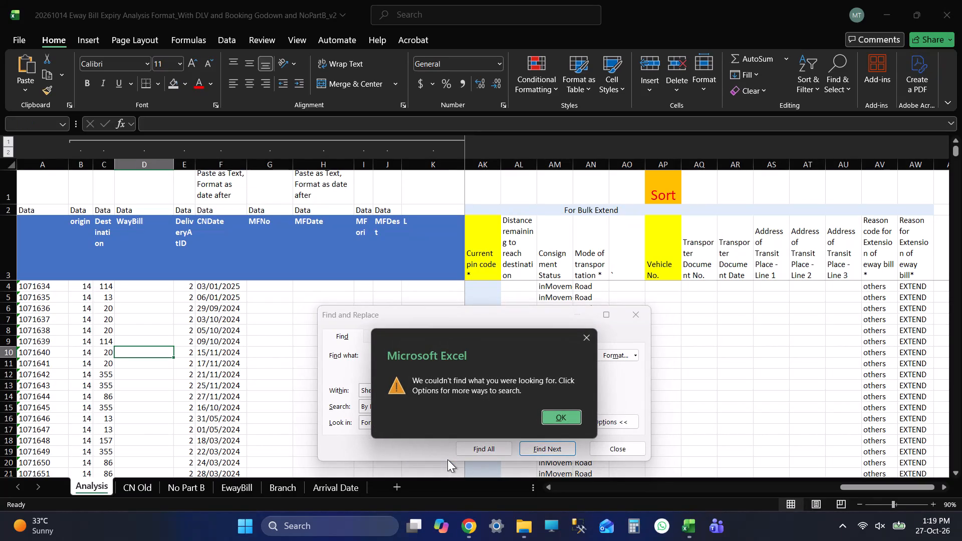
click(564, 419)
click(634, 440)
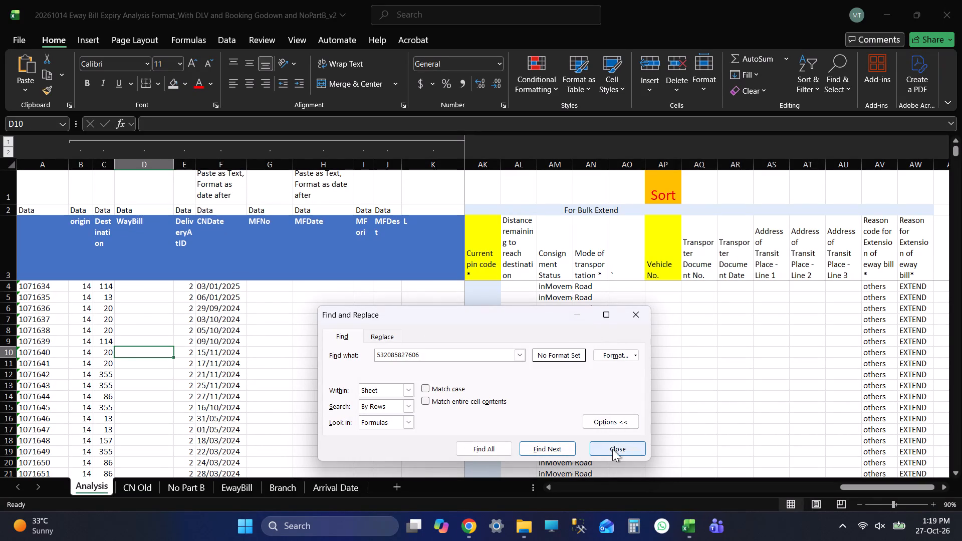
click(612, 449)
click(216, 301)
key(ctrl+f)
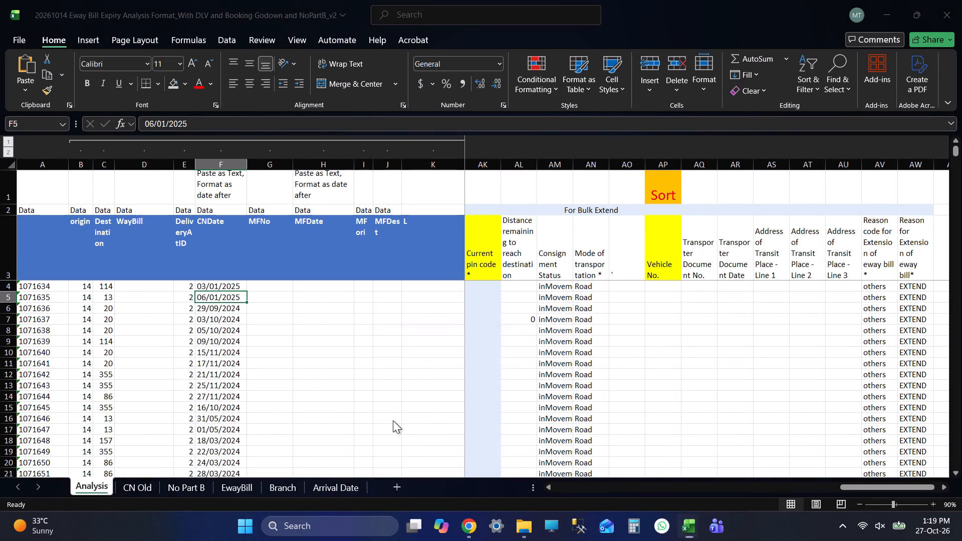
key(ctrl+v)
key(Return)
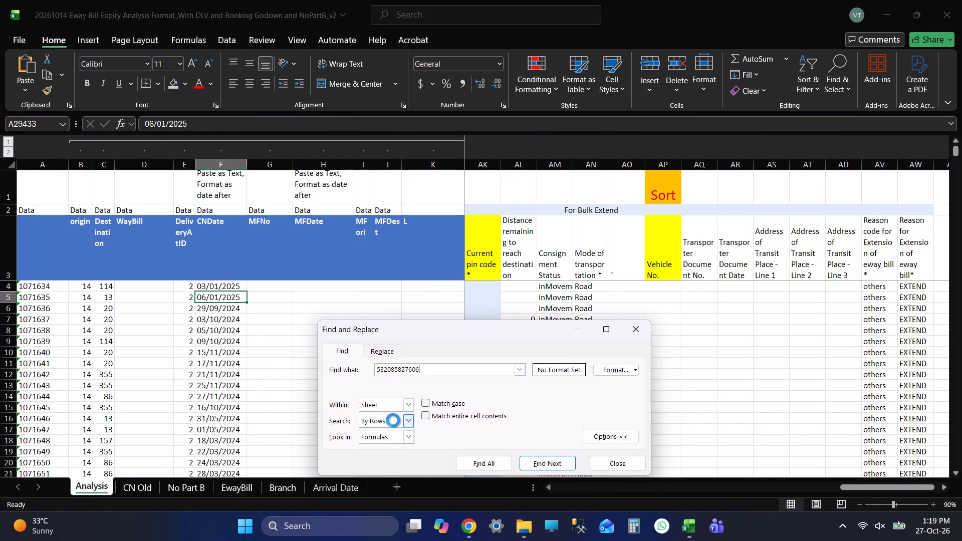
key(Return)
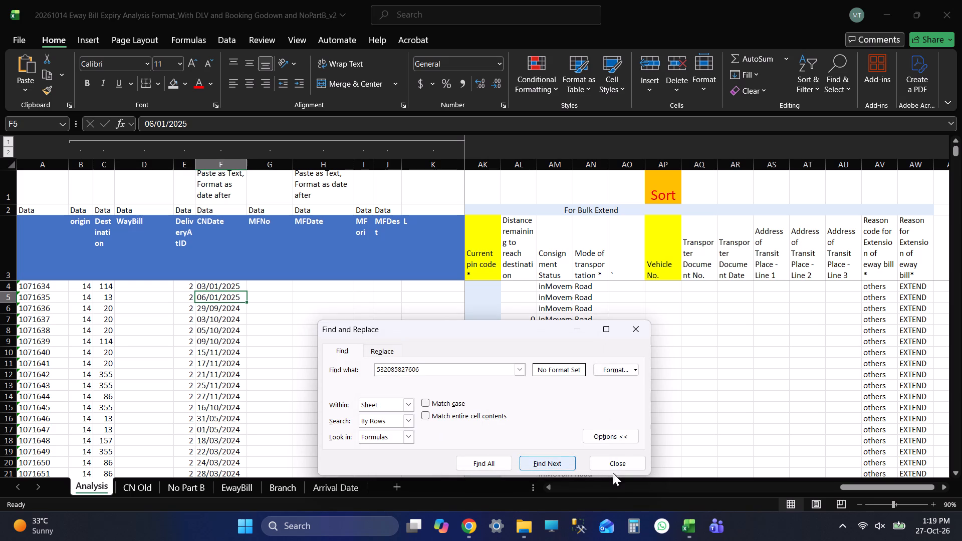
click(619, 463)
Close the 20261014 Eway Bill Expiry Analysis workbook without saving its changes.
click(961, 0)
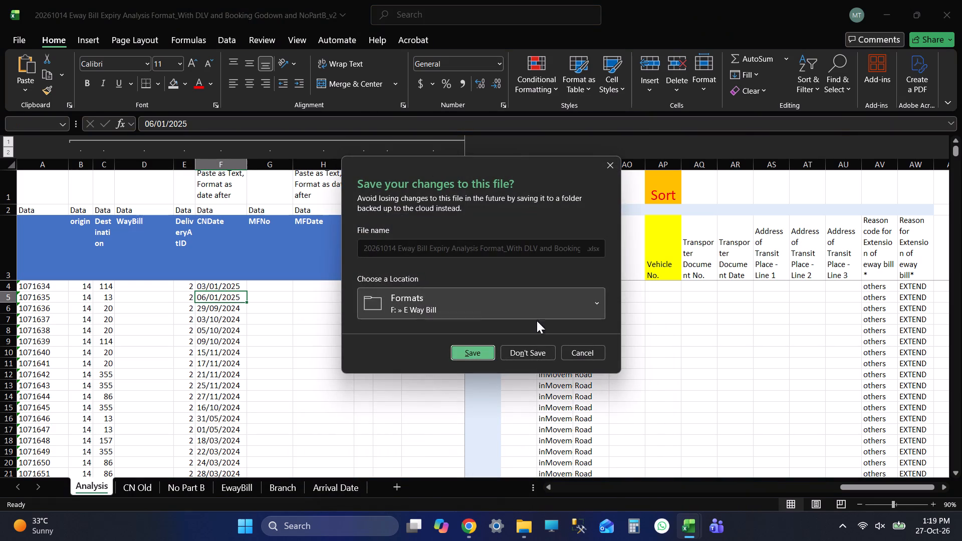
click(531, 346)
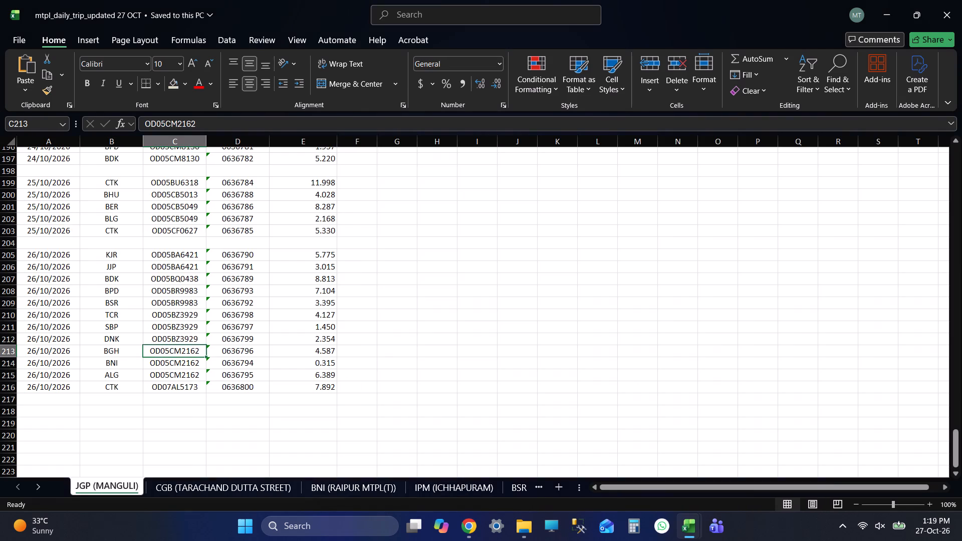
Switch to File Explorer and close the window showing the Formats folder.
key(alt+Tab)
key(alt+Tab)
key(alt+Tab)
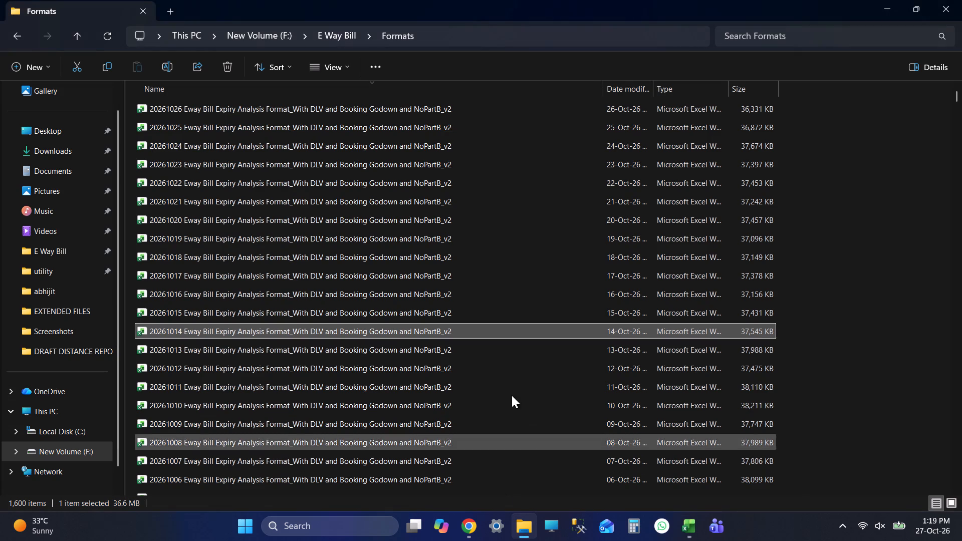
click(961, 0)
Switch to the "20 OCT TO 26 OCT with comments" workbook and save it.
key(alt+Tab)
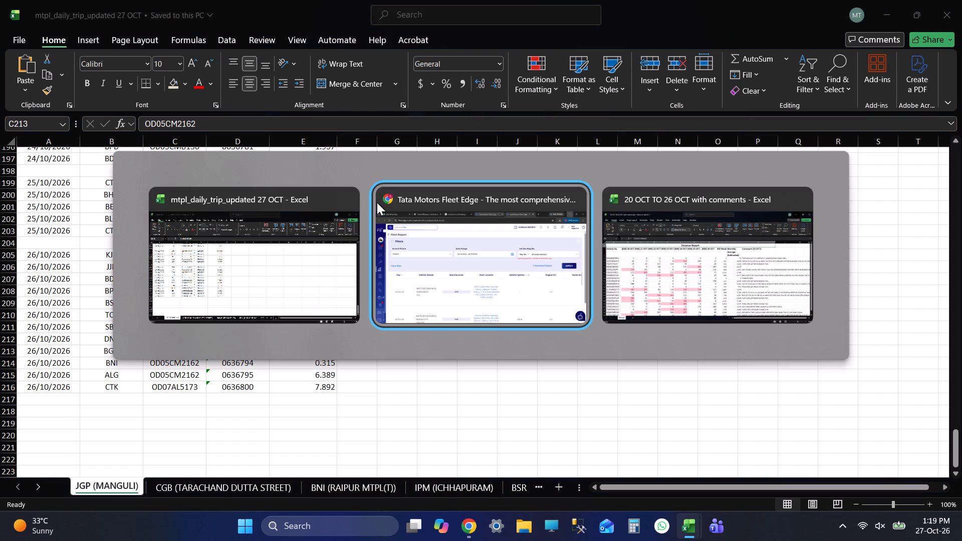
key(alt+Tab)
key(alt+Tab)
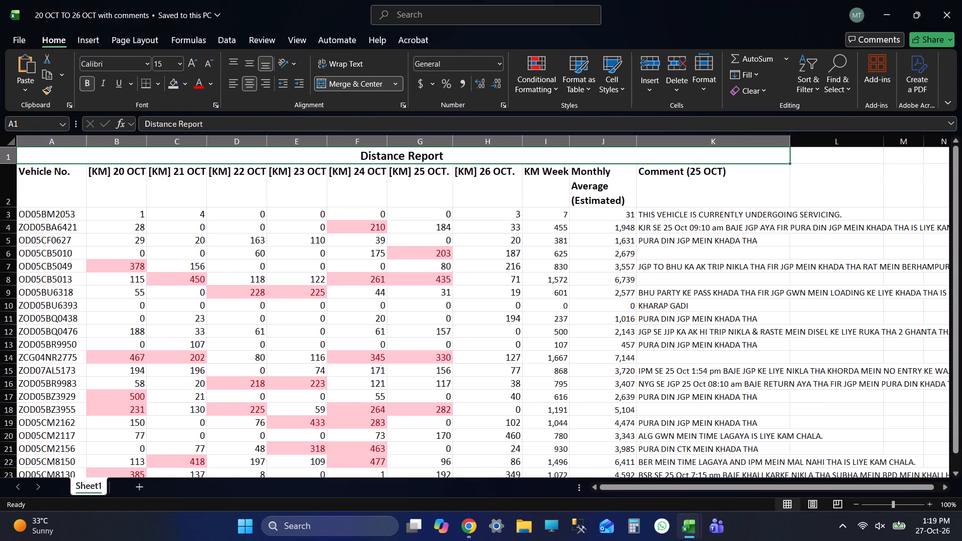
click(493, 218)
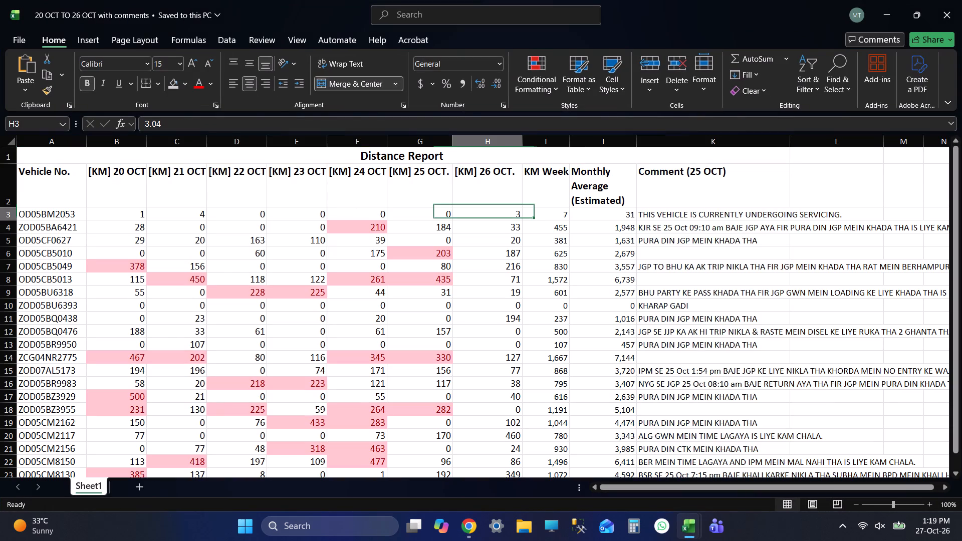
key(ctrl+s)
key(ctrl+s)
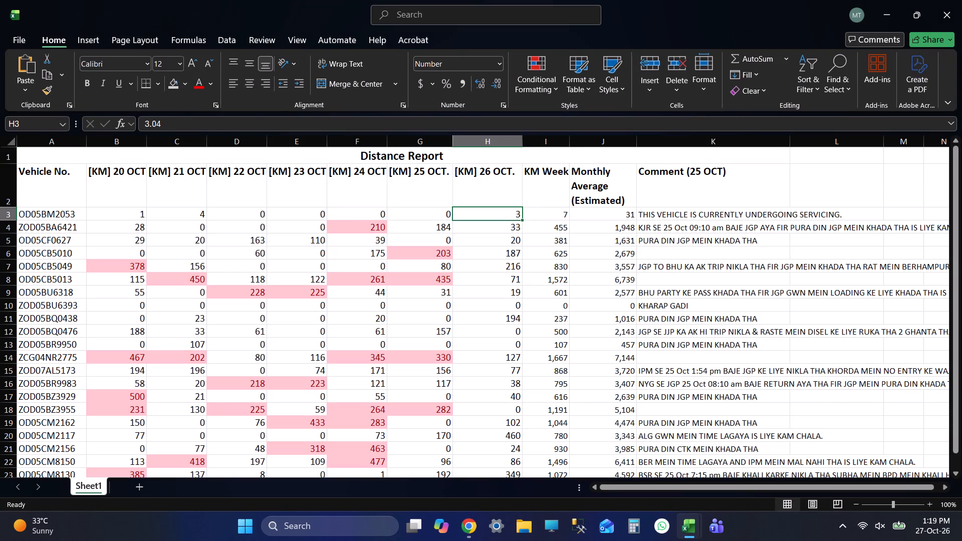
Clear the conditional formatting rules from the daily kilometre cells B3:H23.
drag(114, 213, 515, 387)
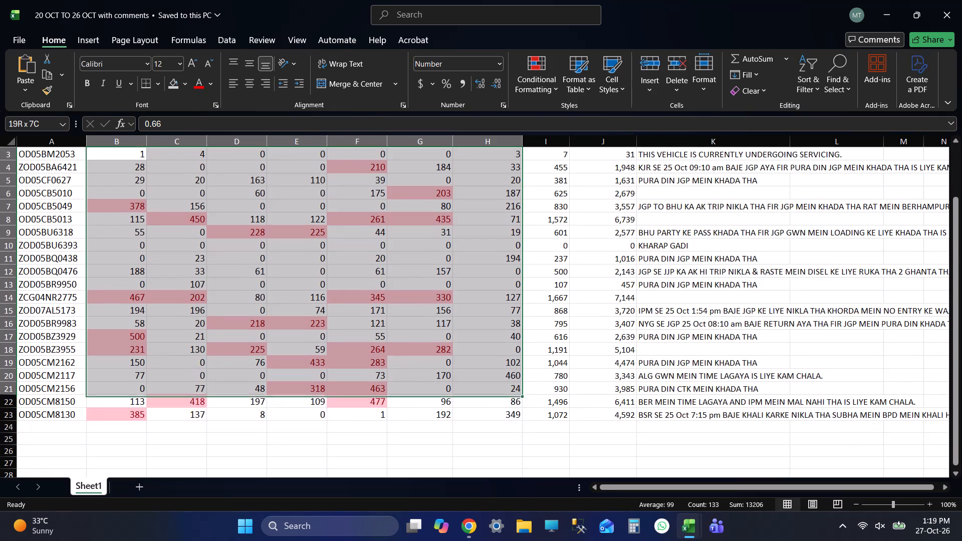
drag(515, 387, 517, 408)
click(533, 82)
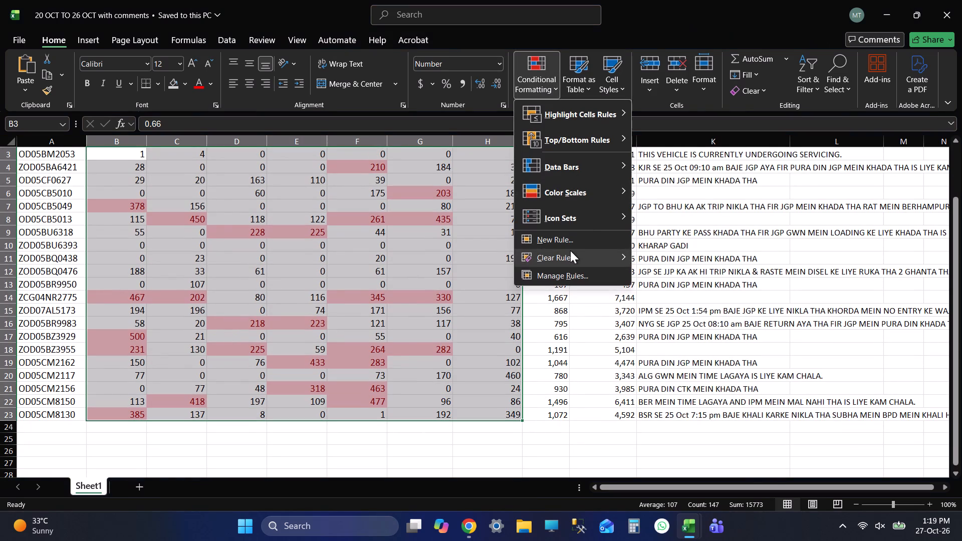
click(570, 251)
click(695, 257)
Add a conditional formatting rule to B3:H23 that highlights kilometre values greater than 200 in light red.
scroll(425, 310, up, 5)
click(541, 79)
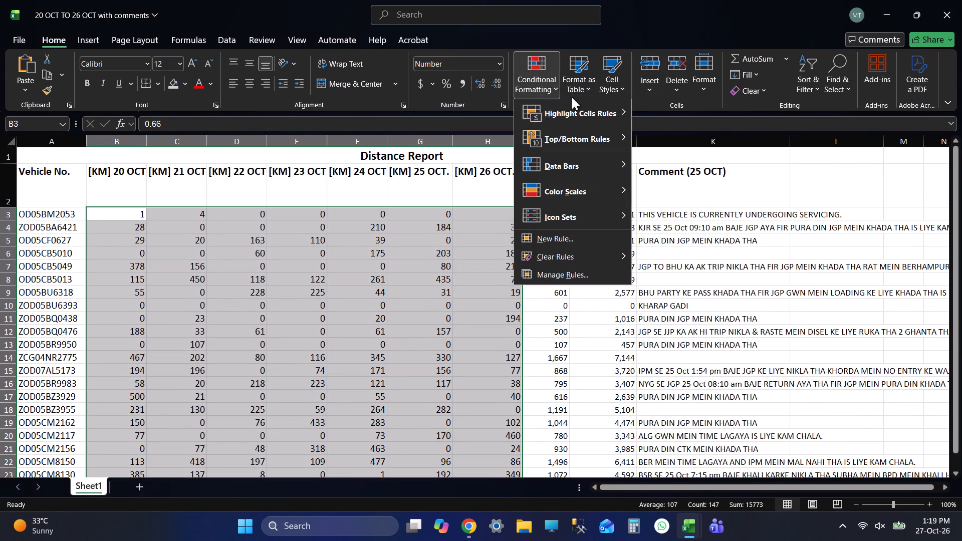
click(587, 113)
click(710, 118)
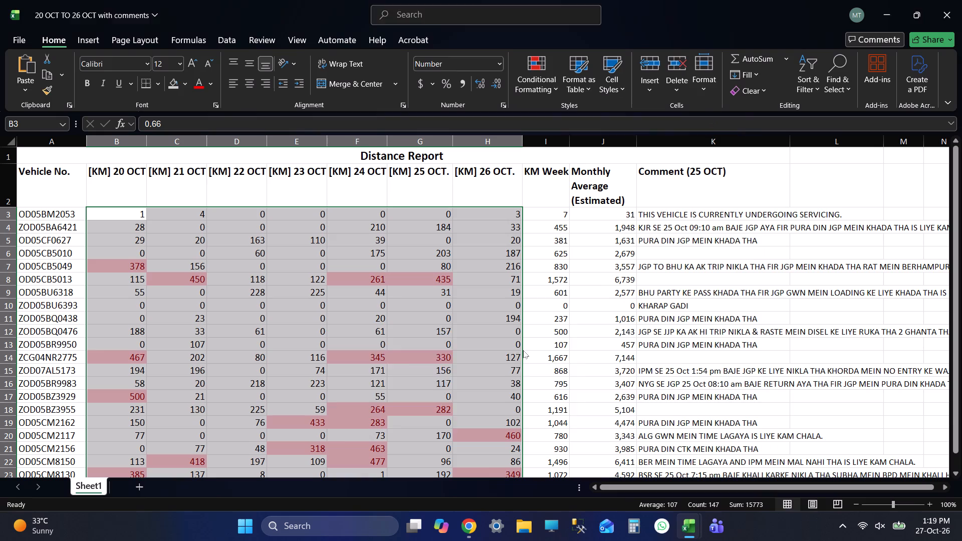
key(BackSpace)
text(200)
key(Return)
Save the Distance Report workbook with the new kilometre highlighting.
click(524, 280)
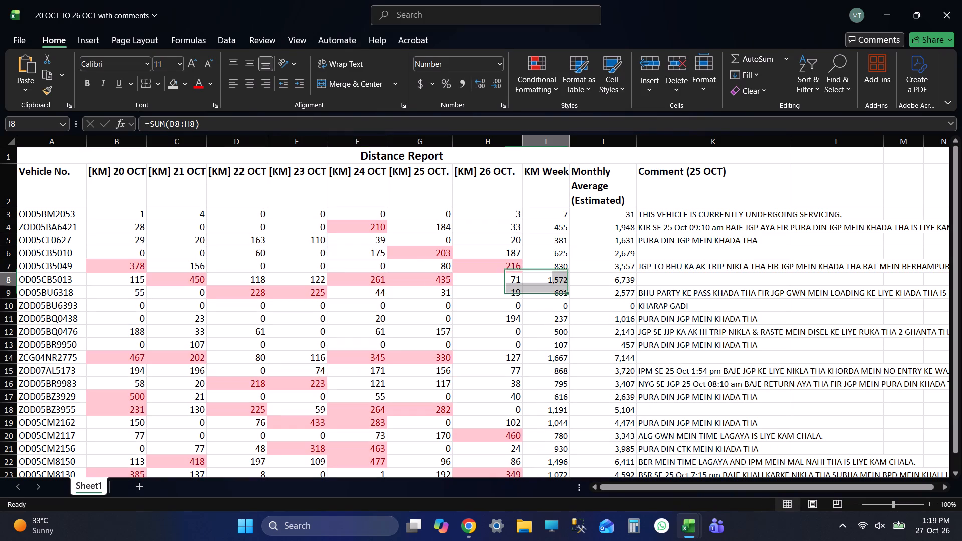
key(ctrl+s)
scroll(583, 287, down, 3)
scroll(583, 287, up, 5)
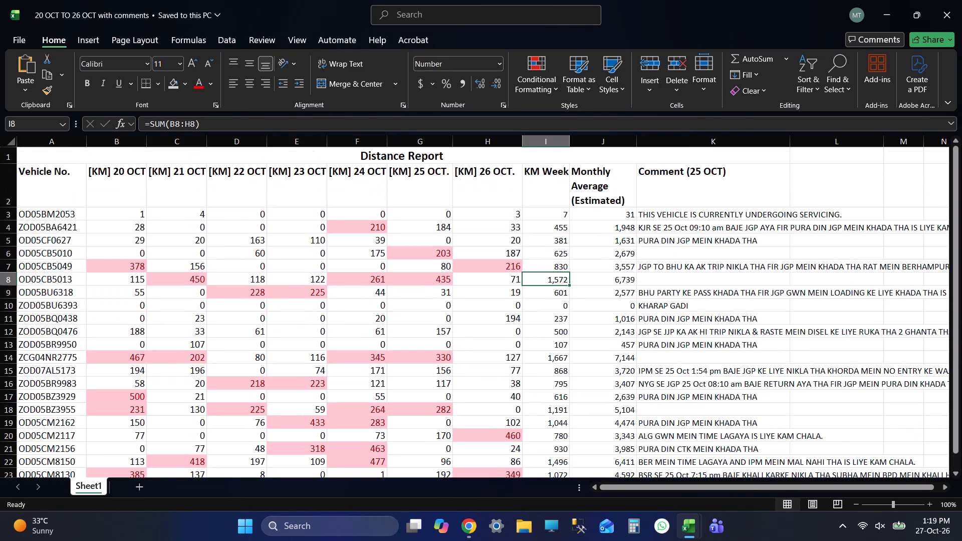
key(ctrl+s)
key(ctrl+s)
key(ctrl+s)
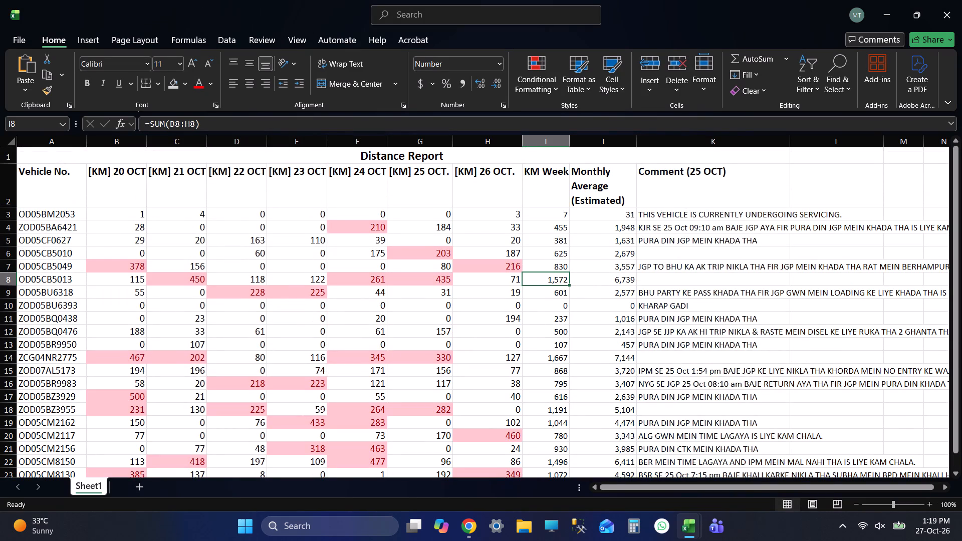
Delete the contents of cells K3:K9 in the Comment (25 OCT) column.
click(678, 209)
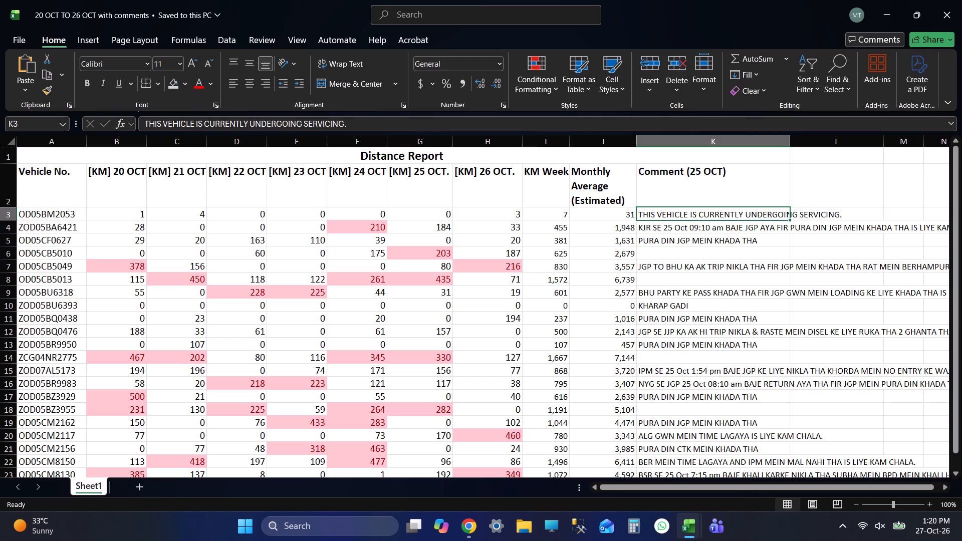
key(ctrl+shift+Down)
key(ctrl+shift+Down)
key(ctrl+shift+Down)
key(ctrl+shift+Down)
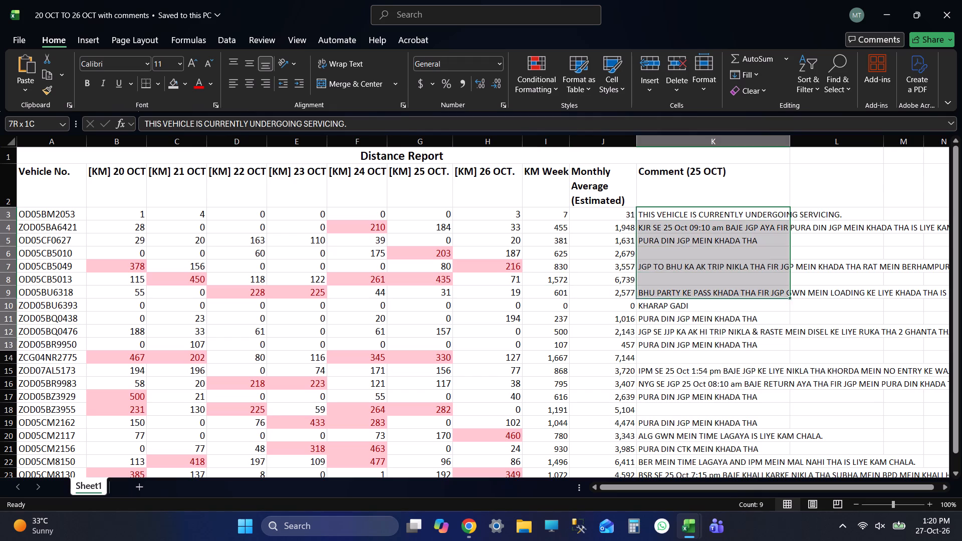
key(ctrl+shift+Down)
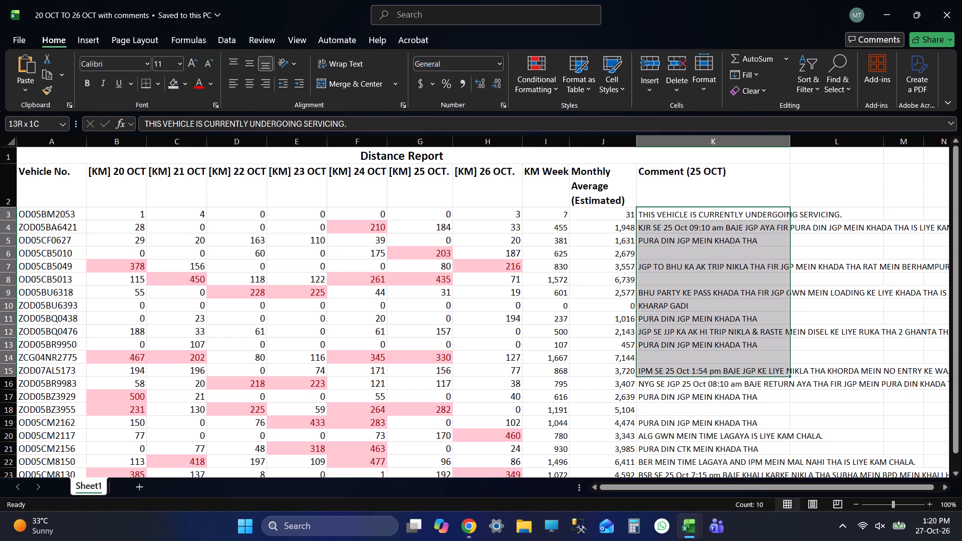
drag(664, 213, 669, 294)
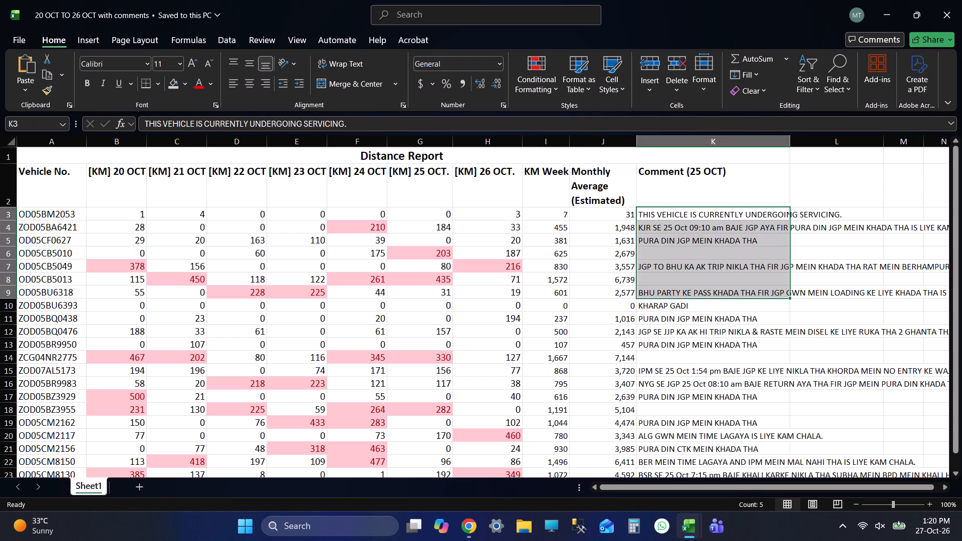
key(Delete)
Delete the contents of cells K12:K23 in the Comment (25 OCT) column.
drag(662, 322, 696, 422)
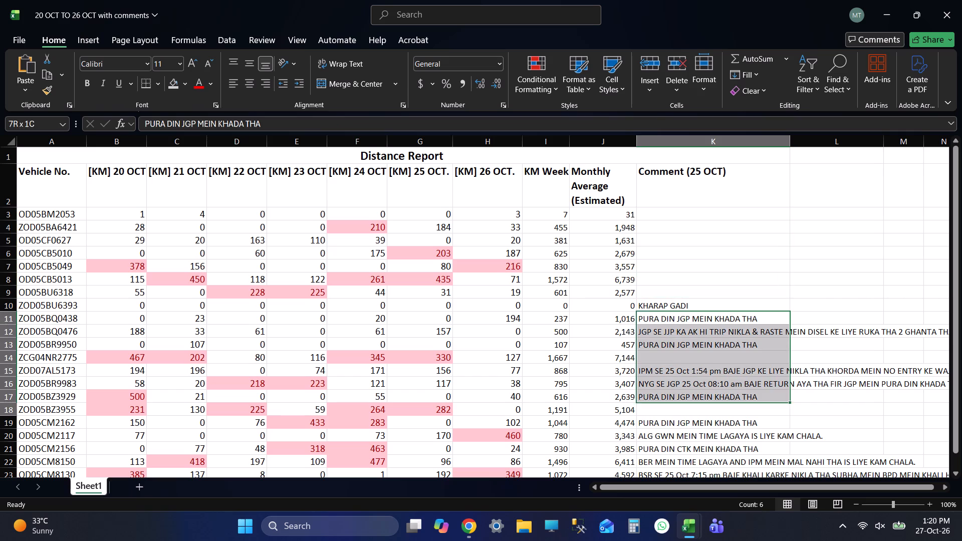
drag(696, 422, 717, 379)
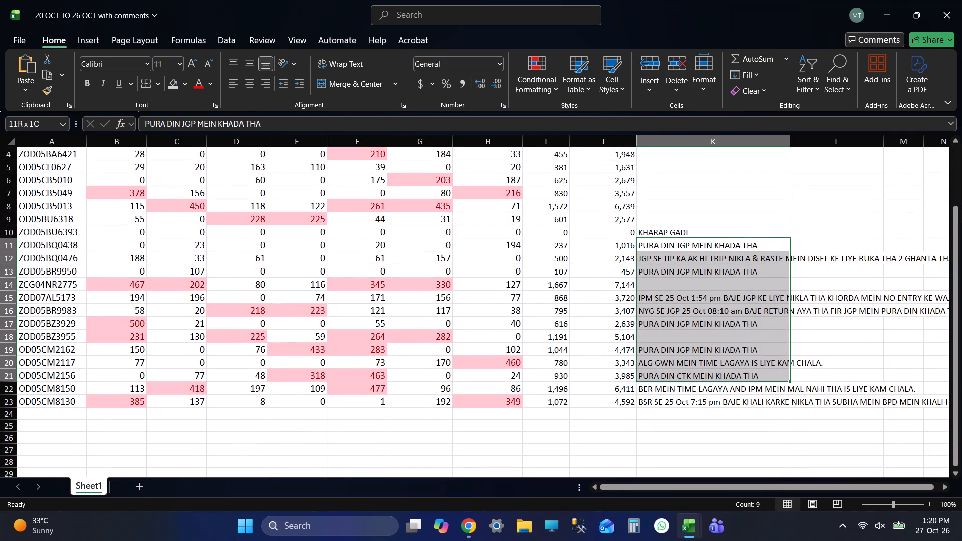
drag(717, 379, 717, 378)
drag(691, 258, 702, 294)
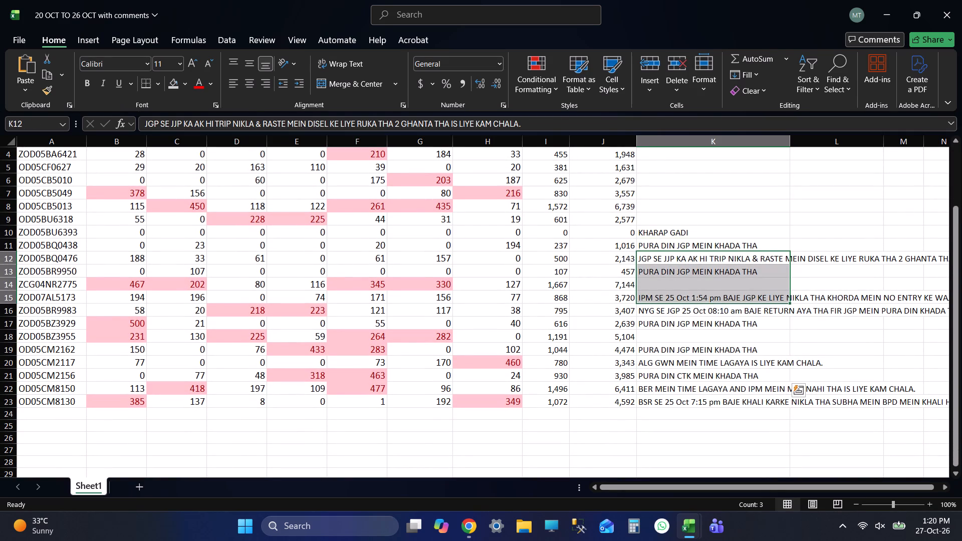
drag(684, 263, 695, 404)
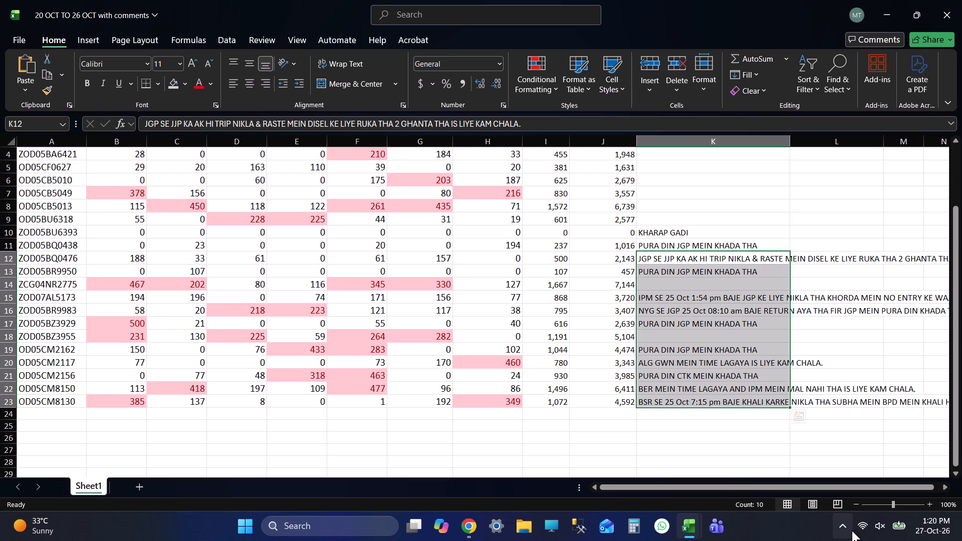
key(ctrl+Delete)
Go back to the first comment cell, K3, and save the workbook.
key(Up)
key(Up)
key(ctrl+Up)
key(Up)
key(Up)
key(Up)
key(Up)
key(Up)
key(Up)
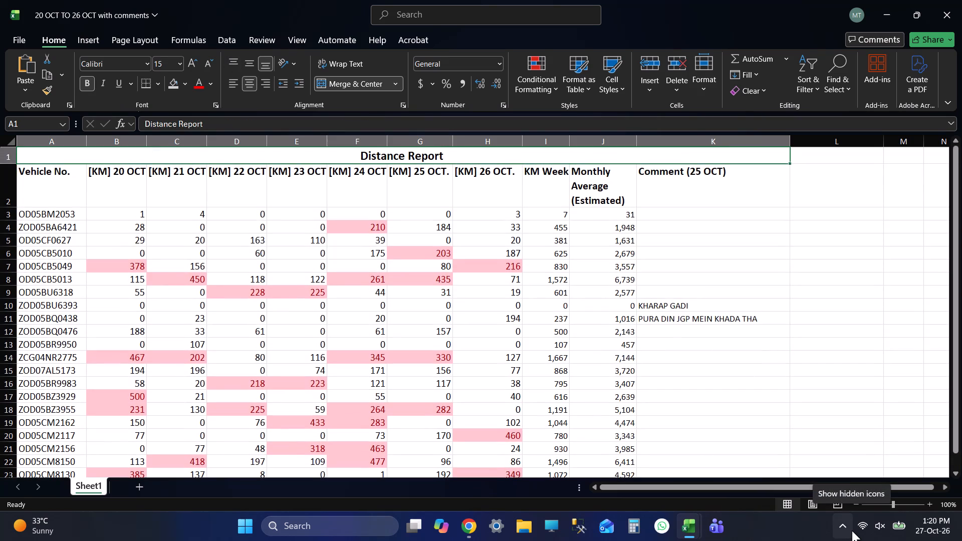
key(Up)
key(Up)
key(Up)
key(Up)
key(Down)
key(Down)
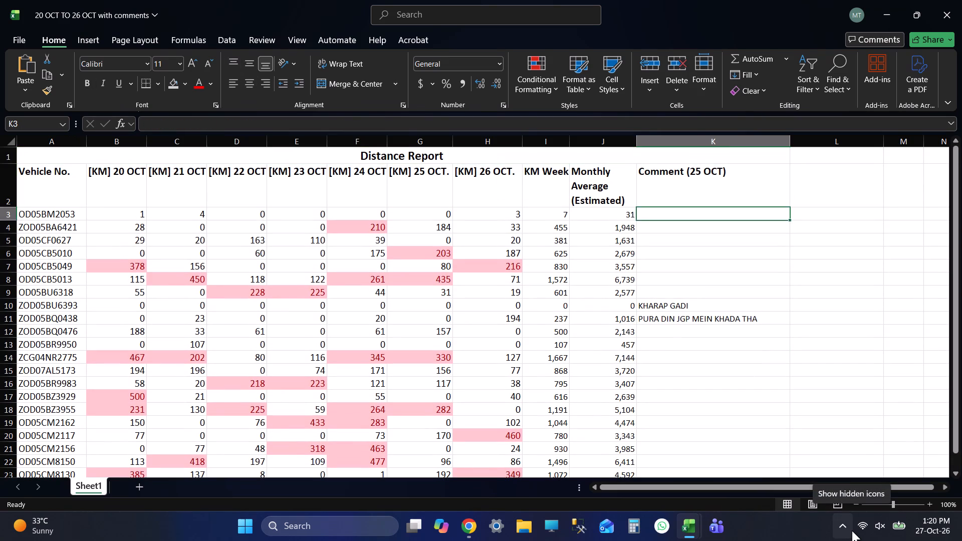
key(ctrl+s)
key(ctrl+s)
key(ctrl+s)
key(ctrl+s)
key(ctrl+s)
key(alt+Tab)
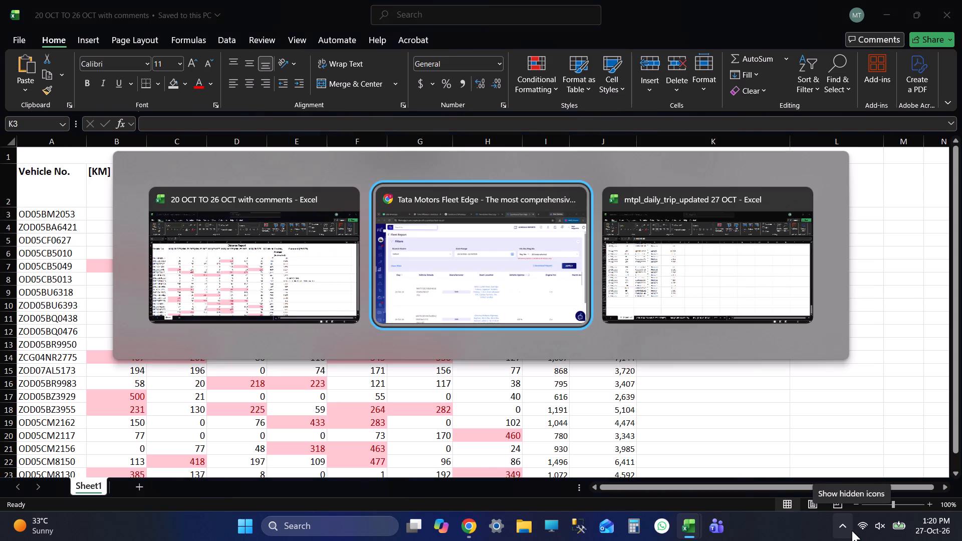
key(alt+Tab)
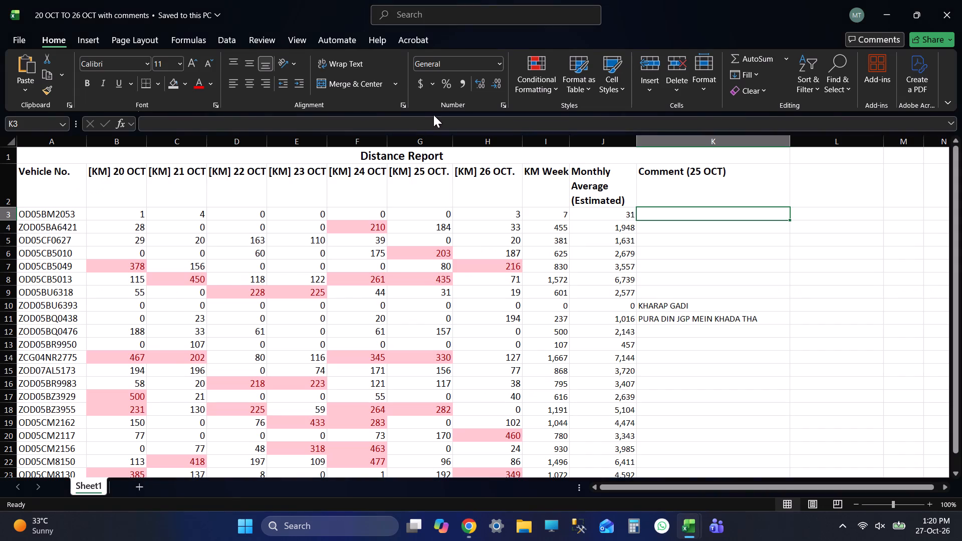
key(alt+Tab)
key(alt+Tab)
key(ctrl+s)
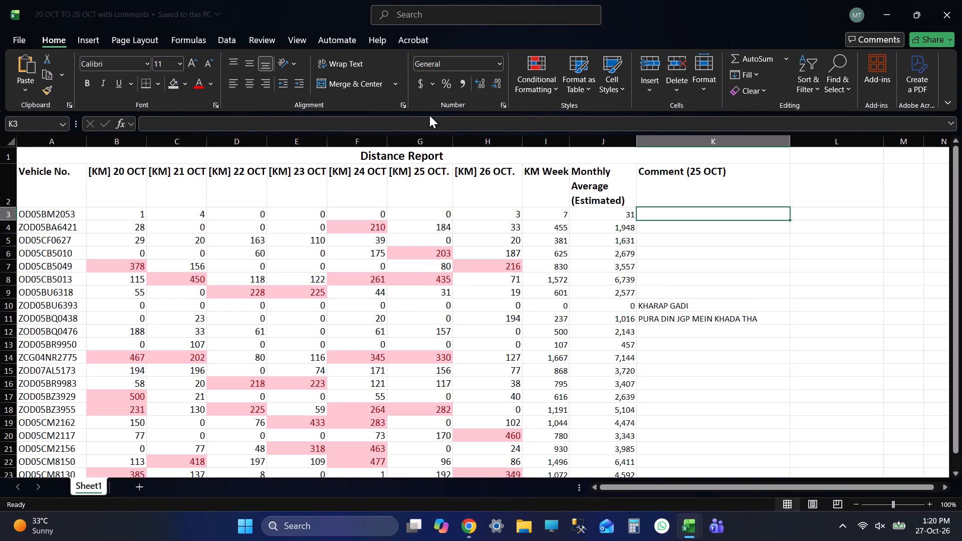
Switch to Chrome and close the Tata Motors Fleet Edge tab showing the Fleet Report.
key(alt+Tab)
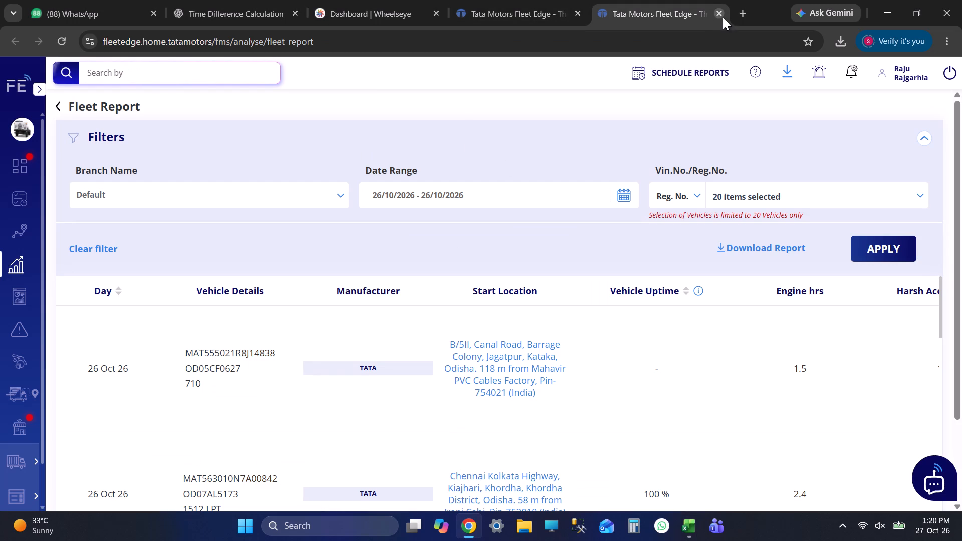
click(719, 14)
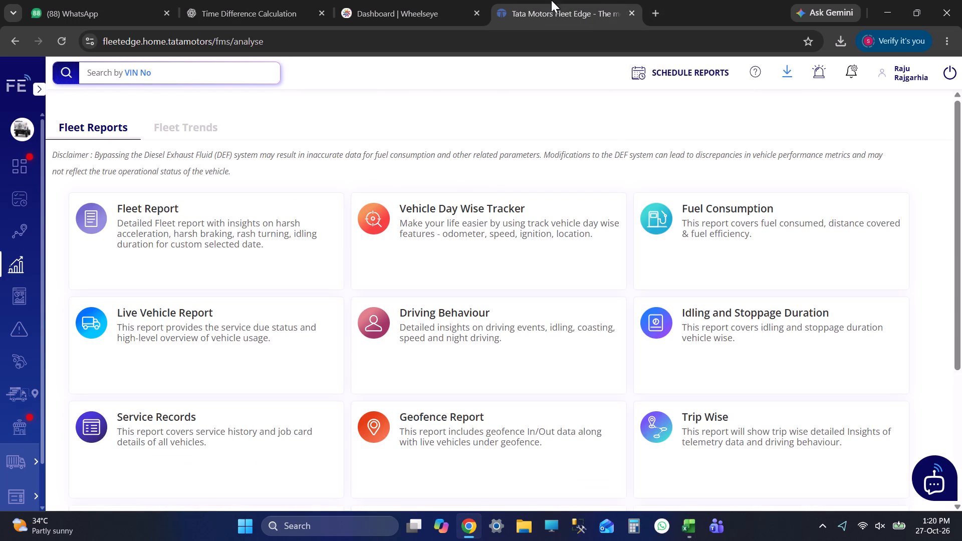
Close the remaining Tata Motors Fleet Edge tab showing the Fleet Reports page.
click(635, 21)
click(636, 19)
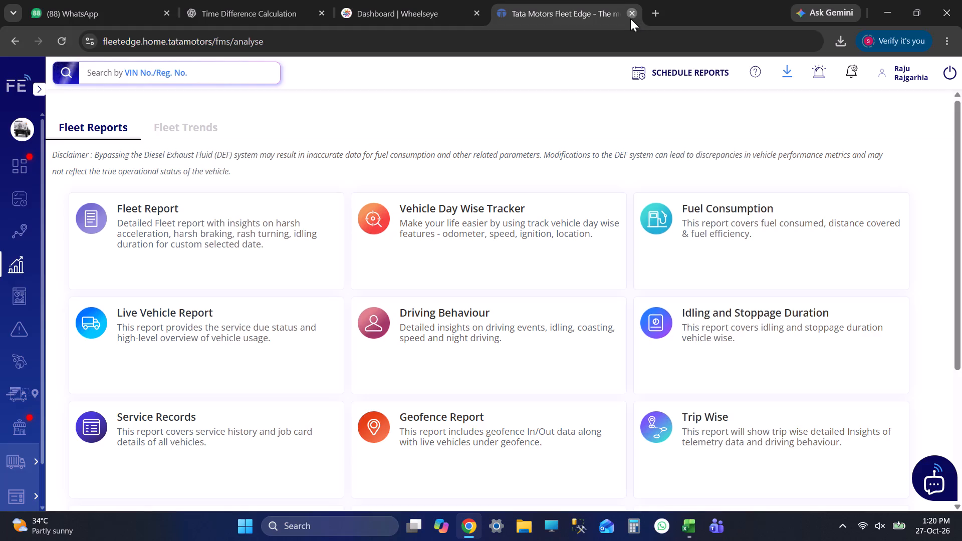
key(alt+Tab)
click(229, 79)
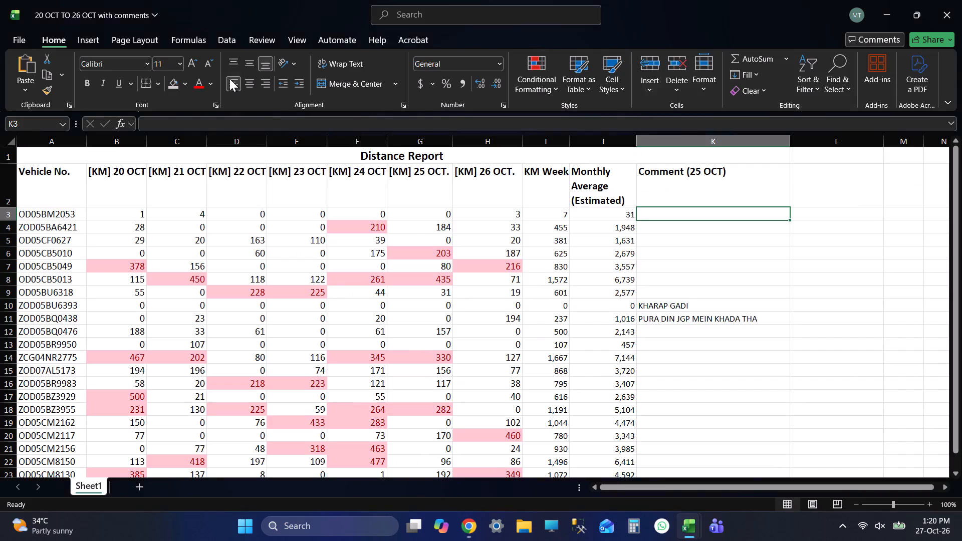
key(alt+Tab)
key(alt+Tab)
key(alt+Tab)
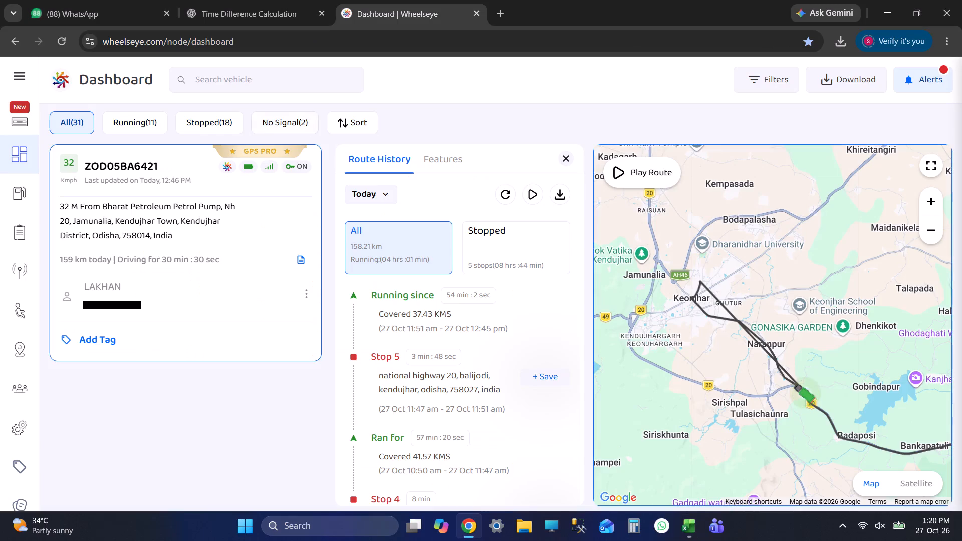
click(255, 67)
alt+click(244, 79)
key(alt+Tab)
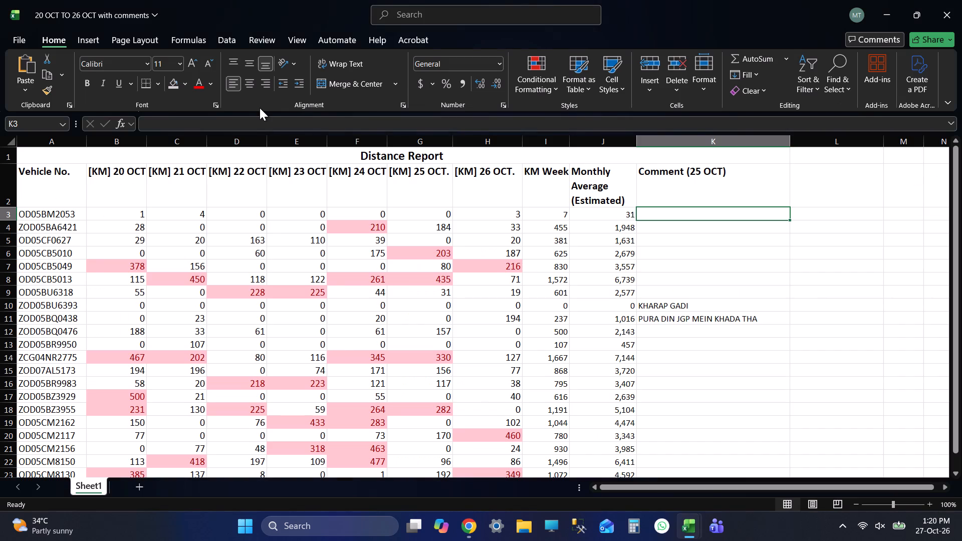
key(alt+Tab)
text(2053)
key(Return)
click(128, 214)
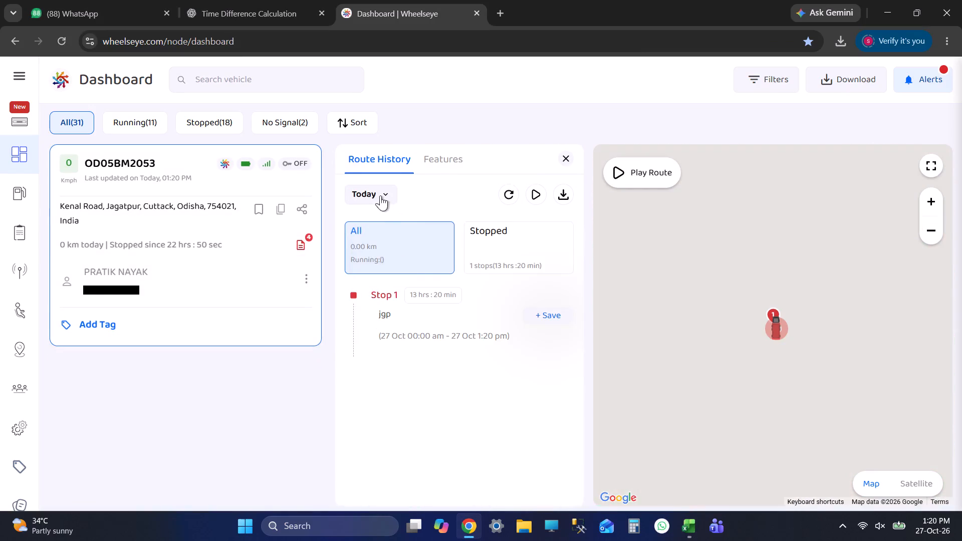
click(380, 195)
click(387, 319)
click(433, 382)
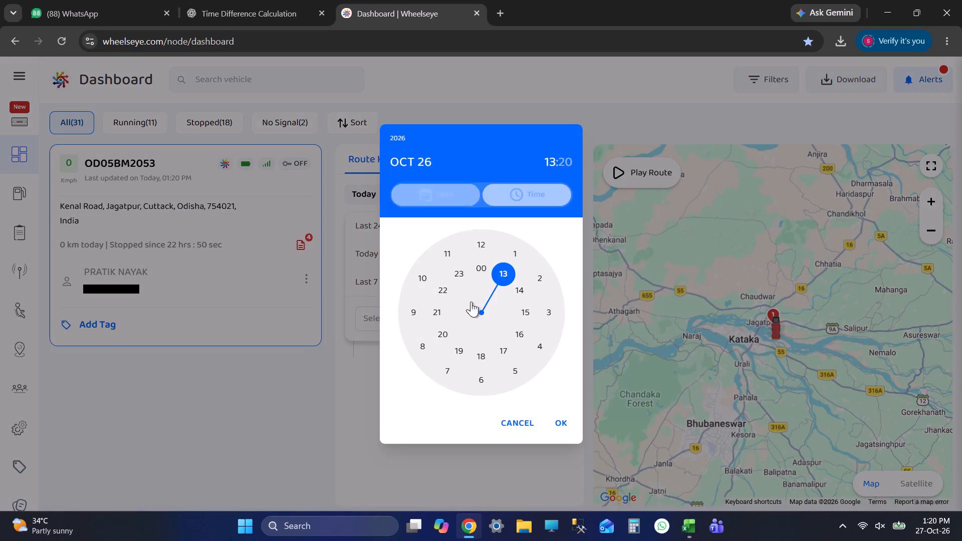
click(480, 258)
click(479, 244)
click(555, 418)
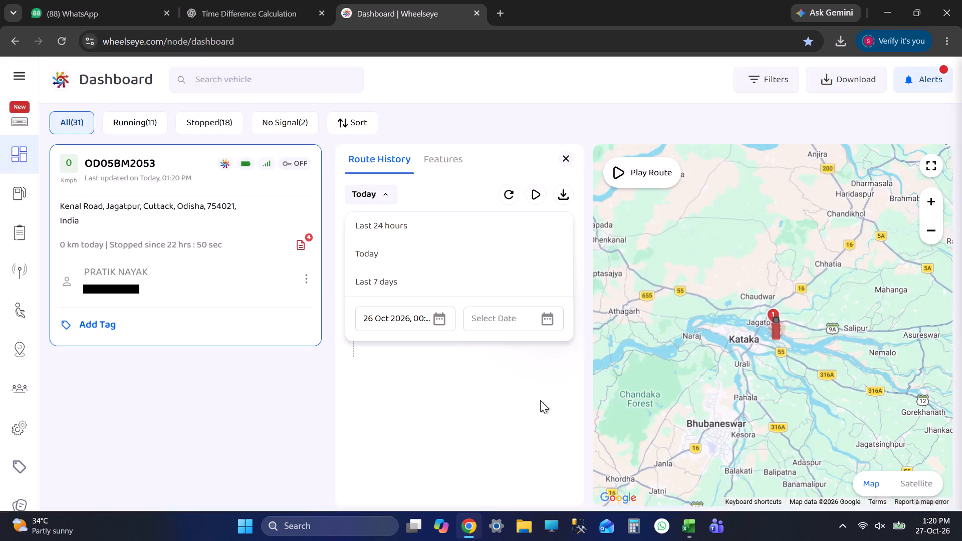
click(496, 329)
click(432, 387)
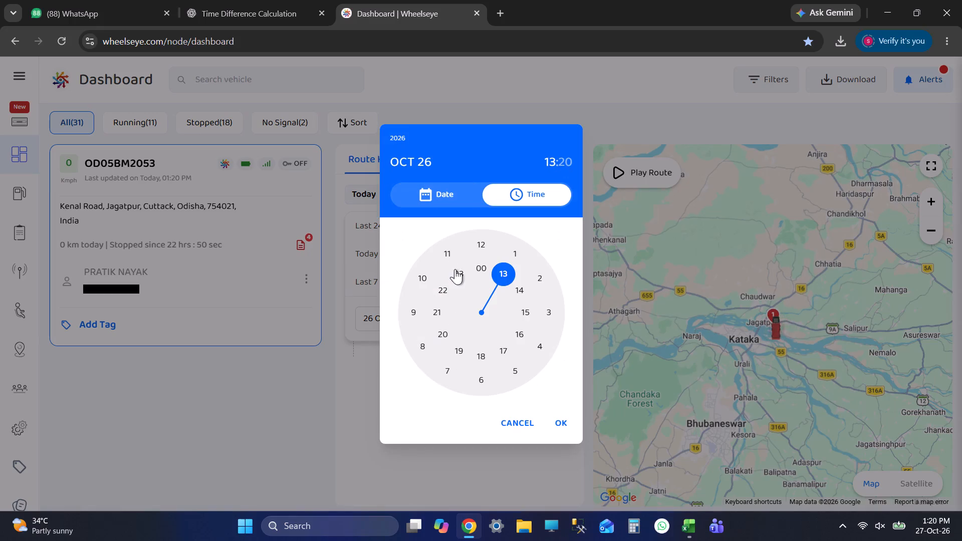
click(455, 269)
click(473, 241)
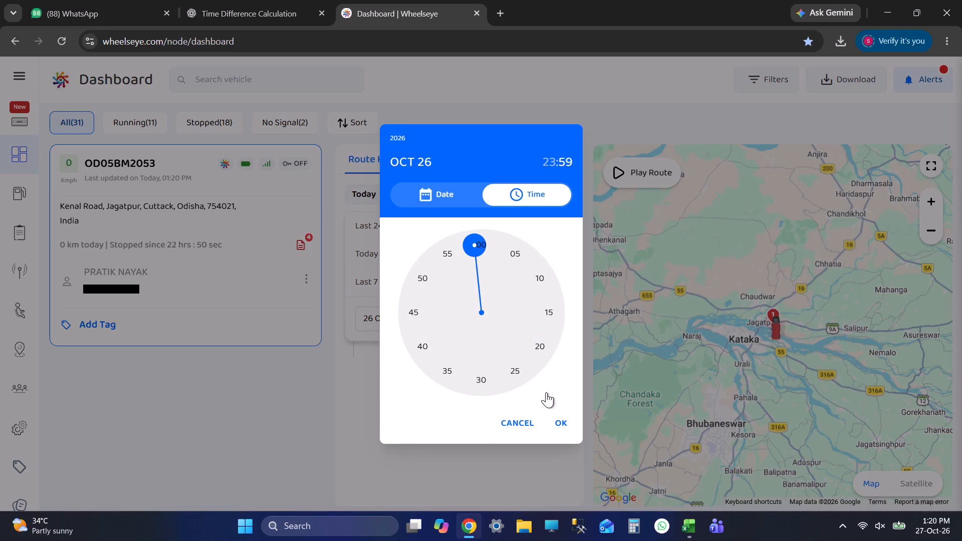
click(555, 427)
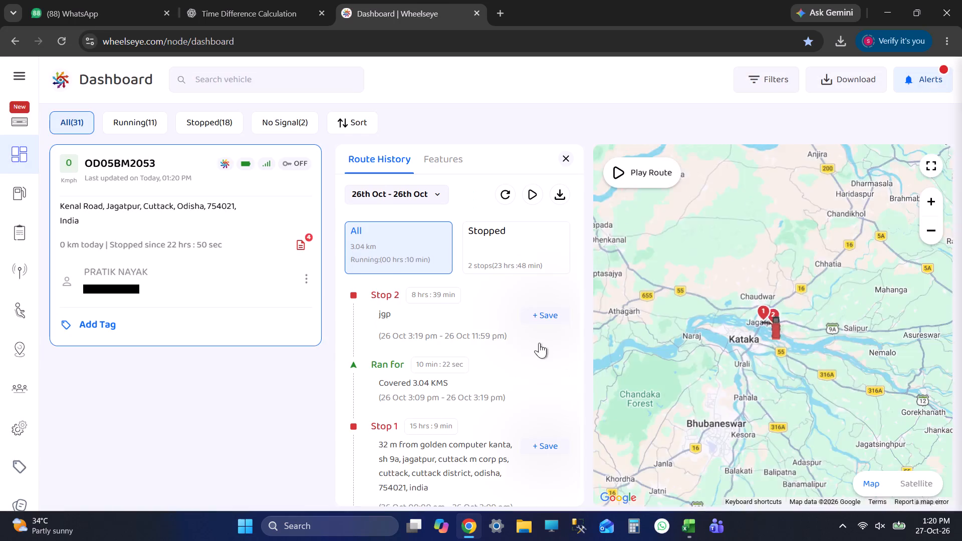
click(467, 329)
scroll(504, 391, down, 7)
scroll(506, 395, up, 1)
scroll(506, 395, down, 2)
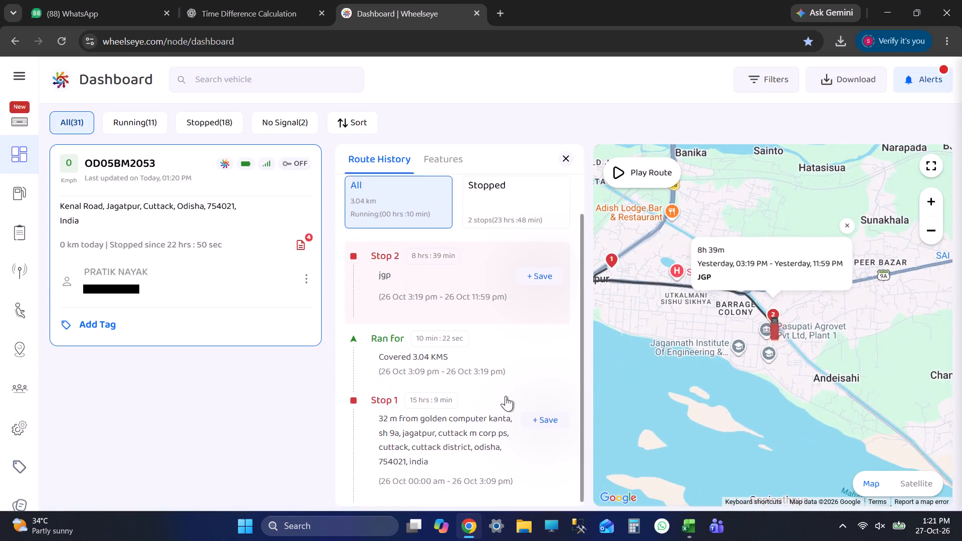
click(506, 442)
scroll(494, 402, down, 2)
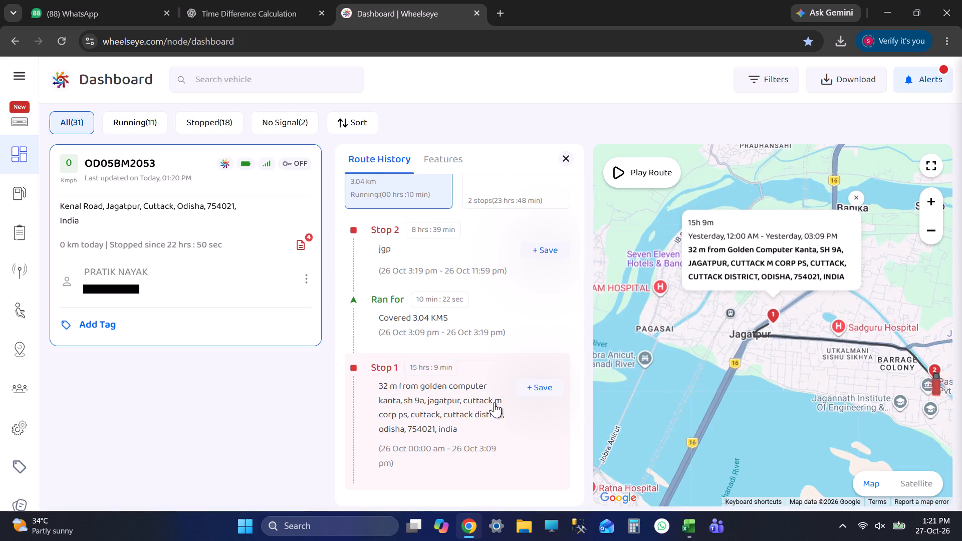
scroll(494, 402, up, 4)
click(477, 335)
key(alt+Tab)
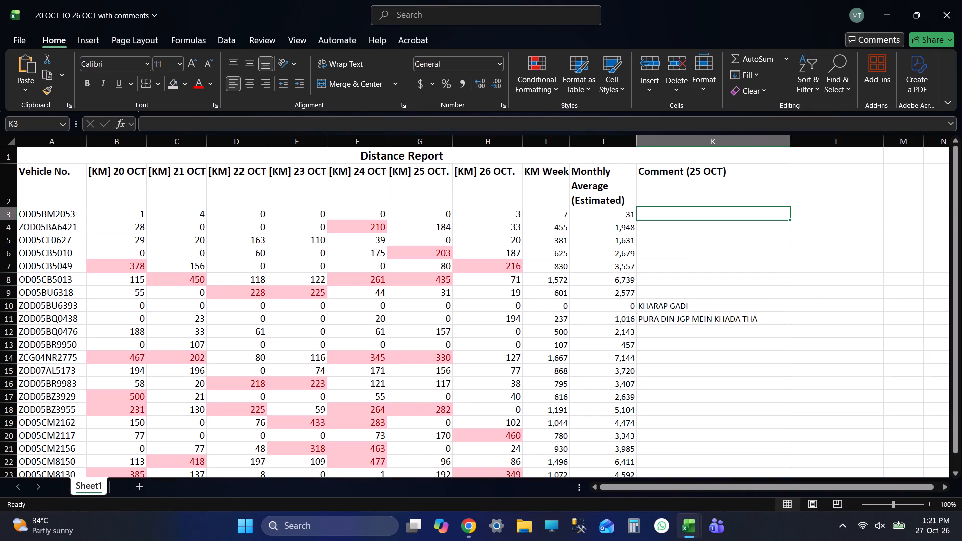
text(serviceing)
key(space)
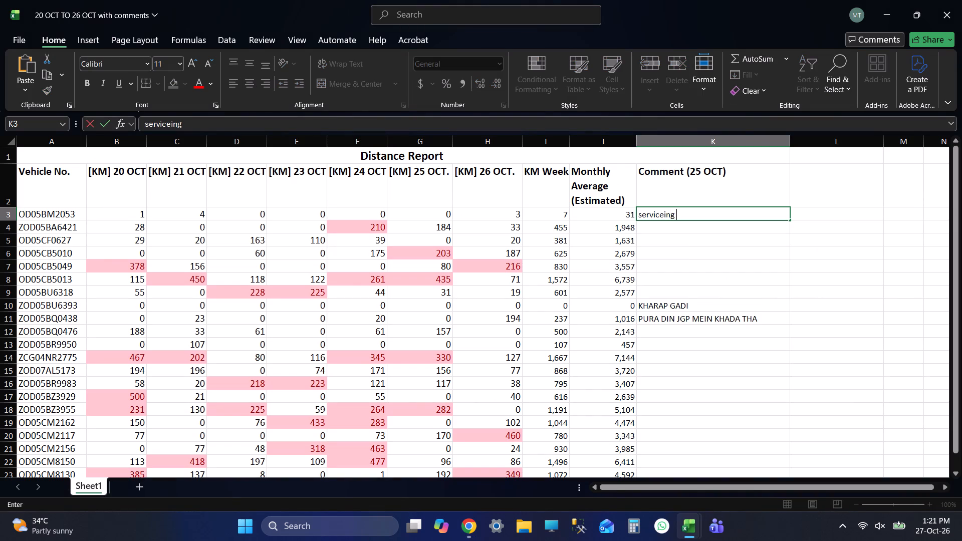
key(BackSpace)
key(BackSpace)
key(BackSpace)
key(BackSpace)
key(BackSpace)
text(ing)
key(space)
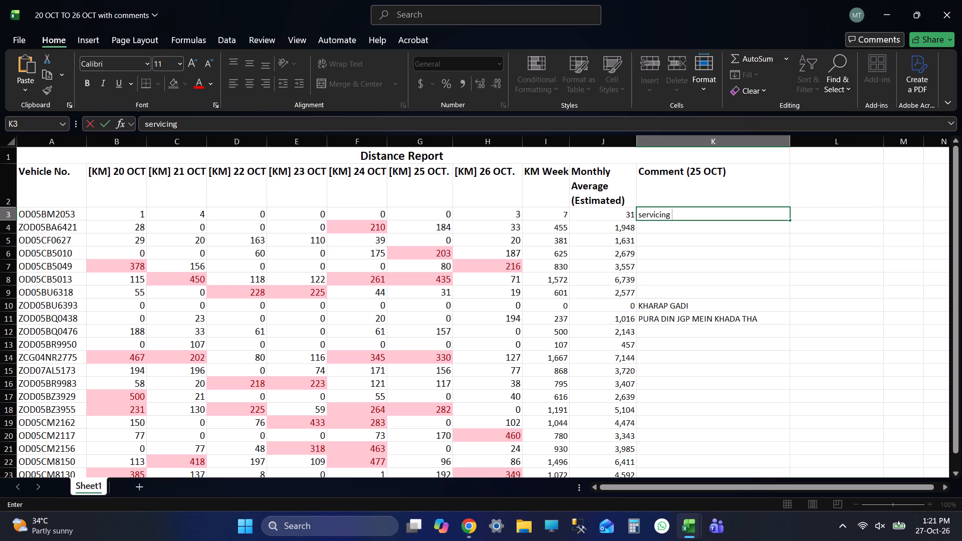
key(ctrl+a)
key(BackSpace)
text(SERVICING)
key(space)
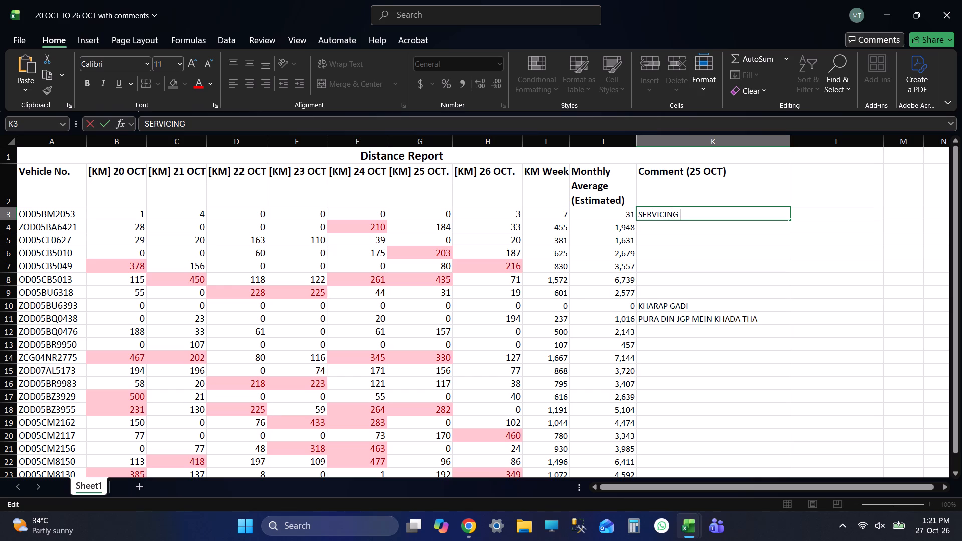
text(MEIN THA)
key(space)
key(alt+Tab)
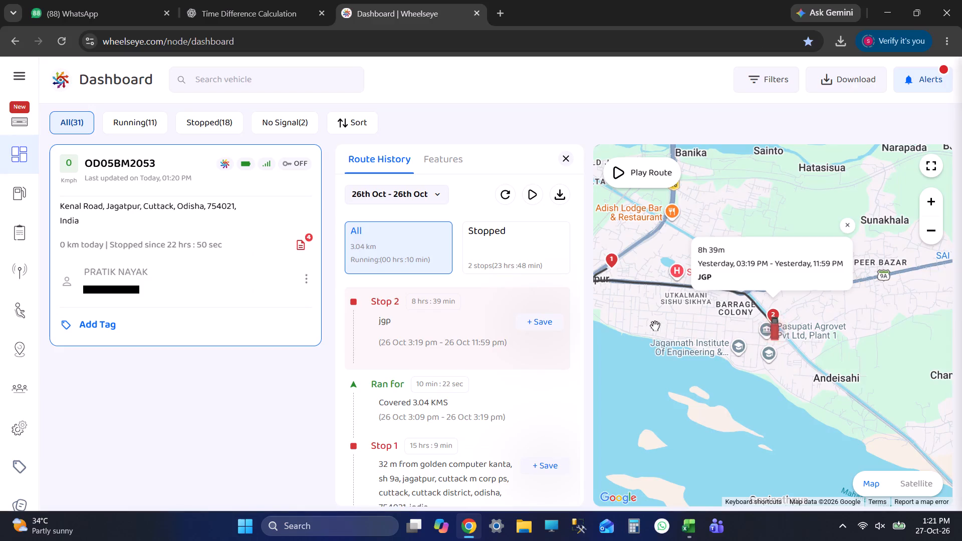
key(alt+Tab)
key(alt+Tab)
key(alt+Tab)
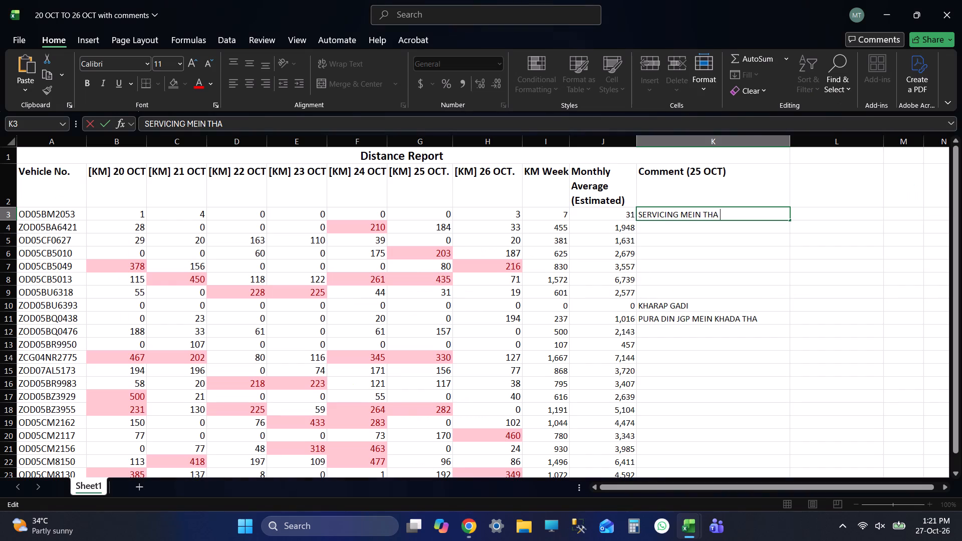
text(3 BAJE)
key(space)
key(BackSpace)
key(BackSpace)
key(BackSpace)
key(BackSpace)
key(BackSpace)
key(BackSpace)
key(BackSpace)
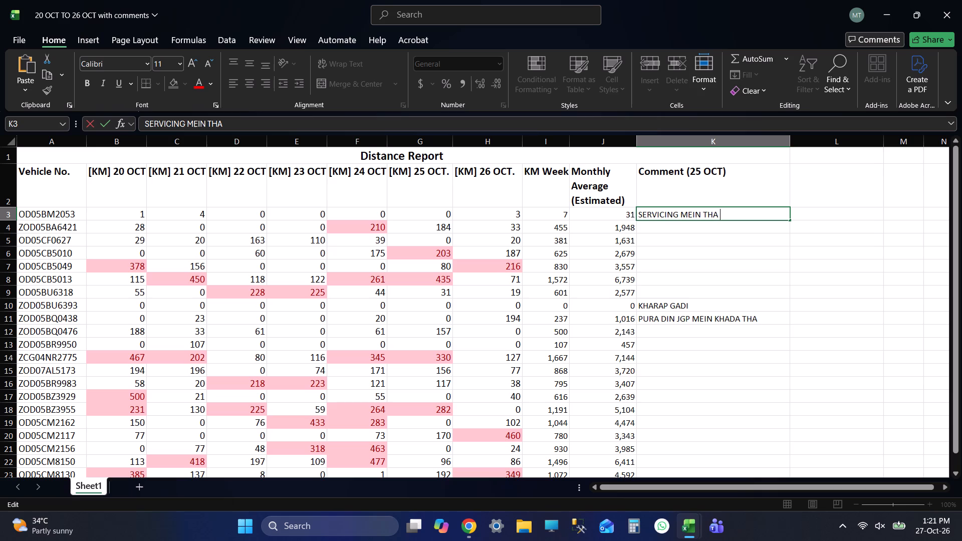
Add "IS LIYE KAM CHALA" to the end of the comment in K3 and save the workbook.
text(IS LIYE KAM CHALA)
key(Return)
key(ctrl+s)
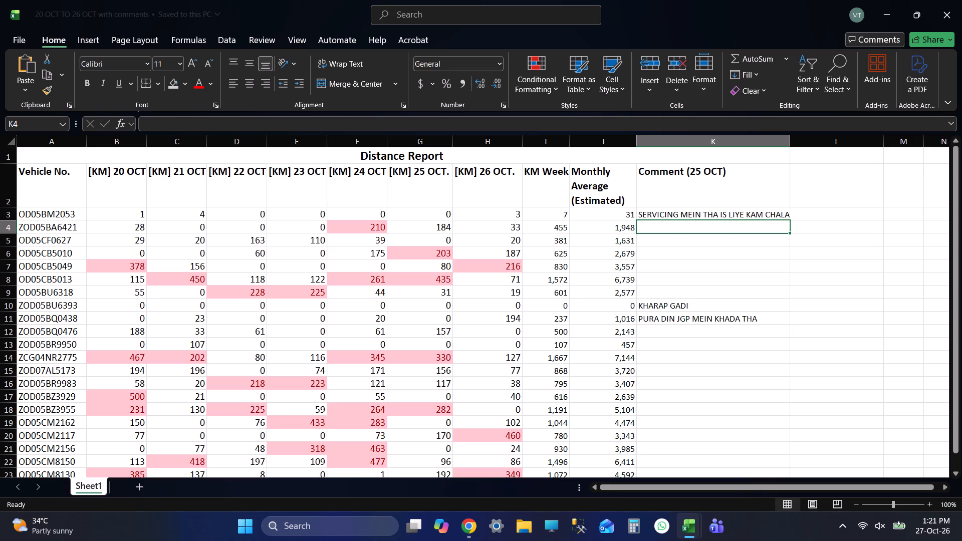
Shorten the comment in K3 to "SERVICING MEIN THA." and save the workbook.
click(758, 210)
click(314, 123)
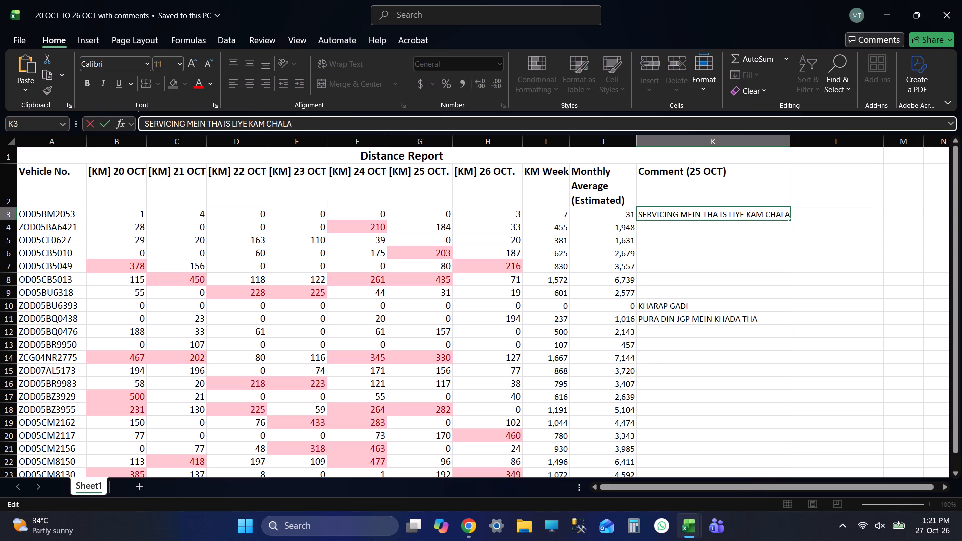
key(BackSpace)
key(BackSpace)
key(BackSpace)
key(BackSpace)
key(BackSpace)
key(BackSpace)
key(BackSpace)
key(BackSpace)
key(BackSpace)
key(BackSpace)
key(BackSpace)
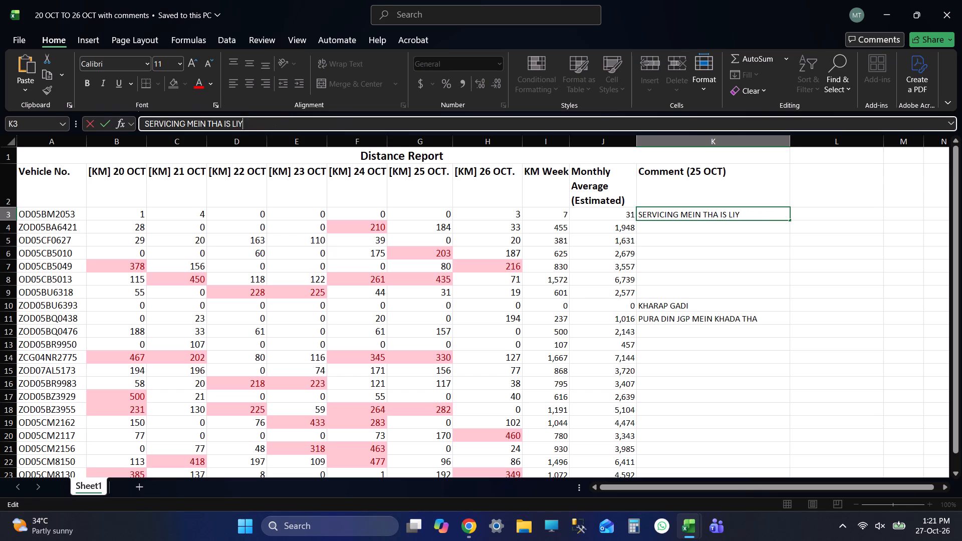
key(BackSpace)
key(BackSpace)
key(BackSpace)
key(BackSpace)
key(BackSpace)
key(BackSpace)
key(BackSpace)
key(period)
key(Return)
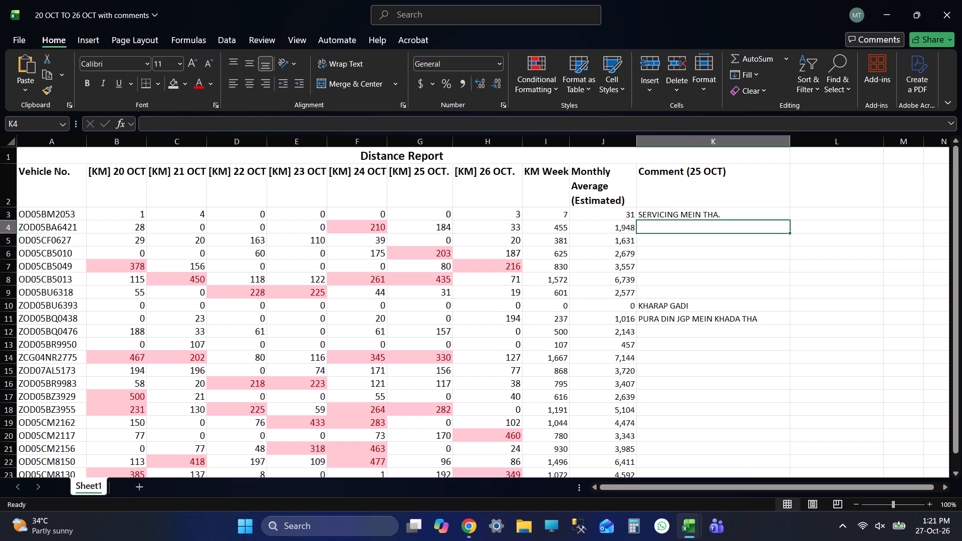
key(ctrl+s)
key(shift+Tab)
key(shift+Tab)
key(shift+Tab)
key(shift+Tab)
key(shift+Tab)
key(shift+Tab)
key(shift+Tab)
key(shift+Tab)
key(shift+Tab)
key(shift+Tab)
key(shift+Tab)
key(shift+Tab)
key(shift+Tab)
key(shift+Tab)
key(shift+Tab)
key(shift+Tab)
key(shift+Tab)
key(shift+Tab)
key(shift+Tab)
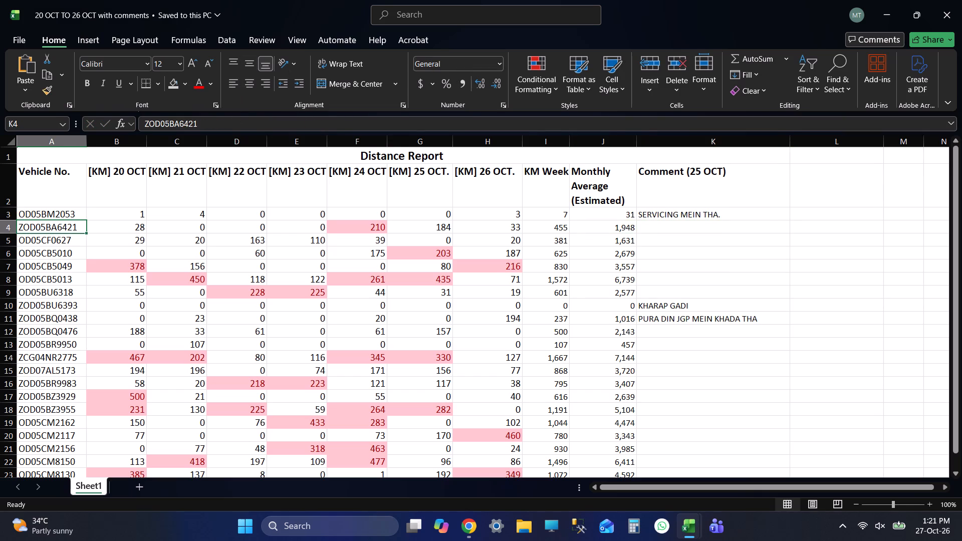
key(ctrl+c)
key(alt+Tab)
click(225, 68)
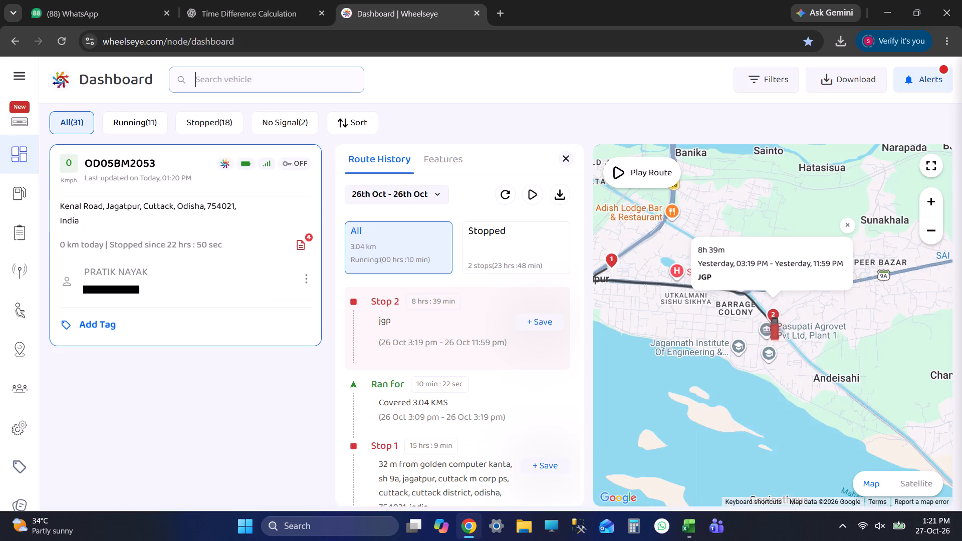
key(ctrl+v)
key(Return)
click(132, 251)
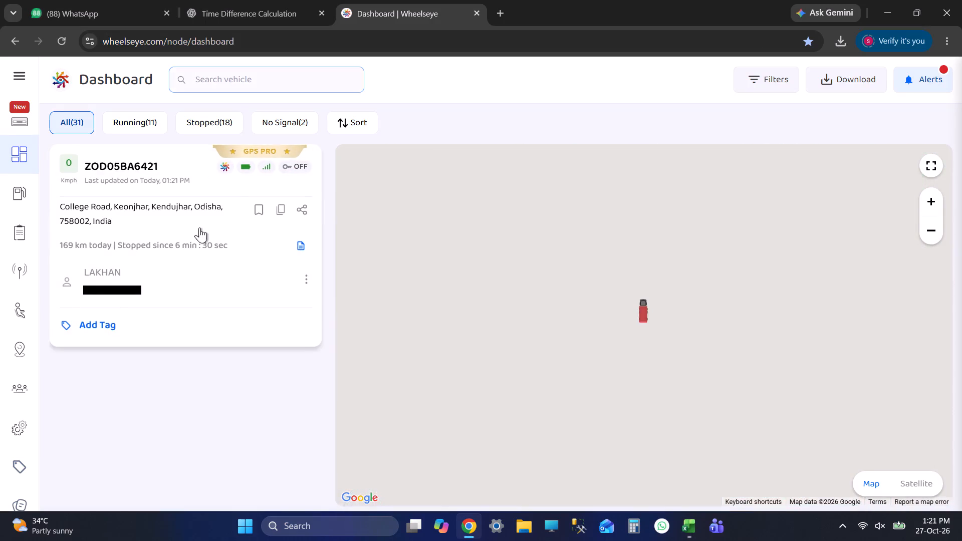
click(377, 185)
click(407, 319)
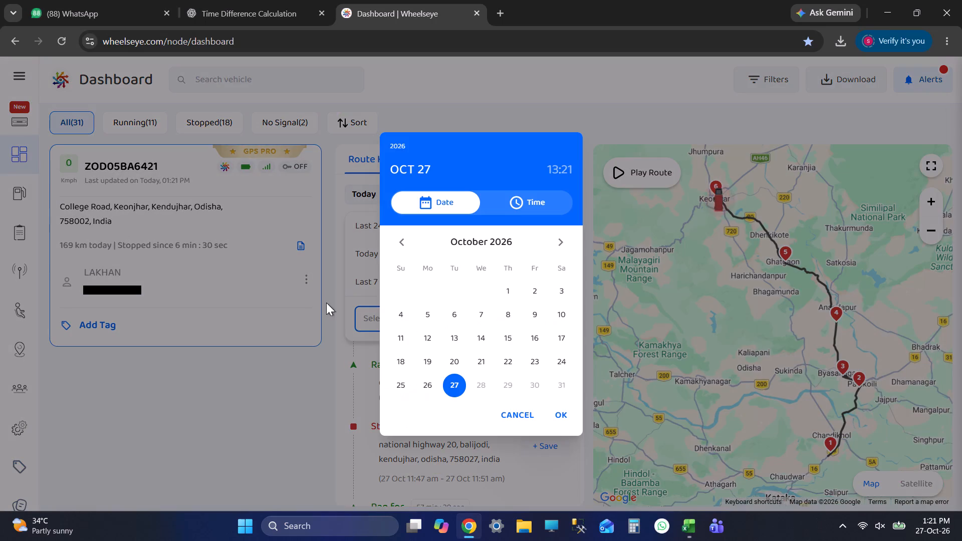
click(429, 384)
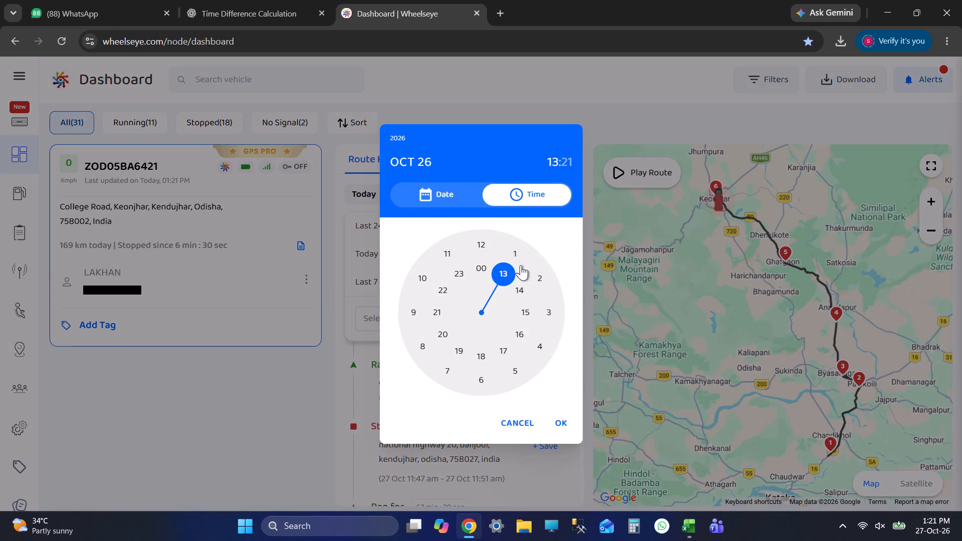
click(485, 267)
click(479, 237)
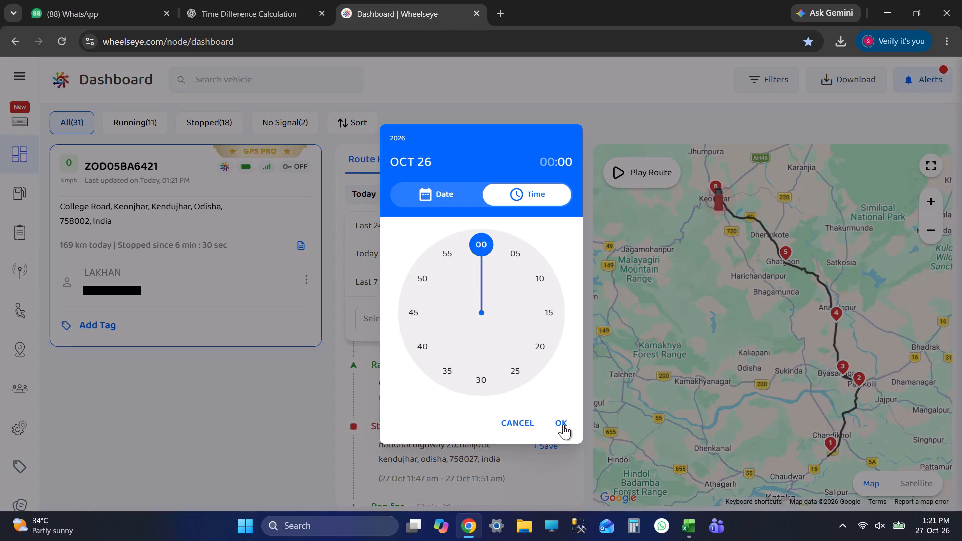
click(563, 424)
click(491, 324)
click(432, 394)
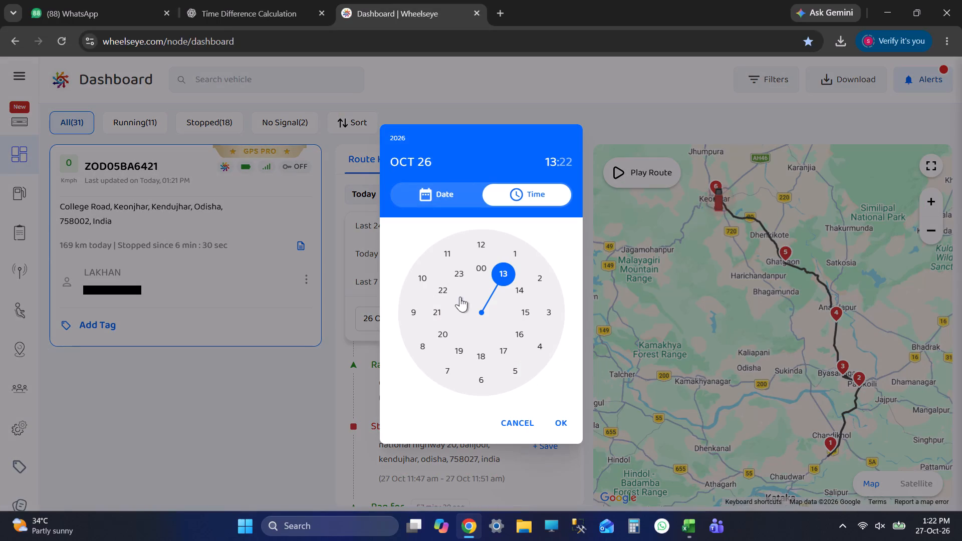
click(461, 270)
click(476, 243)
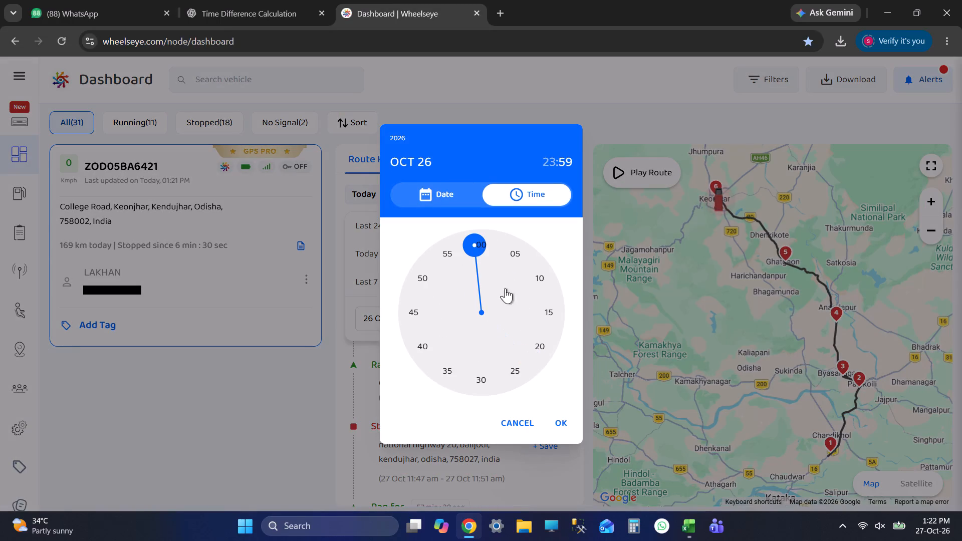
click(551, 413)
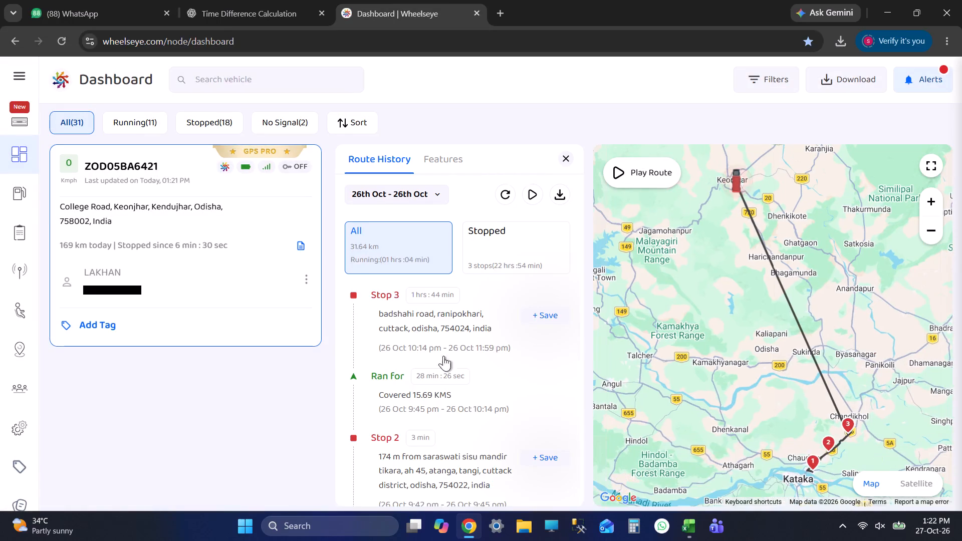
scroll(446, 366, down, 1)
scroll(447, 371, up, 1)
scroll(447, 371, down, 1)
scroll(447, 372, up, 1)
scroll(447, 372, down, 9)
scroll(453, 399, up, 1)
scroll(454, 402, down, 2)
click(454, 446)
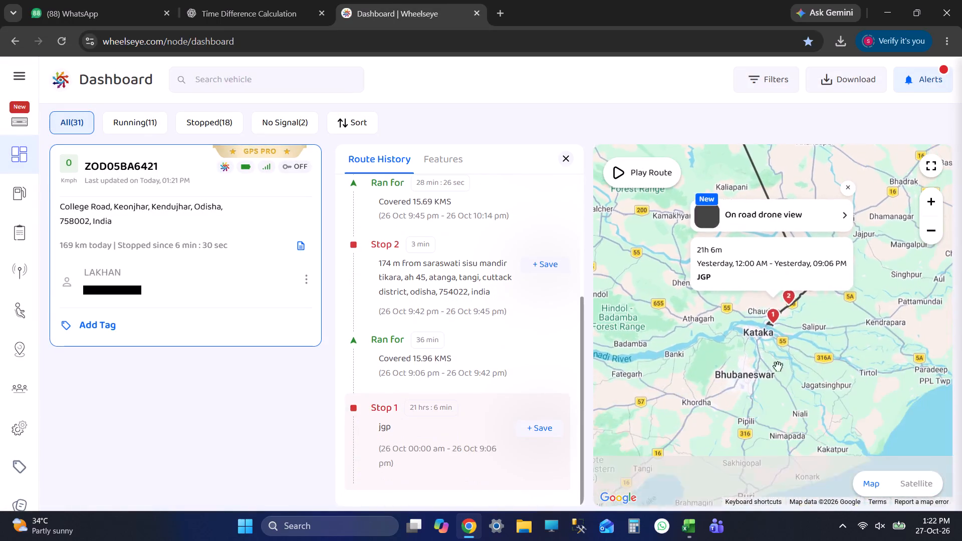
scroll(778, 339, up, 13)
scroll(509, 345, up, 3)
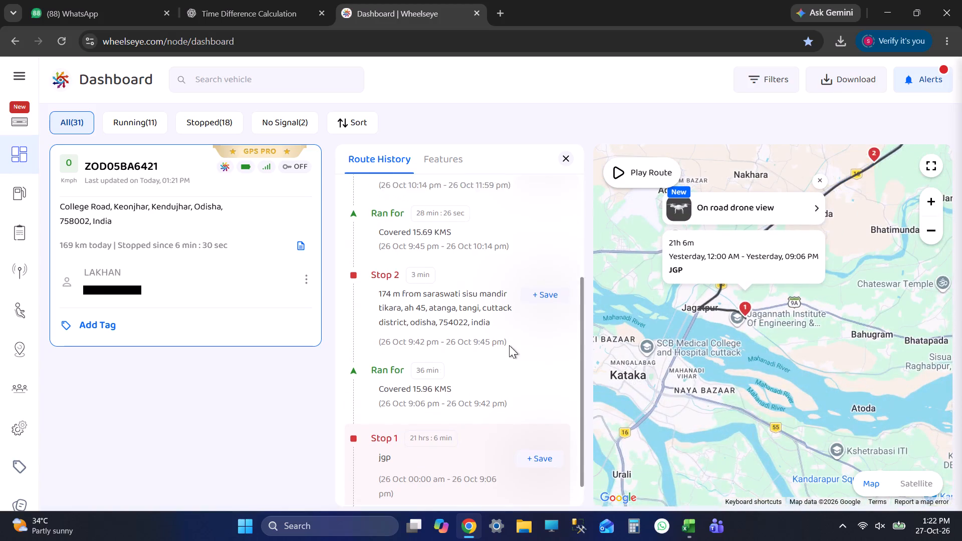
click(476, 435)
scroll(499, 279, up, 3)
click(479, 296)
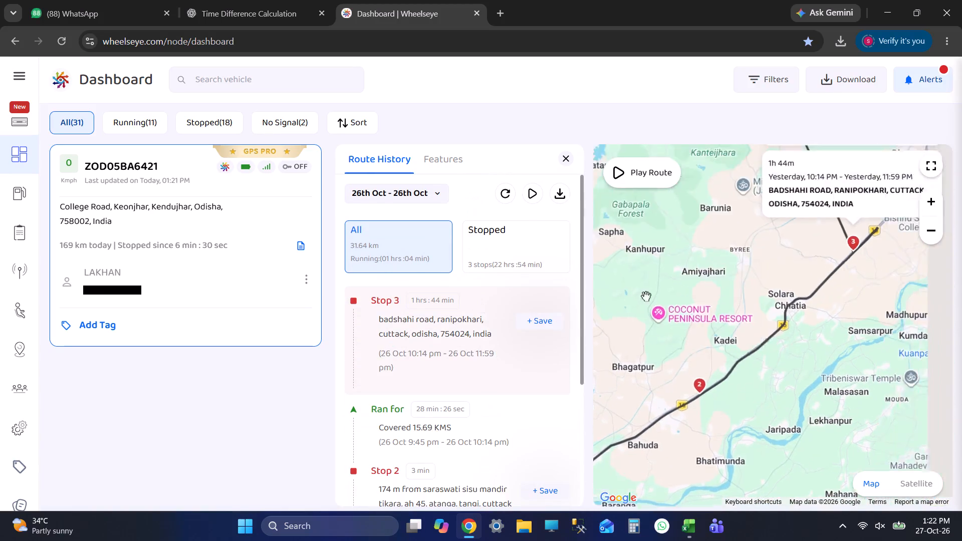
scroll(787, 323, down, 15)
scroll(785, 334, up, 1)
scroll(785, 334, down, 1)
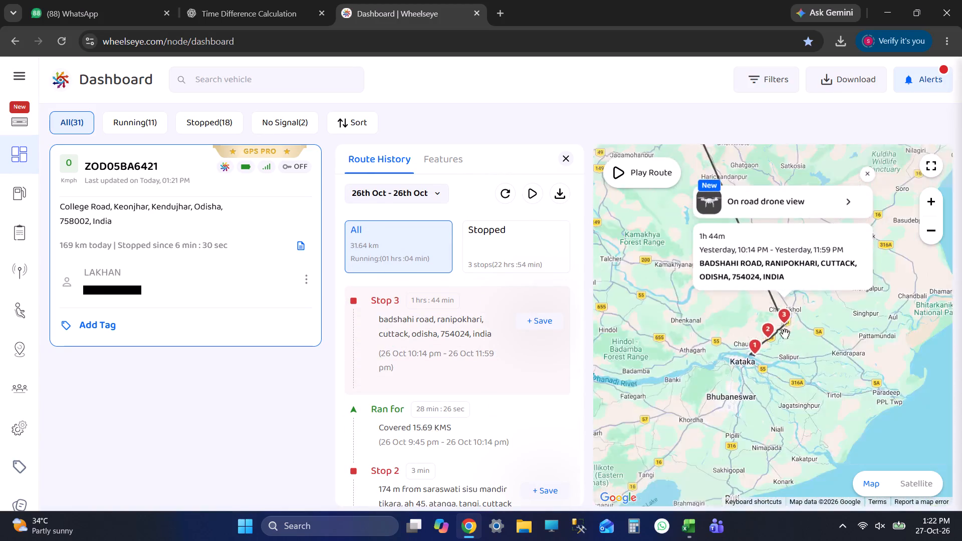
scroll(785, 334, down, 2)
scroll(785, 334, up, 1)
key(alt+Tab)
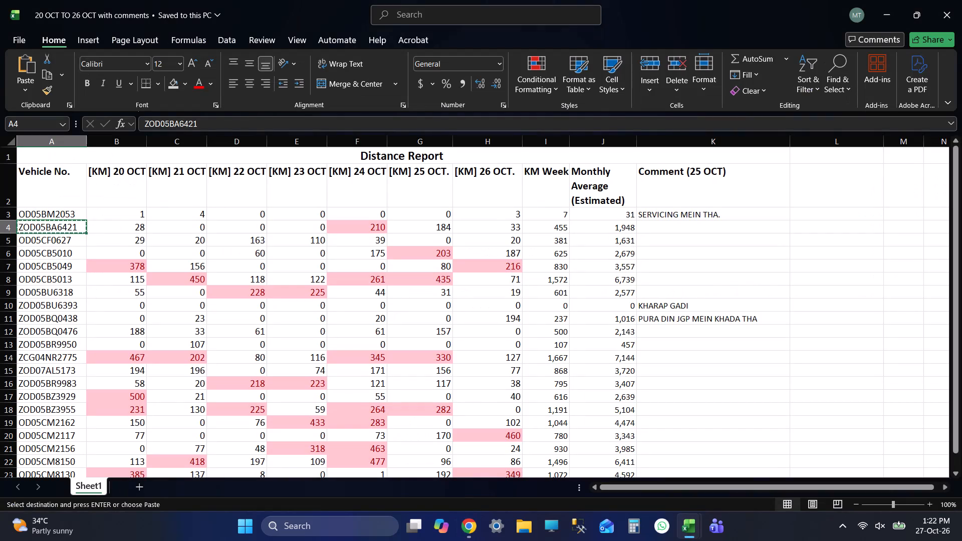
key(Tab)
key(alt+Tab)
scroll(567, 375, down, 3)
scroll(563, 376, up, 1)
scroll(562, 377, down, 8)
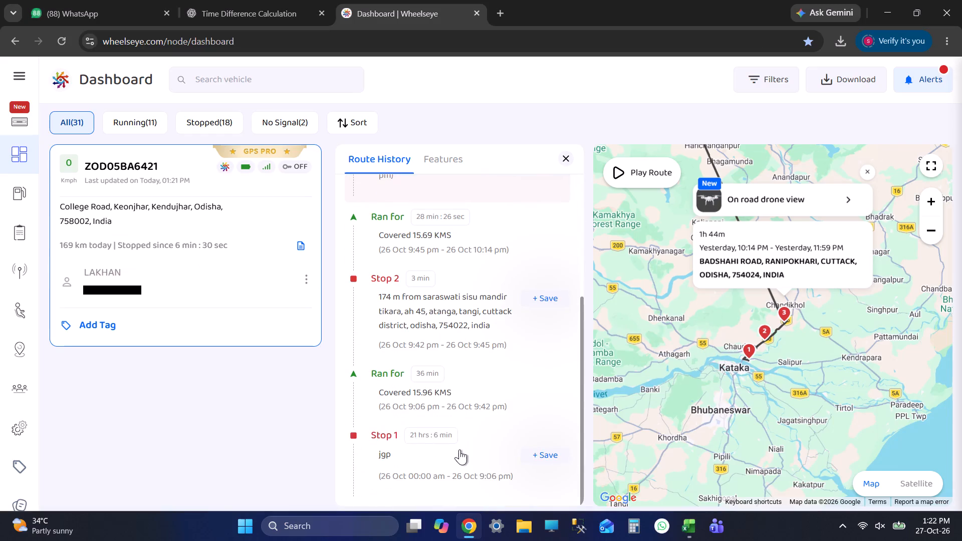
click(459, 449)
In the Excel report, write the comment "PURA DIN JGP MEIN THA RAT 9 BAJE NIKLA KJR KE LIYE." in cell K4.
key(alt+Tab)
key(Tab)
key(Tab)
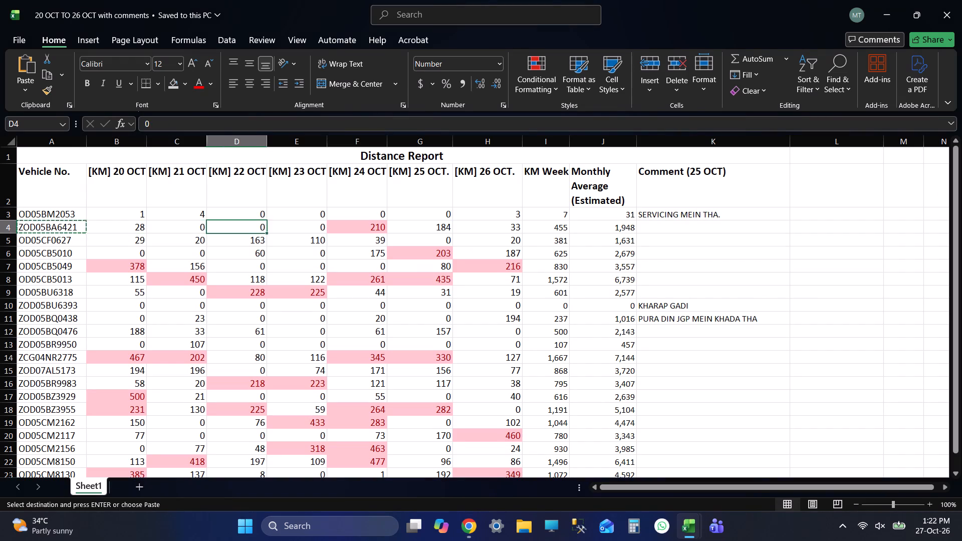
key(Tab)
key(Tab)
key(Tab)
key(Tab)
key(Tab)
key(Tab)
key(Tab)
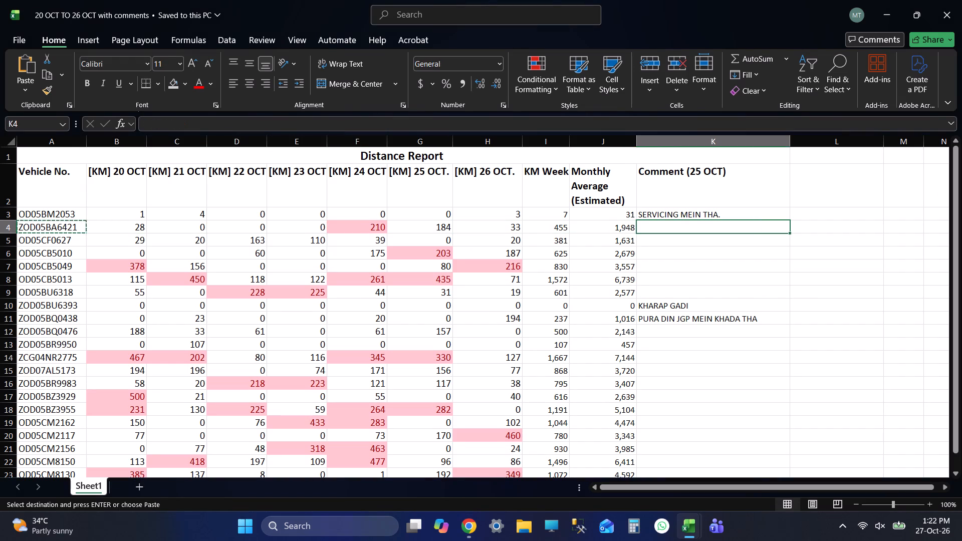
text(PURA DIN H)
key(BackSpace)
text(JGP MEIN TGHA)
key(BackSpace)
key(BackSpace)
key(BackSpace)
text(HA)
key(space)
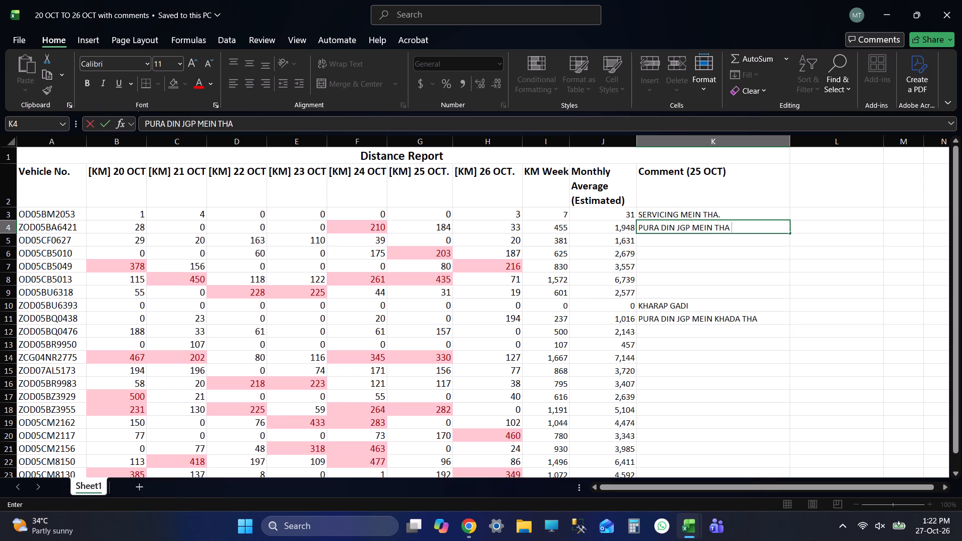
text(RAT 9 BAJE NIKLA)
key(space)
text(KJR KE LIYE)
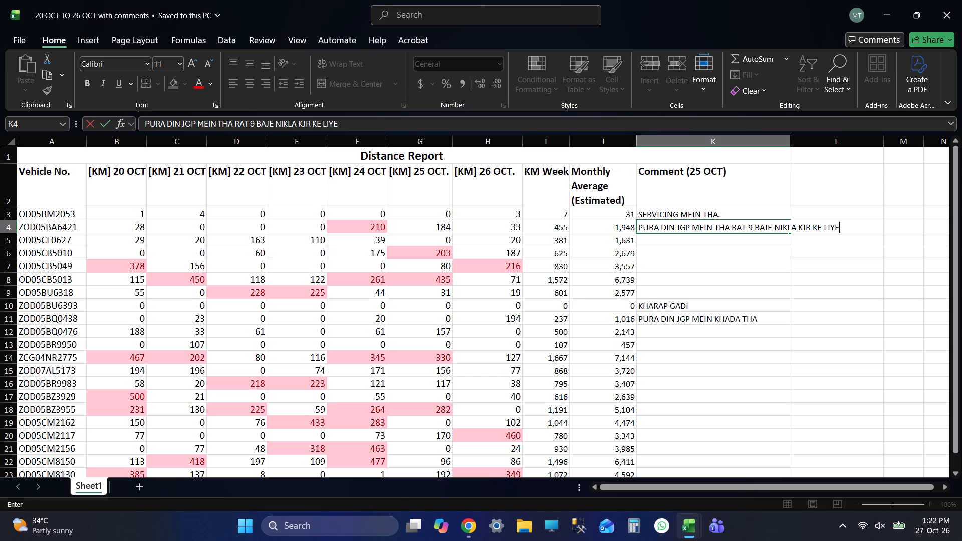
key(period)
key(Return)
Save the workbook and select cell K5.
key(ctrl+s)
key(ctrl+s)
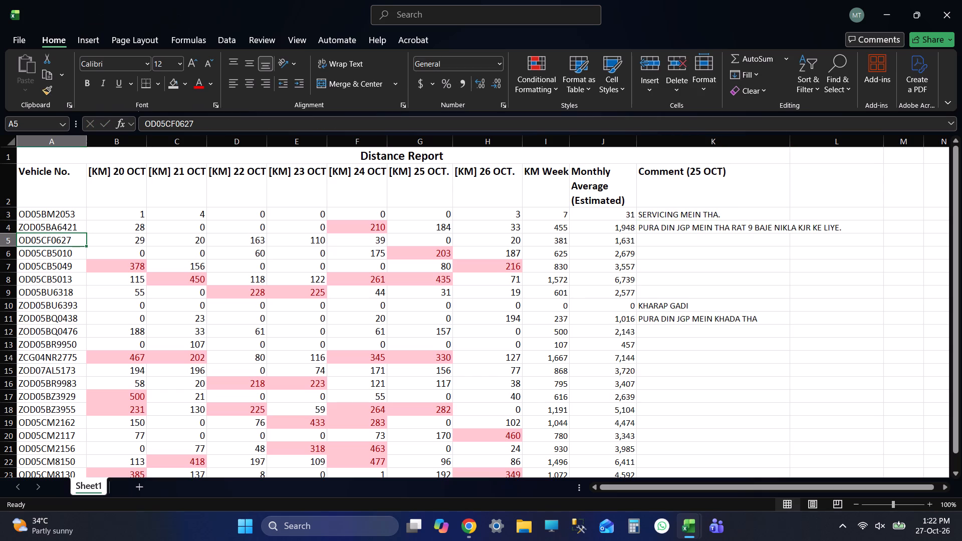
click(675, 233)
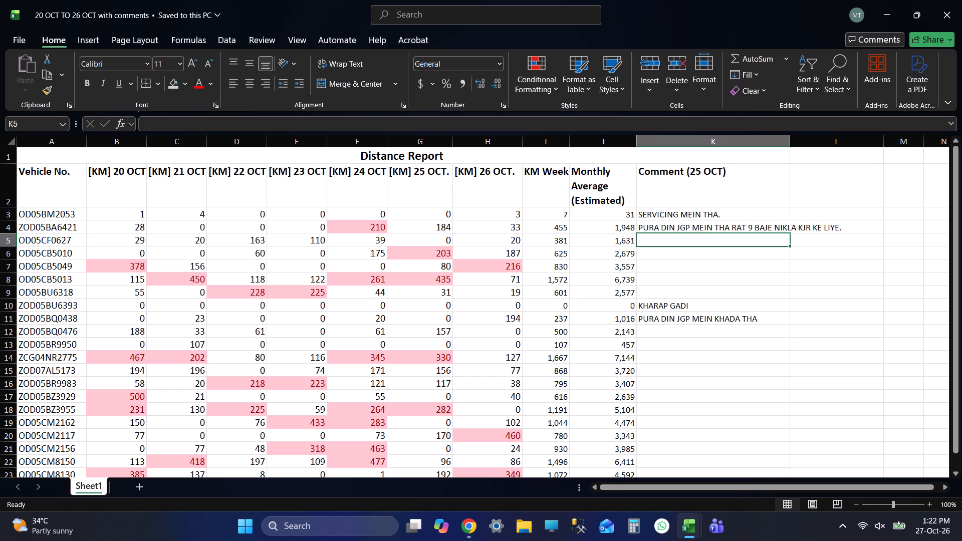
key(ctrl+s)
key(ctrl+s)
key(ctrl+s)
key(ctrl+s)
key(ctrl+s)
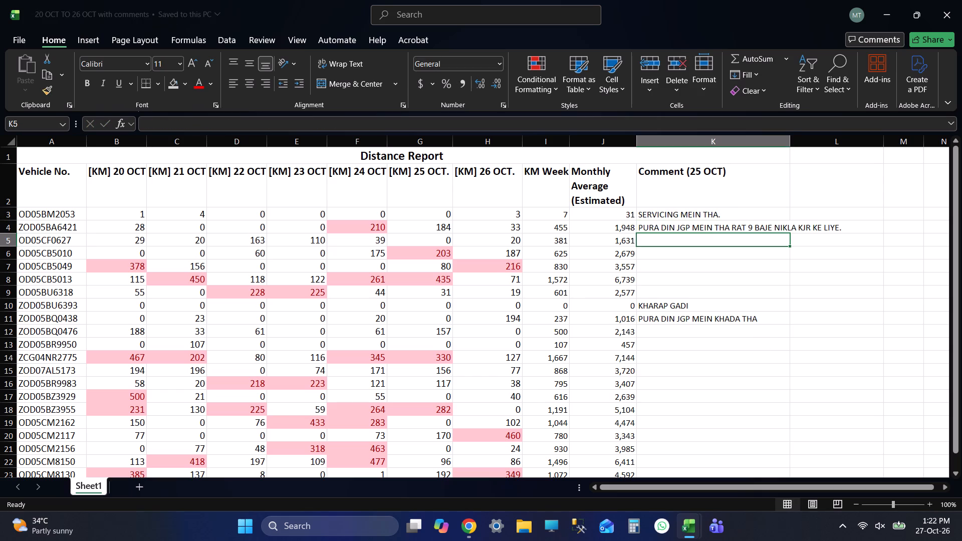
key(ctrl+s)
key(ctrl+s)
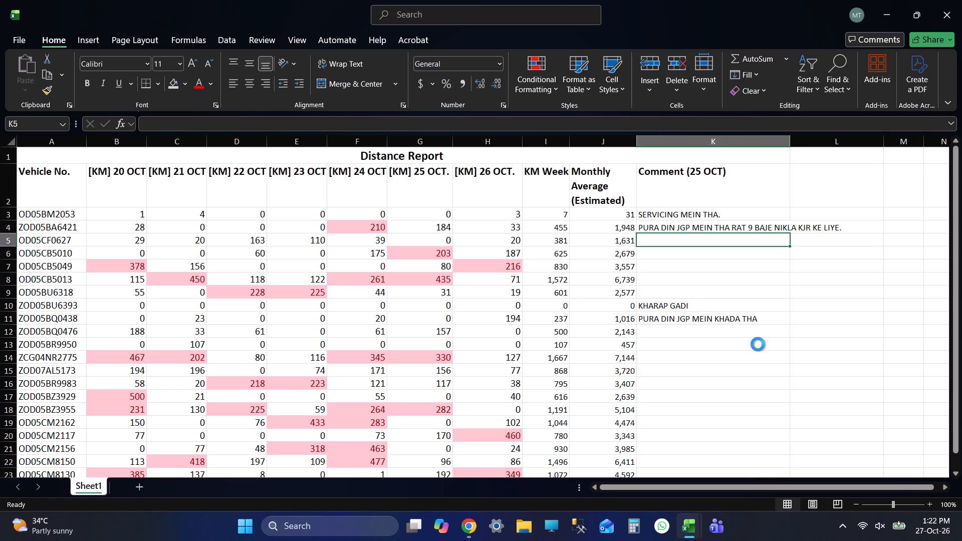
key(ctrl+s)
key(ctrl+s)
key(ctrl+s)
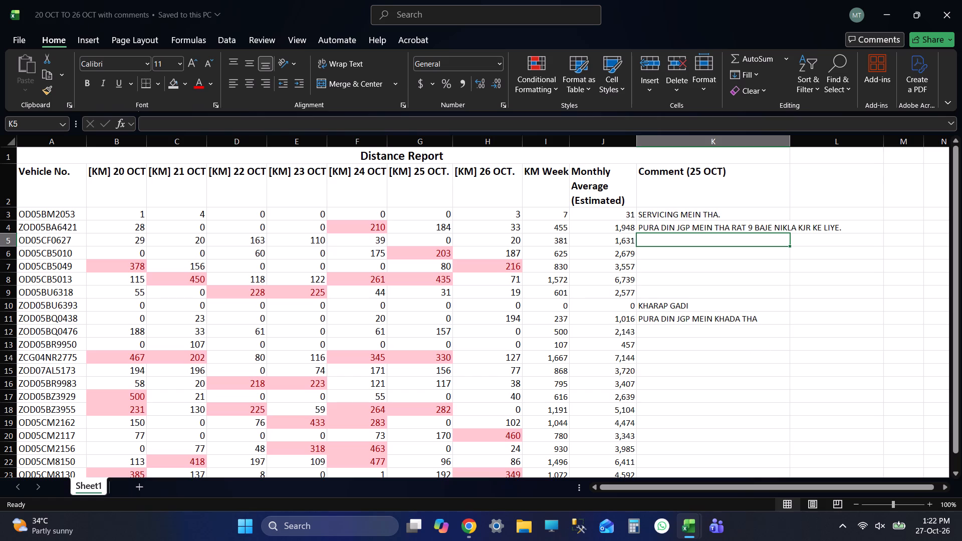
key(ctrl+s)
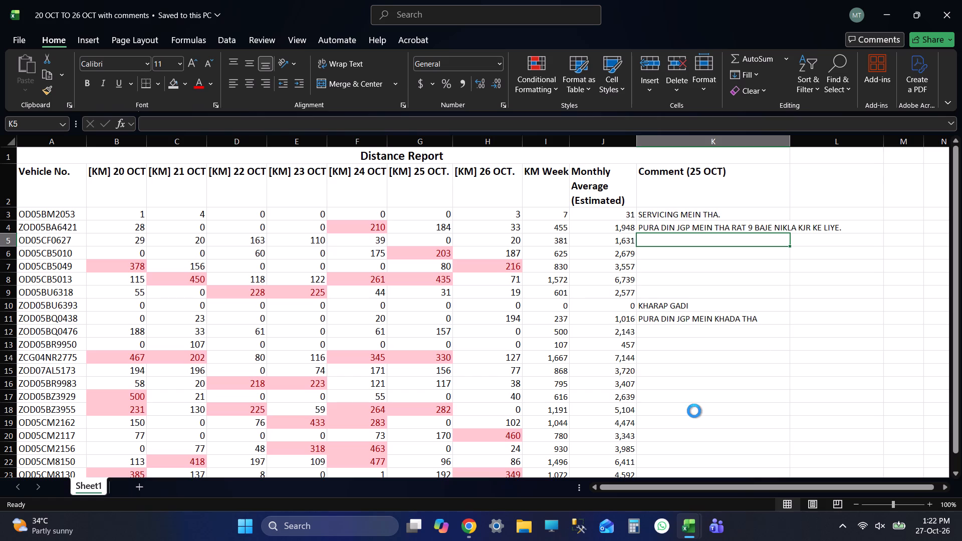
key(ctrl+s)
key(ctrl+s)
Insert a comma after "THA" in the K4 comment and save the workbook.
double_click(732, 228)
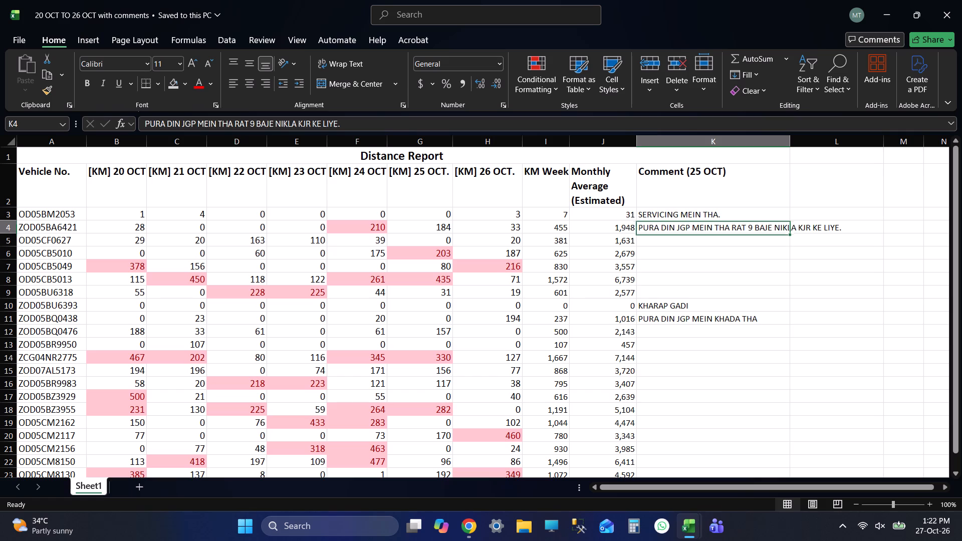
key(Left)
key(comma)
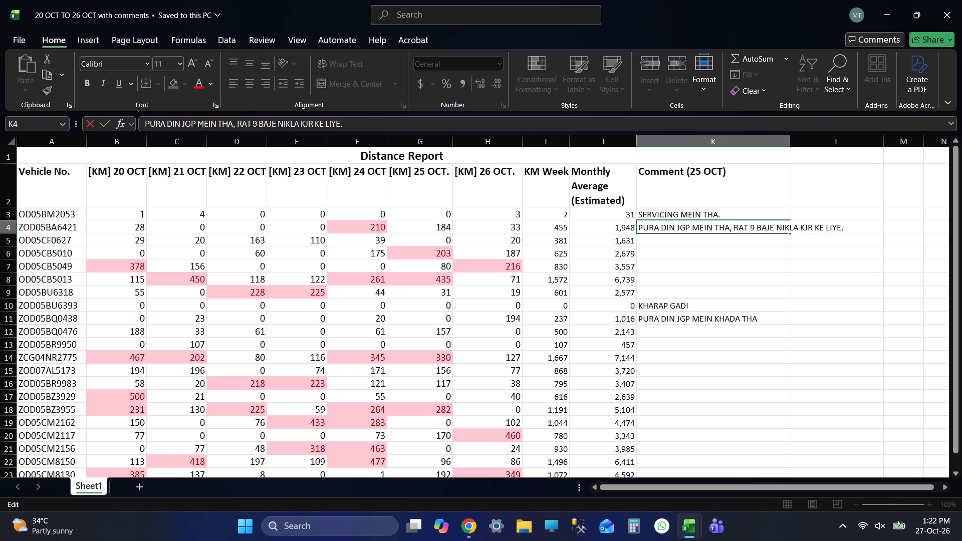
key(Return)
key(ctrl+s)
key(ctrl+s)
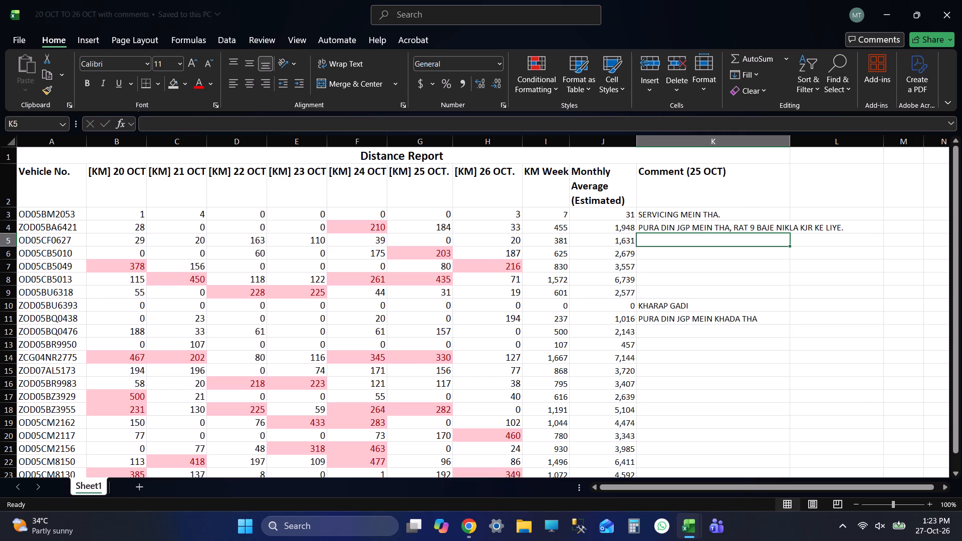
key(alt+Tab)
click(469, 259)
scroll(499, 344, up, 3)
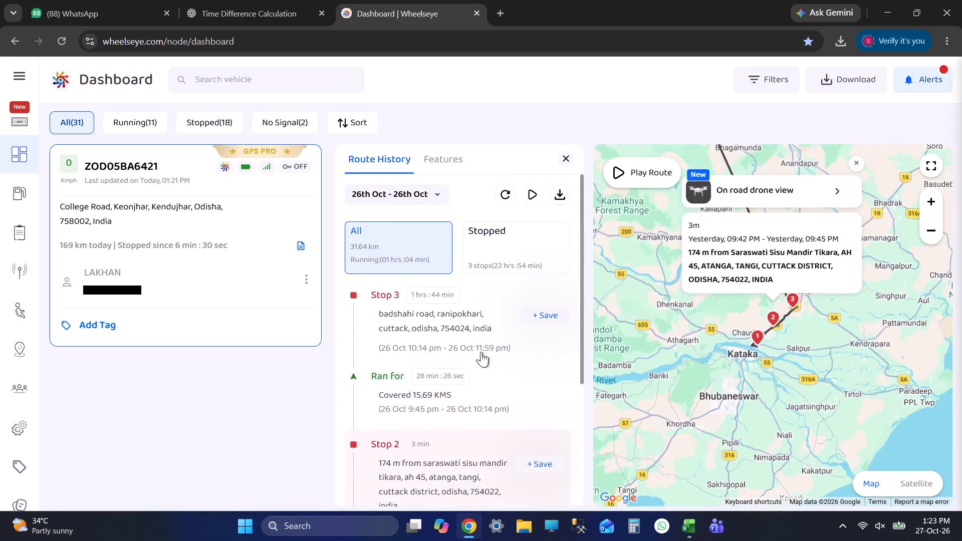
click(481, 352)
scroll(765, 329, up, 5)
scroll(763, 328, down, 6)
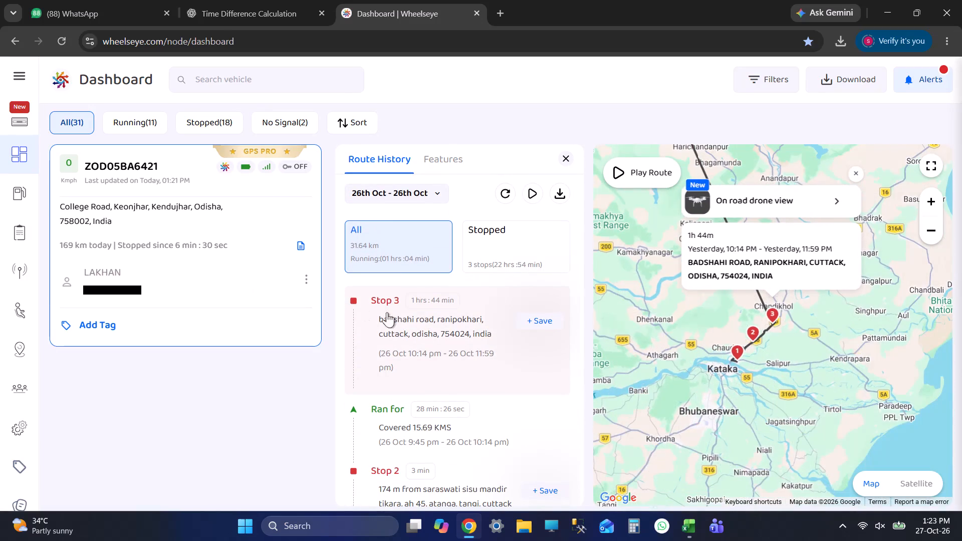
click(399, 203)
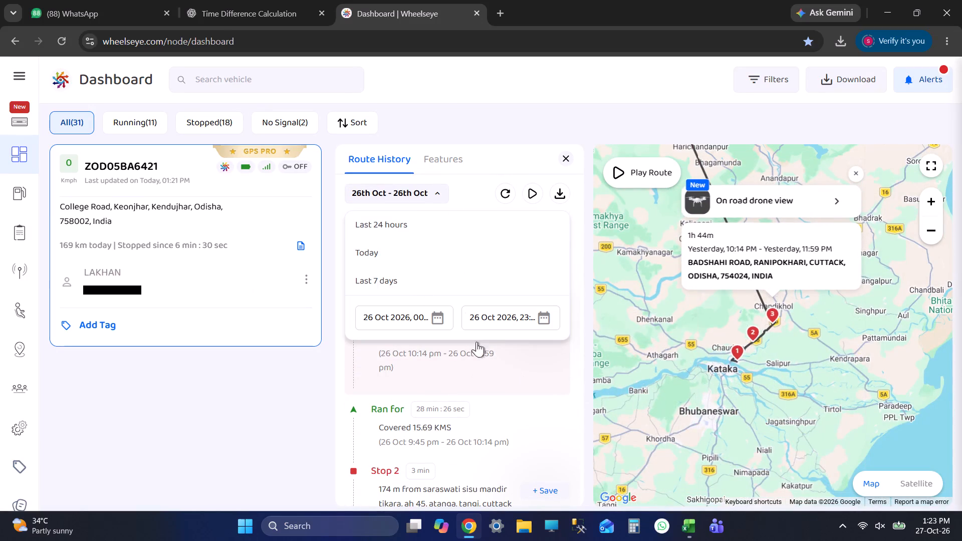
click(432, 288)
scroll(484, 321, down, 3)
scroll(485, 326, up, 1)
scroll(485, 326, down, 6)
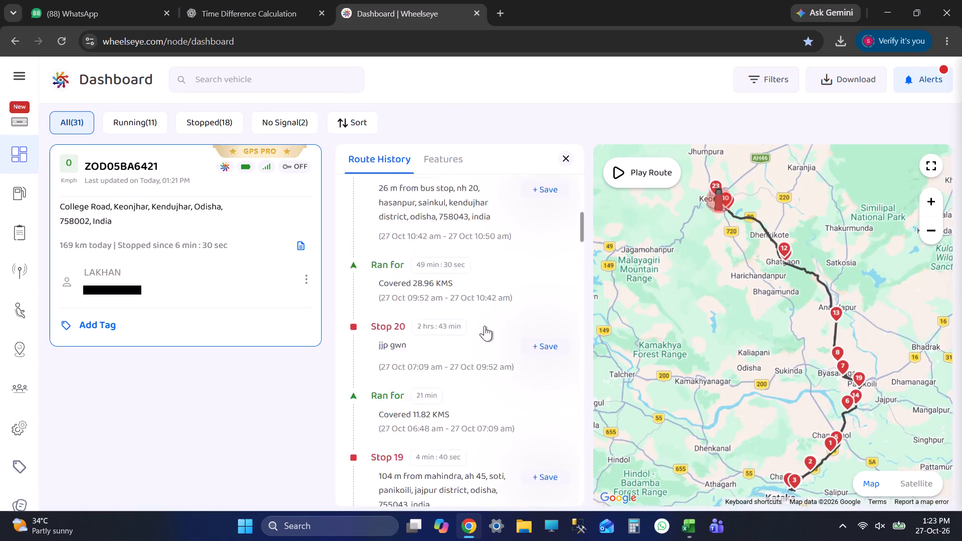
scroll(485, 326, down, 9)
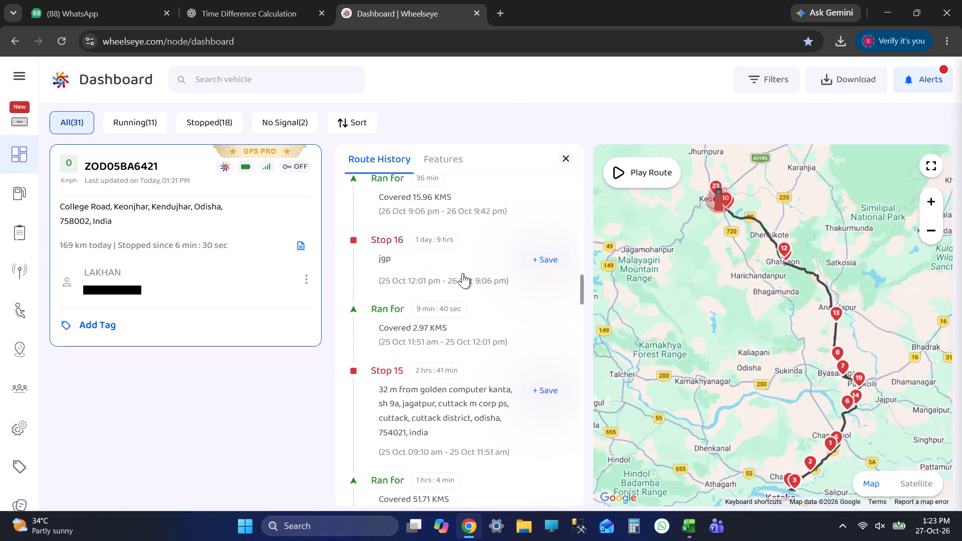
click(462, 273)
scroll(480, 315, down, 4)
scroll(480, 318, up, 9)
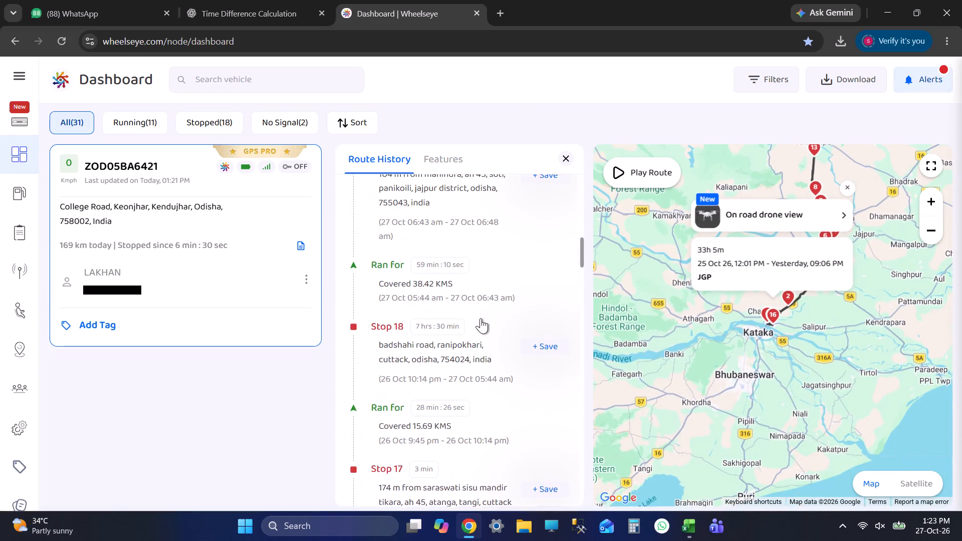
click(480, 318)
click(482, 341)
scroll(522, 339, up, 2)
click(465, 325)
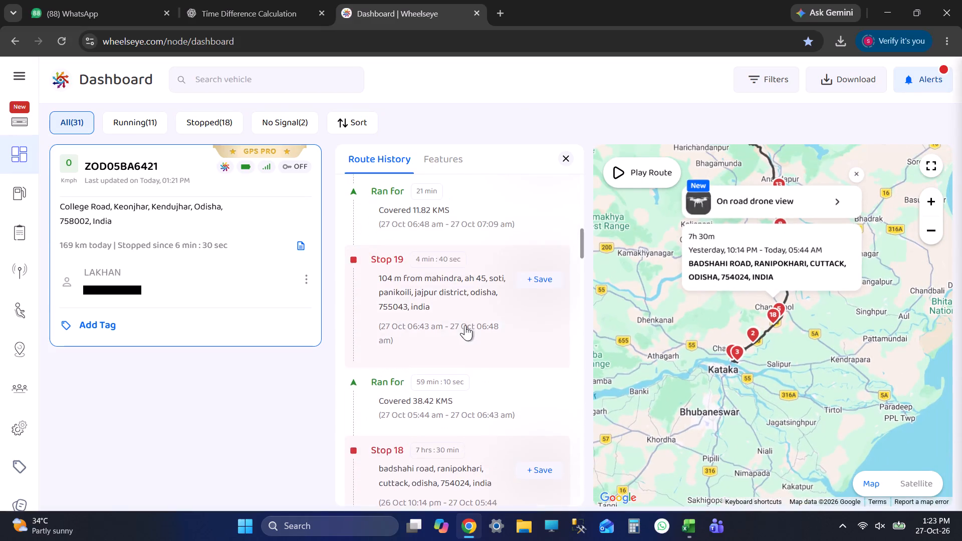
scroll(466, 325, up, 3)
click(456, 370)
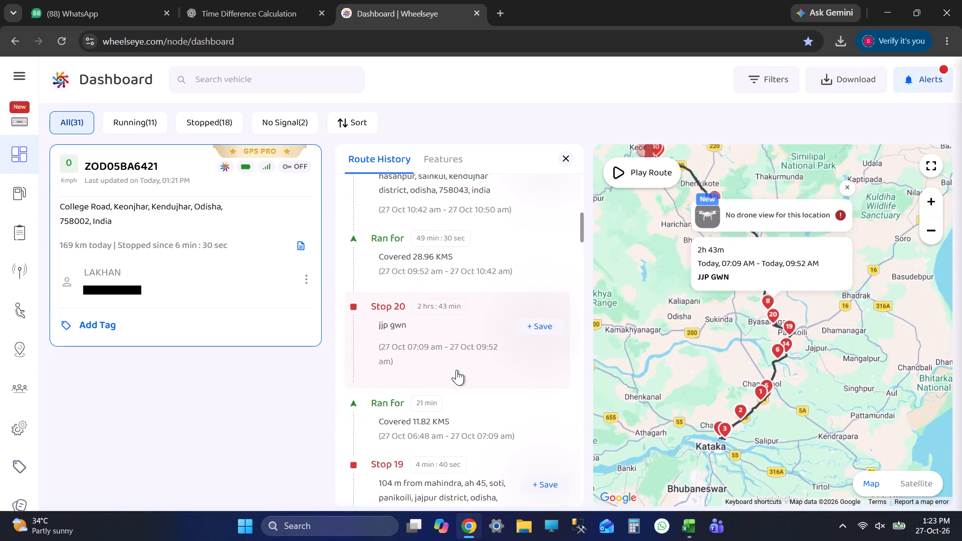
key(alt+Tab)
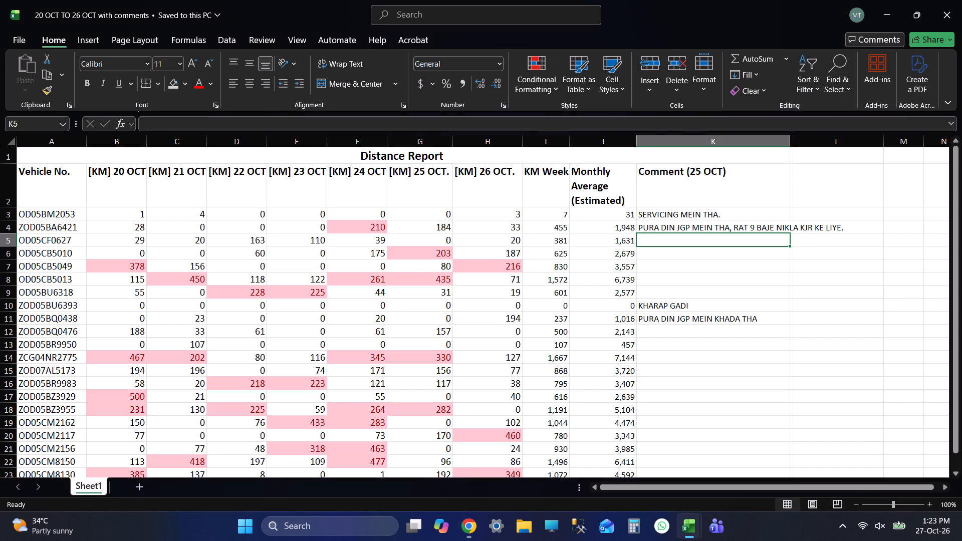
Save the workbook.
key(ctrl+s)
key(shift+Tab)
key(shift+Tab)
key(shift+Tab)
key(shift+Tab)
key(shift+Tab)
key(shift+Tab)
key(shift+Tab)
key(shift+Tab)
key(shift+Tab)
key(shift+Tab)
key(shift+Tab)
key(shift+Tab)
key(shift+Tab)
key(shift+Tab)
key(shift+Tab)
key(ctrl+c)
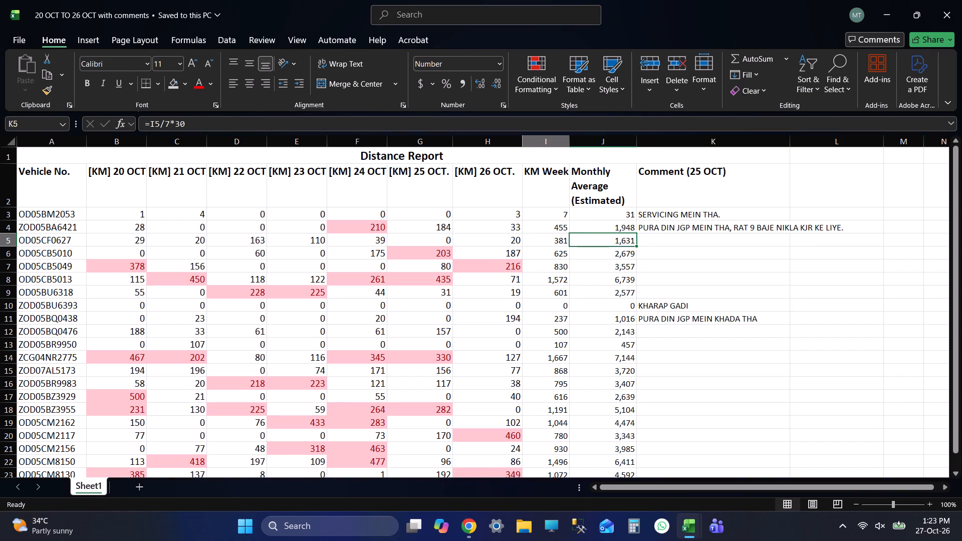
key(alt+Tab)
click(237, 86)
key(ctrl+v)
key(Return)
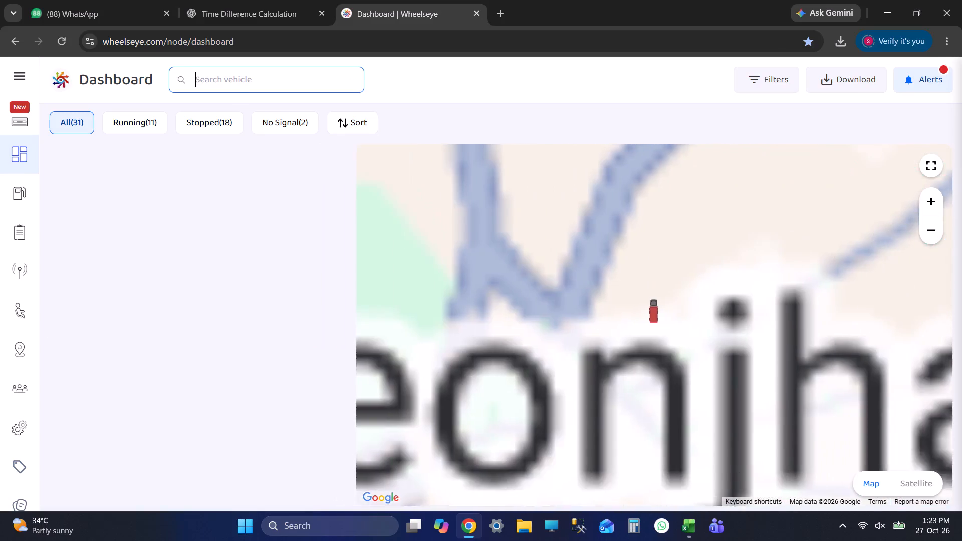
click(159, 205)
click(367, 196)
click(401, 310)
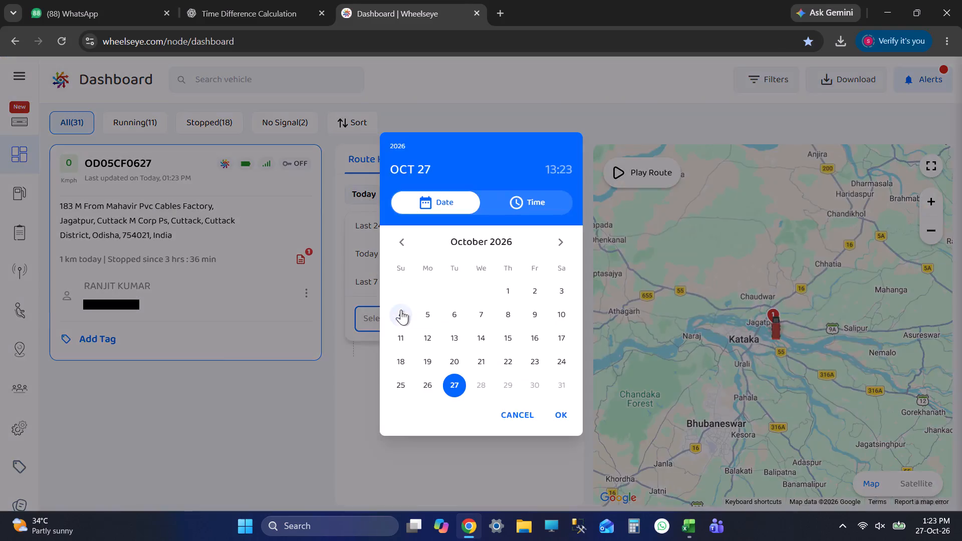
key(alt+Tab)
key(alt+Tab)
click(421, 379)
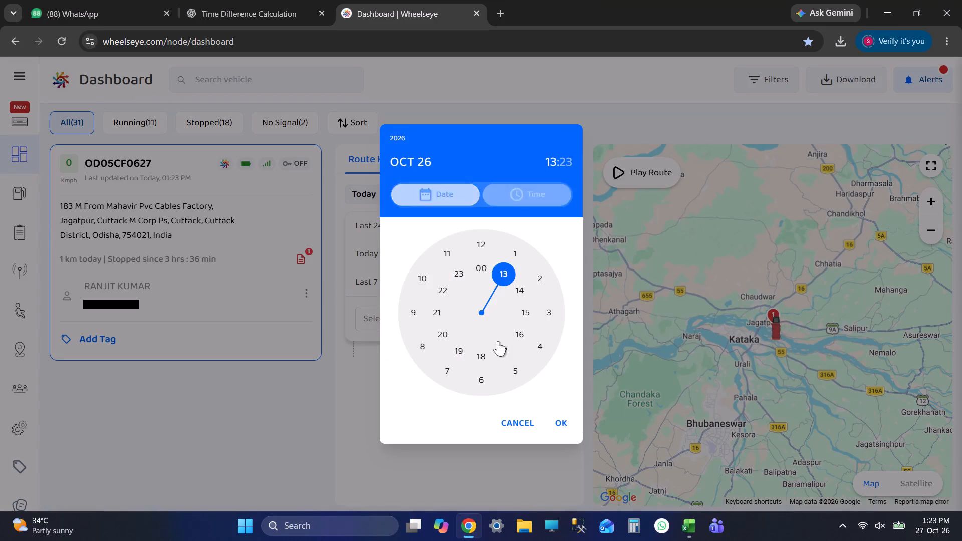
click(480, 267)
click(480, 243)
click(552, 423)
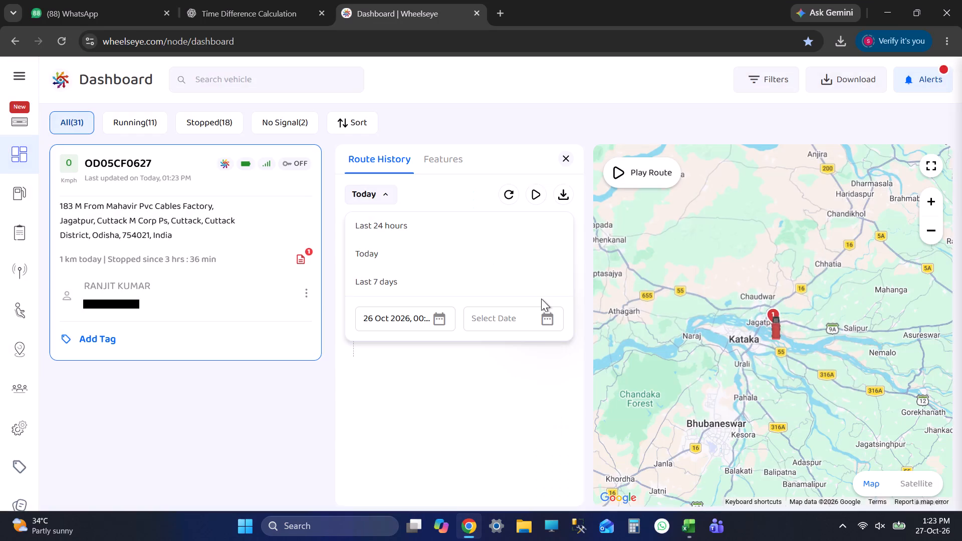
click(499, 321)
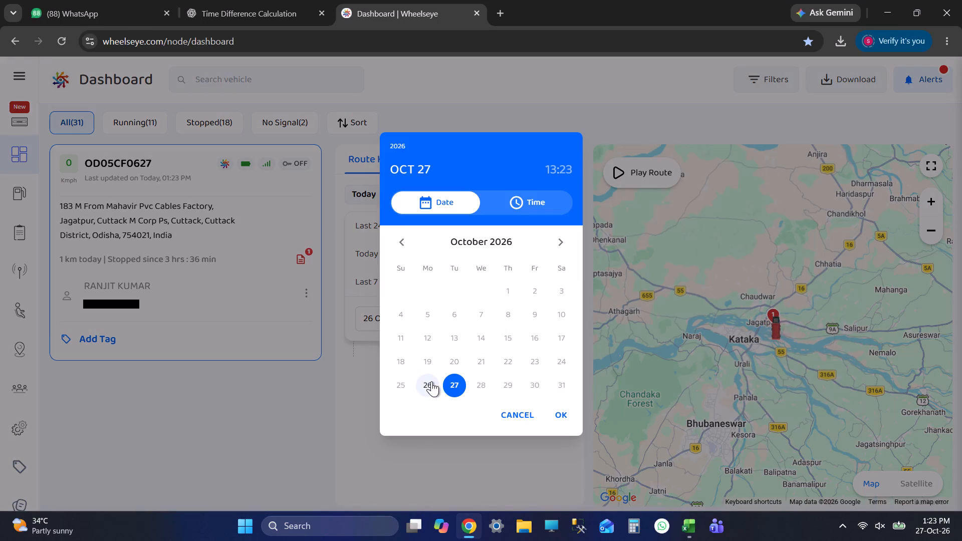
click(431, 381)
click(462, 278)
click(472, 247)
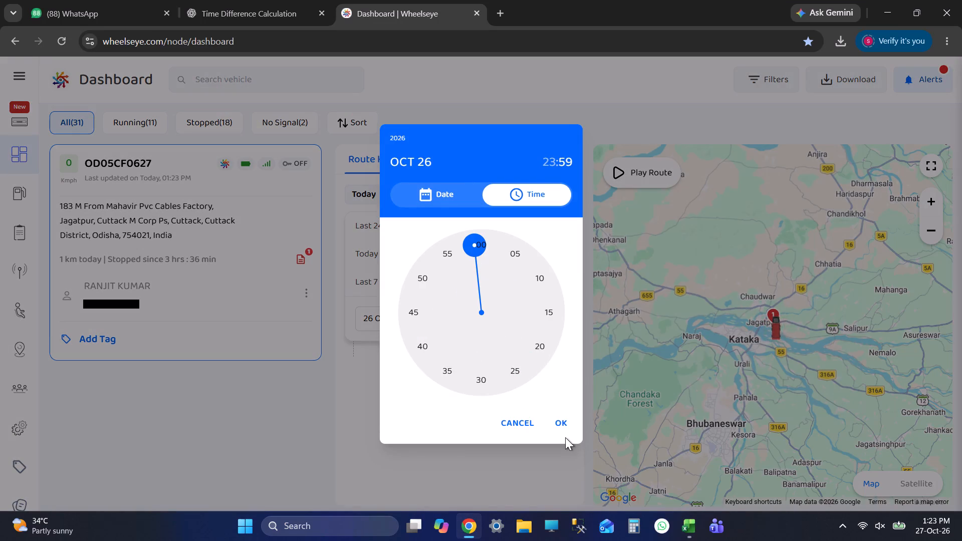
click(559, 419)
scroll(464, 381, down, 2)
scroll(464, 386, up, 1)
scroll(464, 386, down, 10)
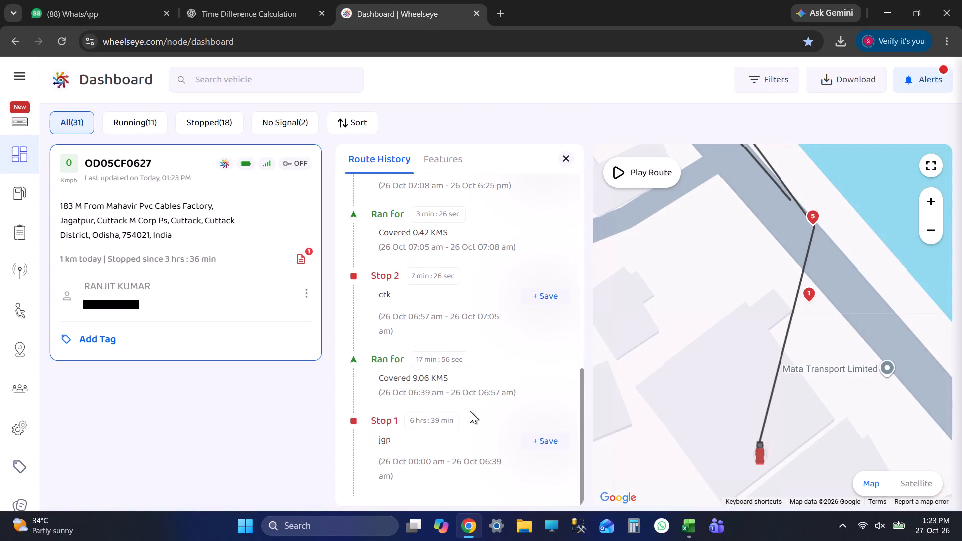
scroll(470, 411, down, 3)
click(478, 451)
click(460, 294)
scroll(482, 341, down, 6)
scroll(485, 401, up, 1)
scroll(485, 405, down, 2)
click(483, 434)
scroll(483, 434, down, 1)
scroll(483, 434, up, 1)
scroll(483, 434, down, 2)
click(467, 278)
scroll(487, 357, up, 2)
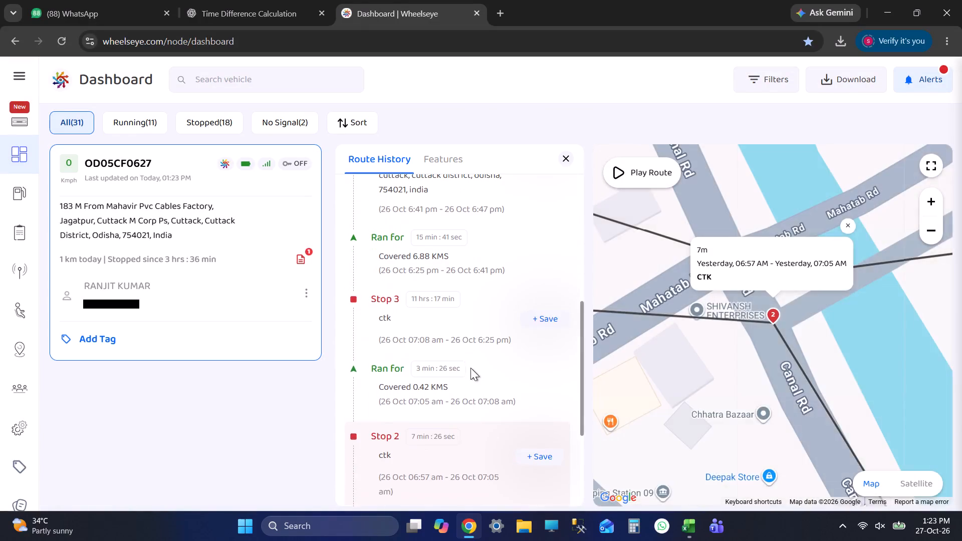
click(467, 330)
scroll(505, 351, up, 2)
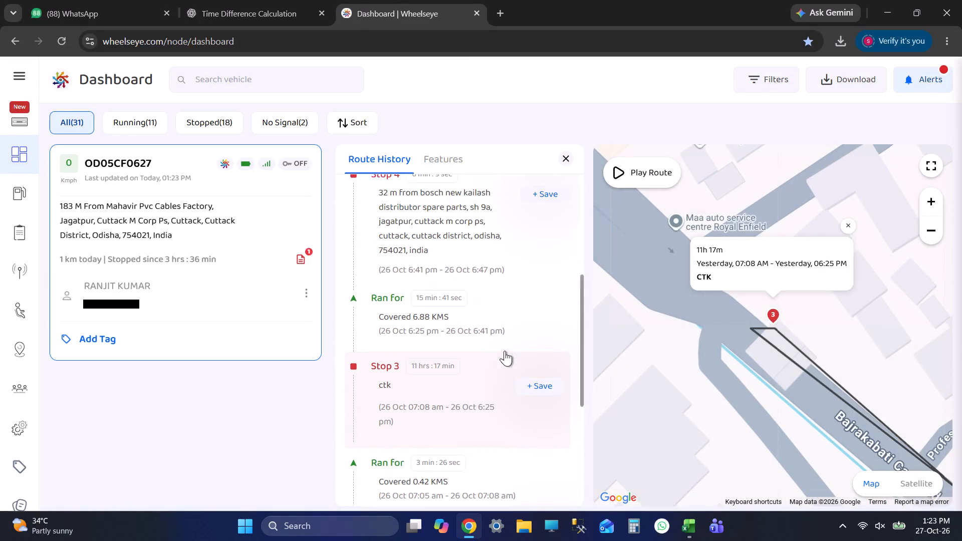
click(458, 294)
scroll(496, 368, up, 3)
click(463, 321)
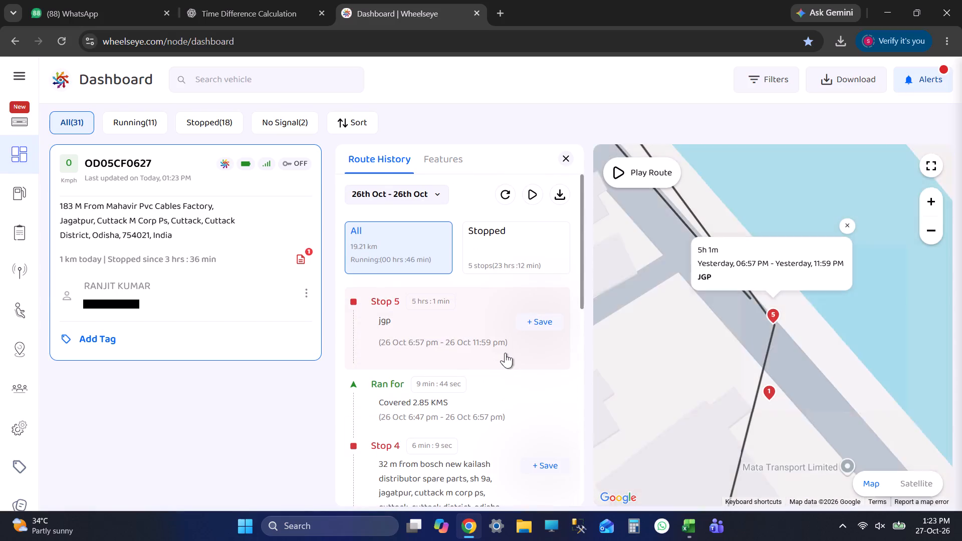
scroll(740, 347, down, 3)
scroll(737, 355, up, 1)
scroll(737, 355, down, 7)
scroll(728, 350, up, 1)
scroll(727, 351, down, 1)
scroll(726, 353, up, 1)
scroll(726, 354, down, 2)
scroll(521, 431, down, 1)
scroll(520, 435, up, 1)
scroll(519, 436, down, 1)
scroll(519, 436, up, 1)
scroll(519, 436, down, 7)
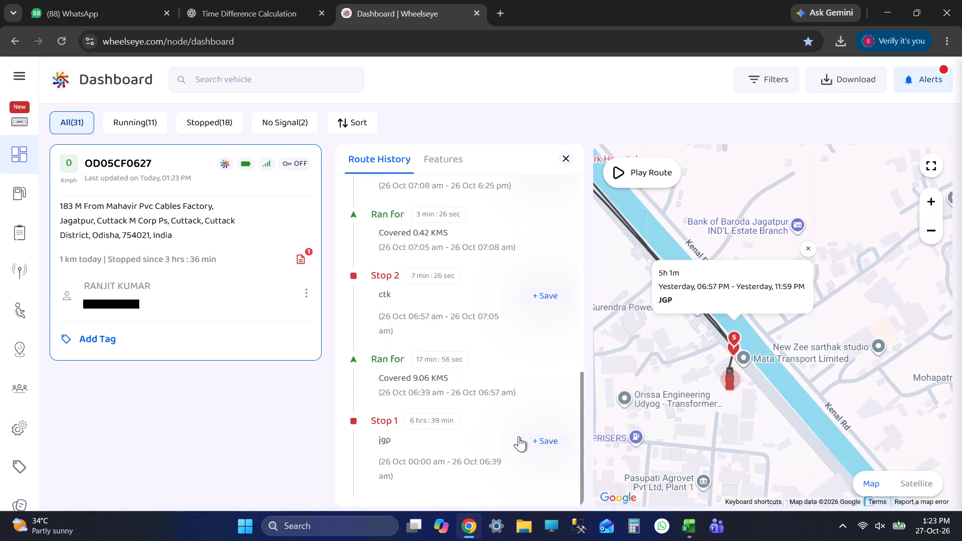
scroll(519, 436, down, 2)
scroll(519, 436, up, 1)
scroll(519, 436, down, 5)
key(alt+Tab)
key(Tab)
key(Tab)
key(Tab)
key(Tab)
key(Tab)
key(Tab)
key(Tab)
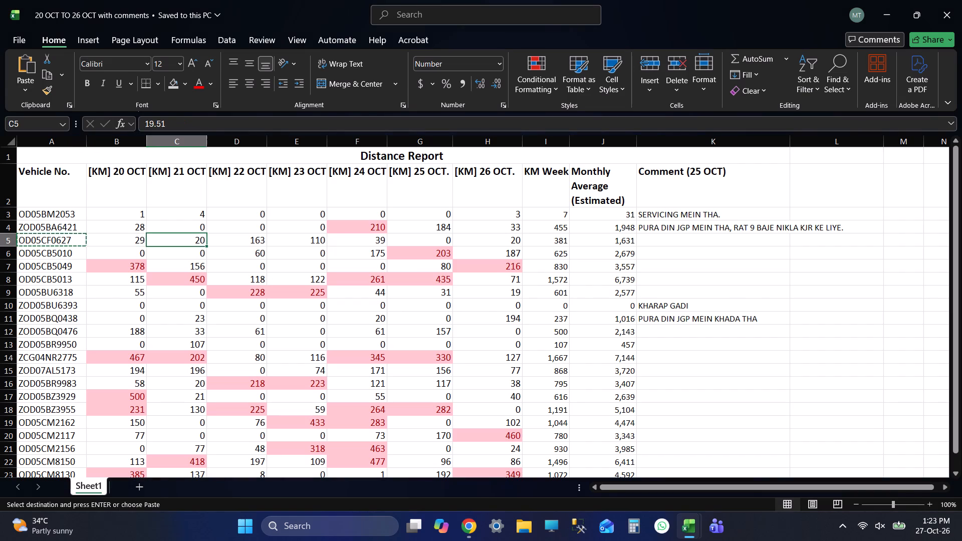
key(Tab)
key(Tab)
key(Tab)
text(JGP TO CTK KA)
key(space)
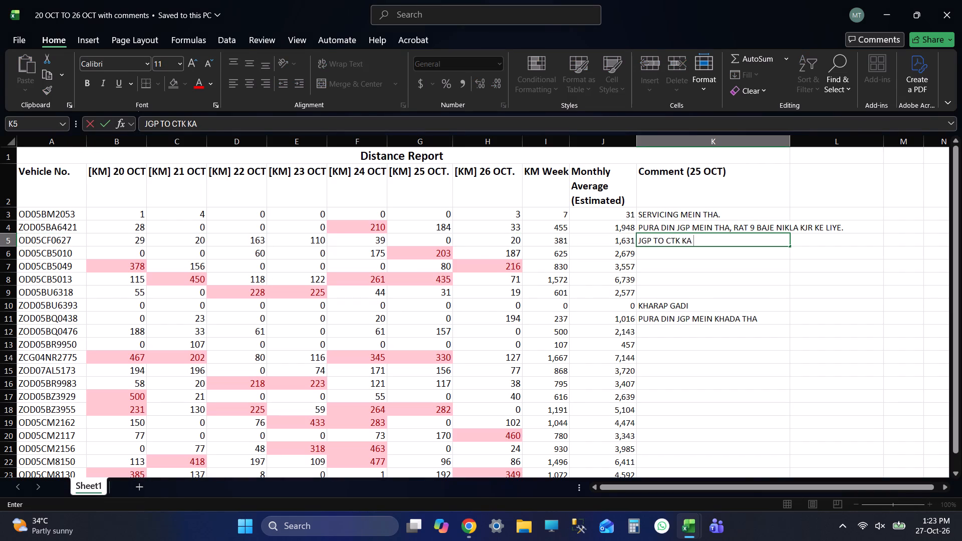
text(EK)
key(space)
key(BackSpace)
key(BackSpace)
key(BackSpace)
text(1 TRIOP)
key(BackSpace)
key(BackSpace)
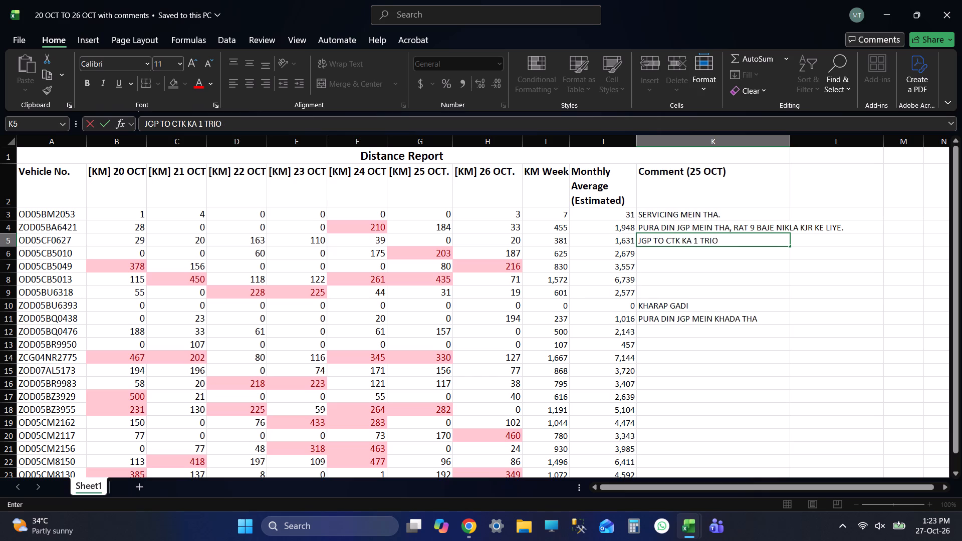
text(P NIKLA)
key(space)
text(THYA)
key(BackSpace)
key(BackSpace)
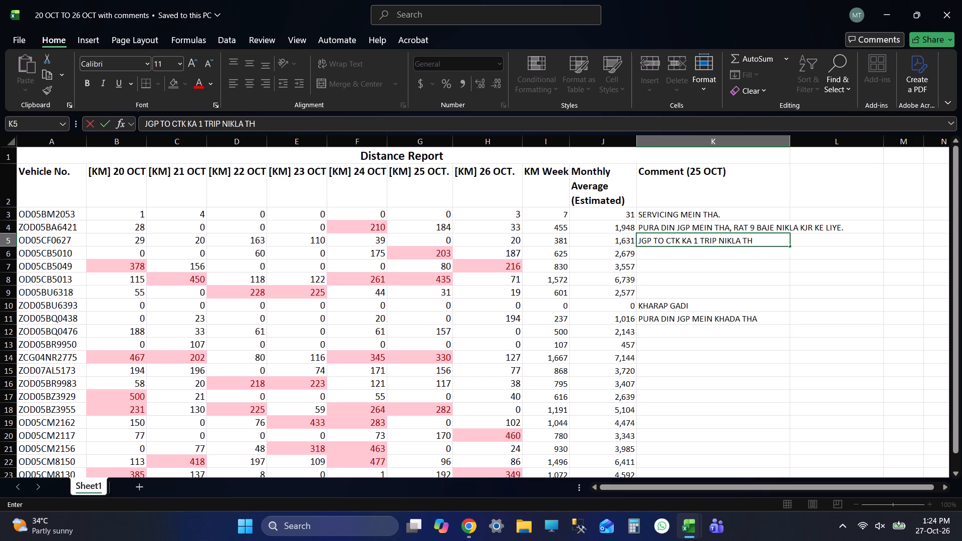
key(a)
key(space)
text(& CTK)
key(space)
key(alt+Tab)
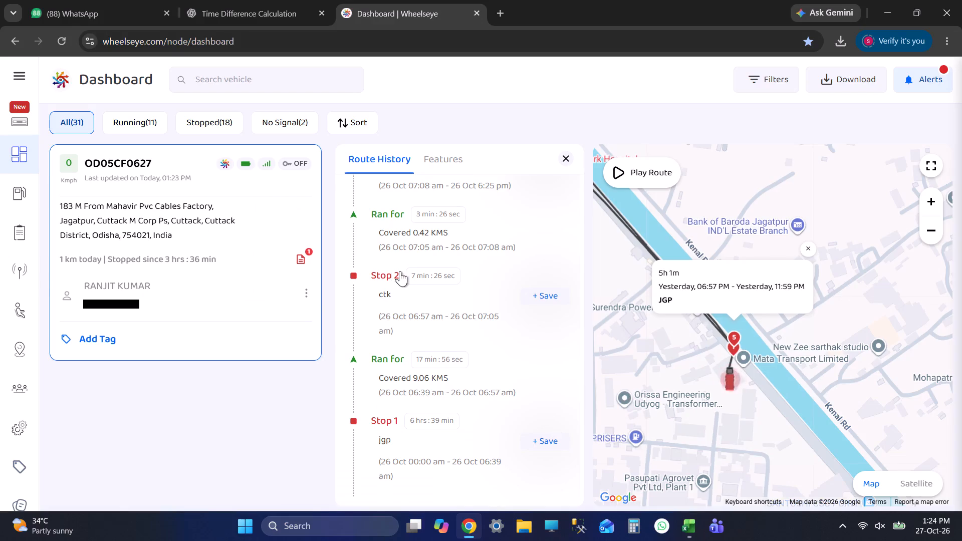
click(402, 272)
scroll(454, 305, up, 2)
click(455, 310)
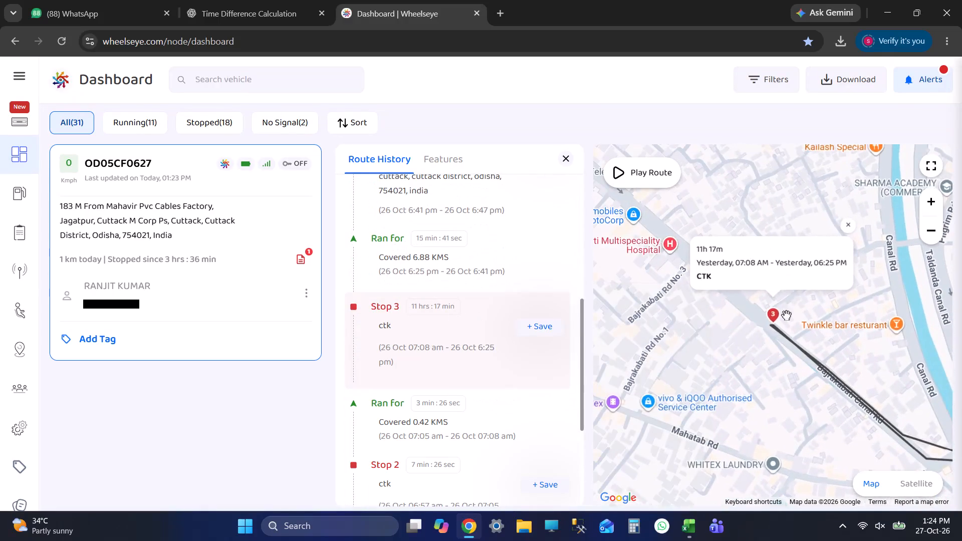
scroll(784, 319, down, 3)
scroll(782, 318, up, 5)
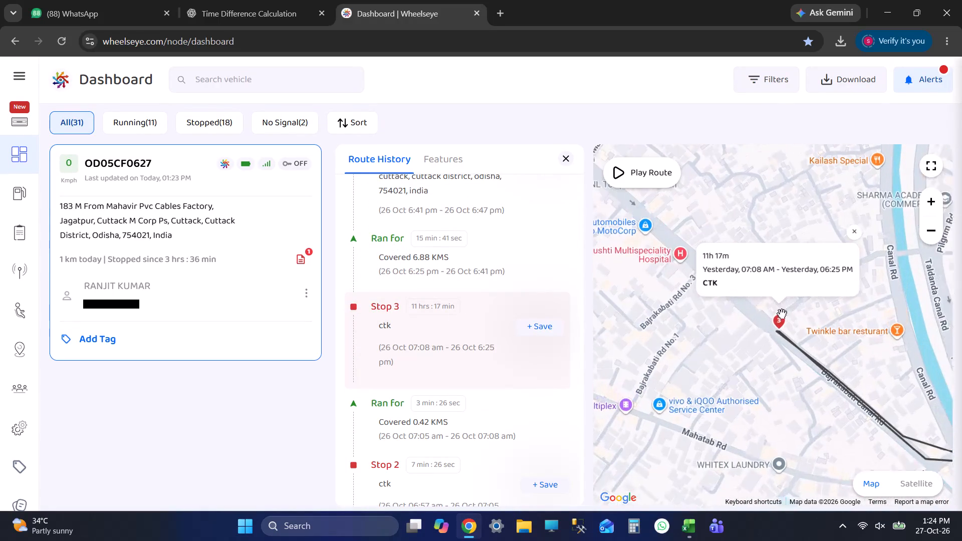
scroll(778, 334, up, 3)
drag(791, 333, 720, 344)
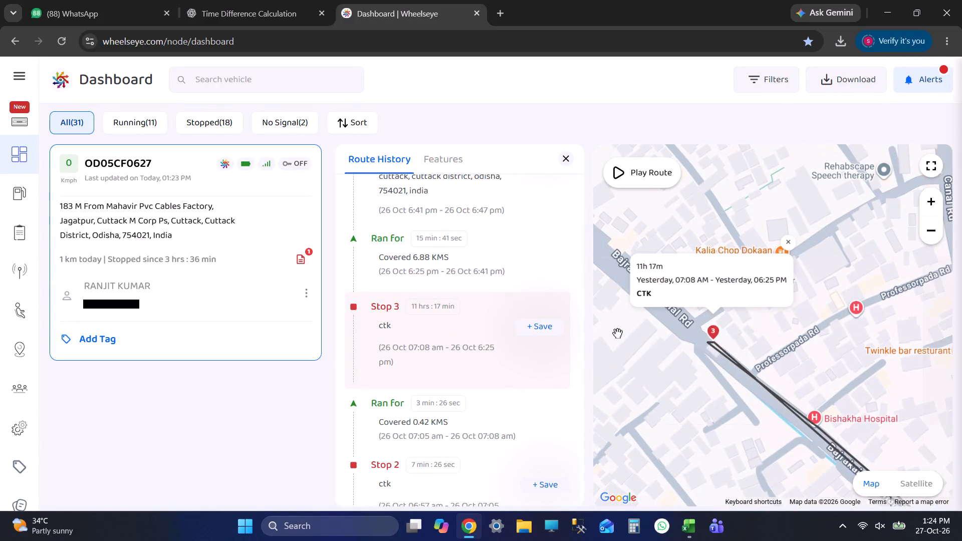
drag(409, 305, 462, 309)
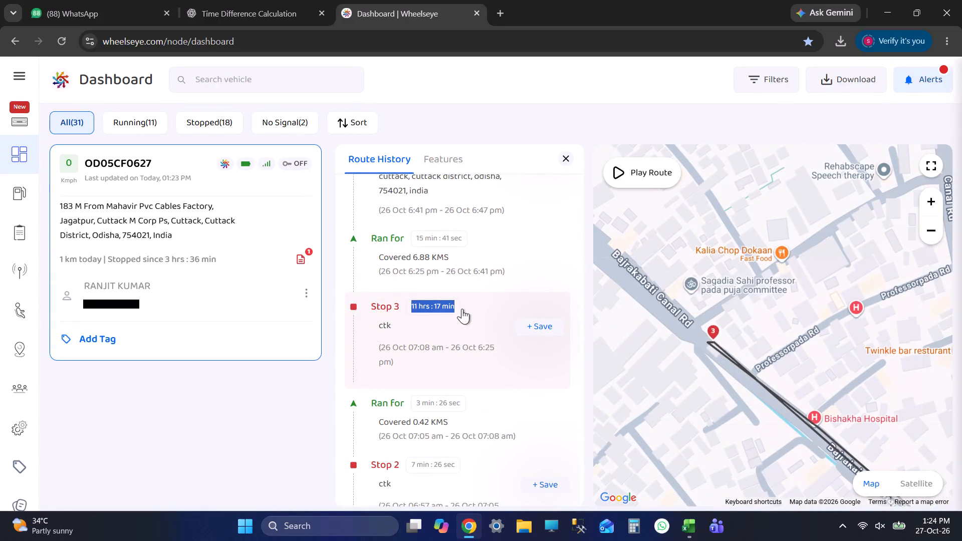
scroll(698, 331, down, 4)
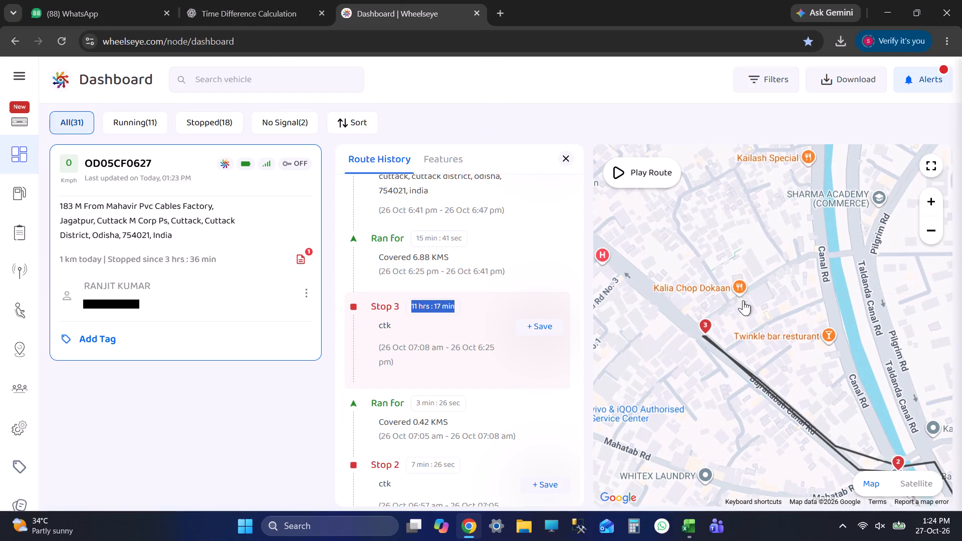
scroll(741, 316, down, 2)
Back in Excel, finish the K5 comment with "GWN MEIN TIME LAGAYA IS LIYE KAM CHALA." and save the workbook.
key(alt+Tab)
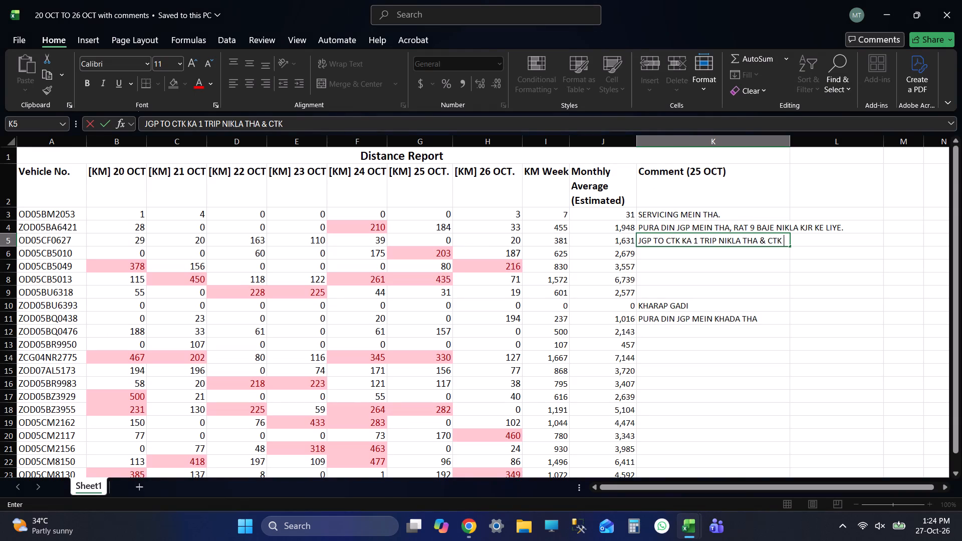
key(m)
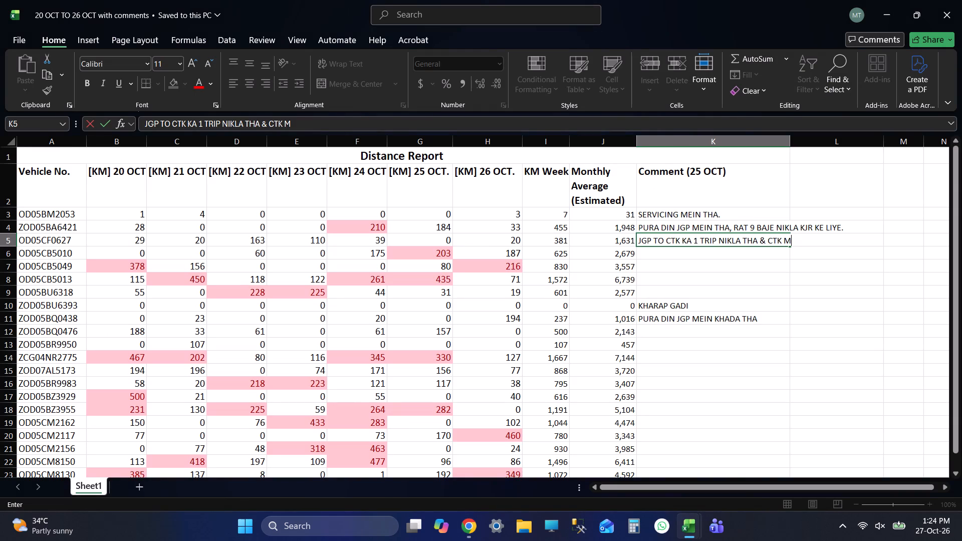
key(BackSpace)
text(GWM)
key(space)
key(BackSpace)
key(BackSpace)
text(N MEIN TIME LAGAYA)
key(space)
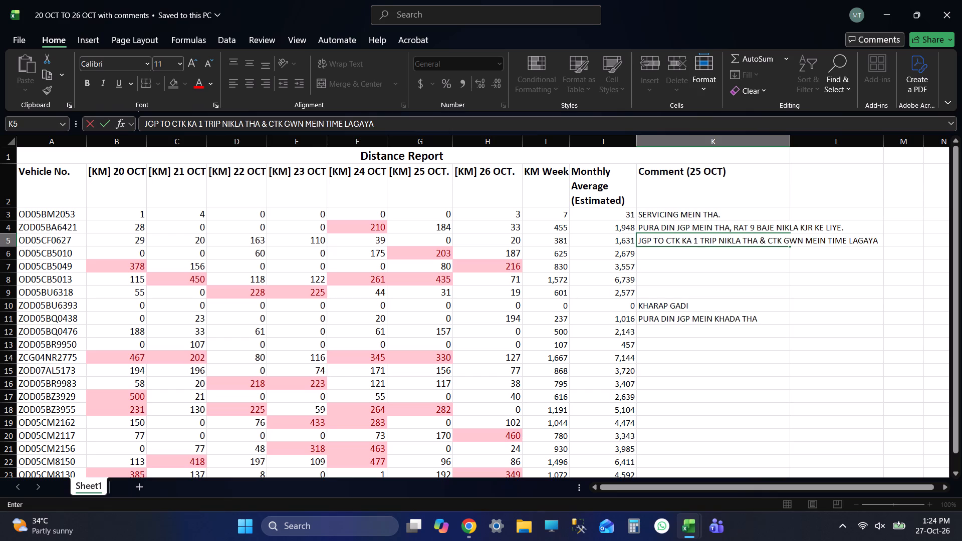
text(IS LIYE KAM CHALA)
key(period)
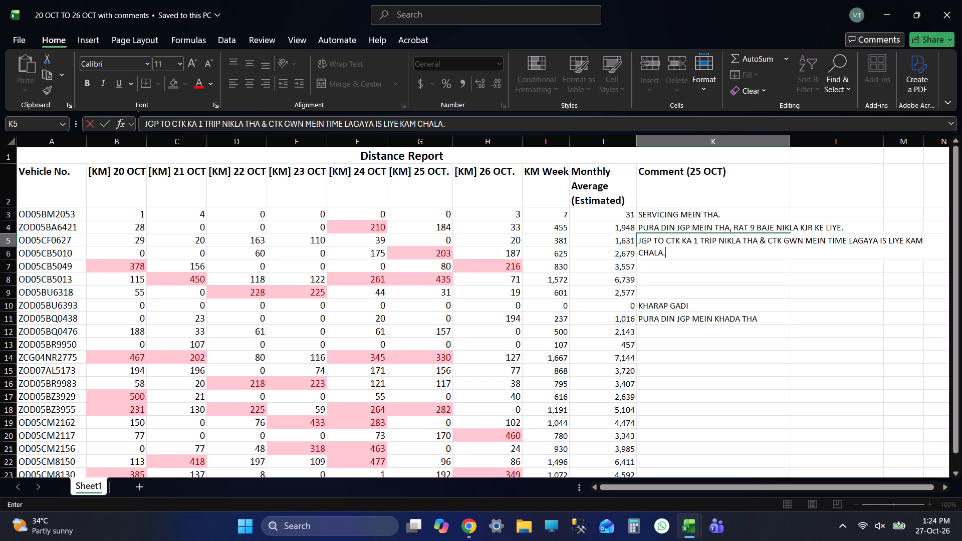
key(Return)
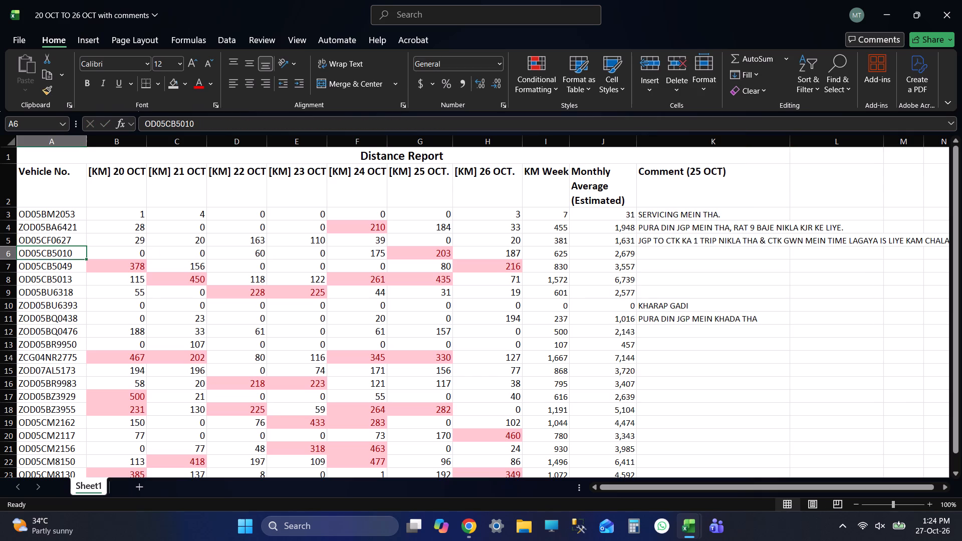
key(ctrl+s)
click(663, 256)
key(shift+Tab)
key(shift+Tab)
key(shift+Tab)
key(shift+Tab)
key(shift+Tab)
key(shift+Tab)
key(shift+Tab)
key(shift+Tab)
key(shift+Tab)
key(shift+Tab)
key(shift+Tab)
key(shift+Tab)
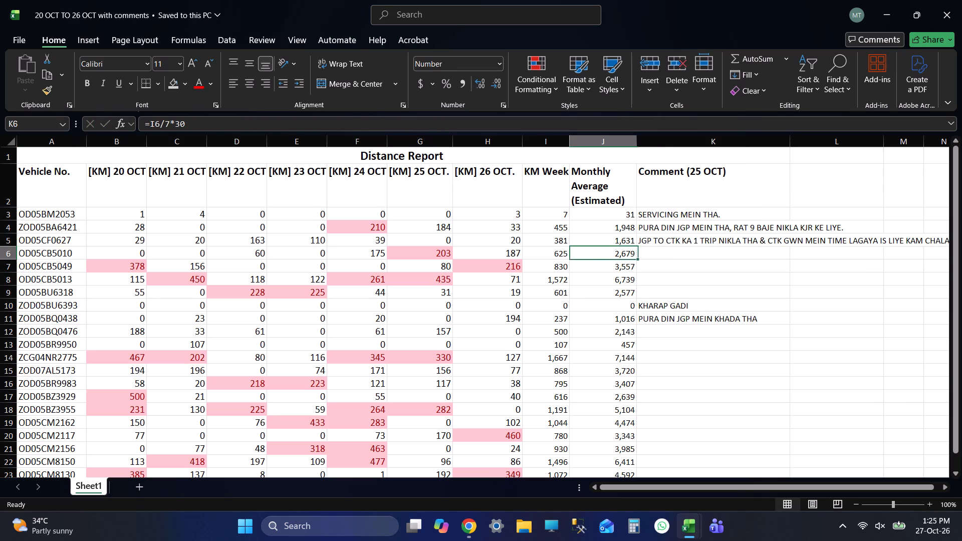
key(ctrl+c)
key(alt+Tab)
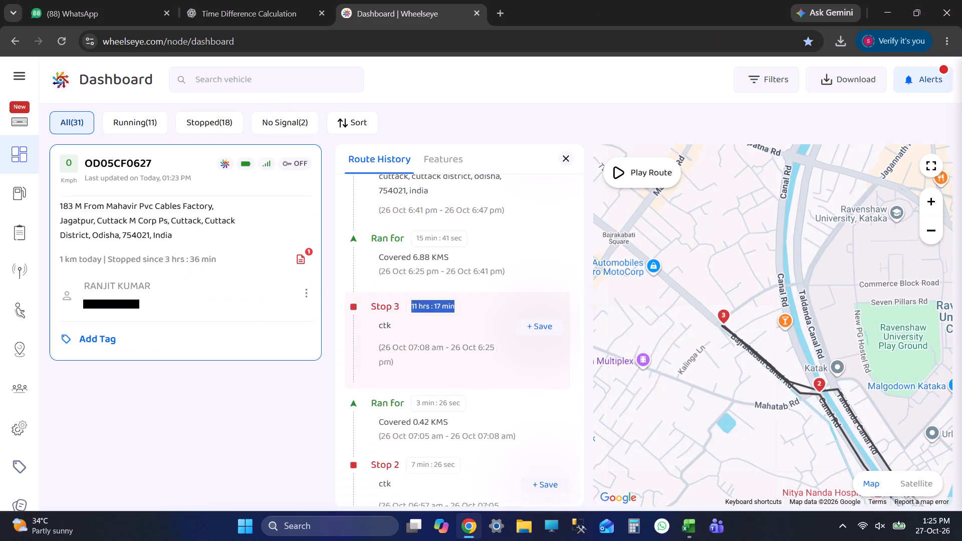
click(263, 81)
key(ctrl+v)
key(Return)
click(154, 194)
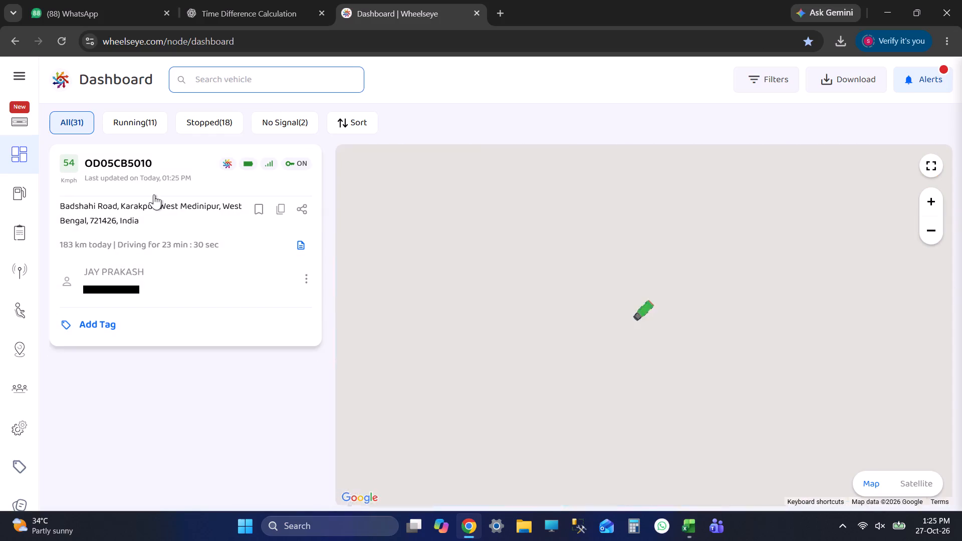
scroll(733, 299, down, 2)
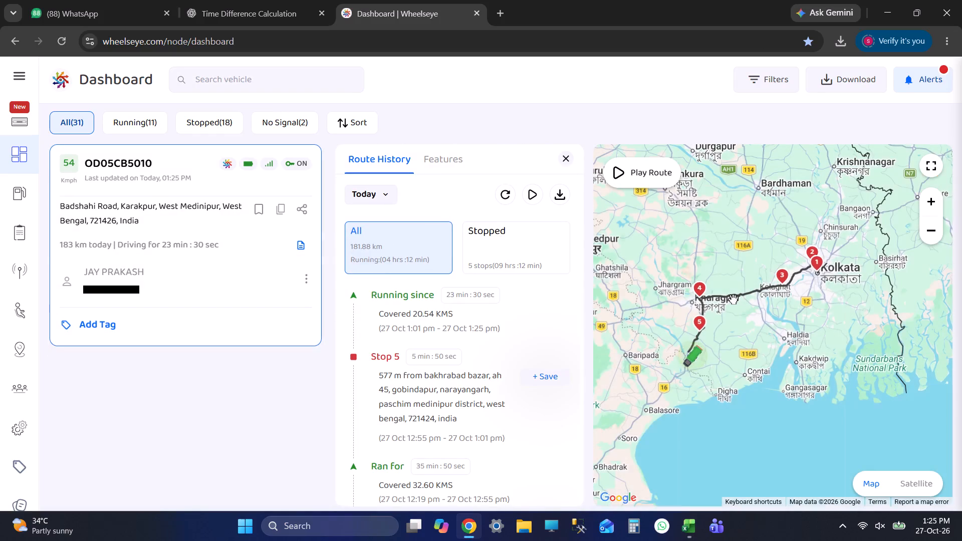
Switch to Excel, save the workbook again, and return to Chrome.
key(alt+Tab)
key(ctrl+s)
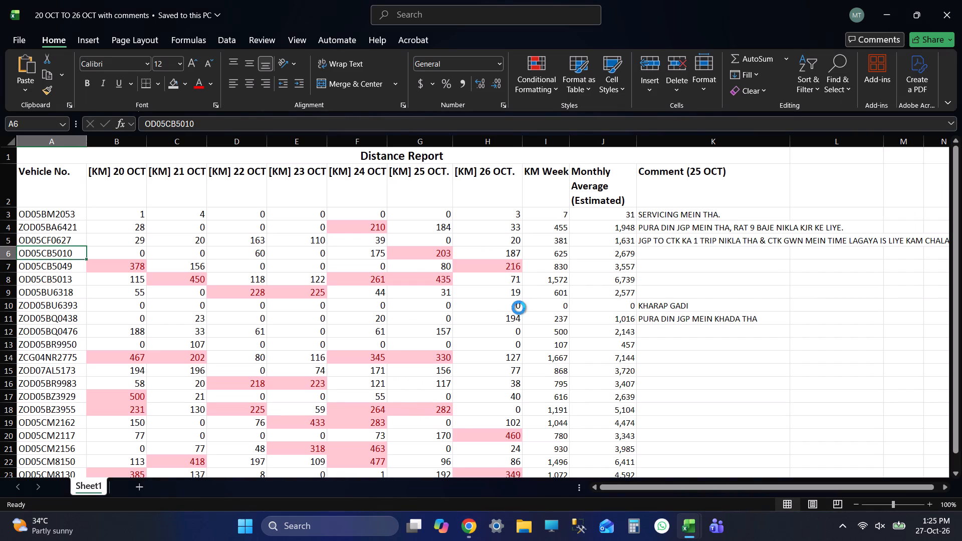
key(alt+Tab)
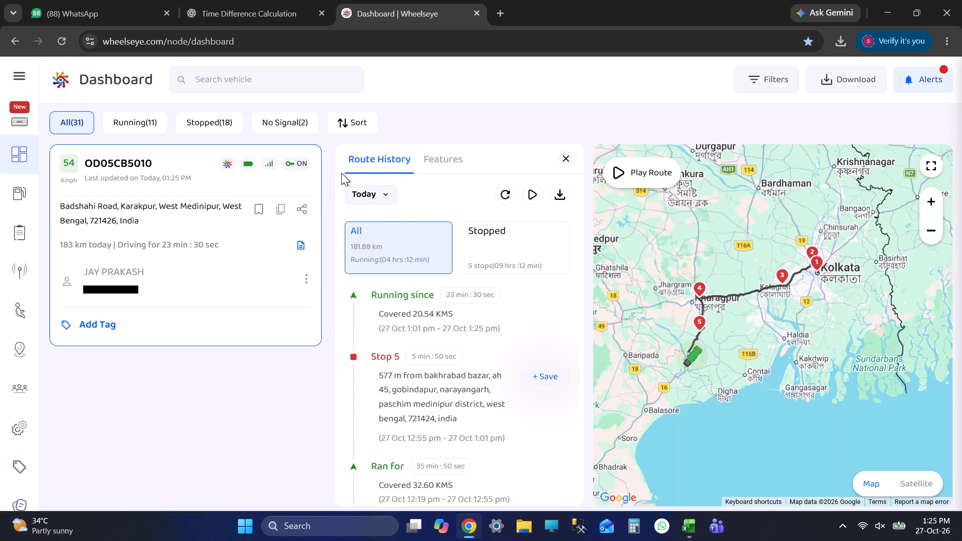
click(370, 198)
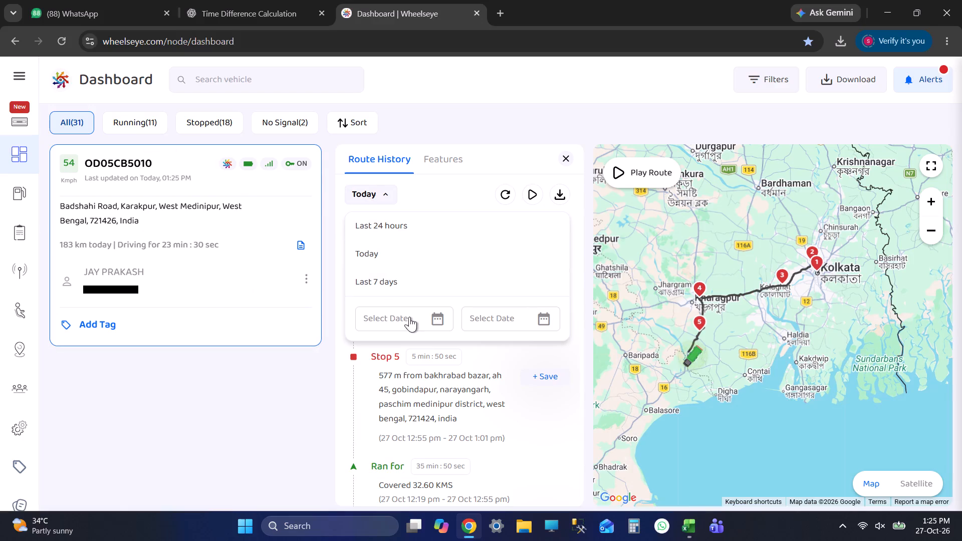
click(409, 317)
click(424, 392)
click(484, 274)
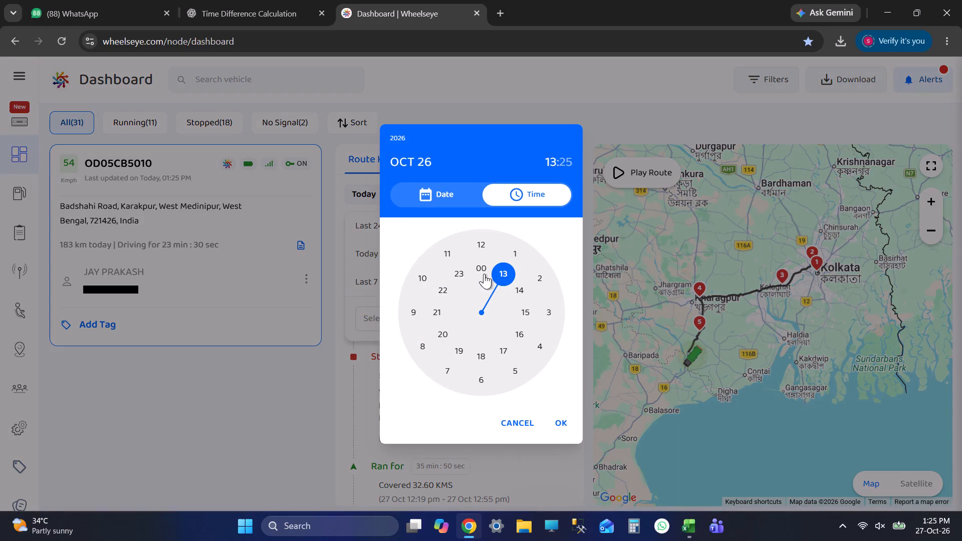
click(484, 238)
click(556, 418)
click(524, 319)
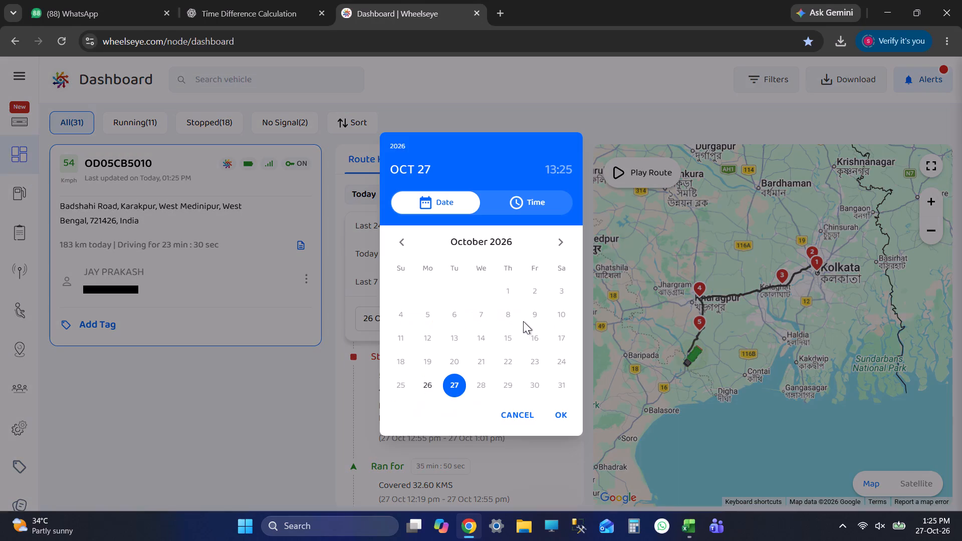
click(433, 385)
click(454, 276)
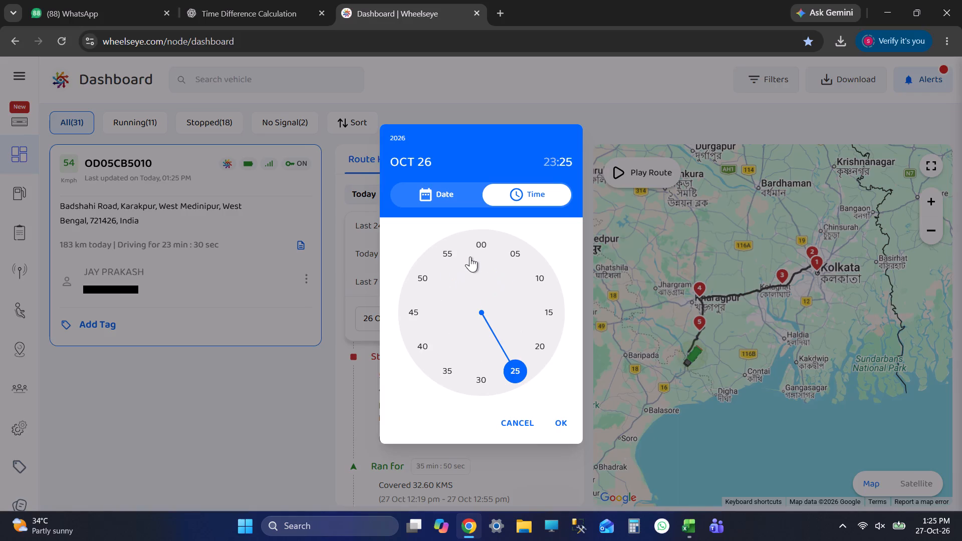
click(473, 243)
click(560, 414)
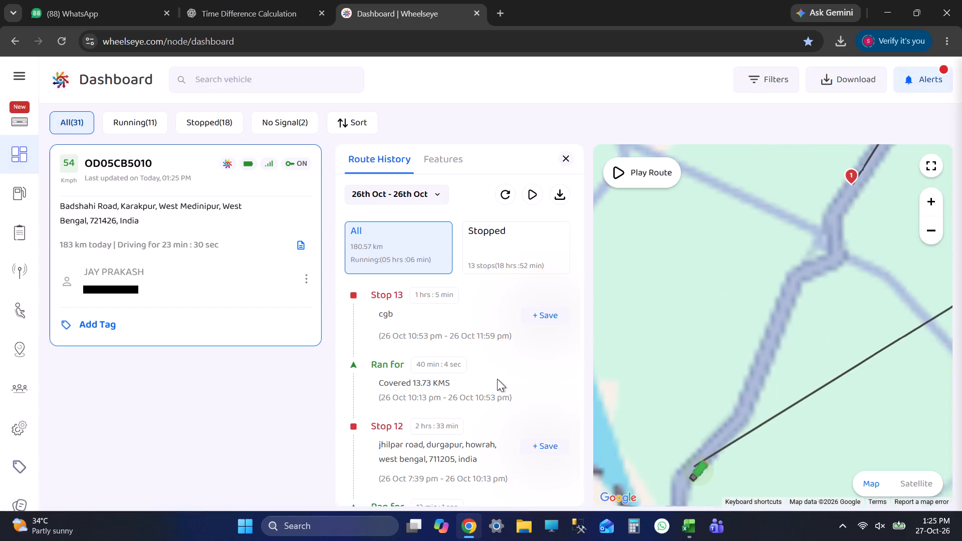
scroll(497, 380, down, 1)
scroll(494, 399, up, 1)
scroll(494, 399, down, 5)
scroll(494, 399, up, 1)
scroll(494, 399, down, 11)
scroll(511, 432, up, 1)
scroll(511, 434, down, 8)
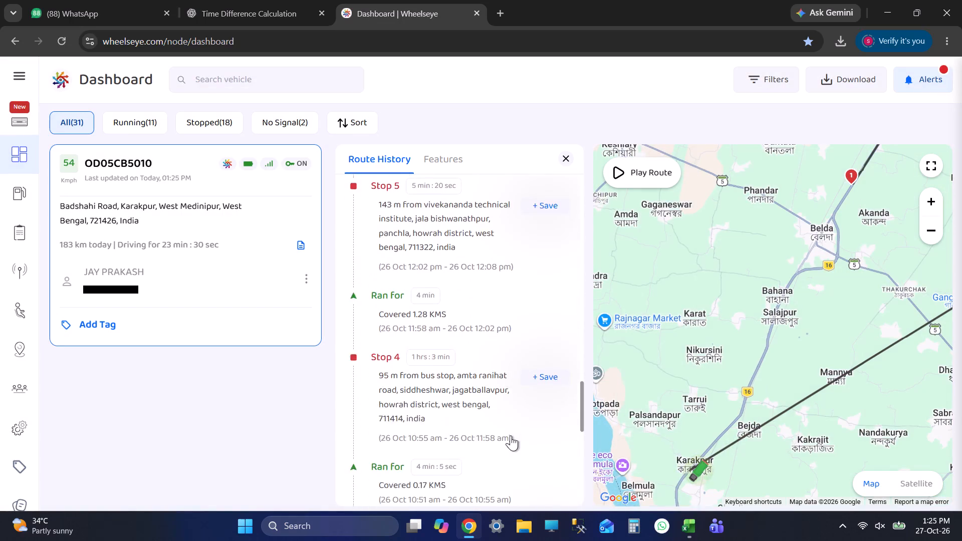
scroll(511, 435, down, 1)
scroll(511, 435, up, 1)
scroll(511, 435, down, 5)
scroll(508, 447, up, 1)
scroll(508, 448, down, 3)
scroll(507, 450, up, 1)
scroll(507, 452, down, 4)
click(458, 456)
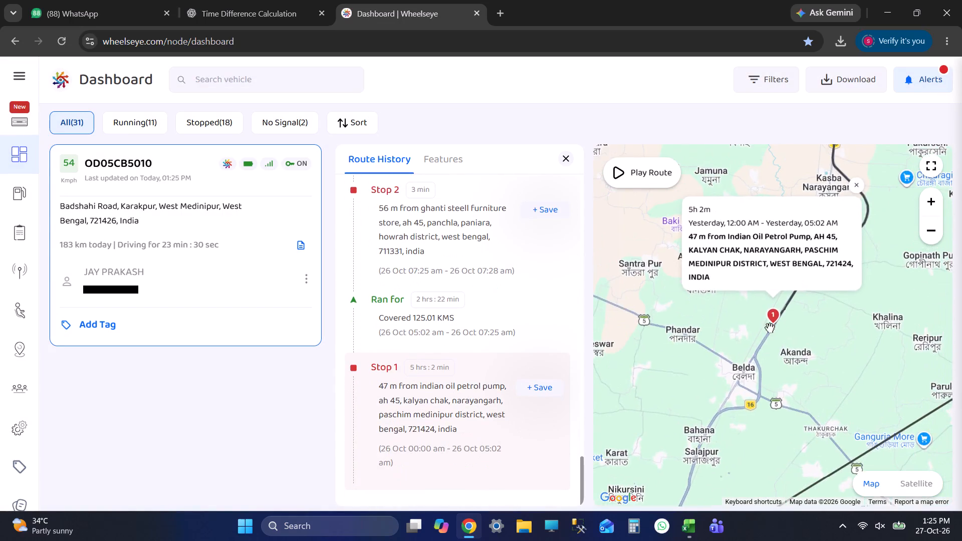
scroll(770, 330, down, 3)
scroll(501, 349, up, 2)
click(472, 348)
scroll(472, 348, up, 3)
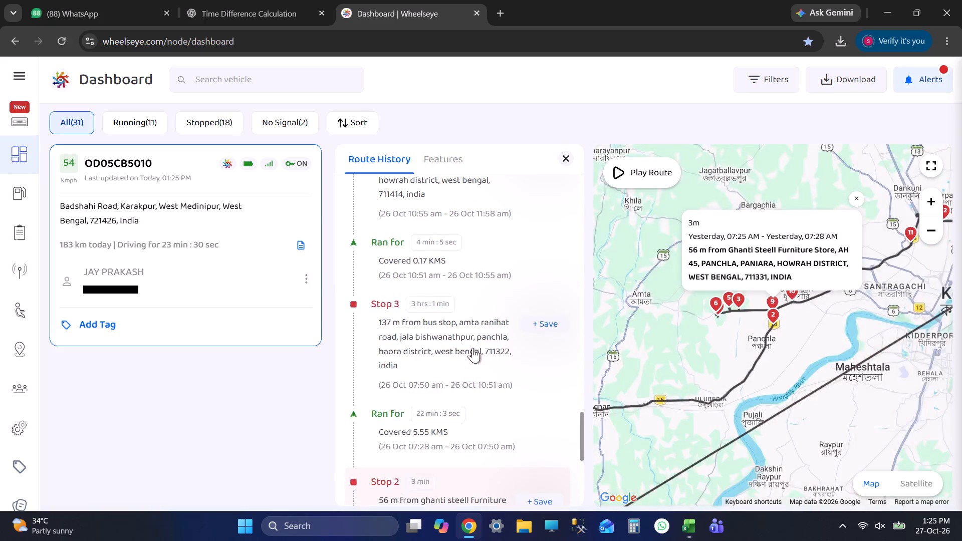
click(472, 348)
scroll(472, 348, up, 4)
click(472, 365)
scroll(485, 370, up, 4)
click(485, 370)
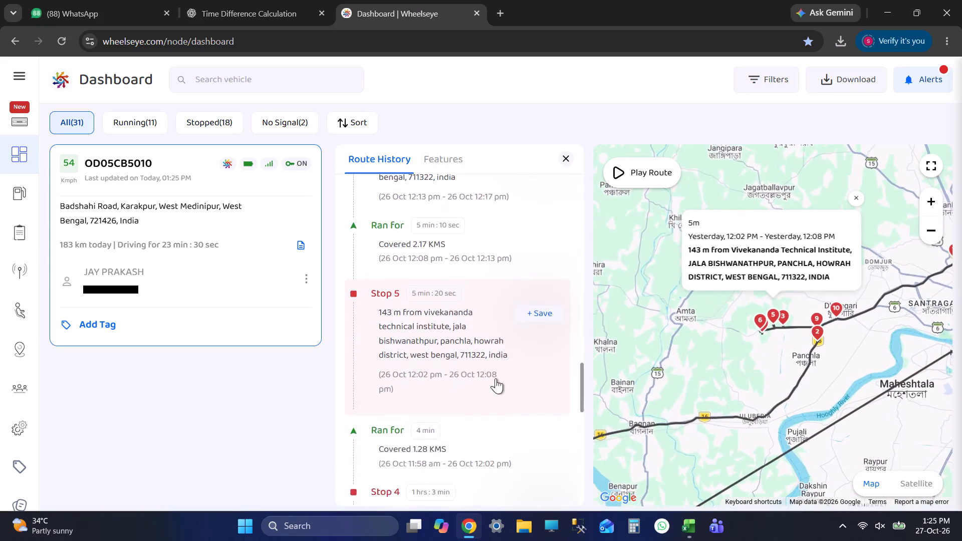
scroll(497, 379, up, 3)
click(489, 366)
scroll(489, 366, up, 4)
click(480, 382)
scroll(480, 382, up, 4)
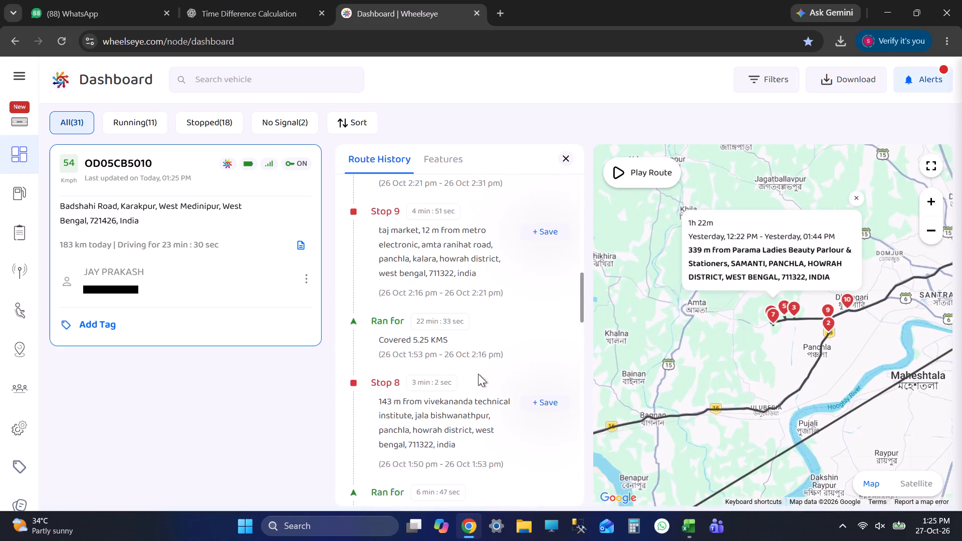
click(476, 366)
click(485, 403)
scroll(494, 405, up, 4)
click(492, 394)
scroll(494, 394, up, 4)
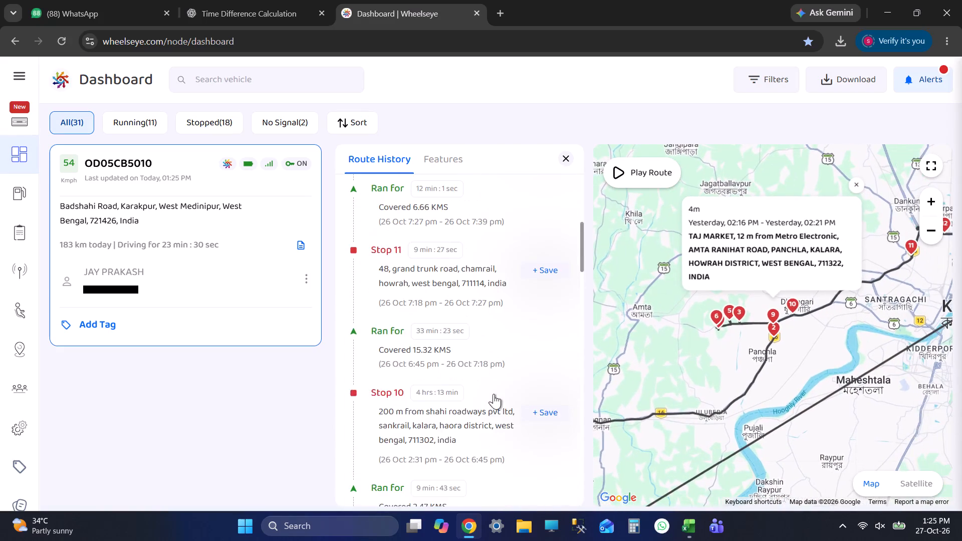
click(494, 394)
scroll(492, 404, up, 4)
scroll(430, 359, up, 2)
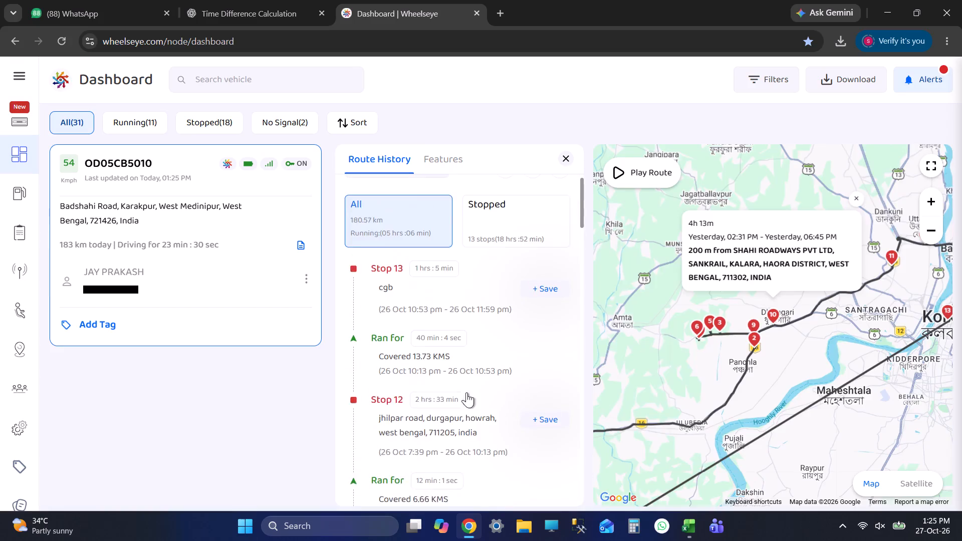
click(466, 392)
In Excel, enter "DHULAGORI PARTY KE PASS KHADA THA AND KOL. NO ENTRY KE WAJE SE KAM CHALA." in K6 and save the workbook.
key(alt+Tab)
key(Tab)
key(Tab)
key(Tab)
key(Tab)
key(Tab)
key(Tab)
key(Tab)
key(Tab)
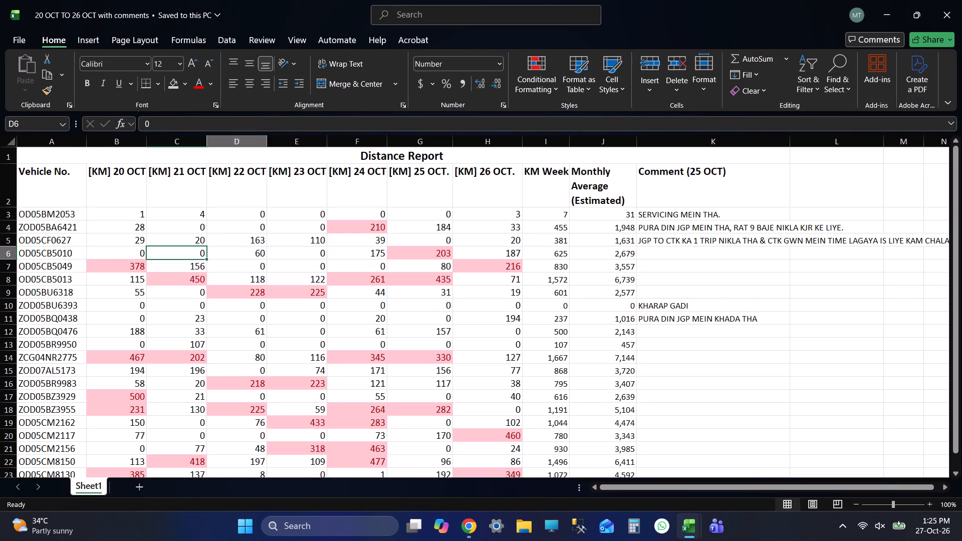
key(Tab)
key(Tab)
text(DHULAGORI PARTY KE PASS KHADA THA AND)
key(space)
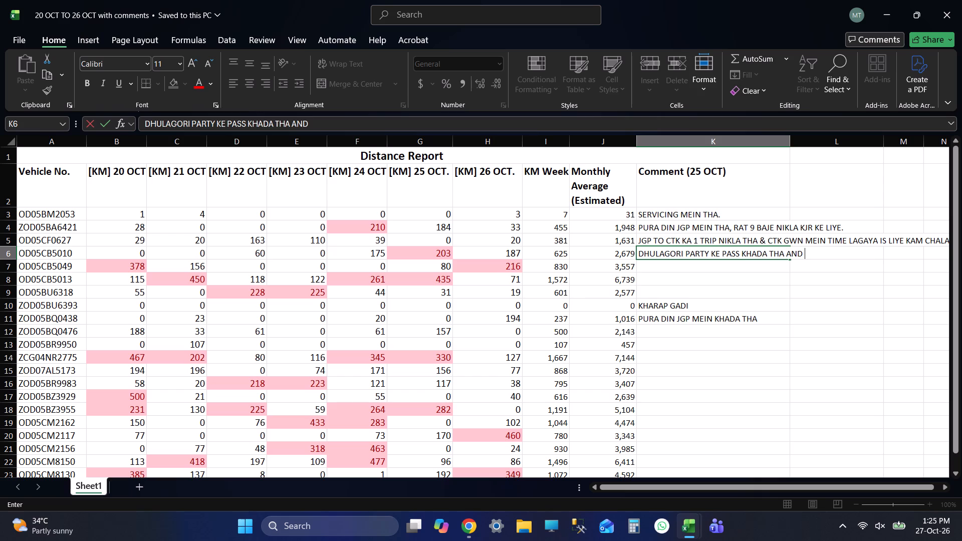
key(e)
key(BackSpace)
text(KOL. NO ENTRY KE WAJE SE KHA)
key(BackSpace)
key(BackSpace)
text(AM CHALA.)
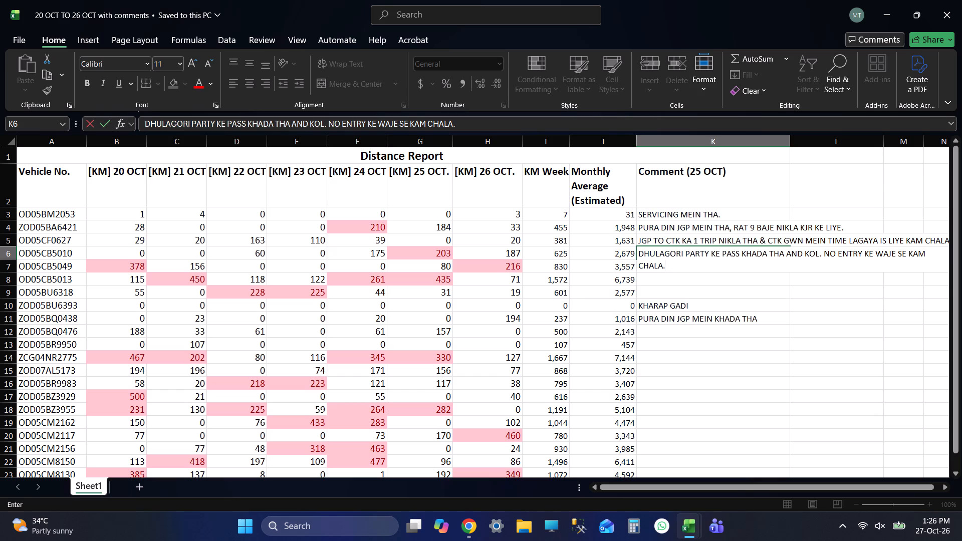
key(Return)
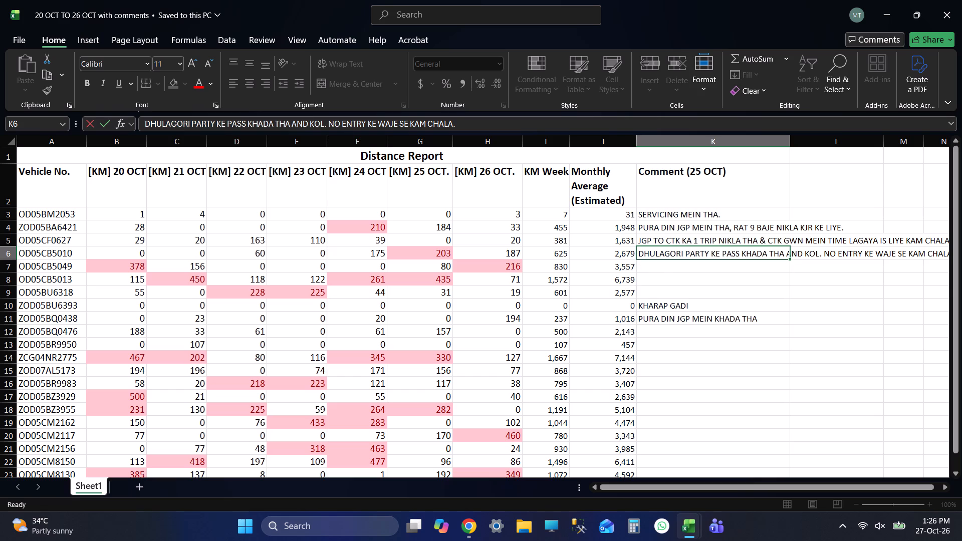
key(ctrl+s)
key(Tab)
key(Tab)
key(Tab)
key(Tab)
key(Tab)
key(Tab)
key(Tab)
key(Tab)
key(Tab)
key(Tab)
key(Tab)
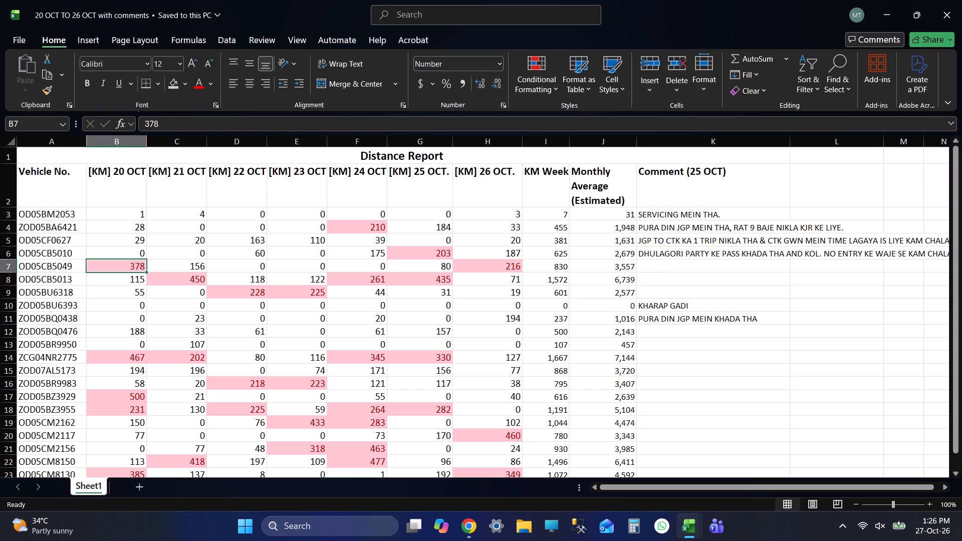
key(shift+Tab)
key(shift+Tab)
key(shift+Tab)
key(shift+Tab)
key(shift+Tab)
key(shift+Tab)
key(shift+Tab)
key(shift+Tab)
key(shift+Tab)
key(shift+Tab)
key(shift+Tab)
key(shift+Tab)
key(shift+Tab)
key(shift+Tab)
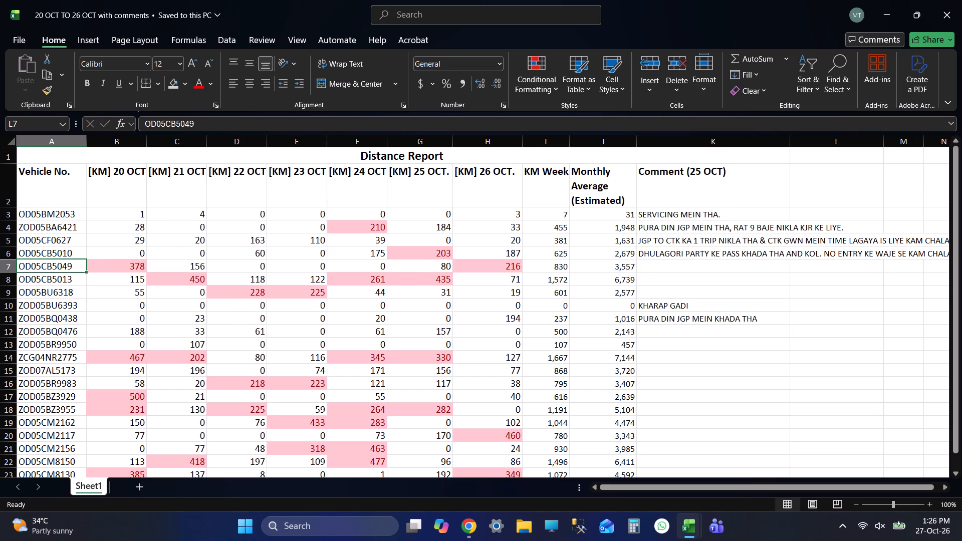
key(ctrl+c)
key(alt+Tab)
click(182, 80)
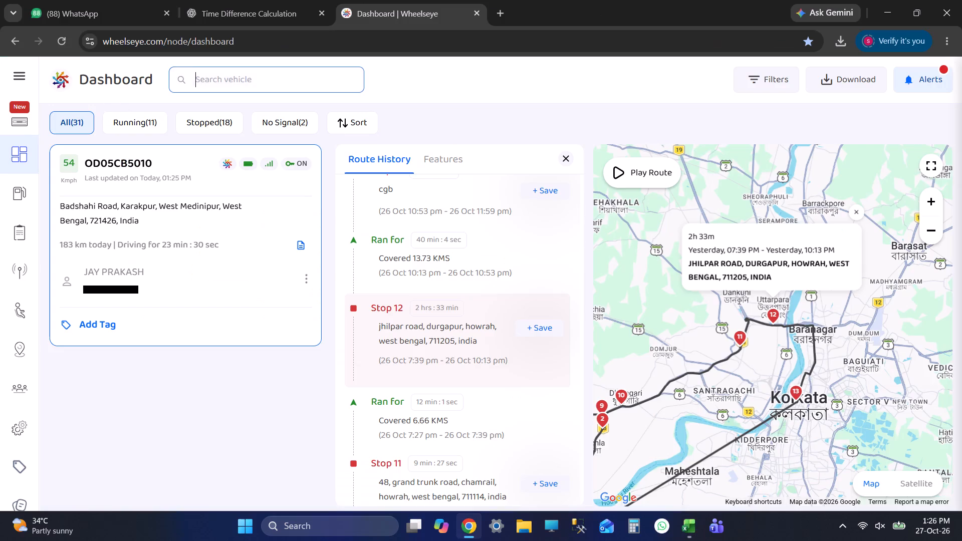
key(ctrl+v)
key(Return)
click(190, 231)
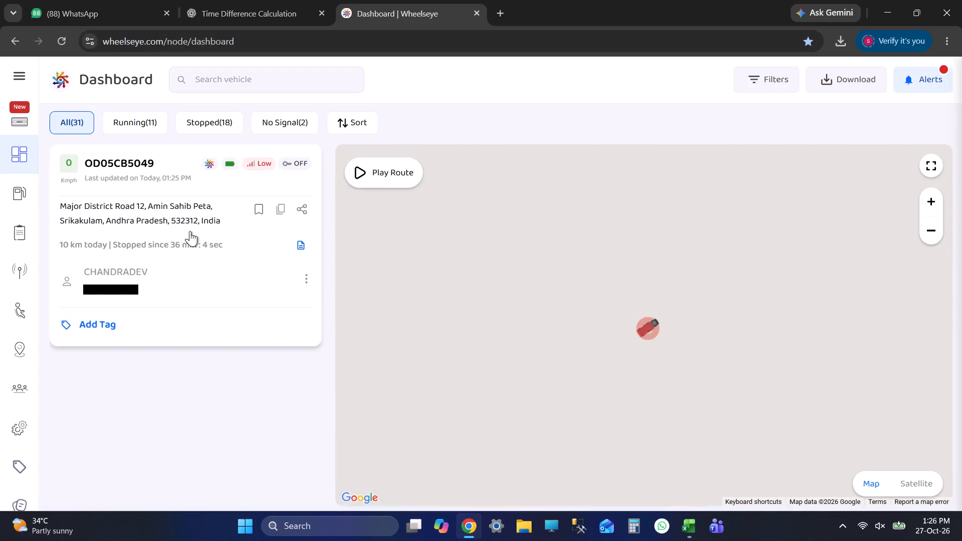
click(366, 193)
click(422, 308)
key(alt+Tab)
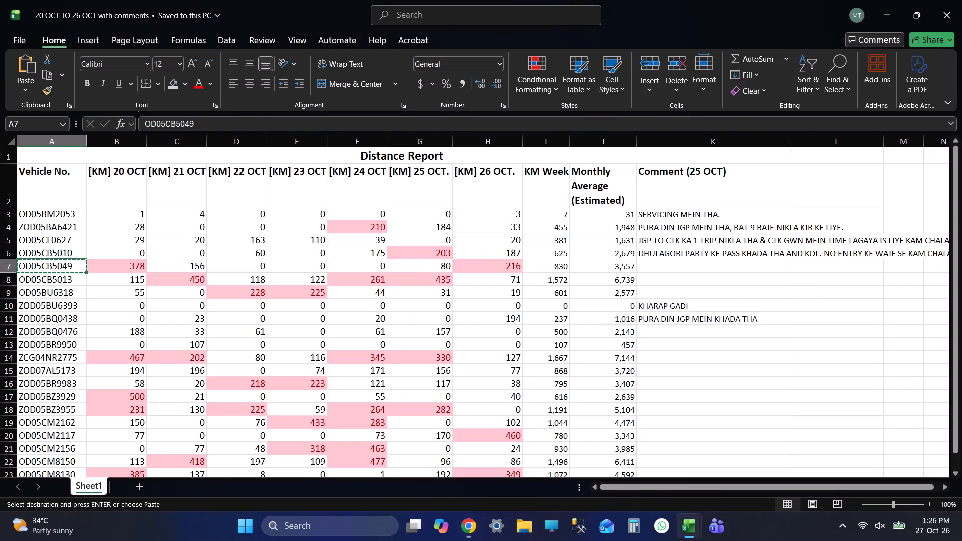
key(alt+Tab)
click(428, 392)
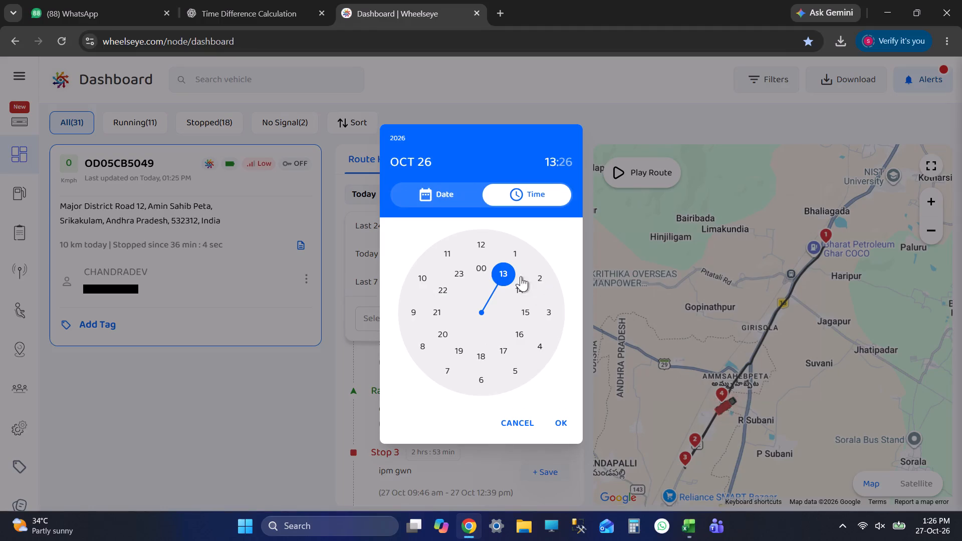
click(482, 274)
click(480, 244)
click(555, 425)
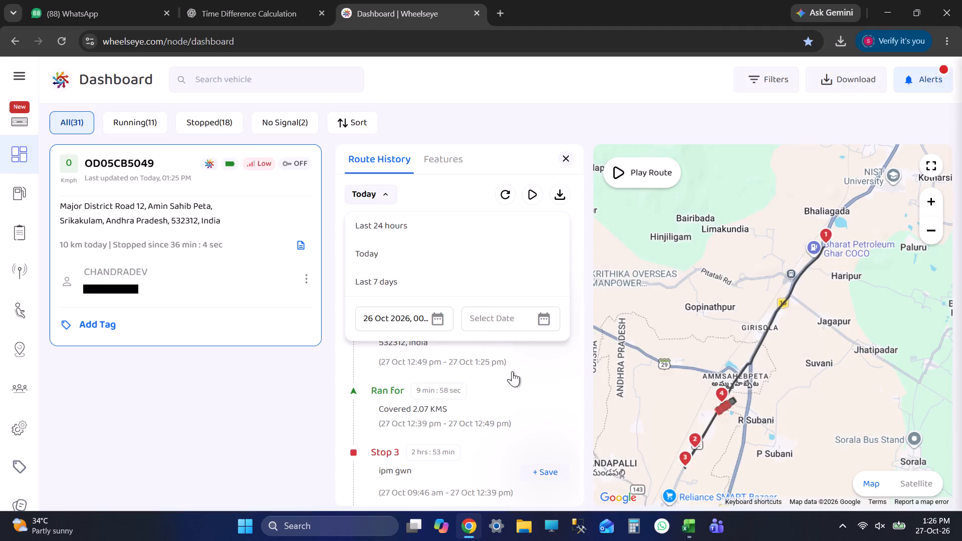
click(495, 321)
click(433, 380)
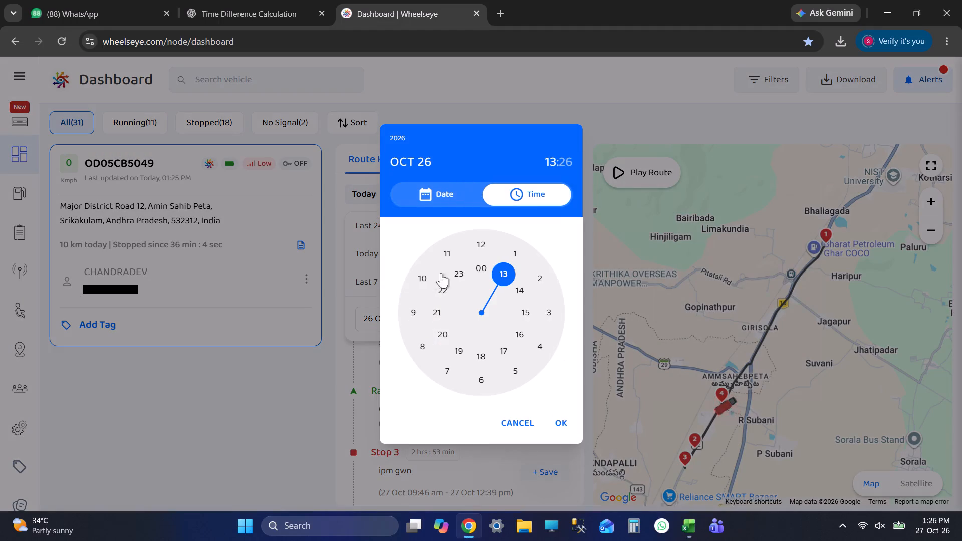
click(463, 273)
click(471, 245)
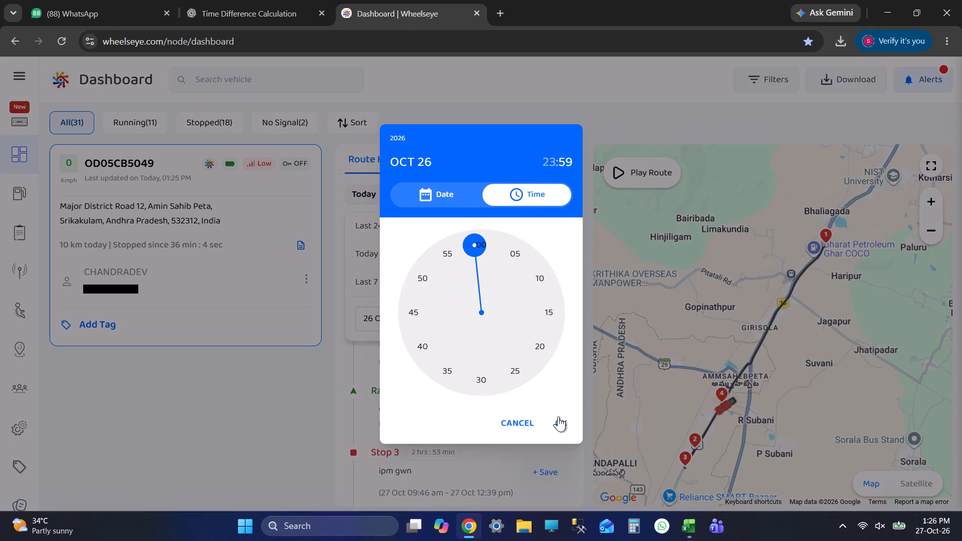
click(558, 416)
click(451, 330)
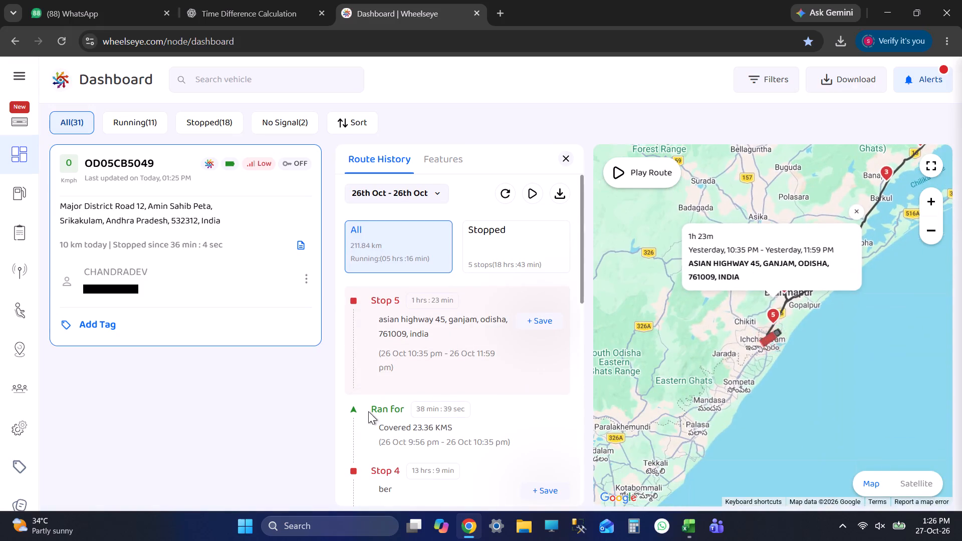
scroll(382, 411, down, 2)
click(460, 342)
scroll(501, 353, down, 2)
click(469, 355)
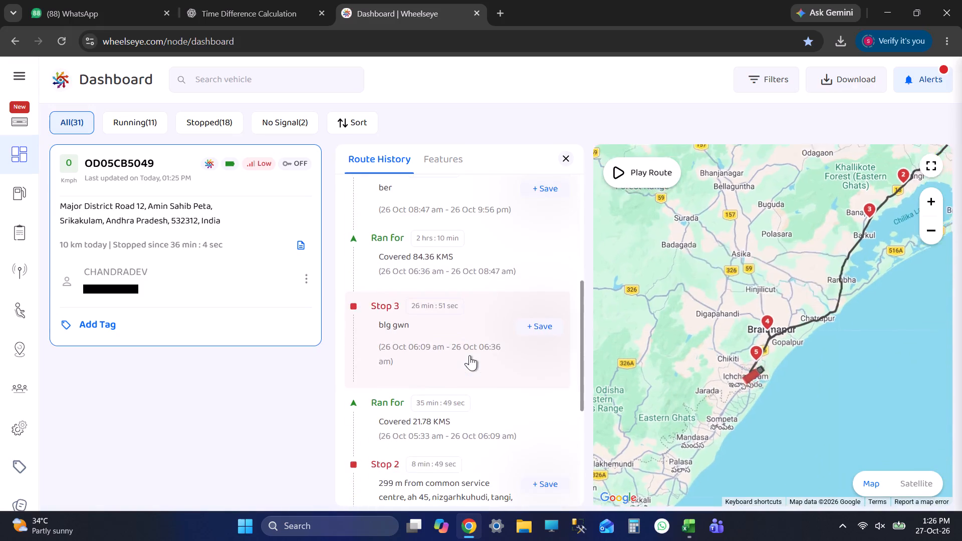
scroll(469, 357, down, 8)
click(469, 437)
scroll(493, 400, up, 3)
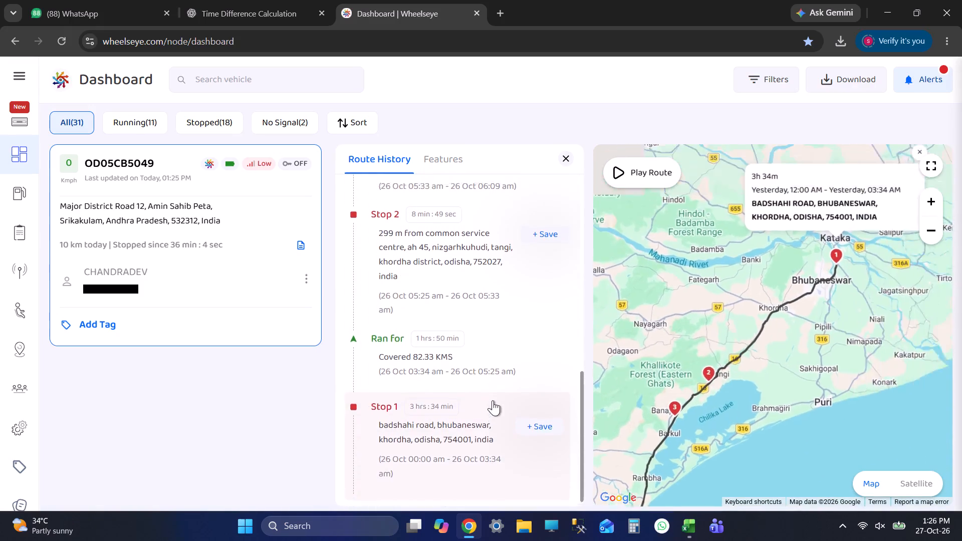
click(471, 380)
click(473, 418)
scroll(477, 382, up, 3)
click(477, 354)
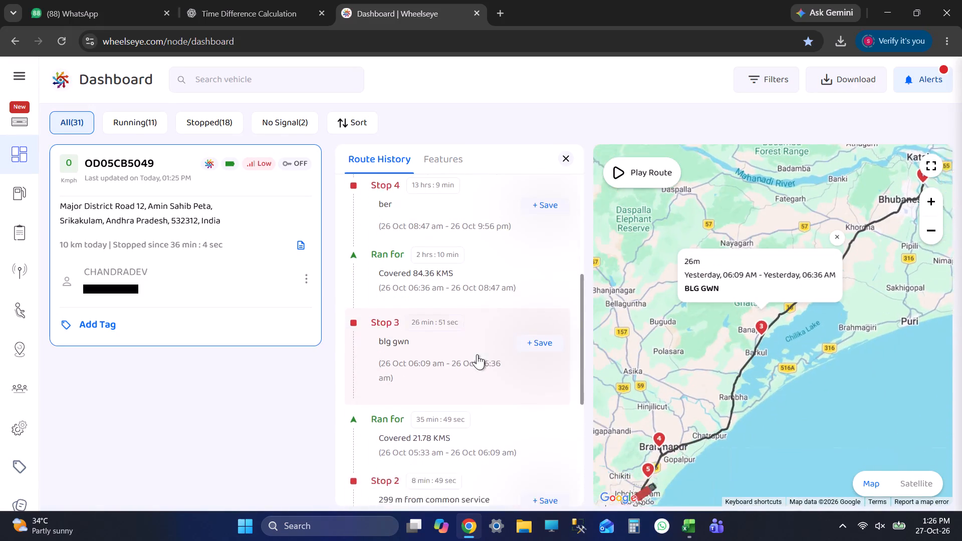
scroll(477, 354, up, 3)
click(447, 378)
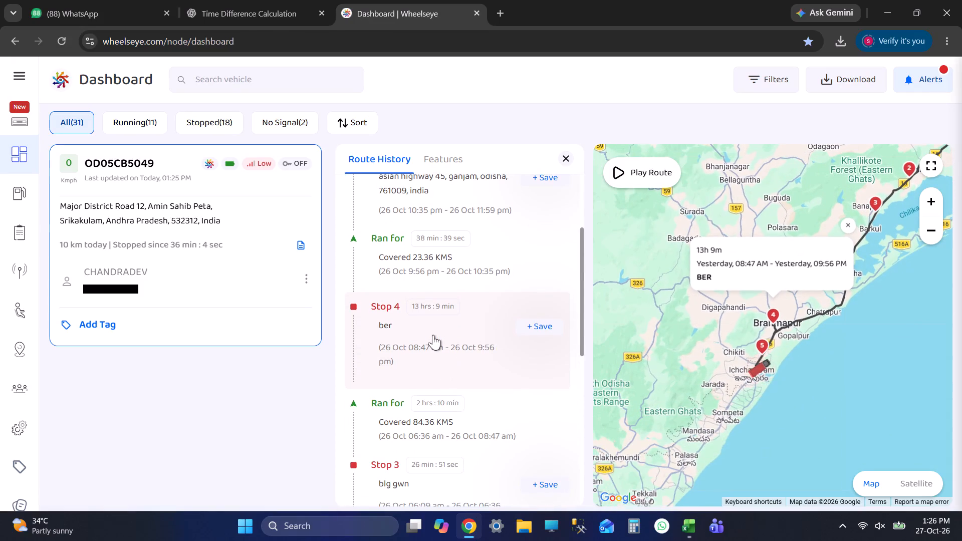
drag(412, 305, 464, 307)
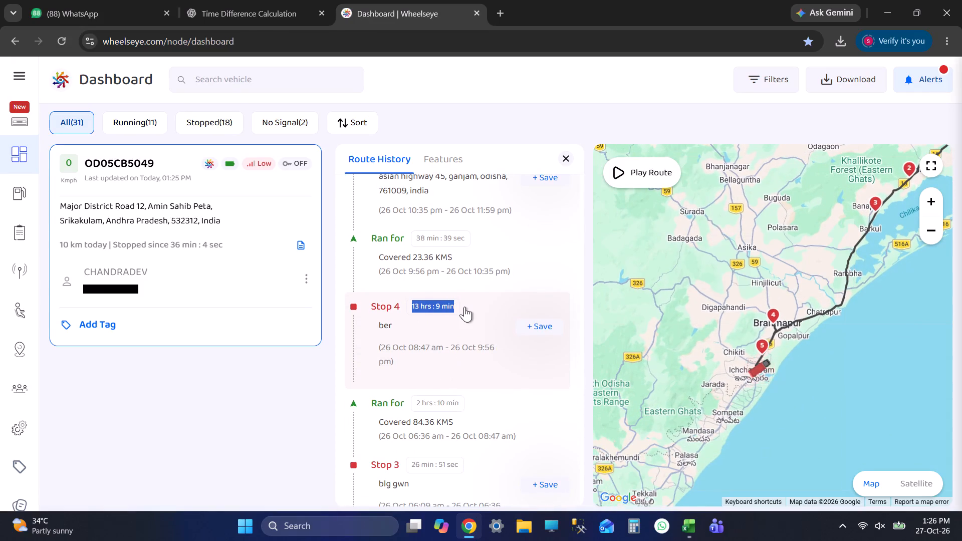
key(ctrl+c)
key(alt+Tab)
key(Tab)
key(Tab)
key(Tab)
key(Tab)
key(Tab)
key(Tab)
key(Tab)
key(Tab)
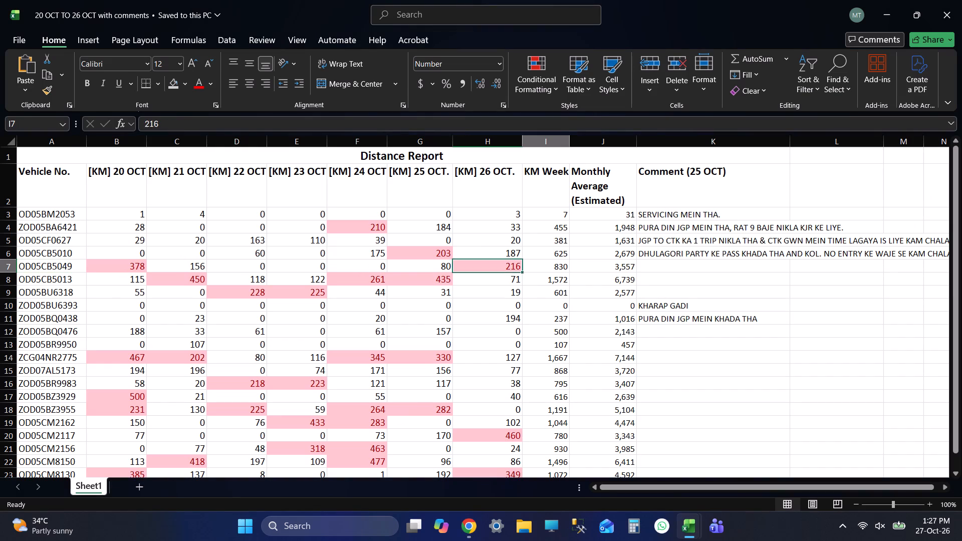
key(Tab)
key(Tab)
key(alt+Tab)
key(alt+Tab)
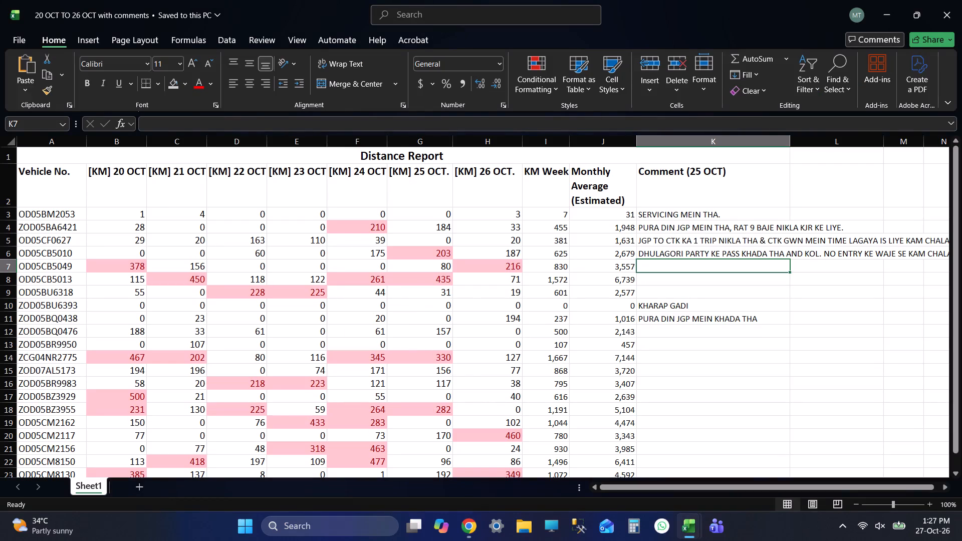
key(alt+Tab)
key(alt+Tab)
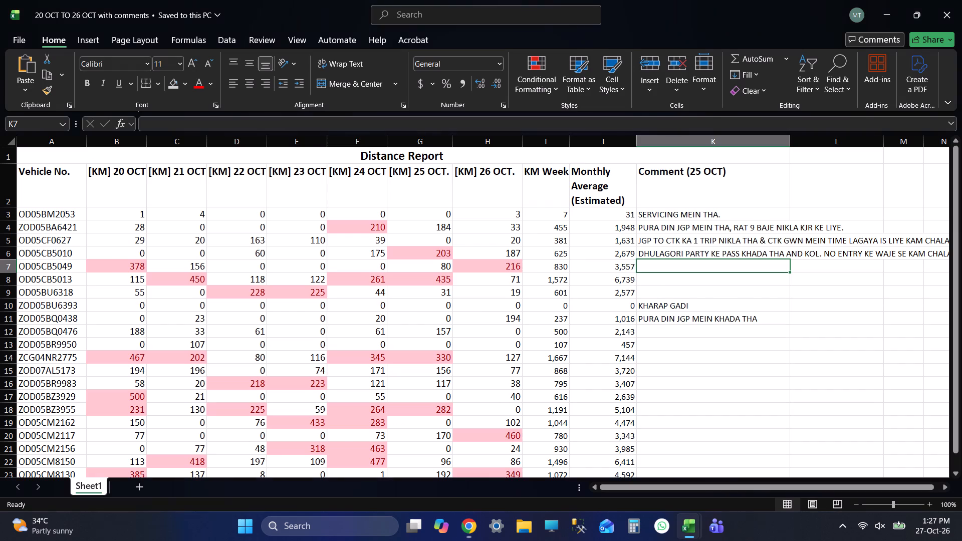
click(666, 280)
key(shift+Tab)
key(shift+Tab)
key(shift+Tab)
key(shift+Tab)
key(shift+Tab)
key(shift+Tab)
key(shift+Tab)
key(shift+Tab)
key(shift+Tab)
key(shift+Tab)
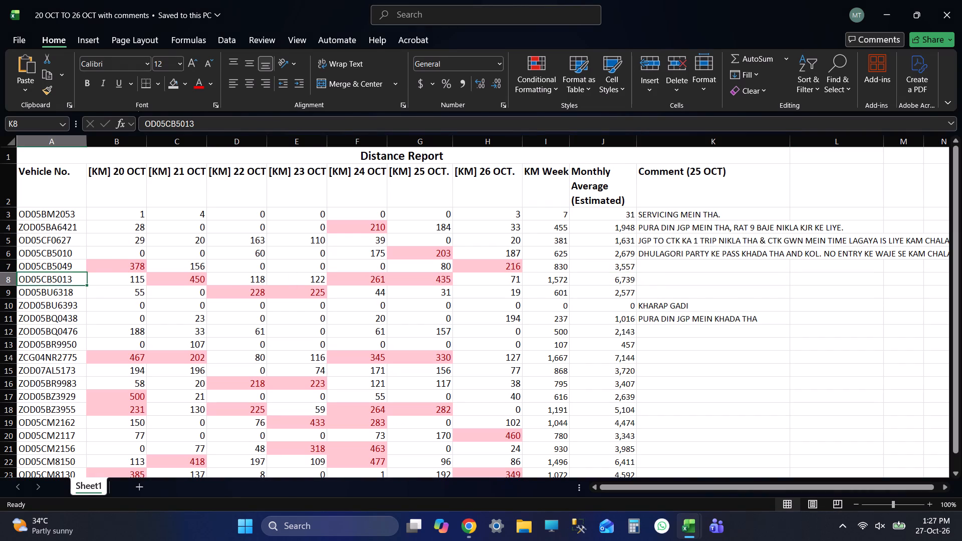
key(ctrl+c)
key(alt+Tab)
click(220, 83)
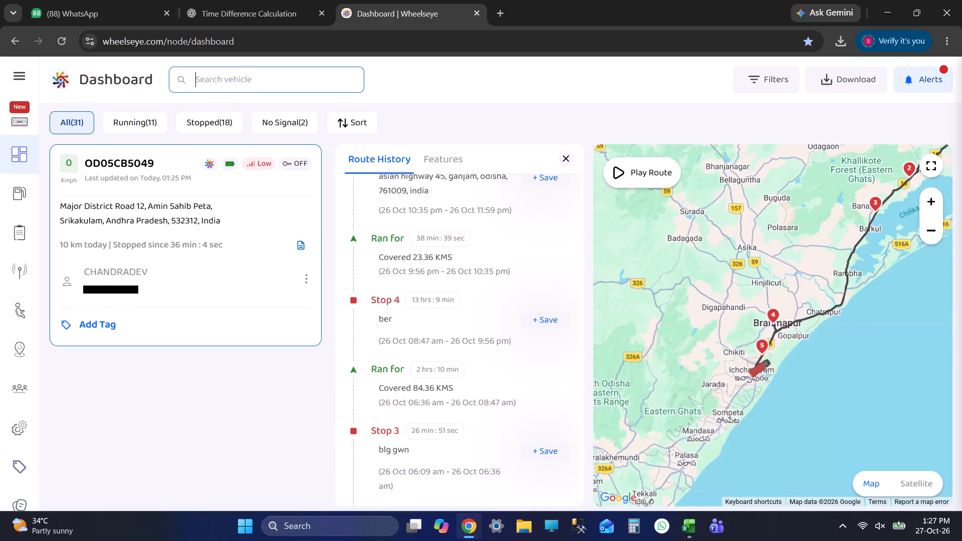
key(ctrl+v)
key(Return)
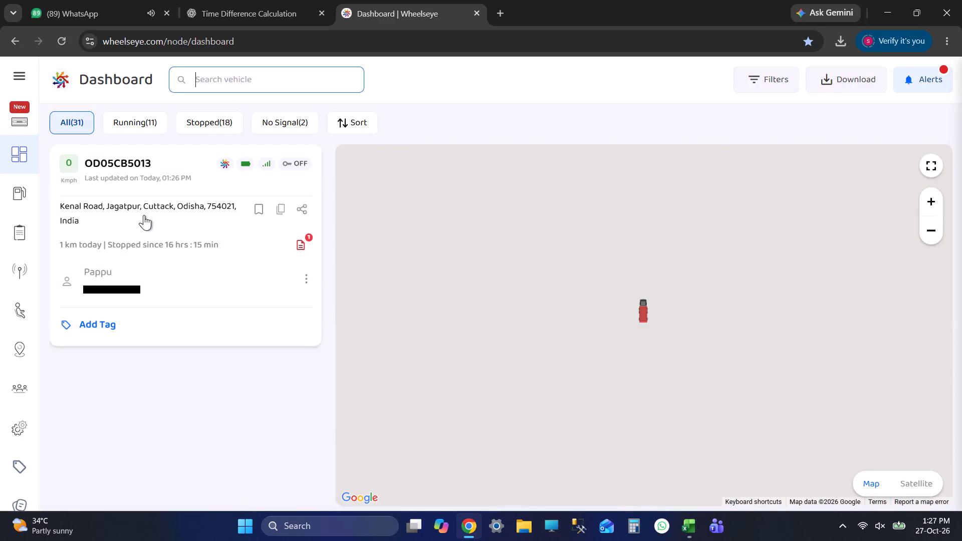
click(143, 215)
click(379, 200)
click(402, 314)
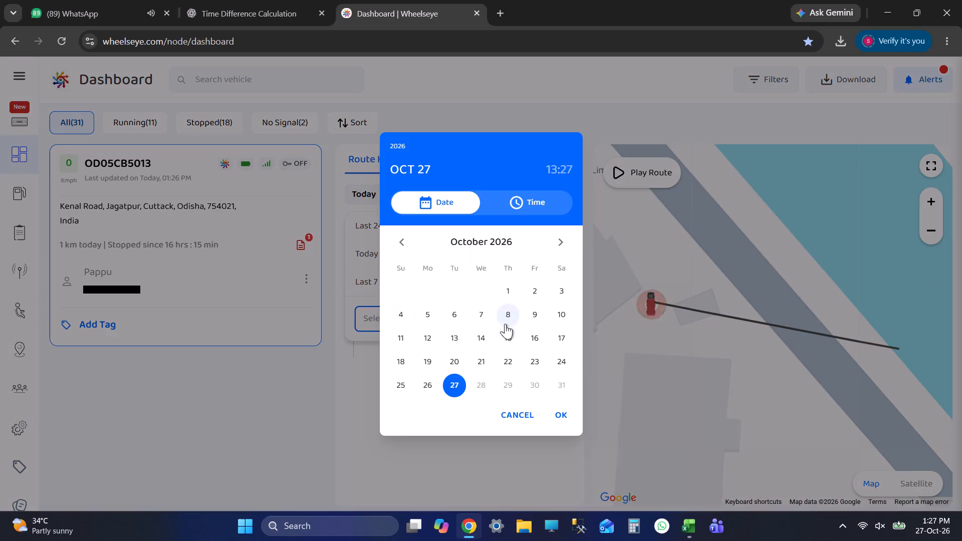
click(430, 383)
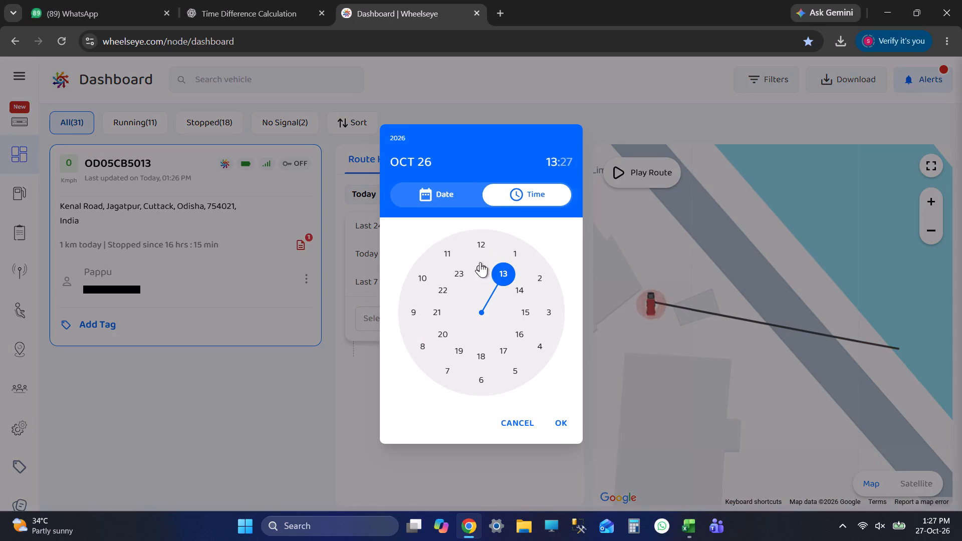
click(480, 262)
click(485, 239)
click(559, 426)
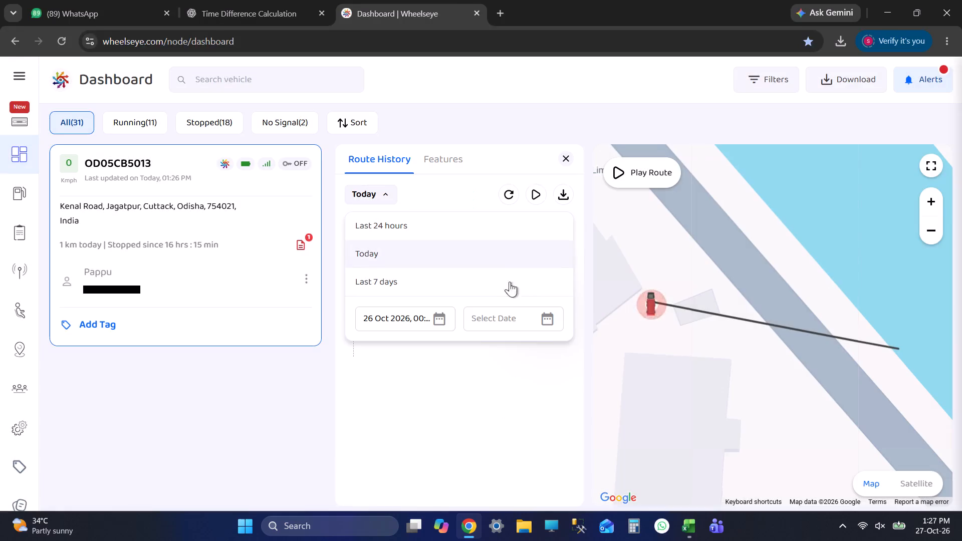
click(511, 311)
click(427, 388)
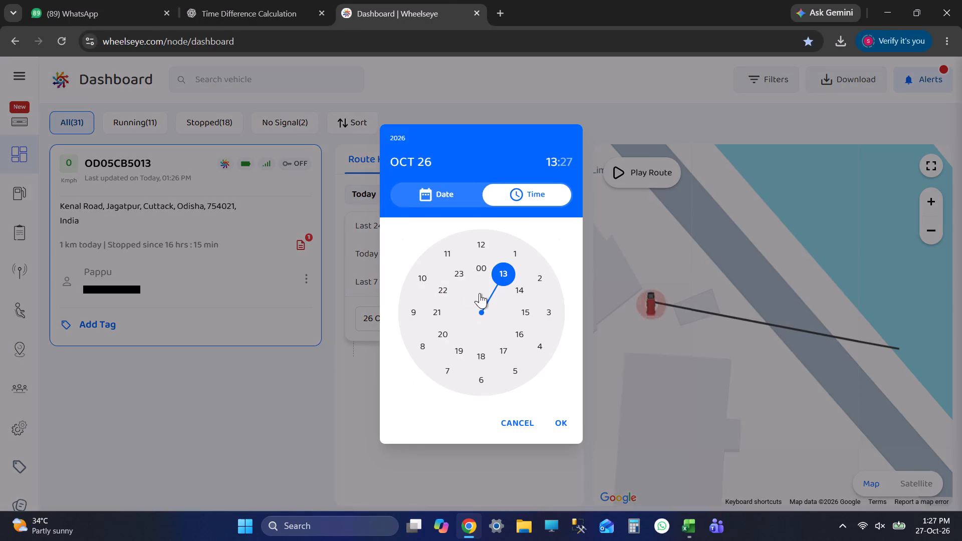
click(460, 277)
click(474, 241)
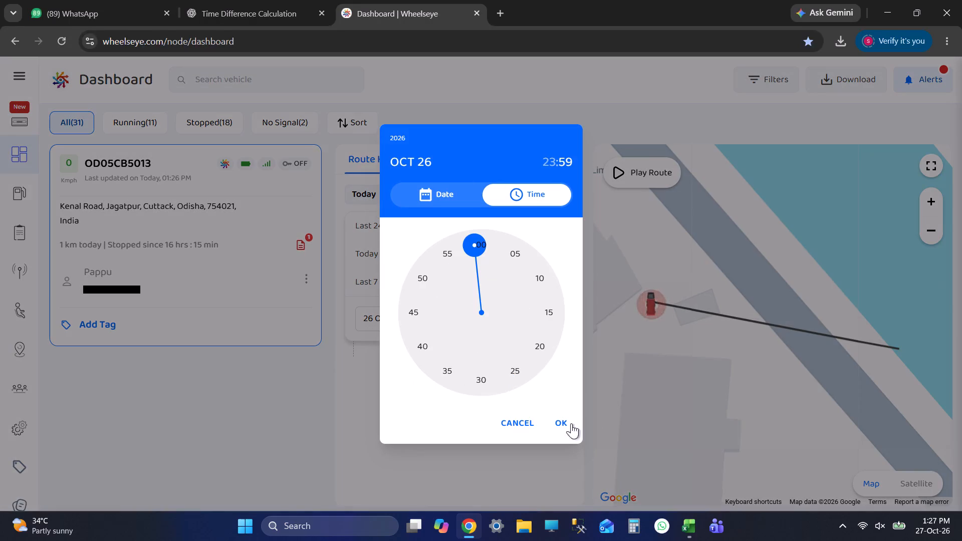
click(562, 424)
click(447, 316)
scroll(460, 351, down, 1)
scroll(463, 362, up, 1)
scroll(464, 364, down, 5)
scroll(466, 385, up, 1)
scroll(466, 386, down, 2)
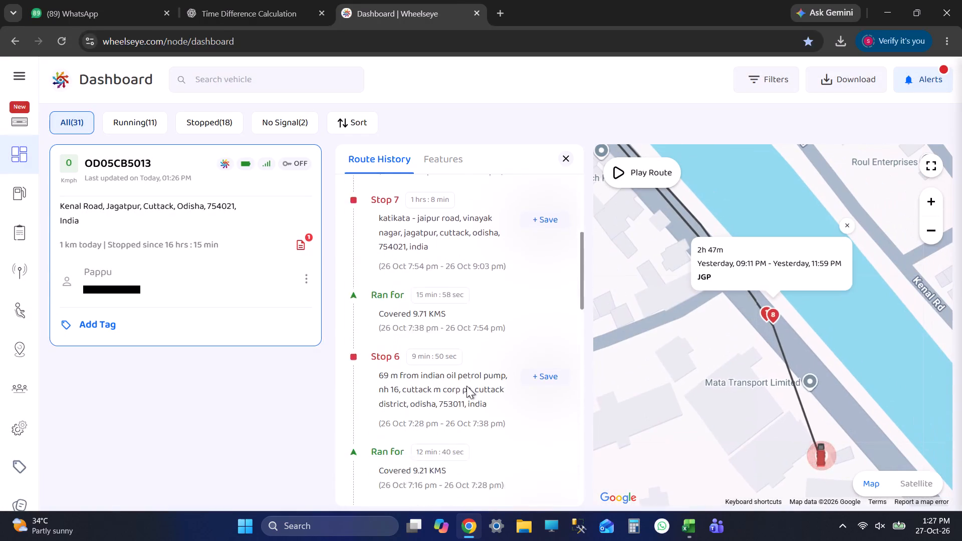
scroll(466, 386, down, 1)
scroll(479, 391, up, 1)
scroll(479, 391, down, 19)
scroll(480, 388, up, 1)
scroll(480, 388, down, 1)
scroll(480, 388, up, 1)
scroll(480, 388, down, 1)
key(alt+Tab)
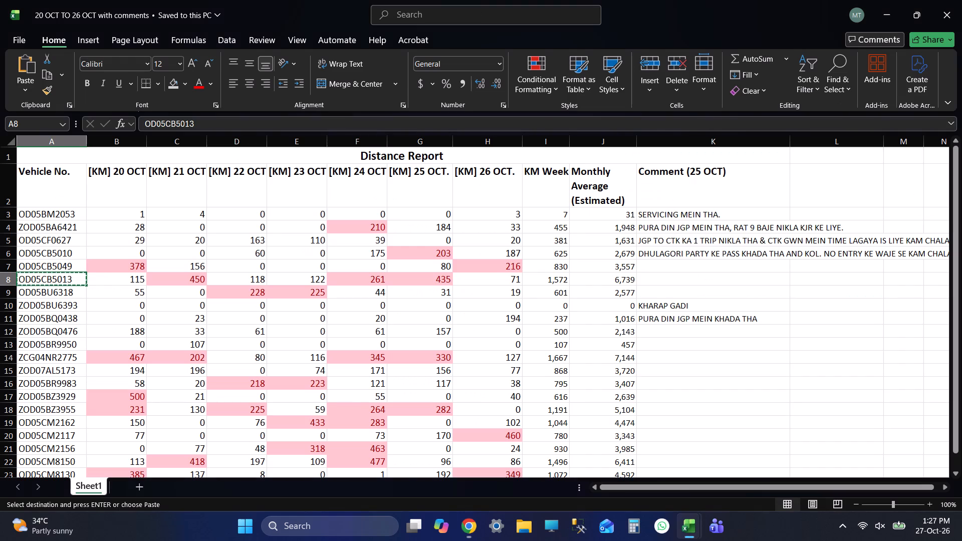
key(Tab)
key(Tab)
key(Tab)
key(Tab)
key(Tab)
key(Tab)
key(Tab)
key(Tab)
key(Tab)
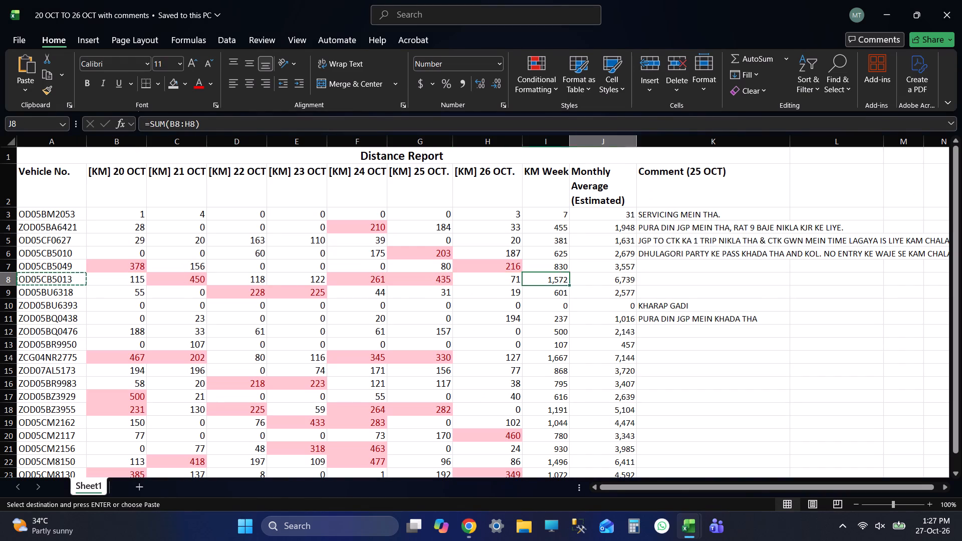
key(Tab)
key(Tab)
key(shift+Tab)
key(alt+Tab)
scroll(452, 459, up, 1)
scroll(455, 458, down, 3)
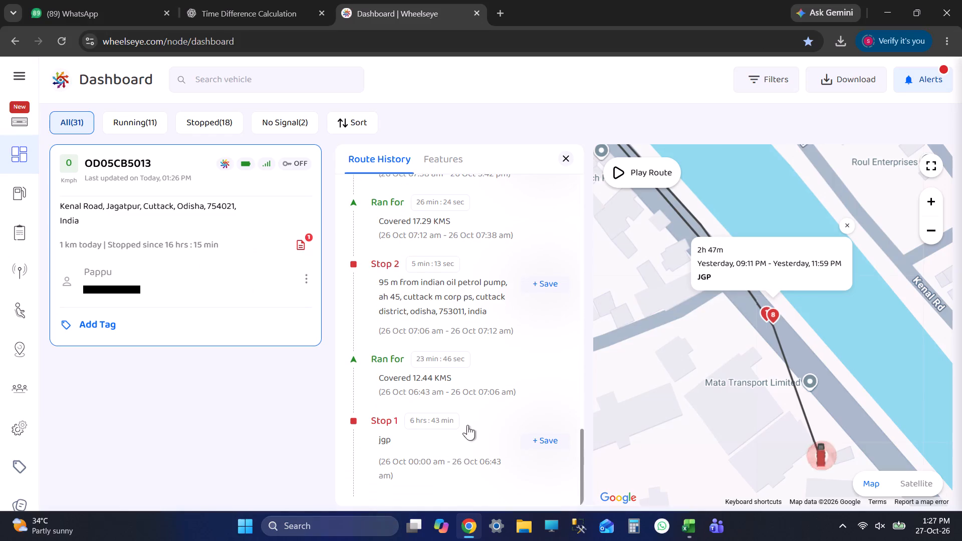
click(458, 338)
scroll(784, 355, up, 1)
scroll(783, 359, down, 1)
scroll(782, 363, up, 1)
scroll(782, 363, down, 7)
scroll(782, 401, up, 1)
scroll(782, 404, down, 1)
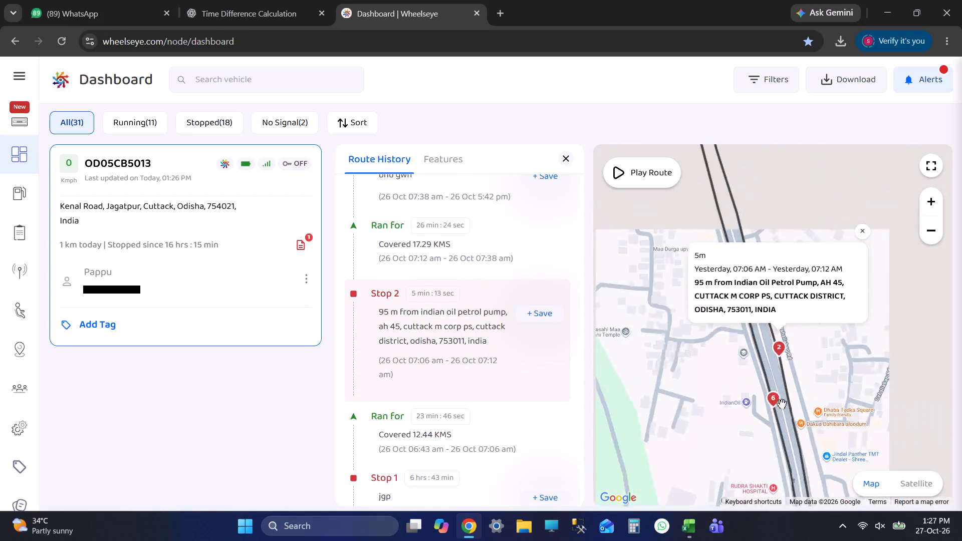
scroll(782, 404, down, 4)
scroll(769, 400, up, 1)
scroll(769, 400, down, 1)
scroll(769, 400, up, 1)
scroll(769, 400, down, 14)
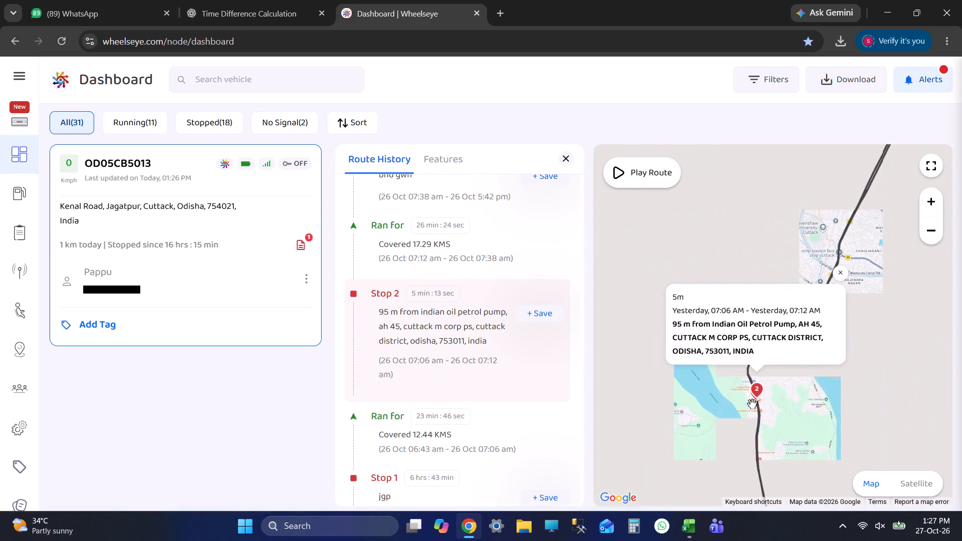
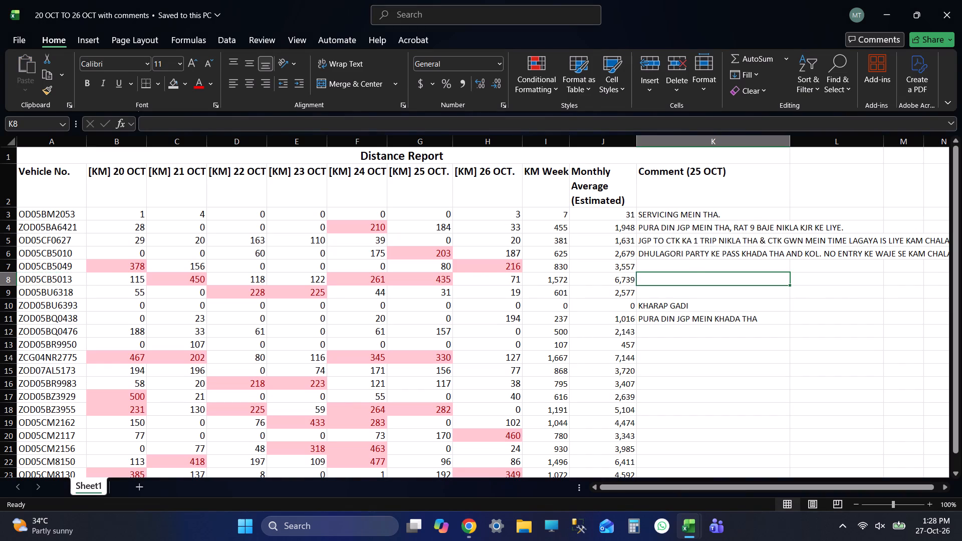
key(alt+Tab)
scroll(441, 305, up, 1)
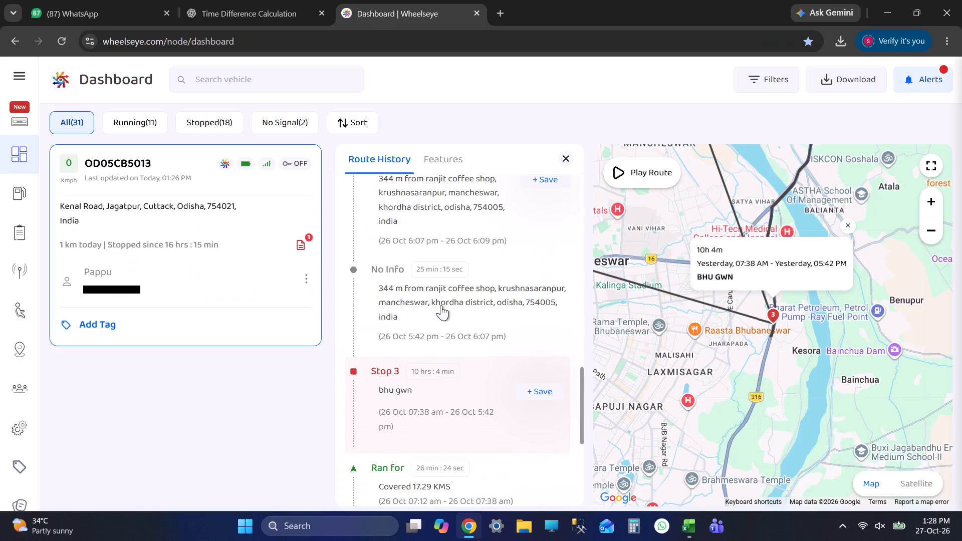
click(441, 305)
scroll(458, 309, up, 2)
click(458, 309)
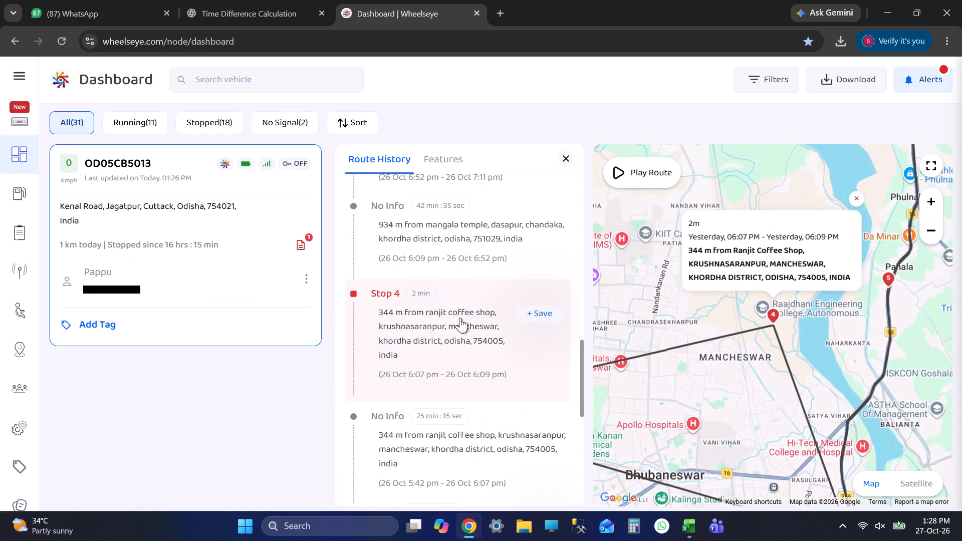
scroll(460, 318, up, 1)
click(460, 318)
scroll(460, 318, up, 2)
click(479, 263)
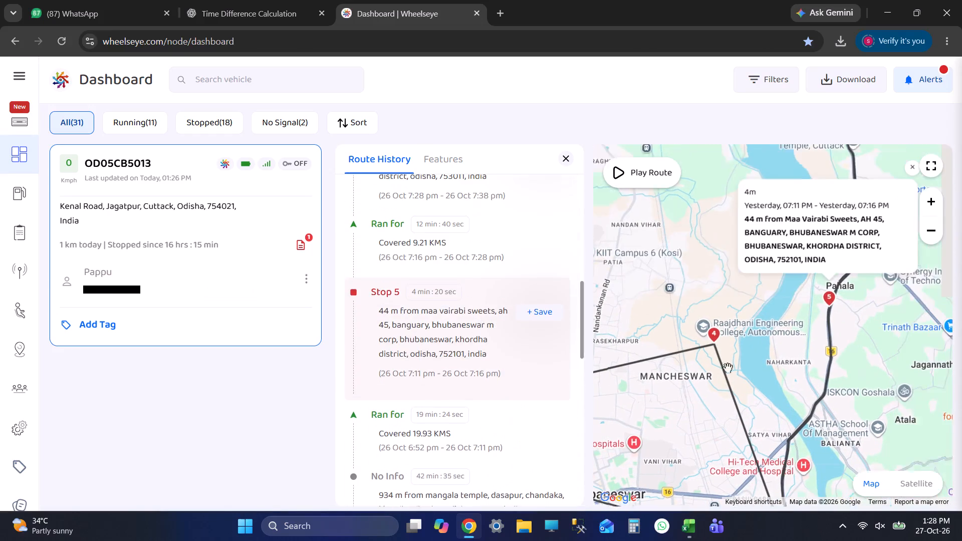
scroll(784, 393, down, 8)
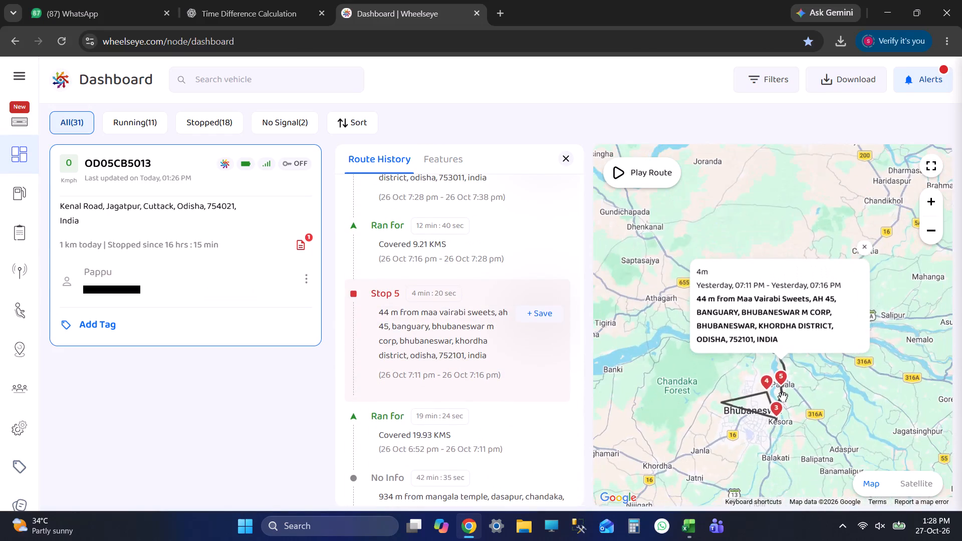
scroll(469, 314, up, 2)
click(469, 302)
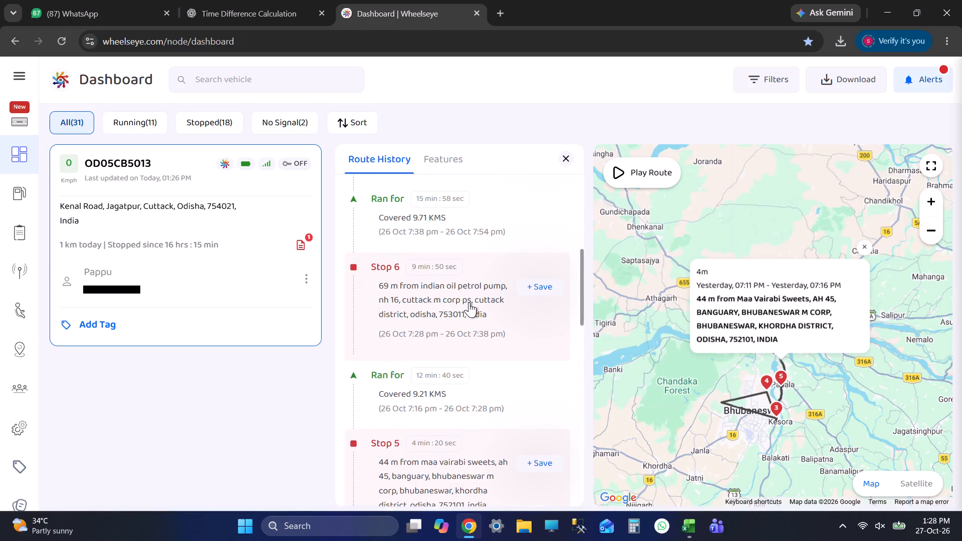
scroll(471, 302, up, 2)
click(471, 302)
scroll(478, 304, up, 2)
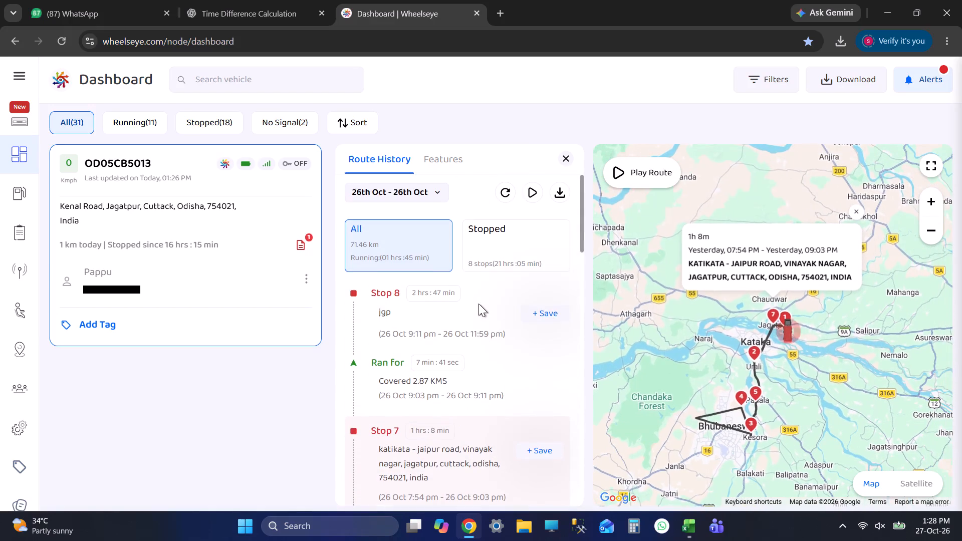
scroll(778, 322, up, 10)
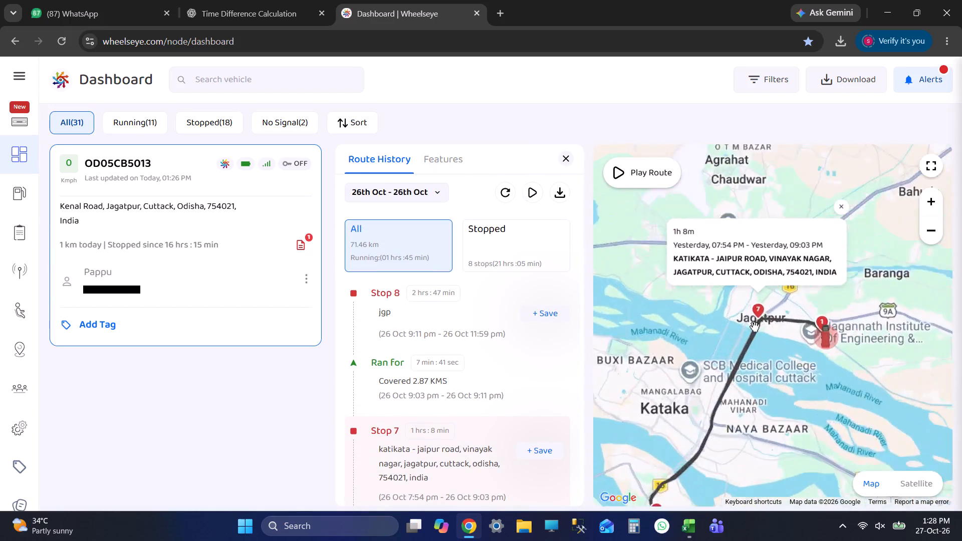
scroll(755, 327, up, 4)
scroll(386, 414, down, 4)
scroll(441, 392, down, 2)
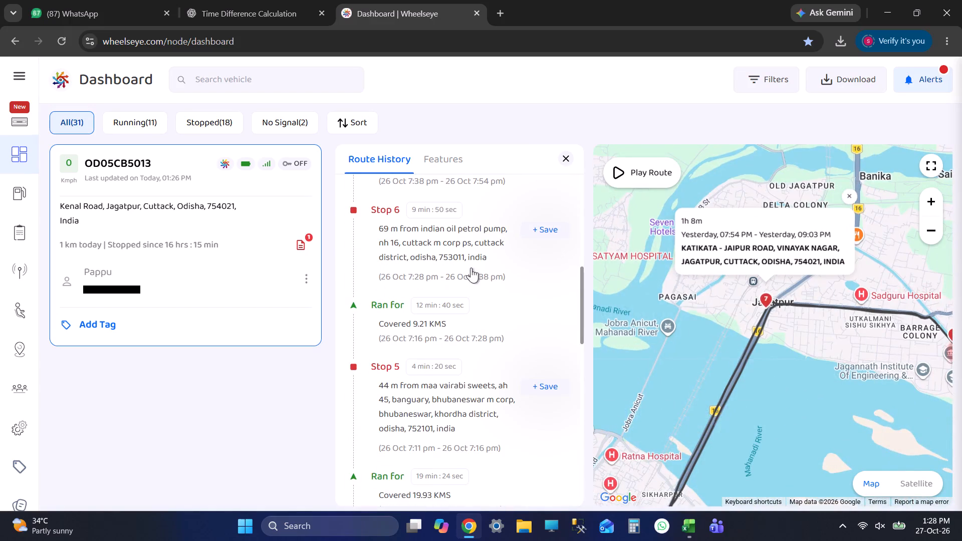
click(471, 267)
scroll(497, 370, down, 3)
click(485, 328)
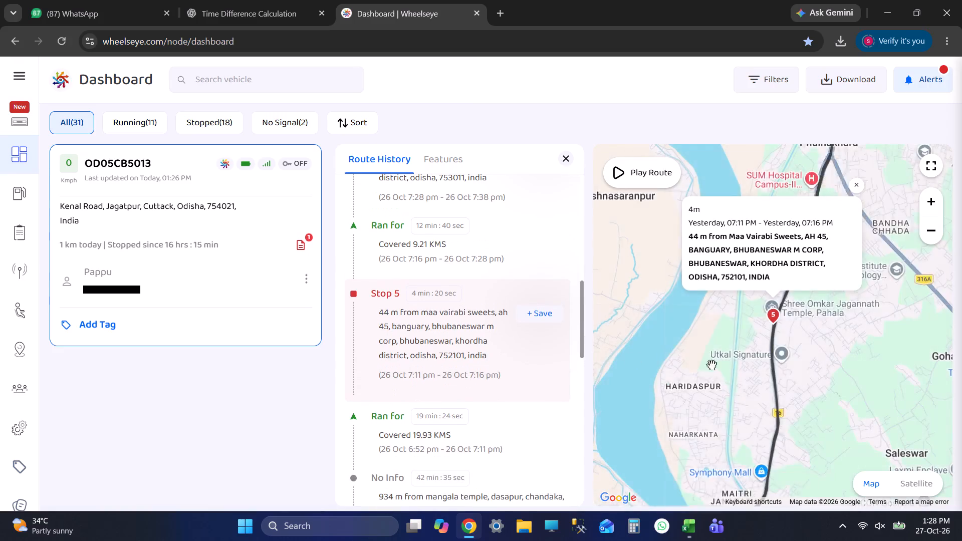
scroll(799, 369, down, 9)
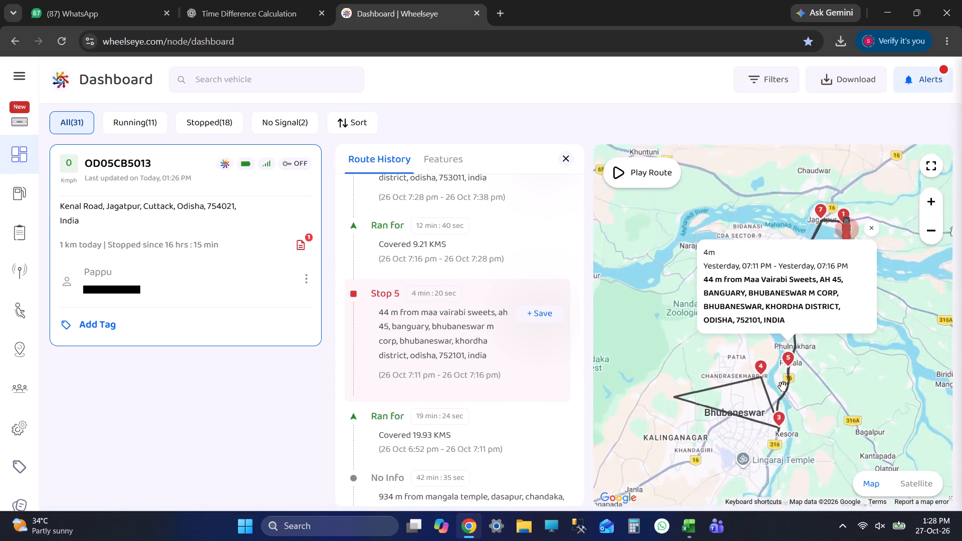
scroll(479, 442, down, 3)
click(472, 325)
click(466, 411)
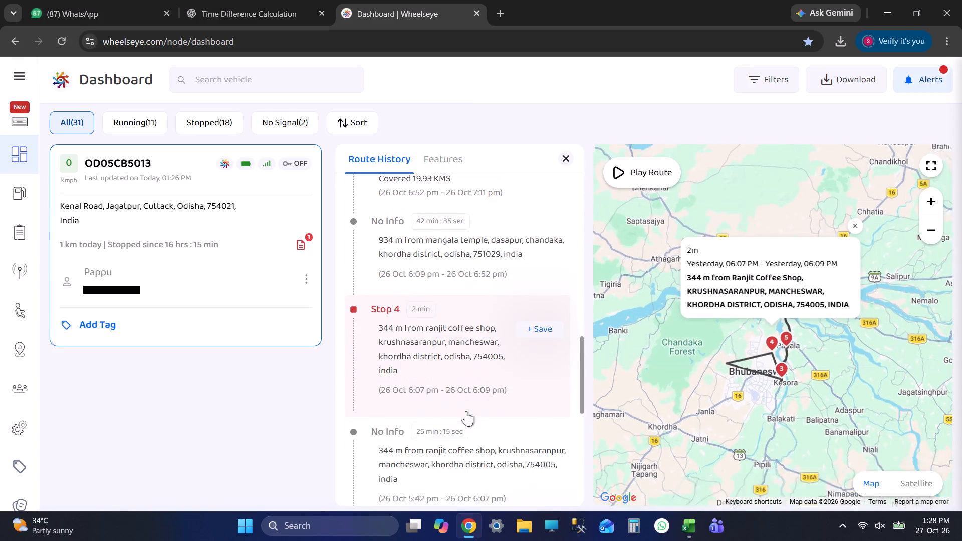
scroll(807, 354, up, 5)
scroll(729, 343, up, 1)
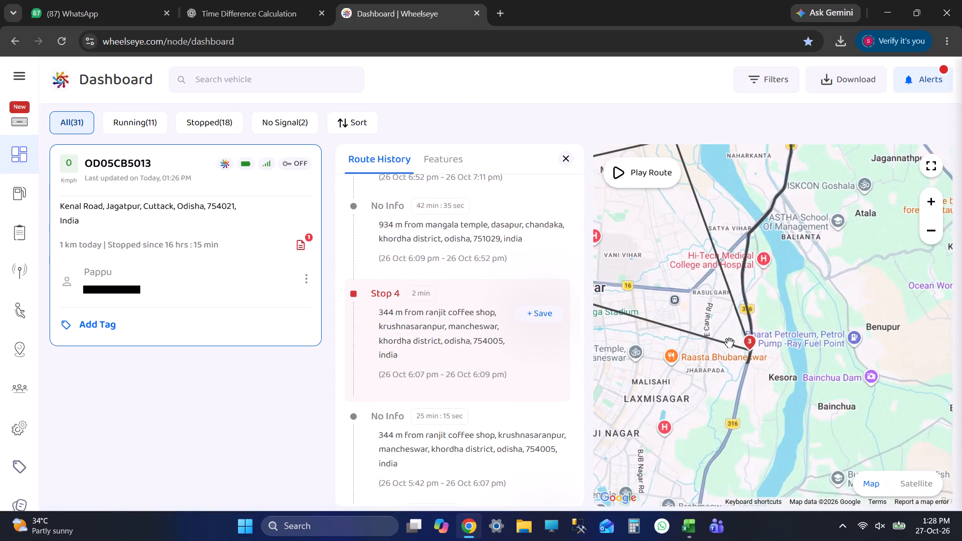
click(749, 333)
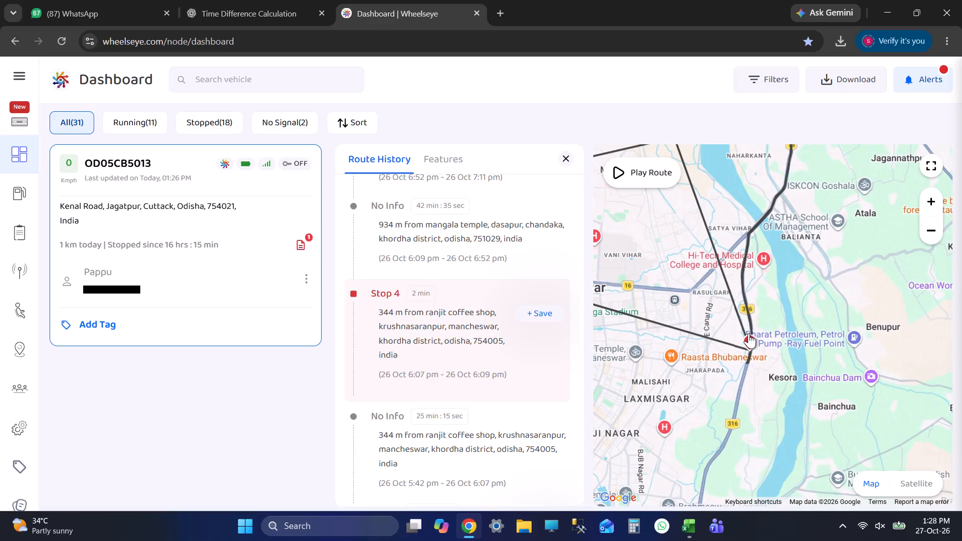
click(750, 347)
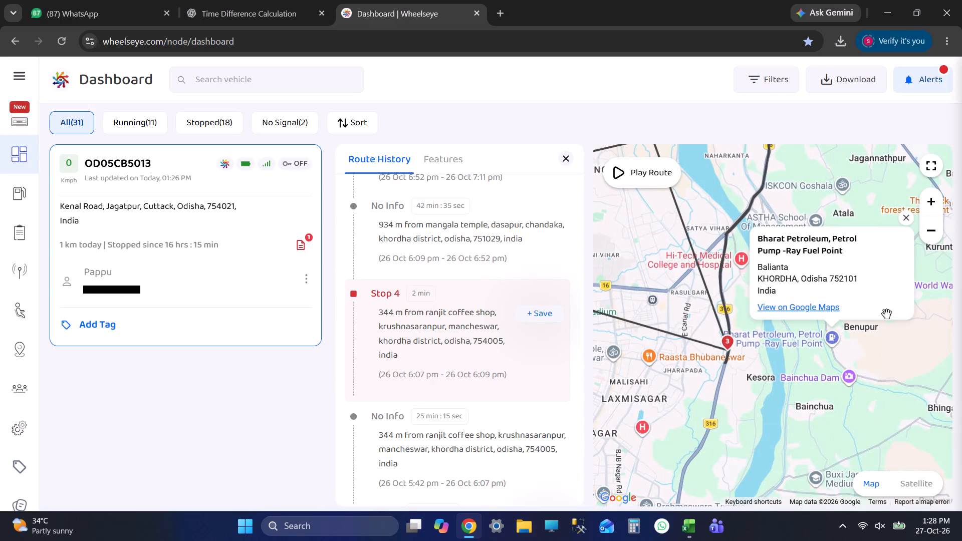
click(903, 215)
click(728, 345)
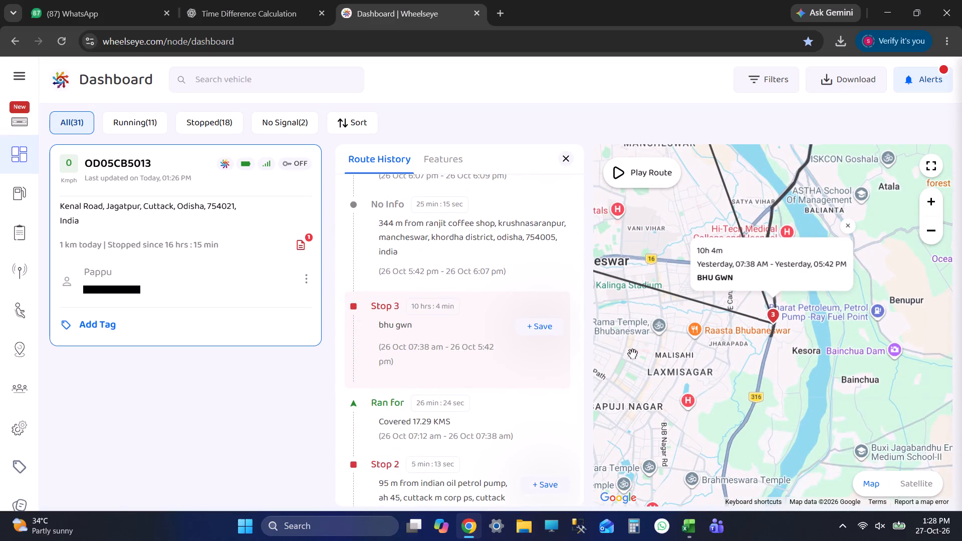
key(alt+Tab)
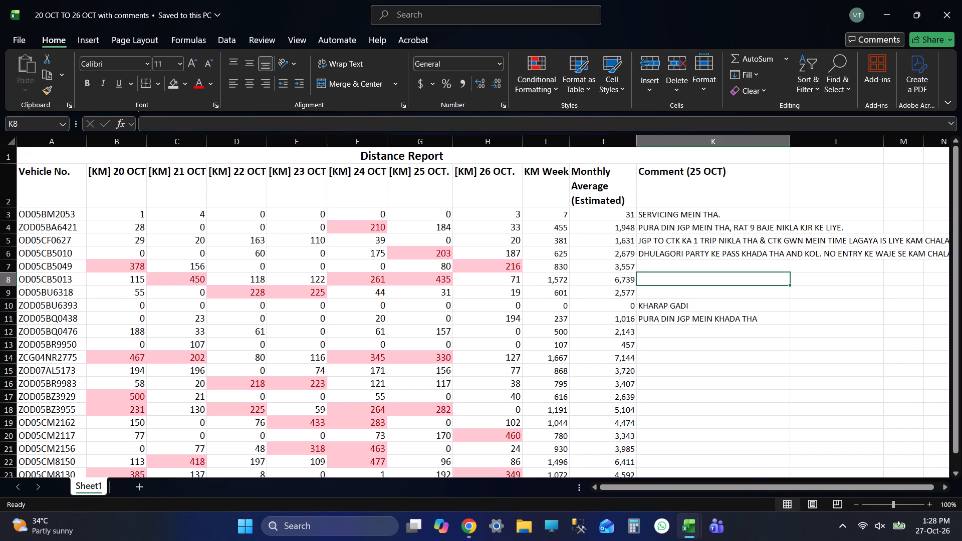
text(BHU)
key(space)
text(GWM)
key(BackSpace)
text(N MEIN TIME LAGAYA A)
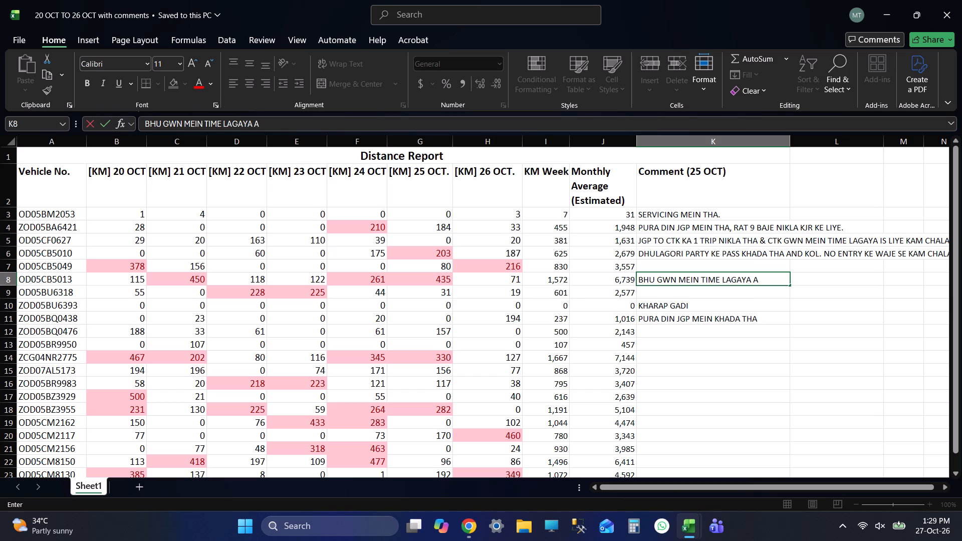
key(BackSpace)
key(BackSpace)
key(space)
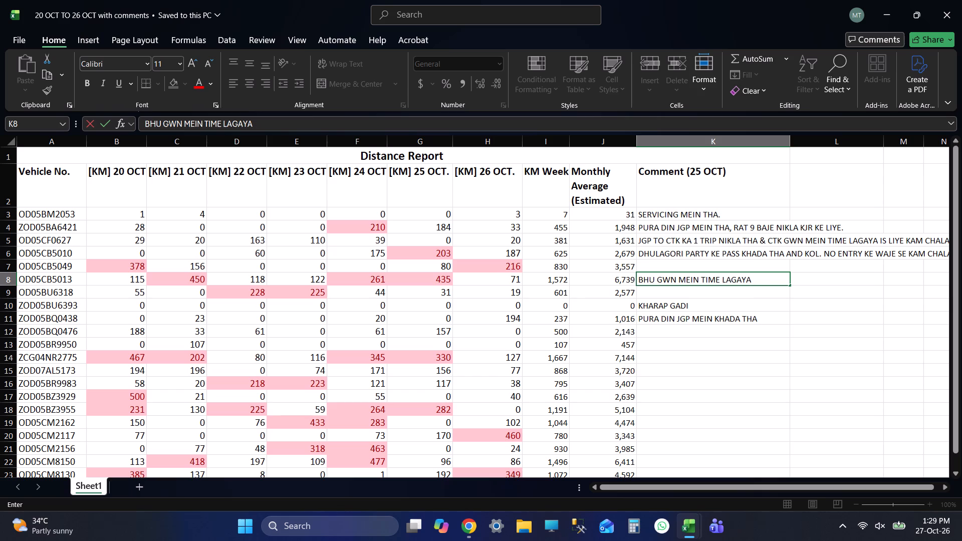
text(GWN)
key(space)
text(MEIN J)
text(AGA)
key(space)
text(NAHI THA)
key(period)
key(Return)
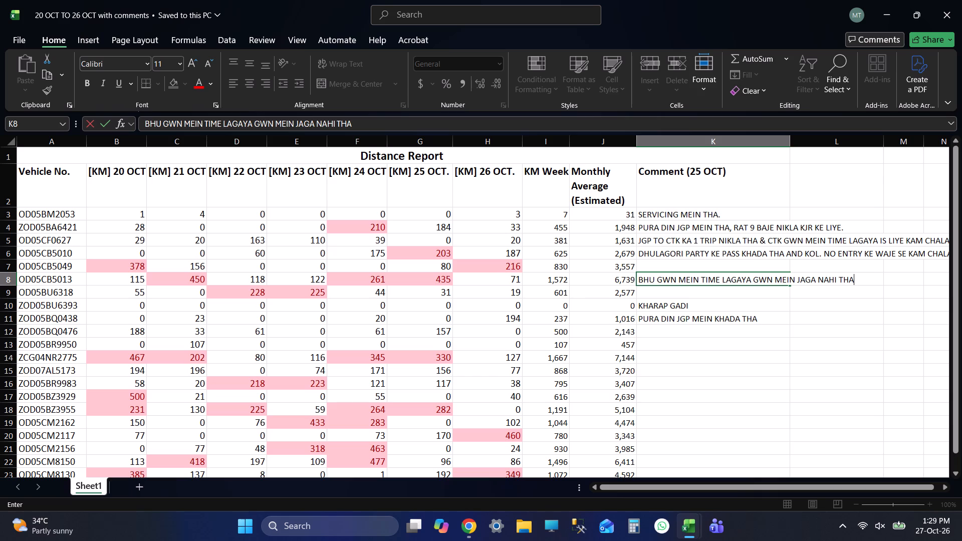
Insert a comma after LAGAYA in the K8 comment and save the workbook.
click(744, 278)
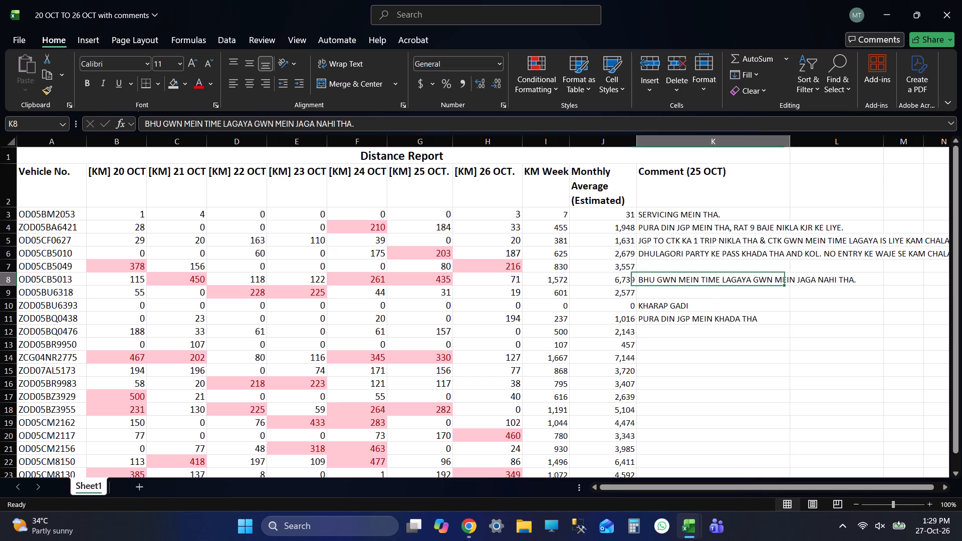
double_click(753, 277)
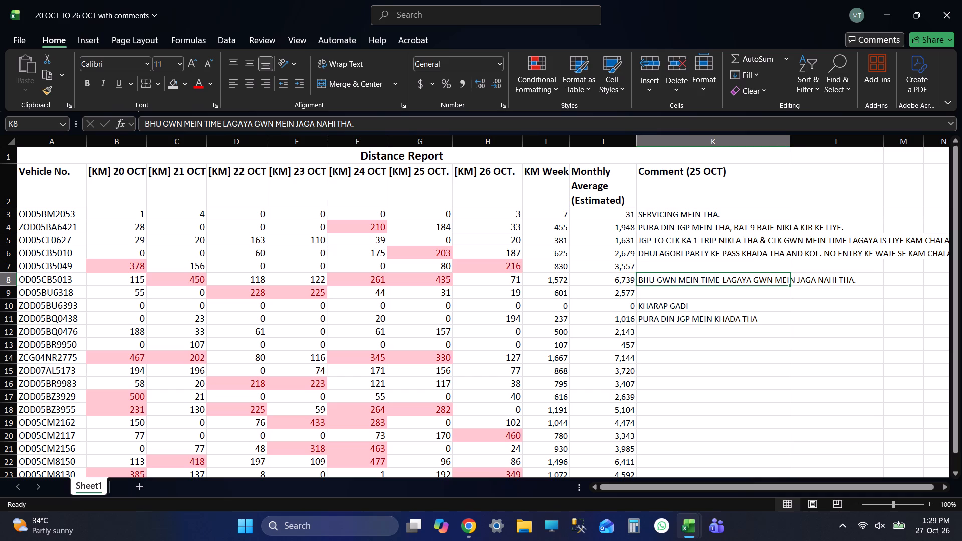
key(Left)
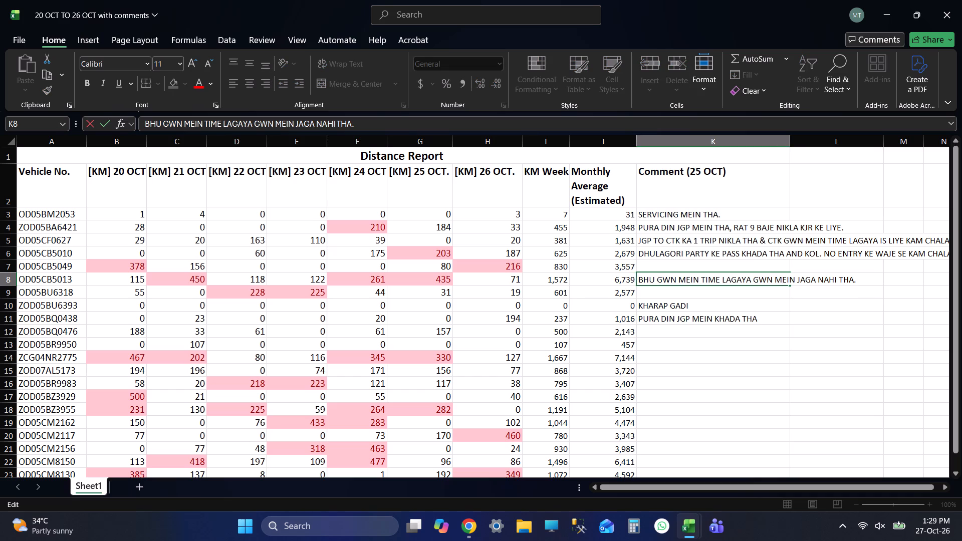
key(comma)
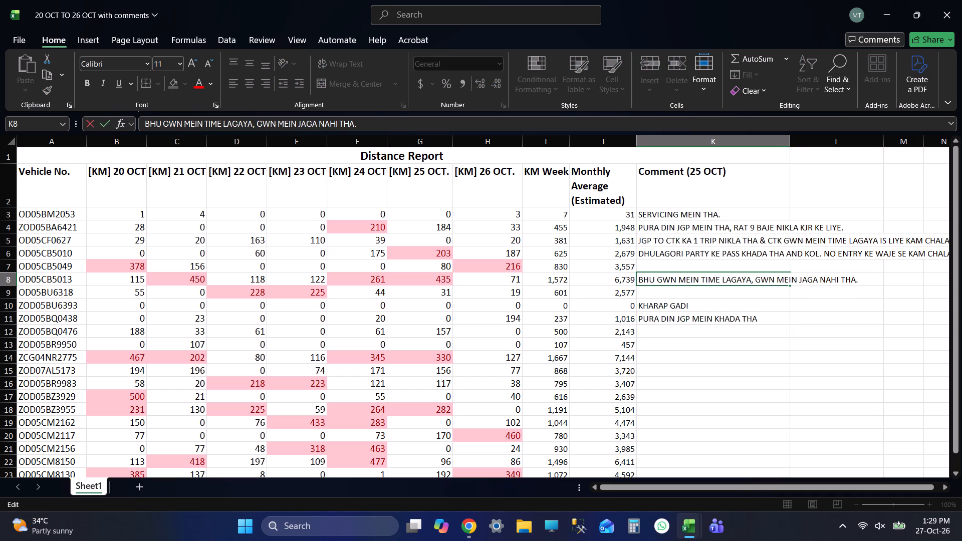
key(Return)
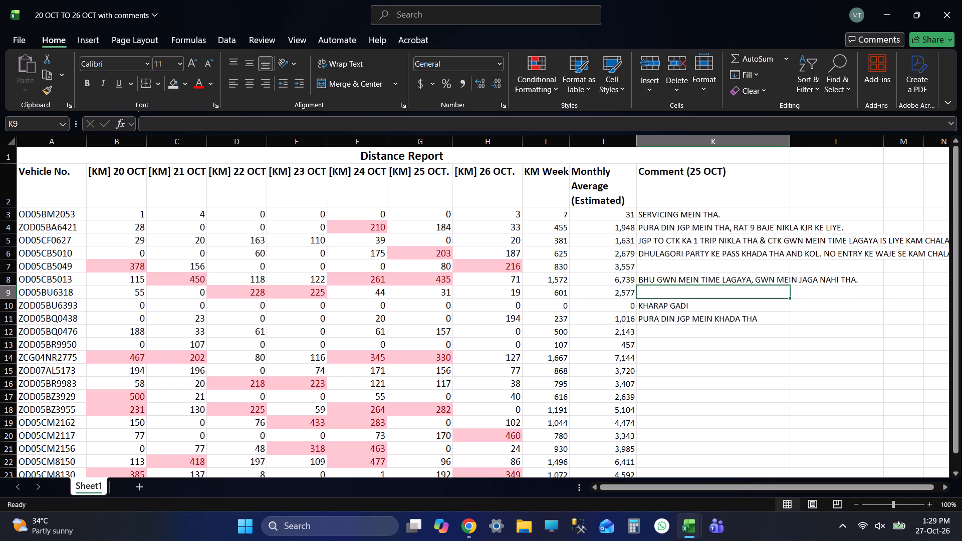
key(ctrl+s)
key(shift+Tab)
key(shift+Tab)
key(shift+Tab)
key(shift+Tab)
key(shift+Tab)
key(shift+Tab)
key(shift+Tab)
key(shift+Tab)
key(shift+Tab)
key(shift+Tab)
key(shift+Tab)
key(shift+Tab)
key(shift+Tab)
key(shift+Tab)
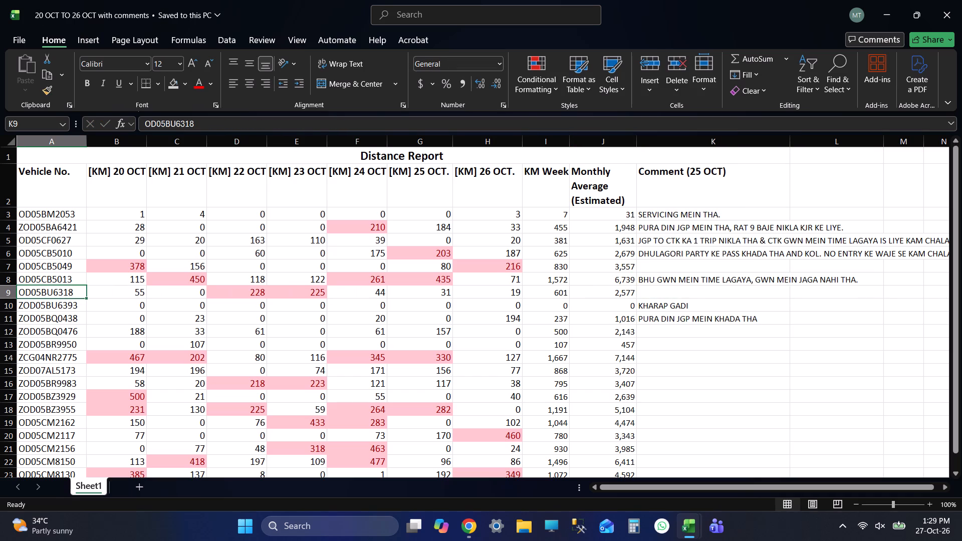
key(ctrl+c)
key(alt+Tab)
click(260, 79)
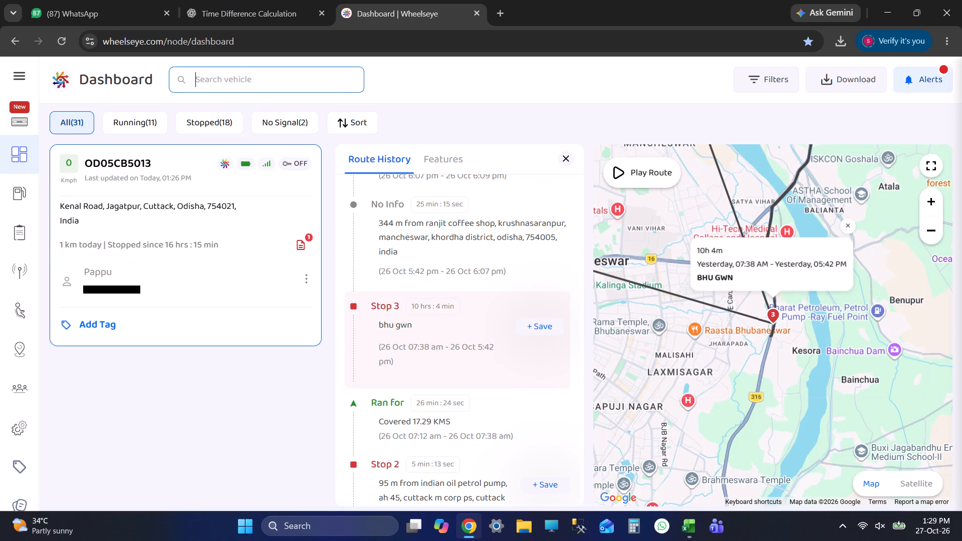
key(ctrl+v)
key(Return)
click(224, 249)
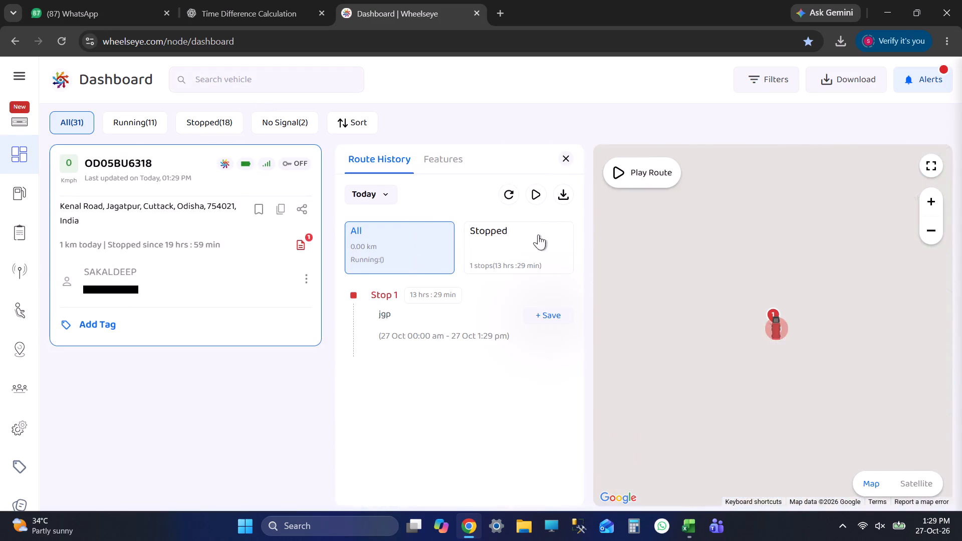
click(383, 205)
click(382, 195)
key(alt+Tab)
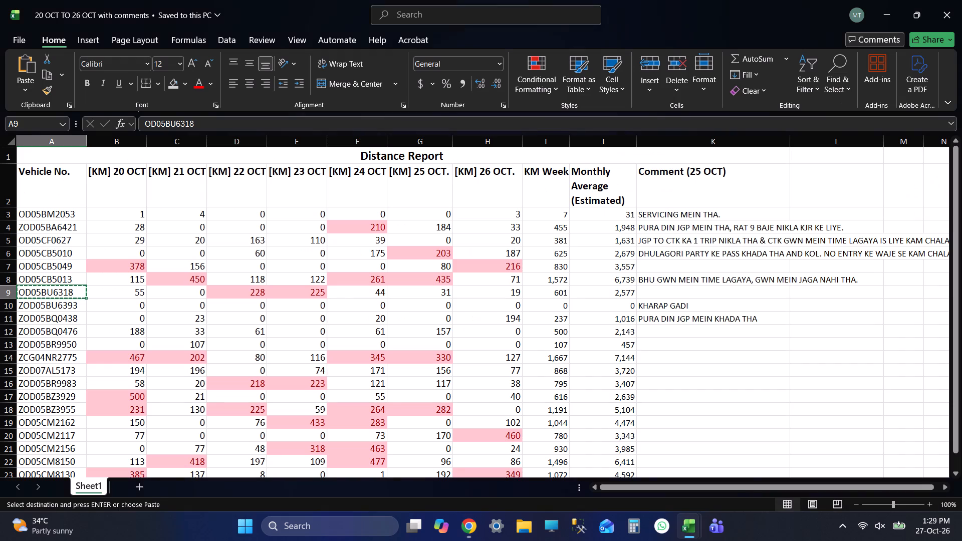
key(Tab)
key(Tab)
key(Tab)
key(Tab)
key(Tab)
key(Tab)
key(Tab)
key(Tab)
key(Tab)
key(Tab)
key(Tab)
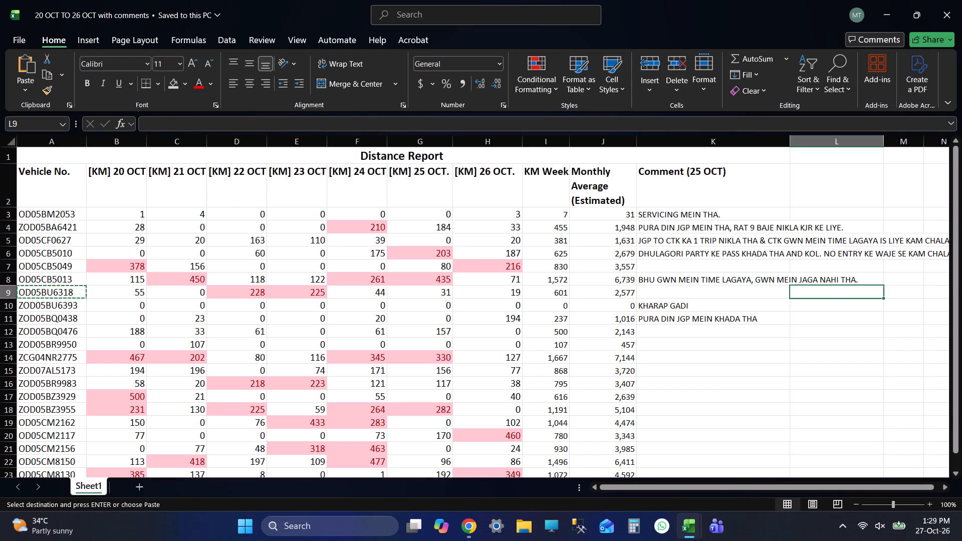
key(shift+Tab)
key(alt+Tab)
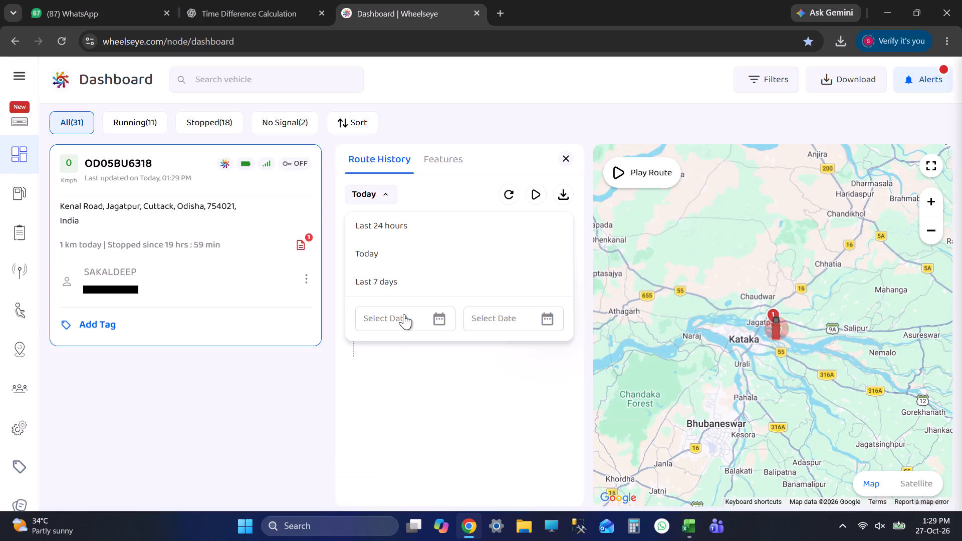
click(404, 314)
key(alt+Tab)
key(alt+Tab)
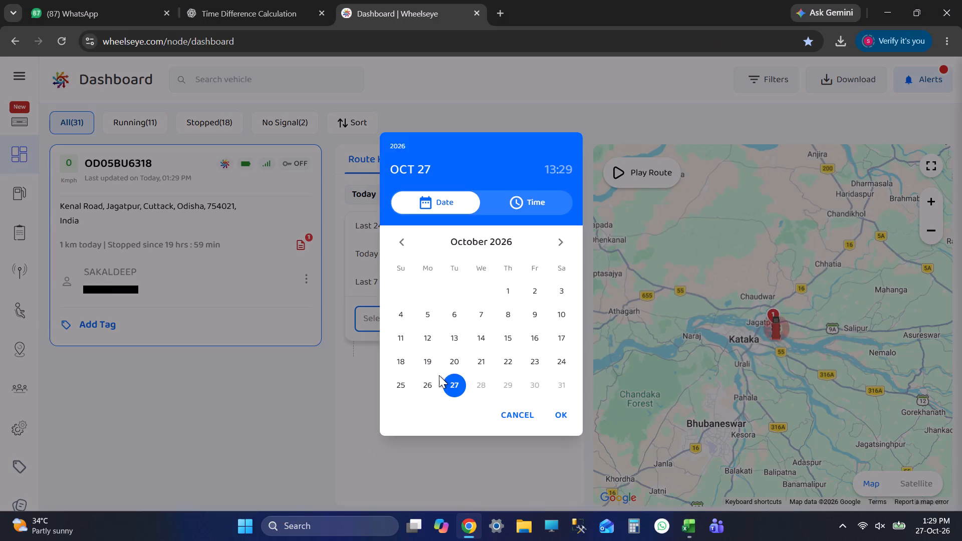
key(alt+Tab)
key(alt+Tab)
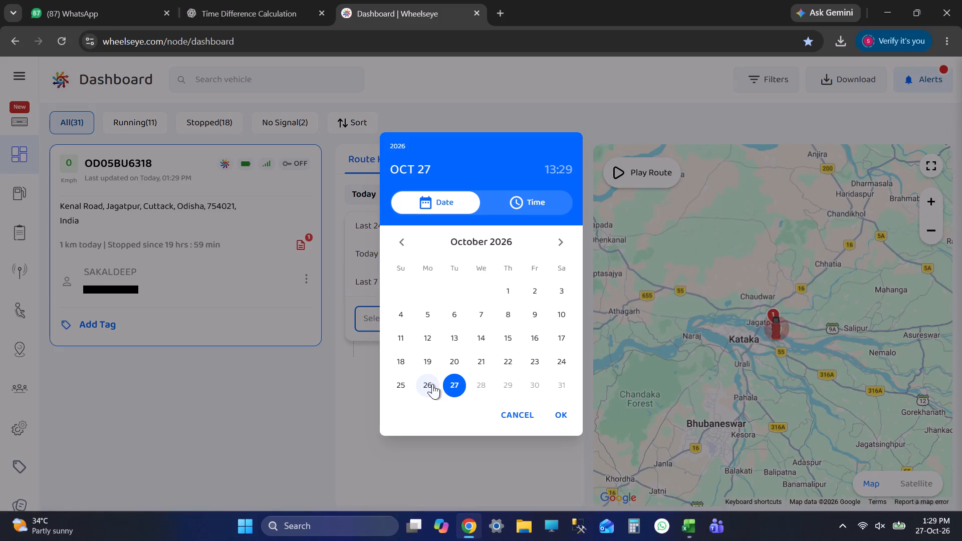
click(425, 389)
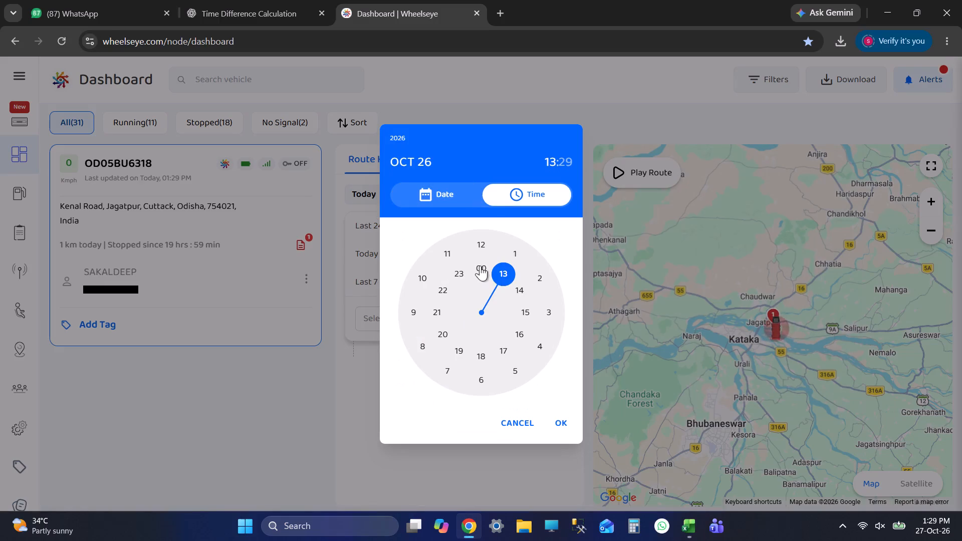
click(479, 264)
click(478, 246)
click(567, 418)
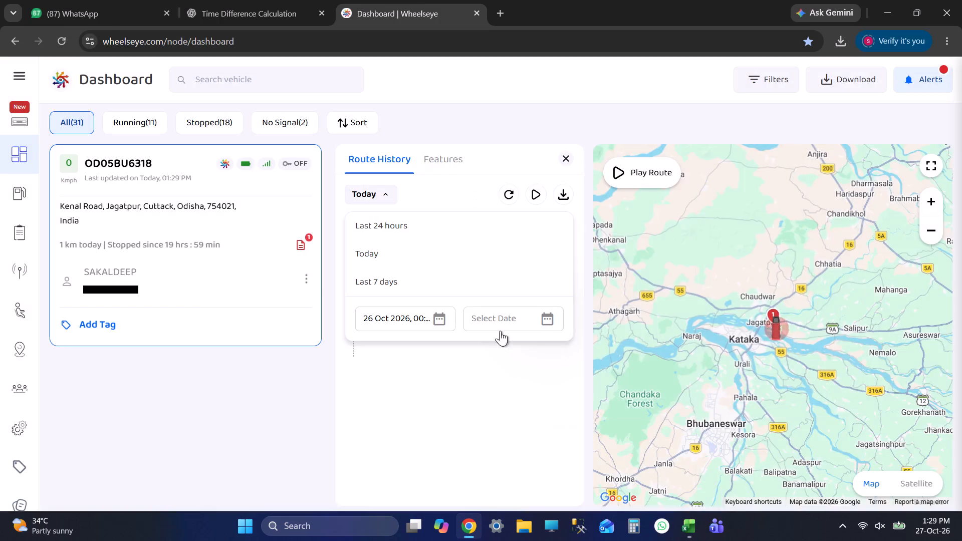
click(496, 325)
click(436, 386)
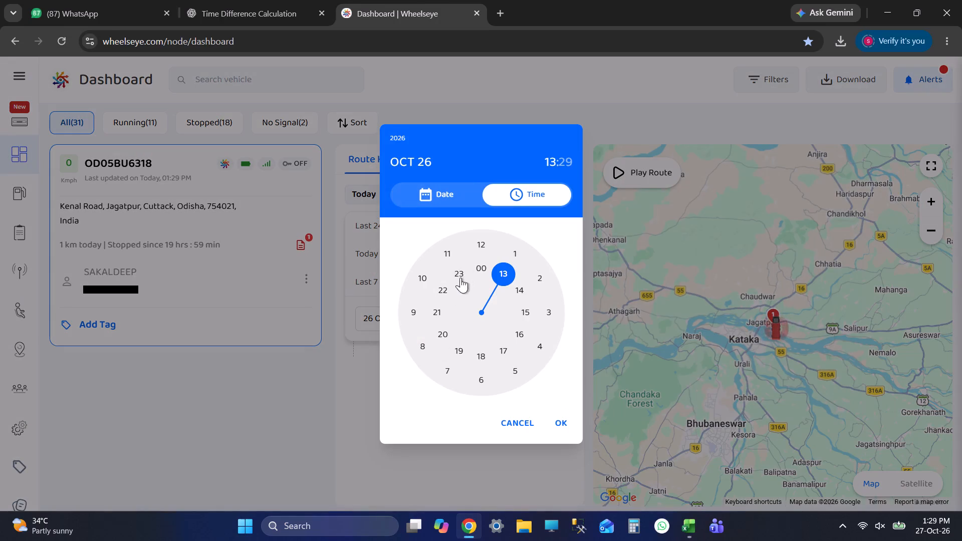
click(460, 278)
click(475, 239)
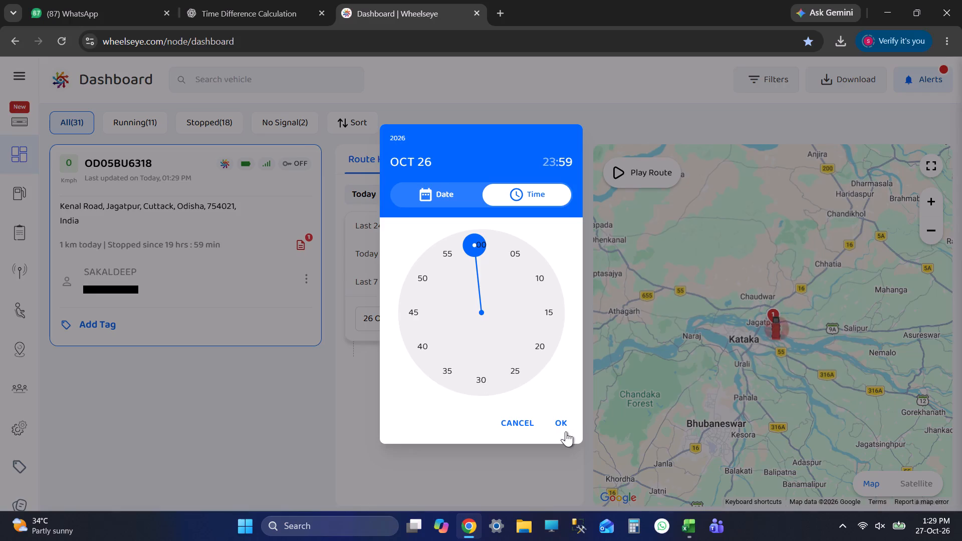
click(563, 431)
scroll(471, 365, down, 6)
scroll(472, 385, up, 1)
scroll(472, 385, down, 3)
scroll(473, 408, up, 1)
scroll(473, 415, down, 1)
scroll(473, 418, up, 1)
scroll(473, 418, down, 2)
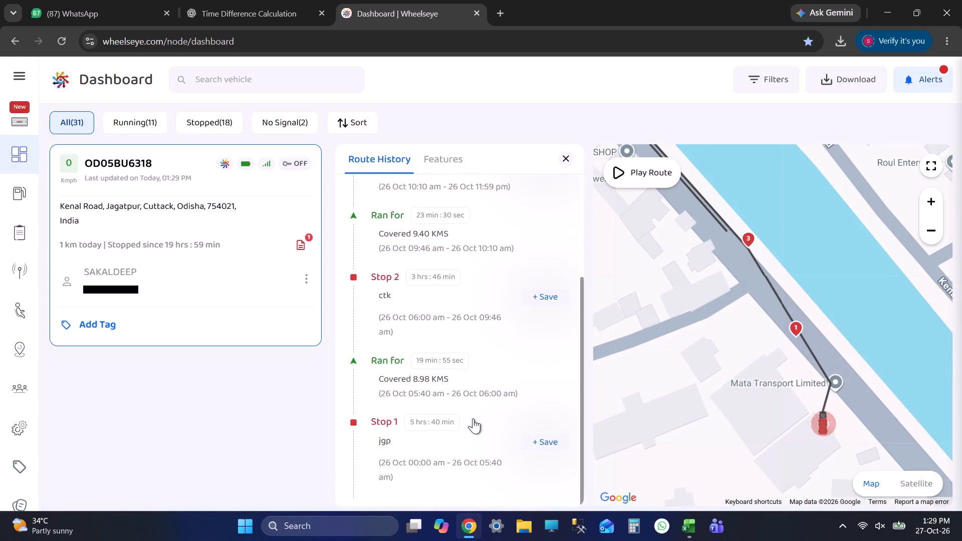
click(461, 470)
scroll(473, 463, down, 1)
scroll(473, 463, up, 1)
scroll(473, 463, down, 7)
click(448, 298)
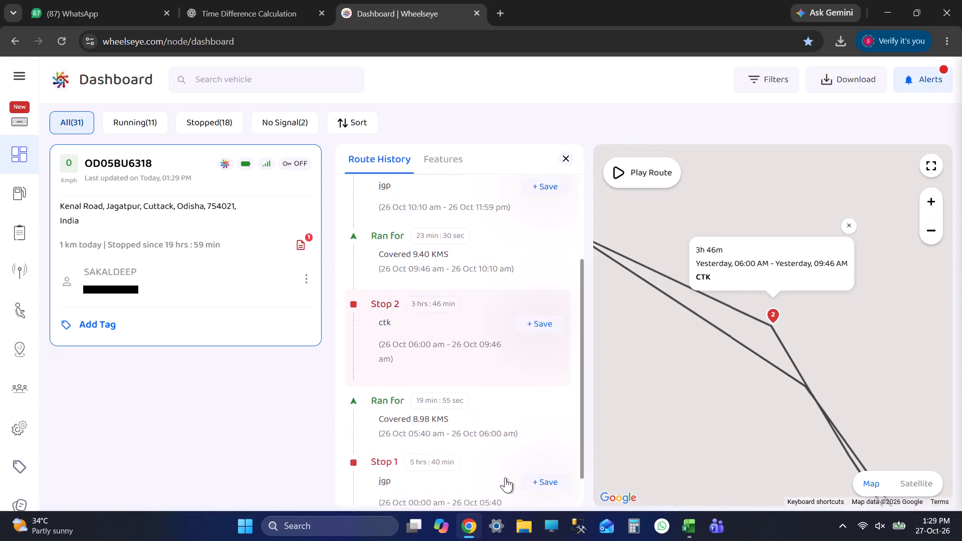
scroll(505, 477, up, 2)
scroll(497, 415, up, 2)
click(473, 342)
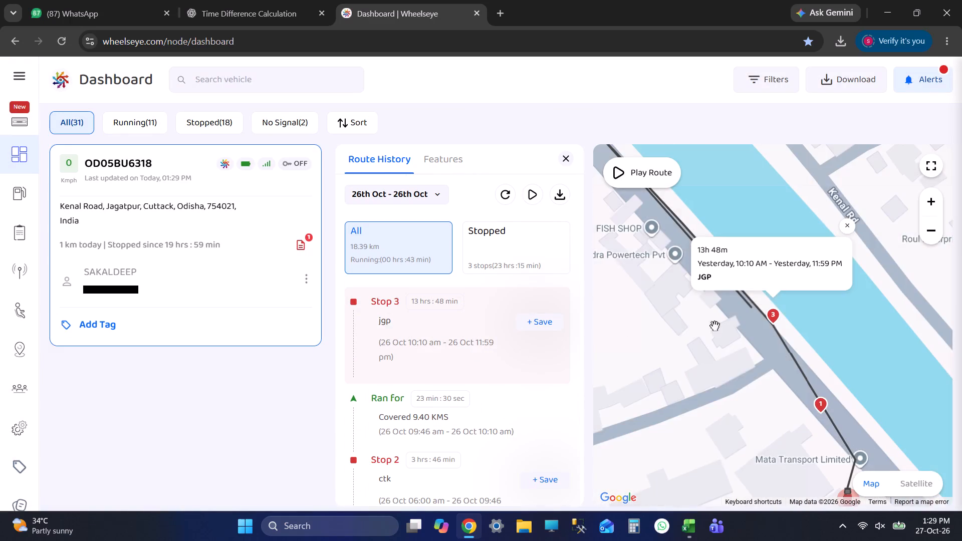
scroll(734, 322, up, 1)
scroll(734, 322, down, 11)
scroll(740, 330, up, 1)
scroll(740, 331, down, 5)
scroll(737, 333, up, 1)
scroll(737, 333, down, 1)
scroll(737, 341, up, 1)
scroll(737, 343, down, 3)
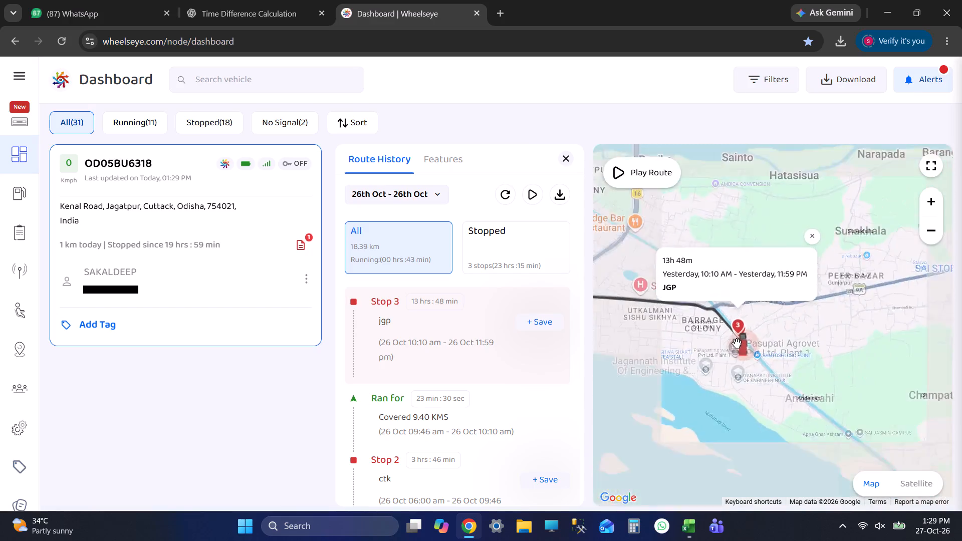
scroll(737, 343, down, 4)
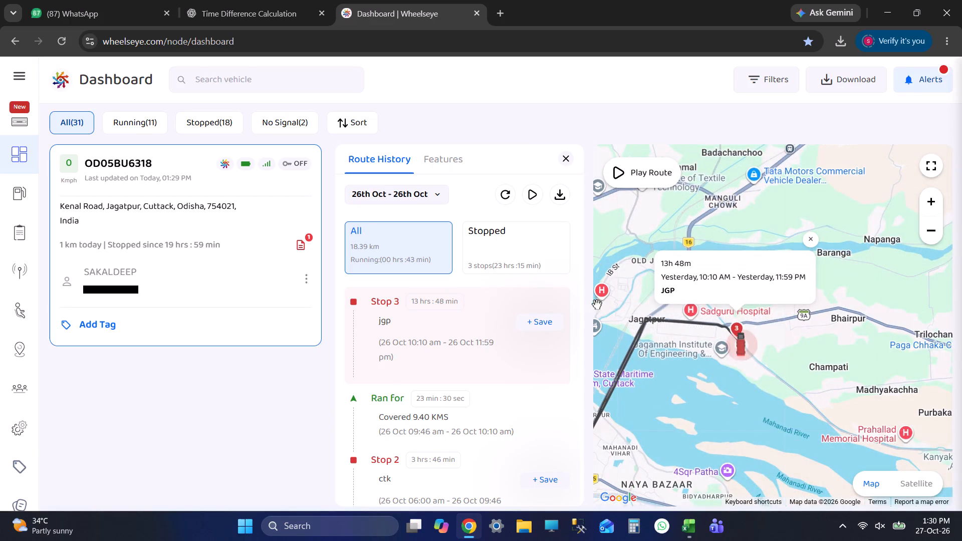
scroll(522, 365, down, 8)
click(458, 455)
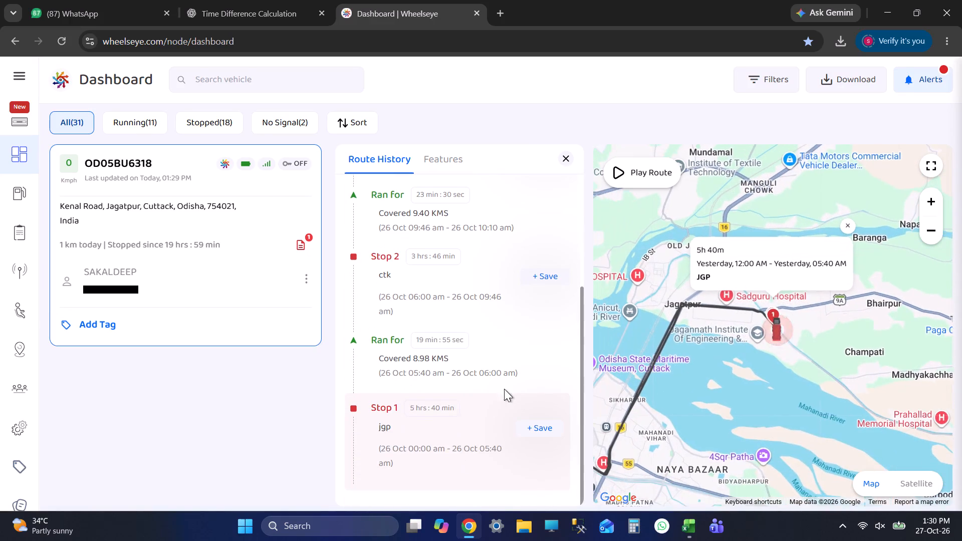
scroll(783, 326, up, 5)
scroll(740, 332, up, 3)
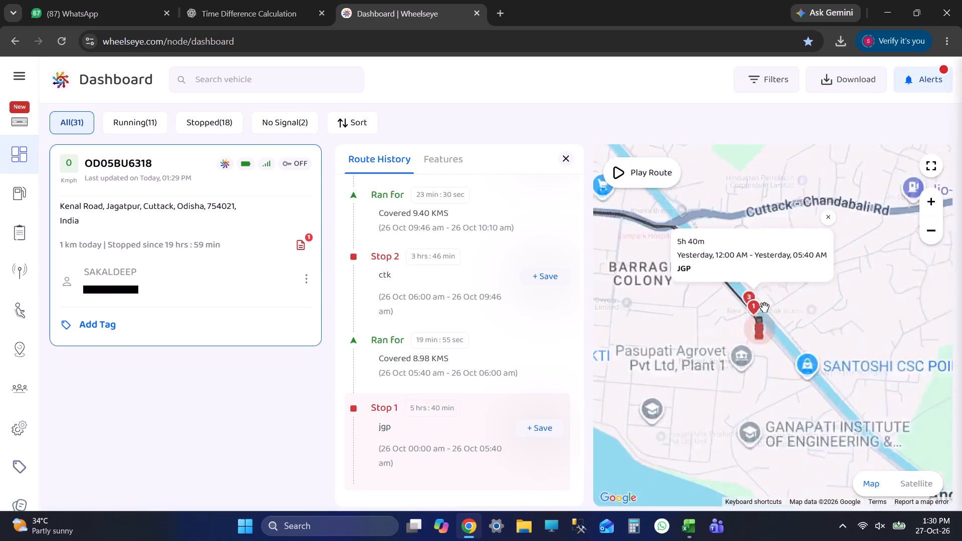
scroll(764, 307, up, 3)
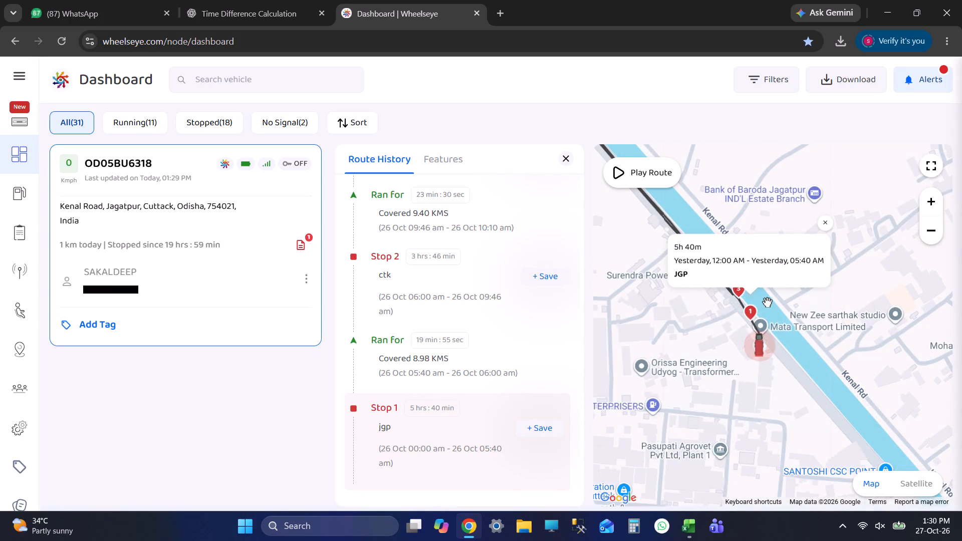
click(484, 294)
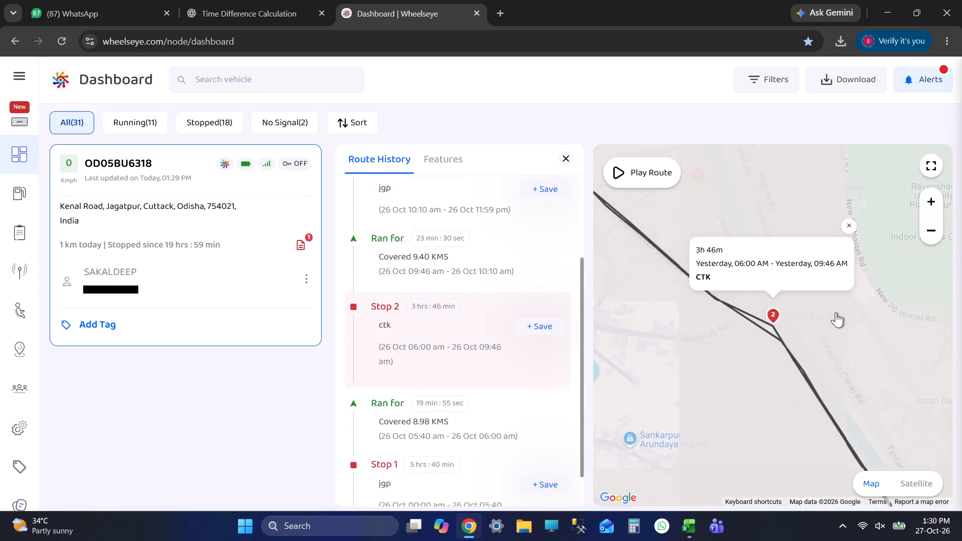
scroll(774, 355, down, 12)
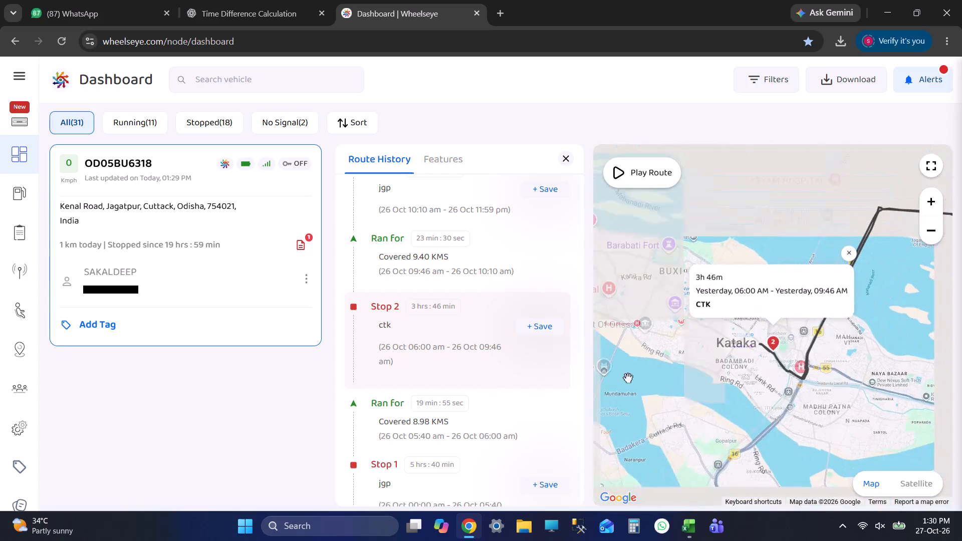
scroll(451, 348, up, 3)
click(447, 312)
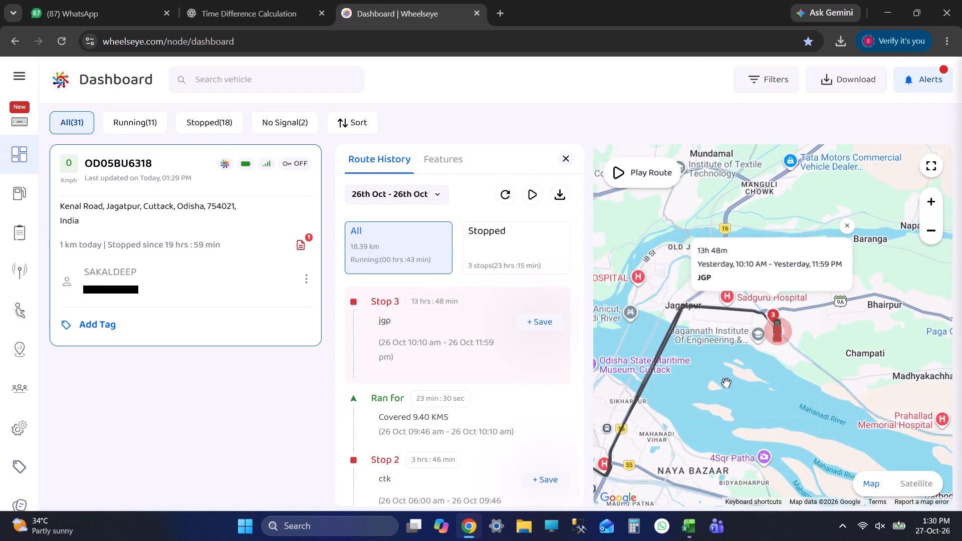
scroll(742, 389, down, 3)
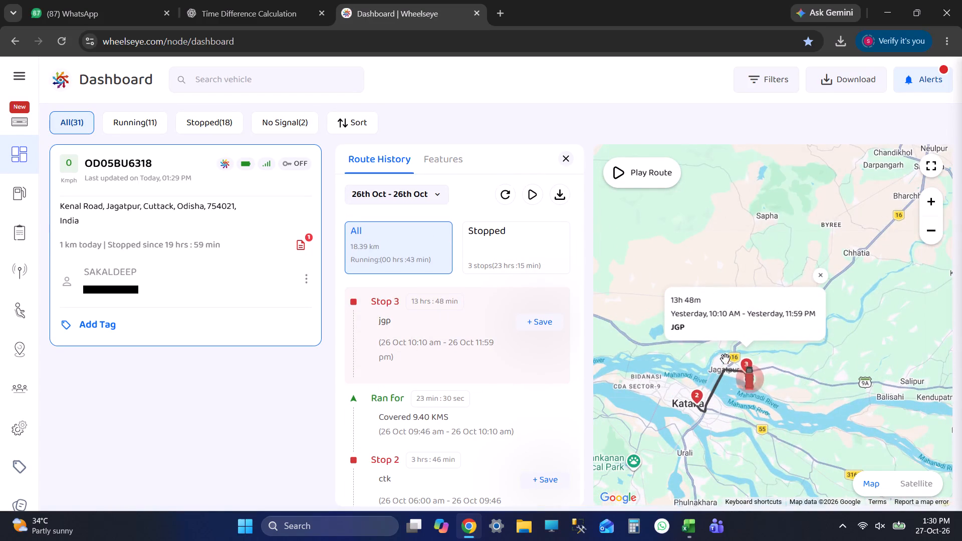
key(alt+Tab)
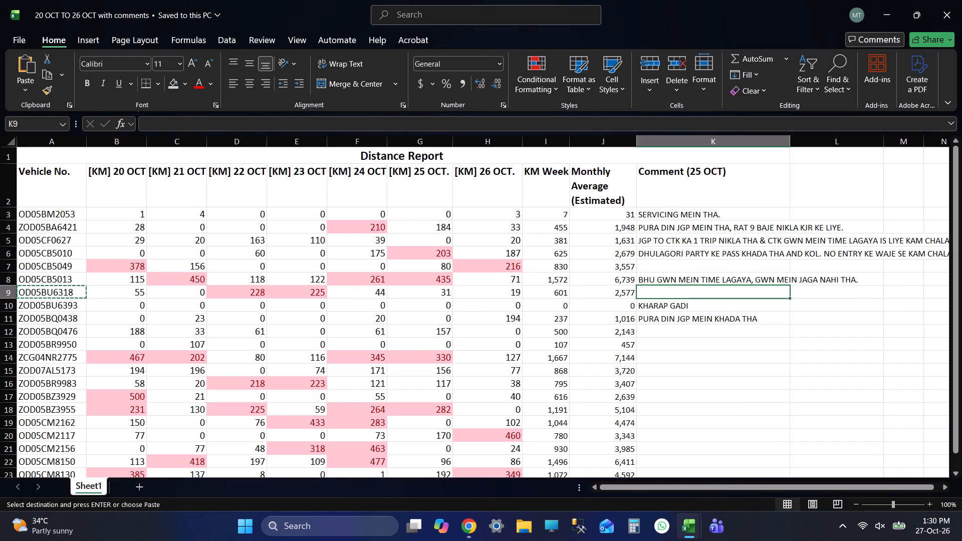
key(alt+Tab)
key(alt+Tab)
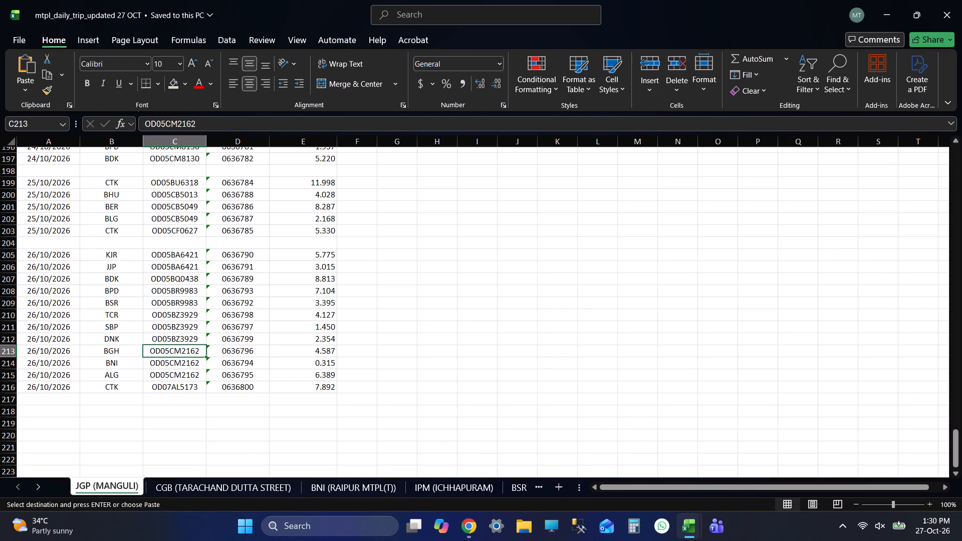
key(alt+Tab)
key(alt+Tab)
scroll(284, 385, up, 2)
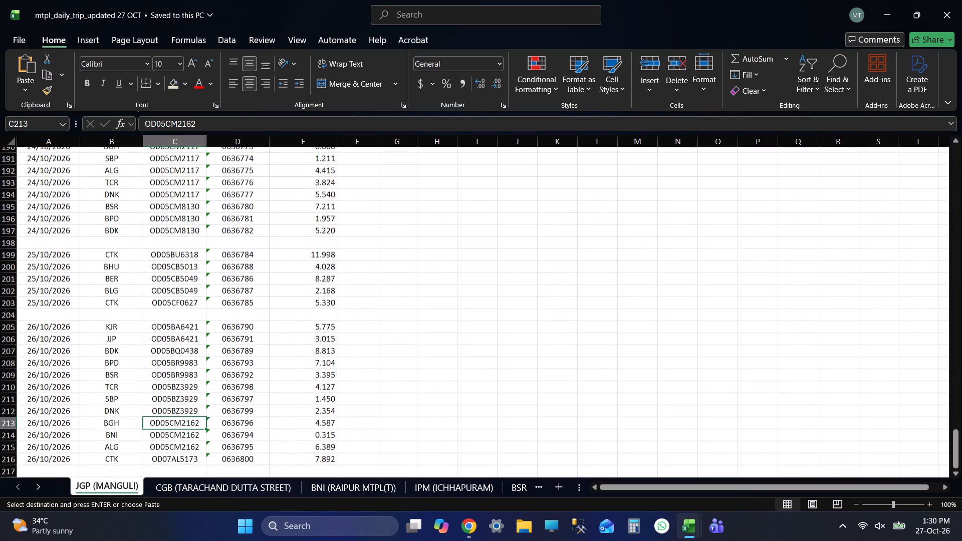
drag(181, 250, 320, 252)
key(alt+Tab)
key(alt+Tab)
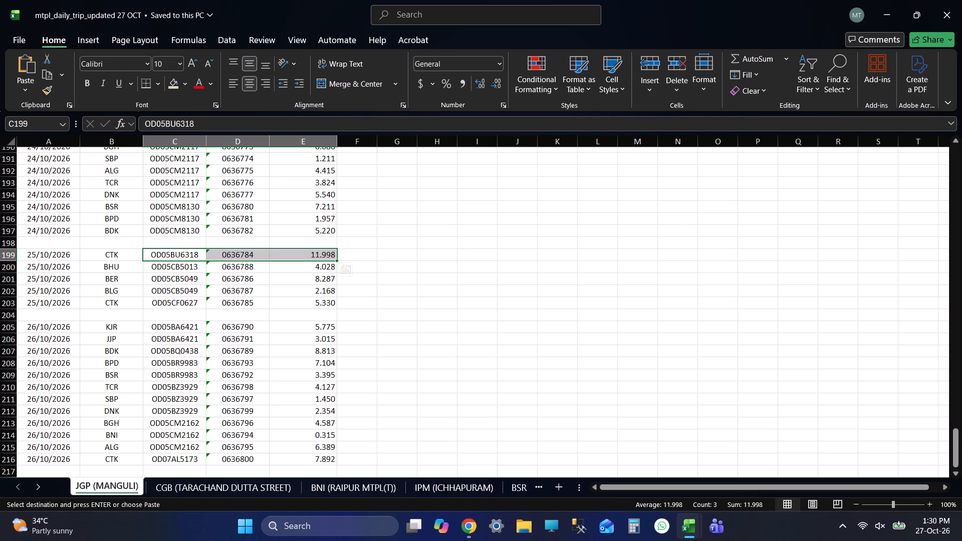
key(alt+Tab)
key(alt+Tab)
key(alt+Tab)
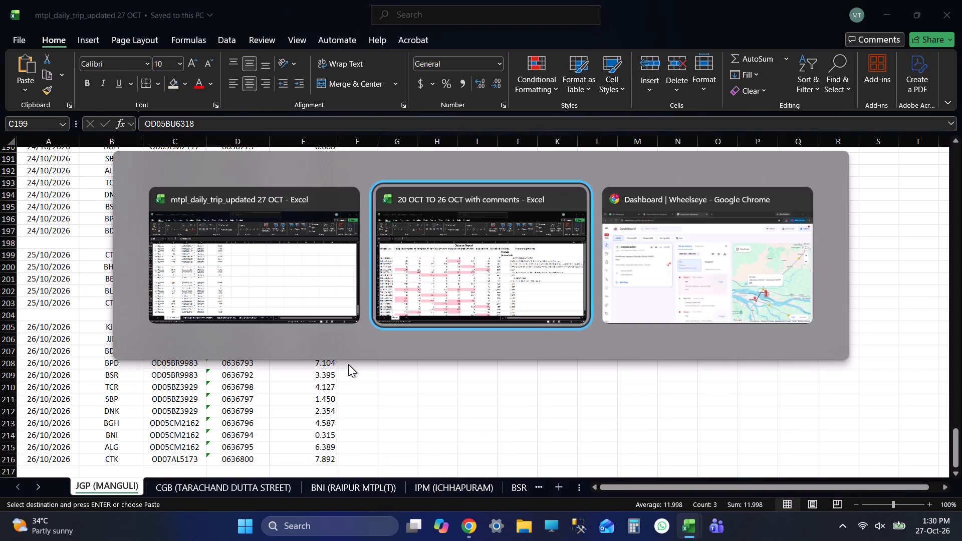
key(alt+Tab)
scroll(459, 369, down, 4)
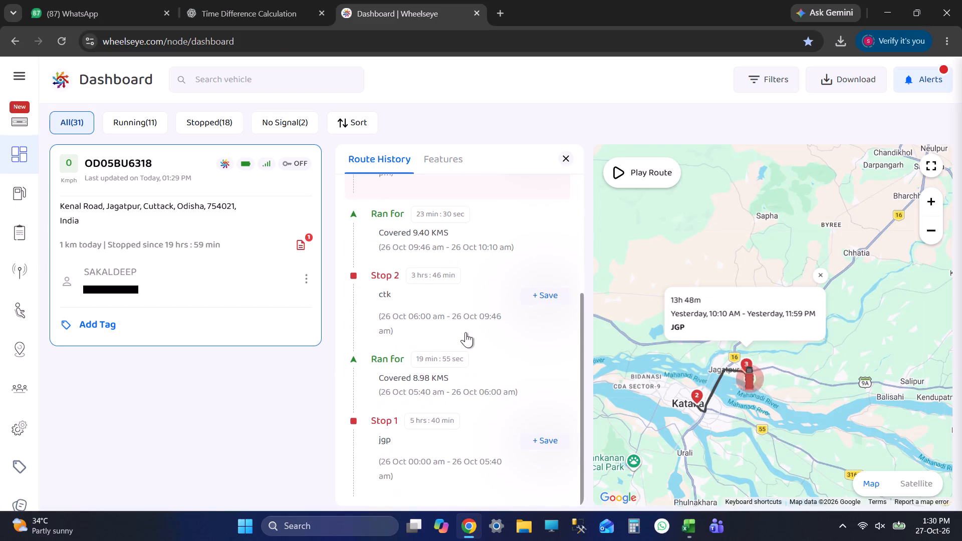
click(465, 318)
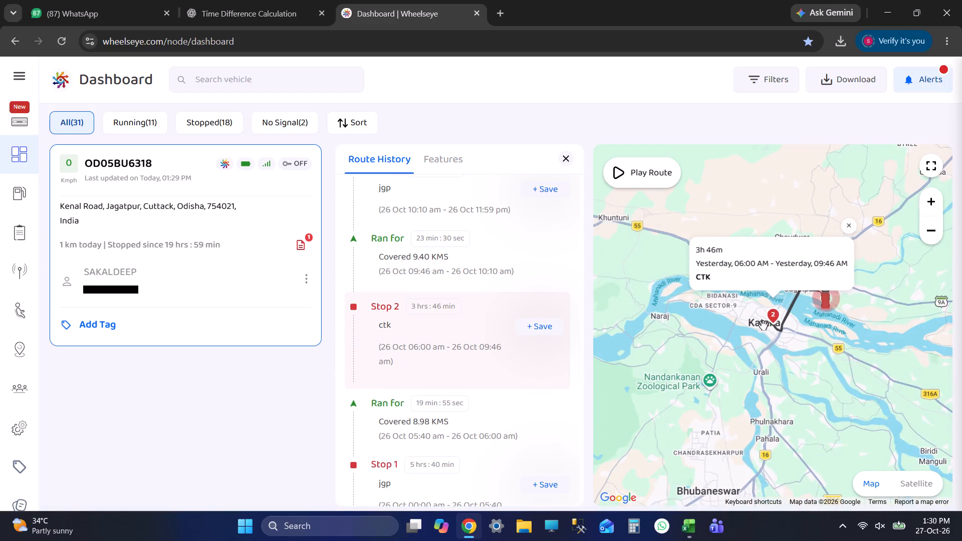
scroll(459, 428, down, 1)
scroll(459, 428, up, 1)
scroll(459, 428, down, 1)
scroll(459, 428, up, 1)
scroll(459, 428, down, 3)
scroll(459, 428, up, 3)
scroll(459, 428, down, 1)
scroll(459, 428, up, 5)
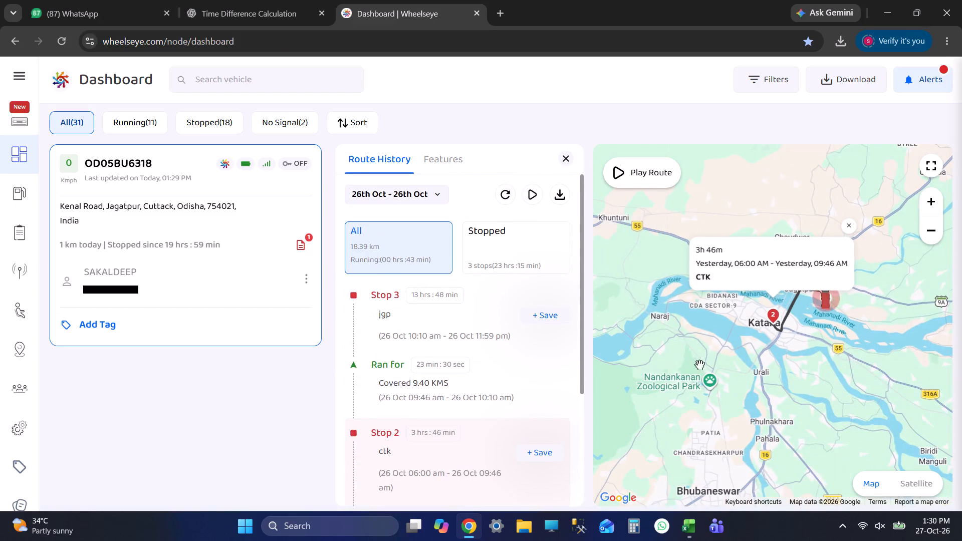
key(alt+Tab)
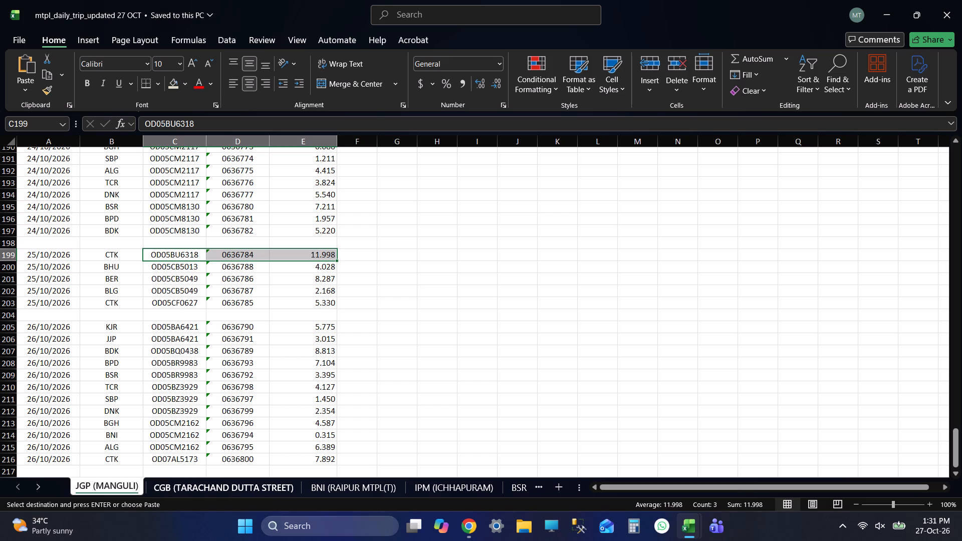
click(244, 492)
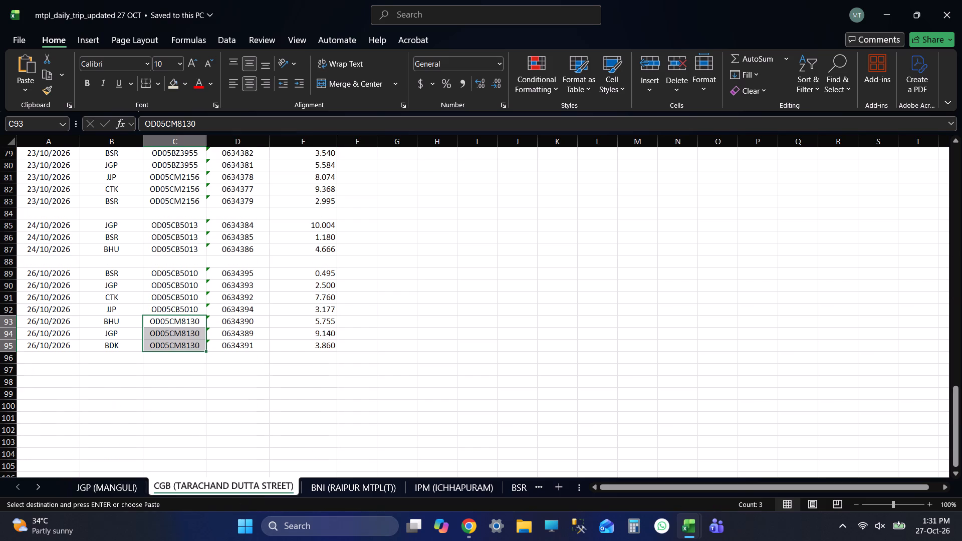
scroll(255, 412, up, 2)
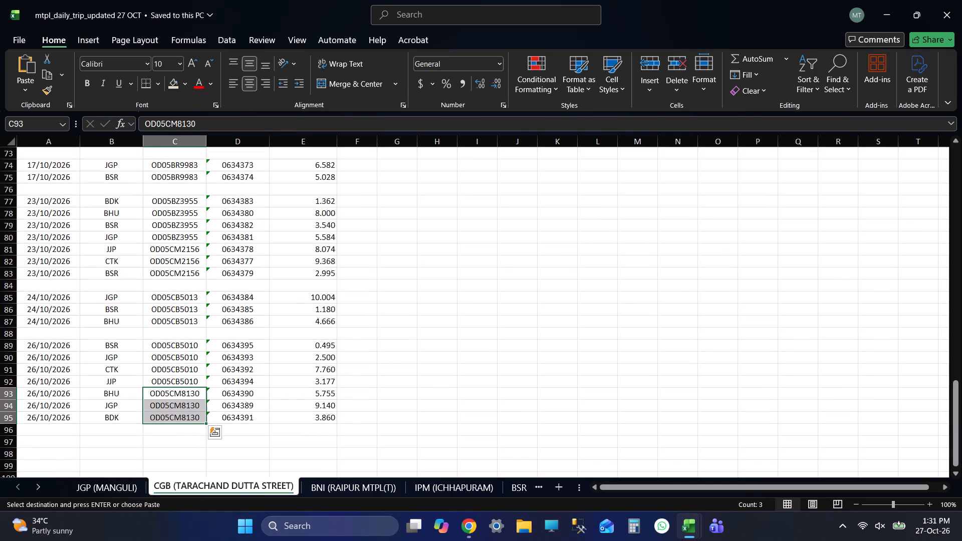
scroll(255, 412, up, 2)
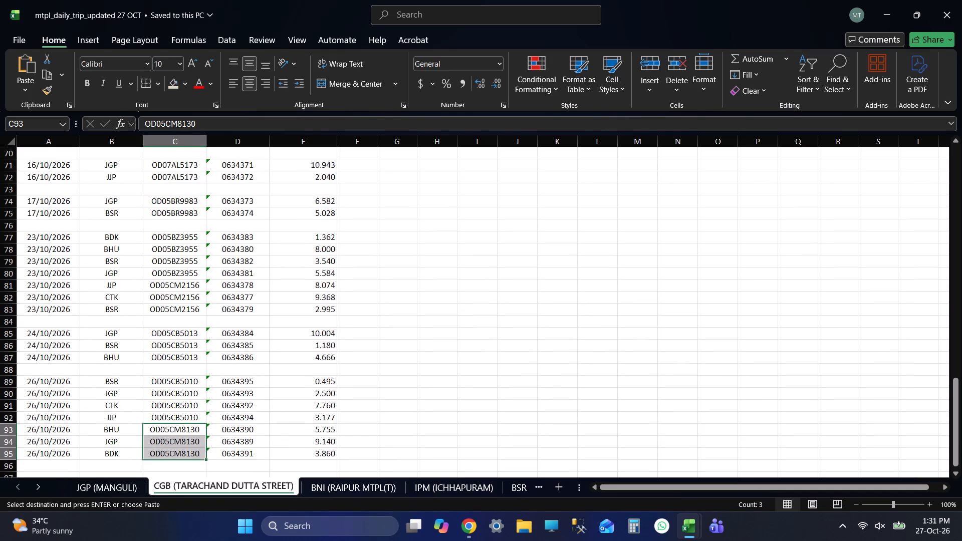
scroll(255, 412, up, 6)
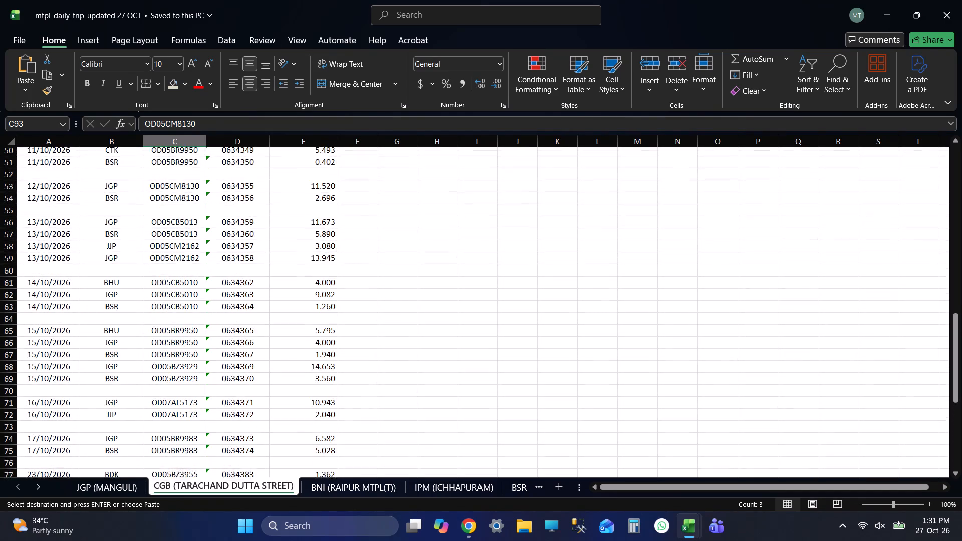
click(343, 485)
scroll(322, 359, down, 2)
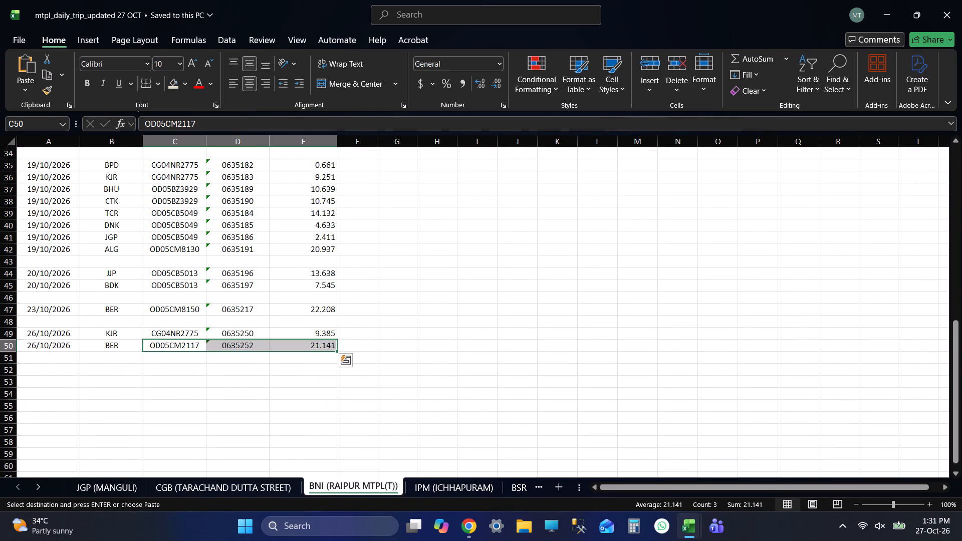
scroll(322, 360, up, 3)
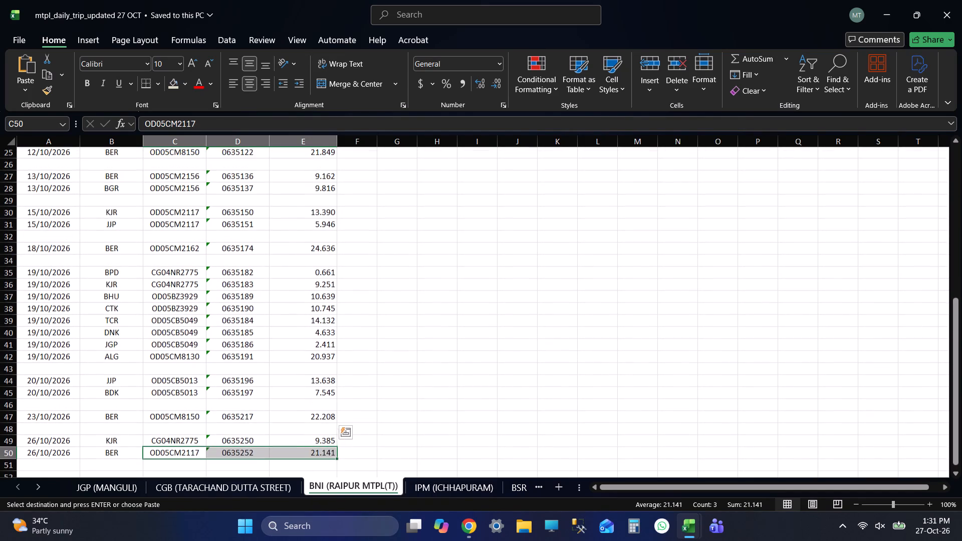
scroll(404, 371, up, 1)
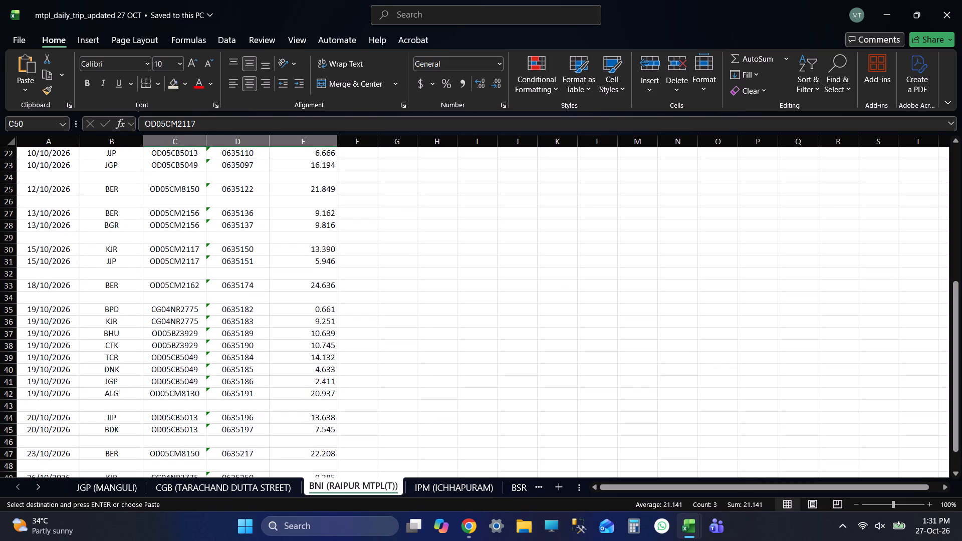
click(437, 488)
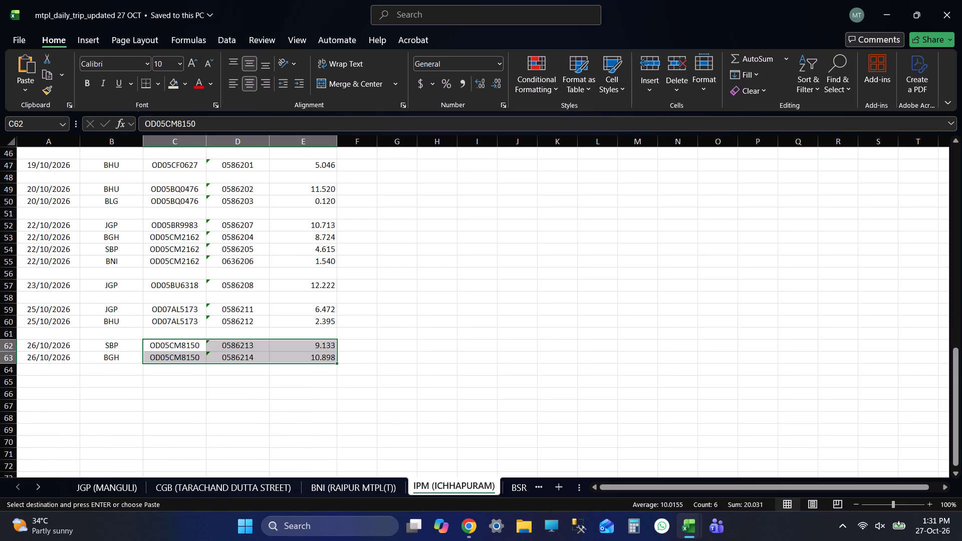
drag(186, 284, 325, 288)
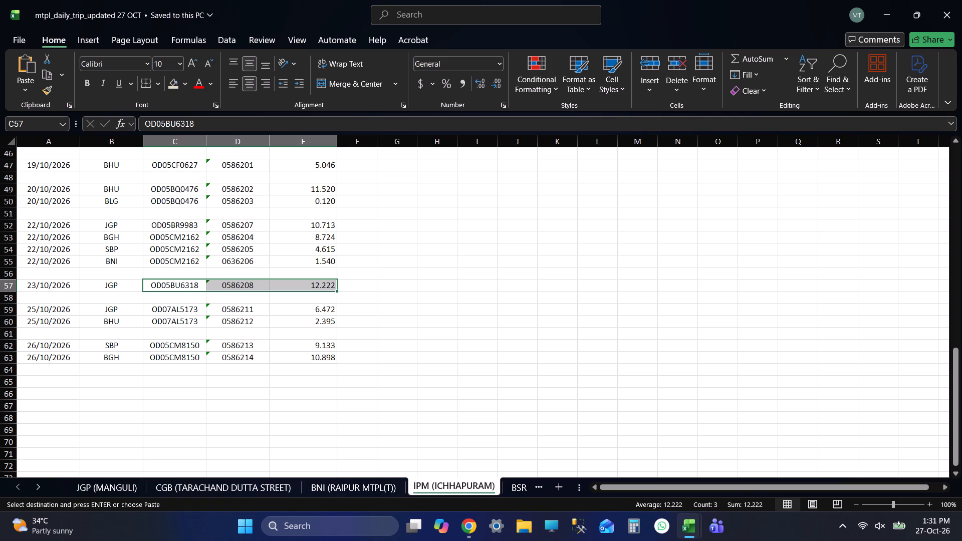
click(512, 490)
scroll(262, 385, down, 1)
scroll(262, 390, up, 1)
scroll(262, 391, down, 8)
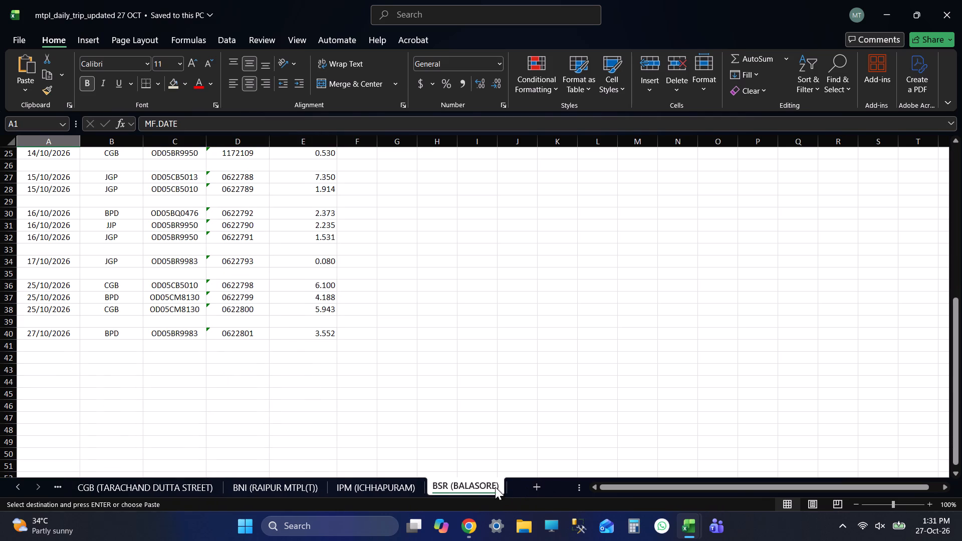
click(519, 492)
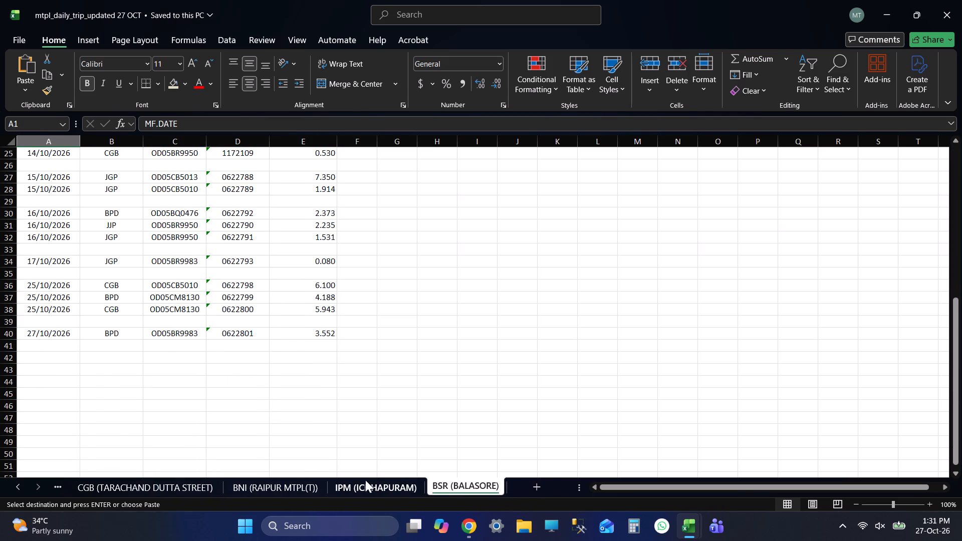
click(360, 479)
click(270, 488)
click(141, 486)
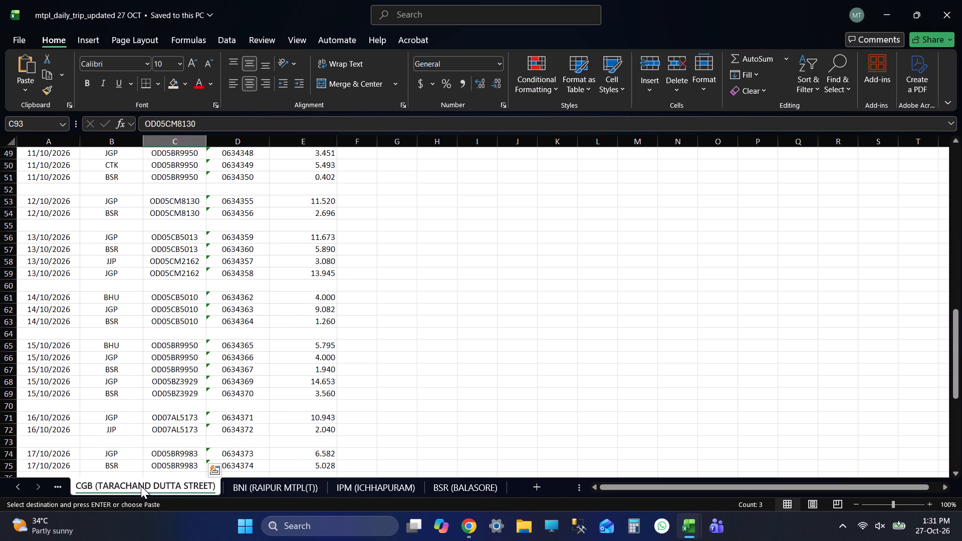
scroll(178, 373, up, 5)
scroll(181, 373, down, 12)
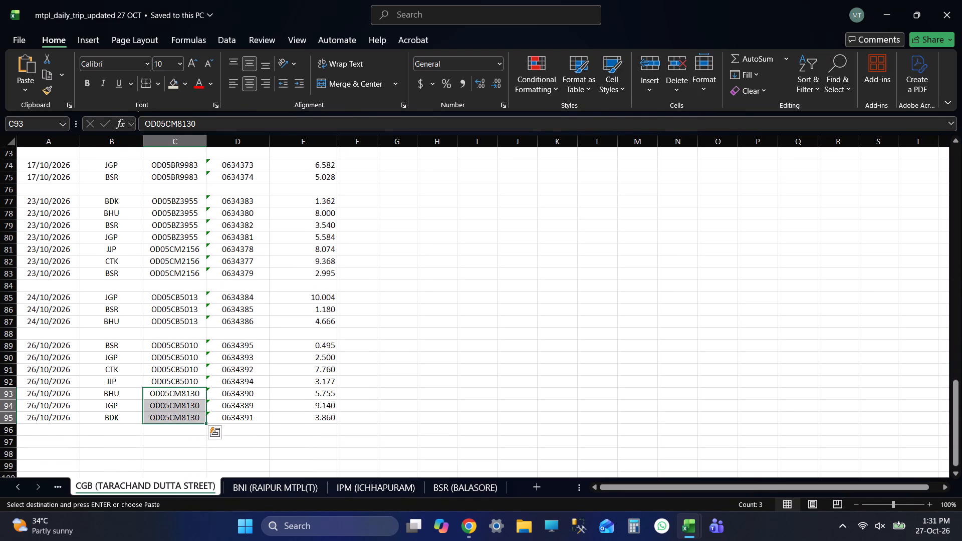
scroll(203, 409, down, 2)
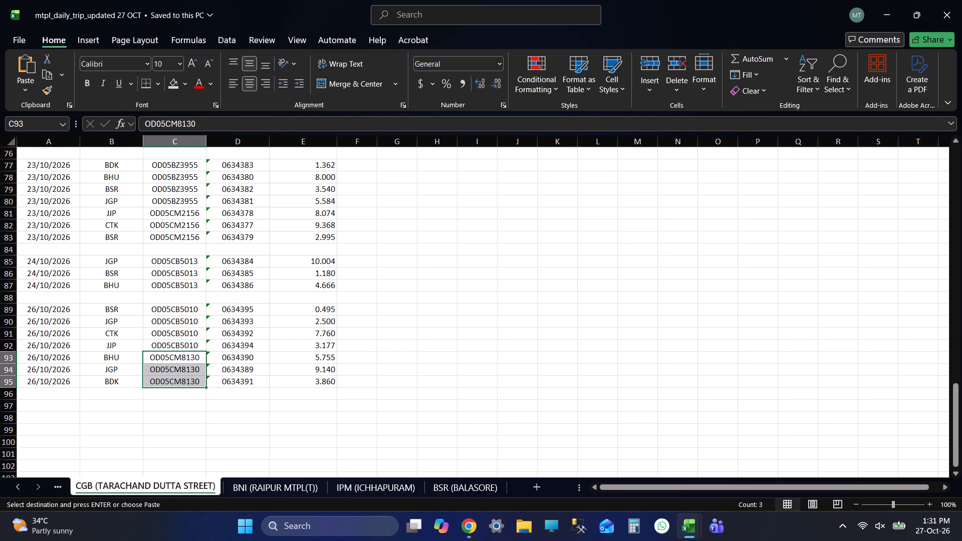
scroll(221, 279, up, 2)
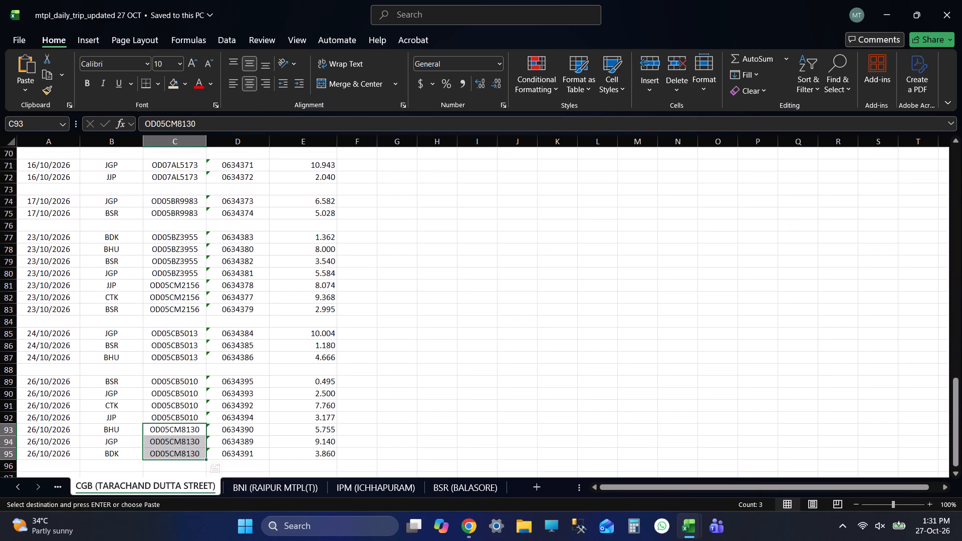
scroll(221, 279, down, 2)
click(16, 487)
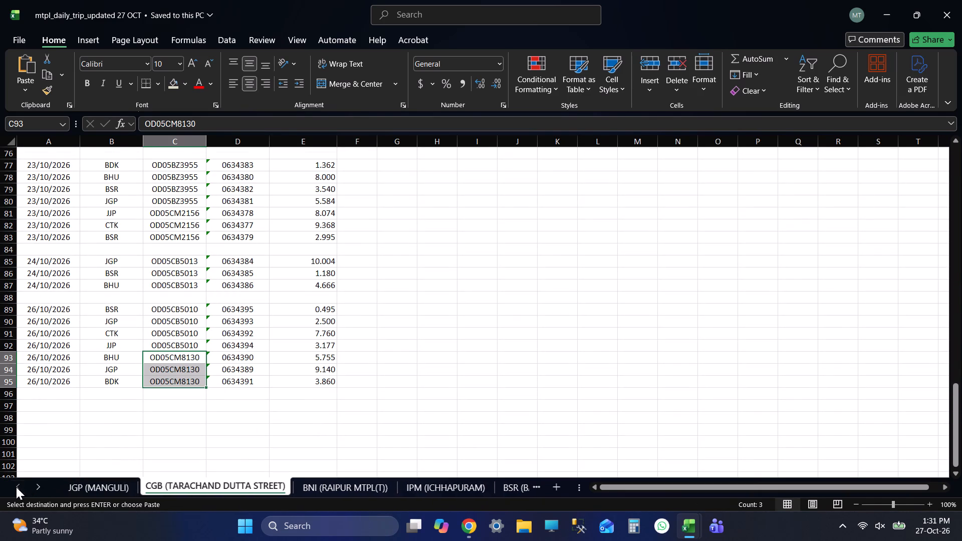
click(114, 489)
scroll(223, 339, down, 1)
key(alt+Tab)
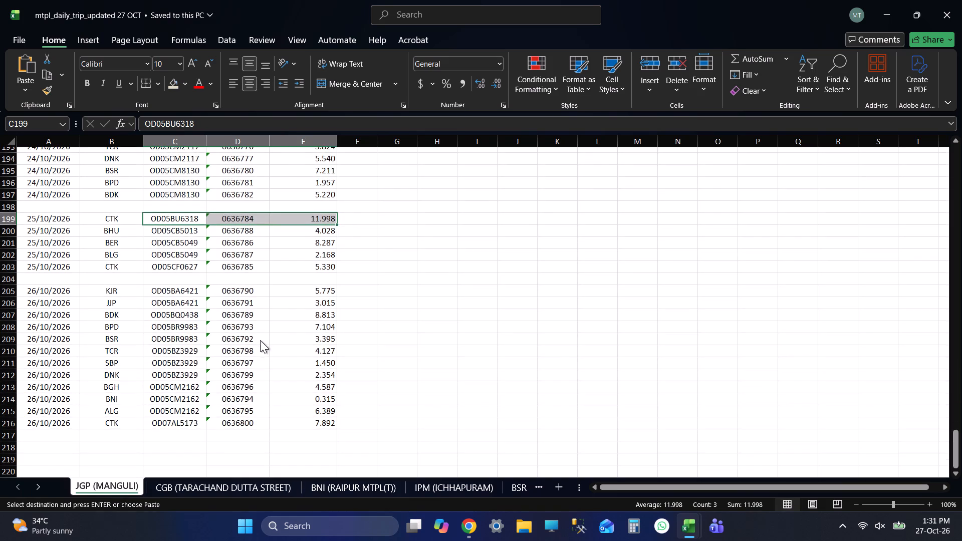
key(alt+Tab)
key(alt+Tab)
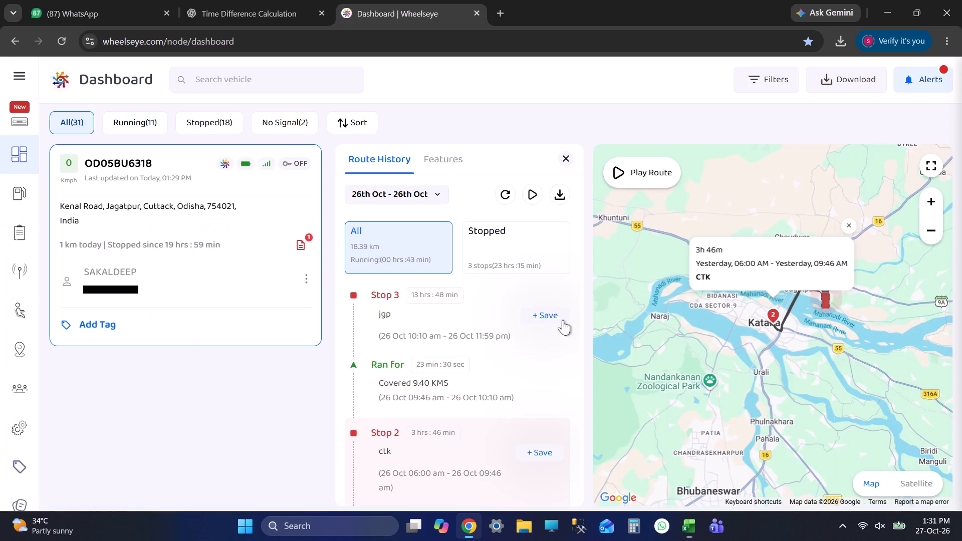
scroll(833, 303, up, 7)
drag(820, 304, 846, 313)
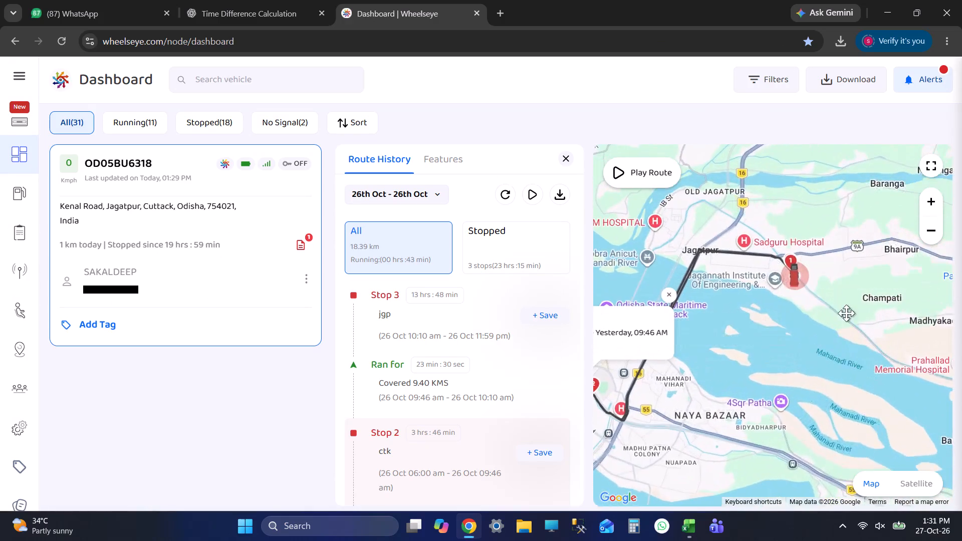
drag(846, 313, 865, 323)
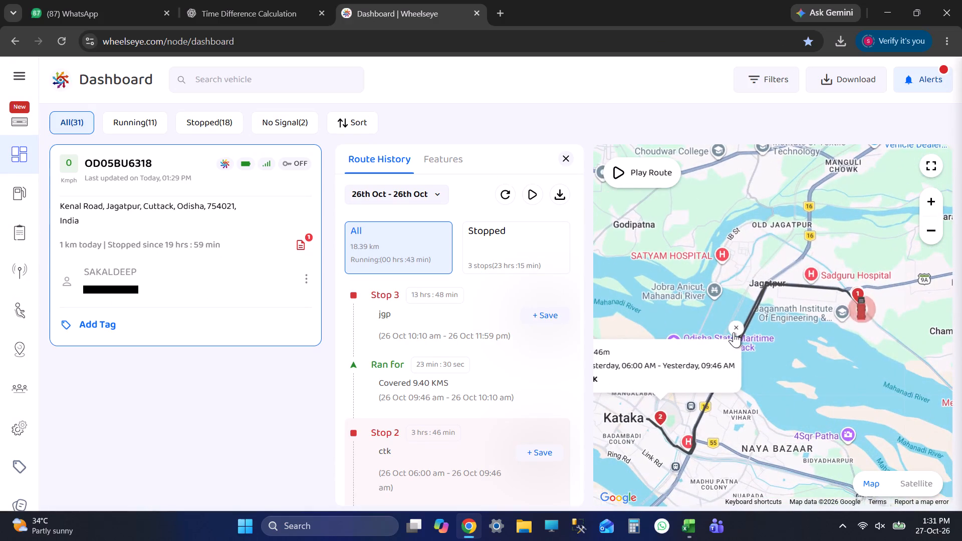
click(734, 332)
click(474, 310)
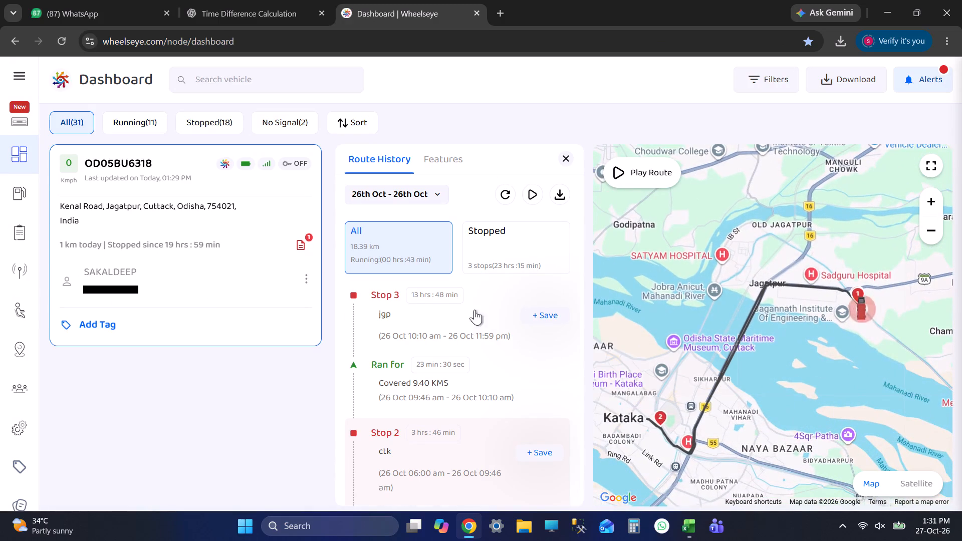
scroll(767, 332, down, 4)
key(alt+Tab)
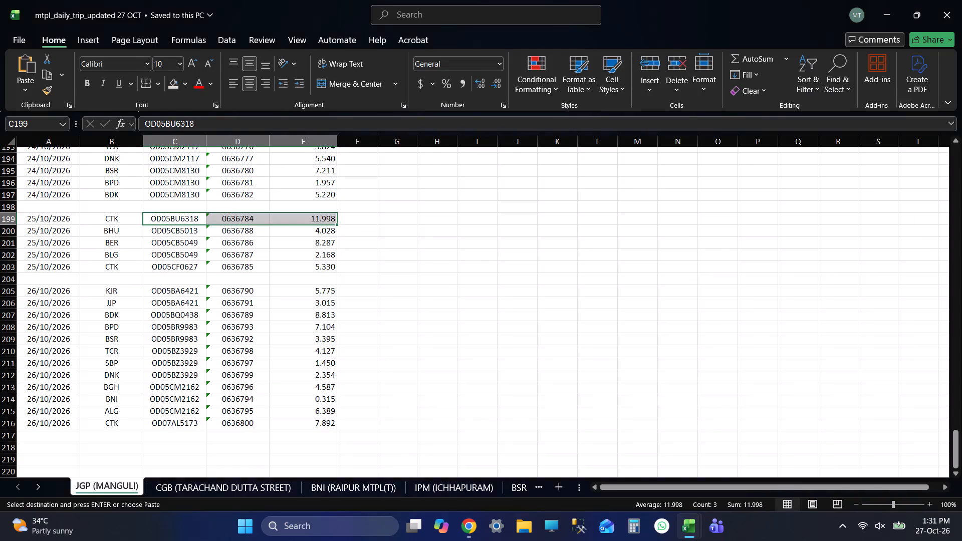
key(alt+Tab)
scroll(486, 360, down, 2)
scroll(486, 364, up, 1)
scroll(486, 364, down, 1)
scroll(486, 364, up, 1)
scroll(486, 364, down, 1)
scroll(486, 364, up, 1)
scroll(486, 364, down, 1)
scroll(486, 364, up, 4)
click(397, 206)
click(397, 198)
click(425, 287)
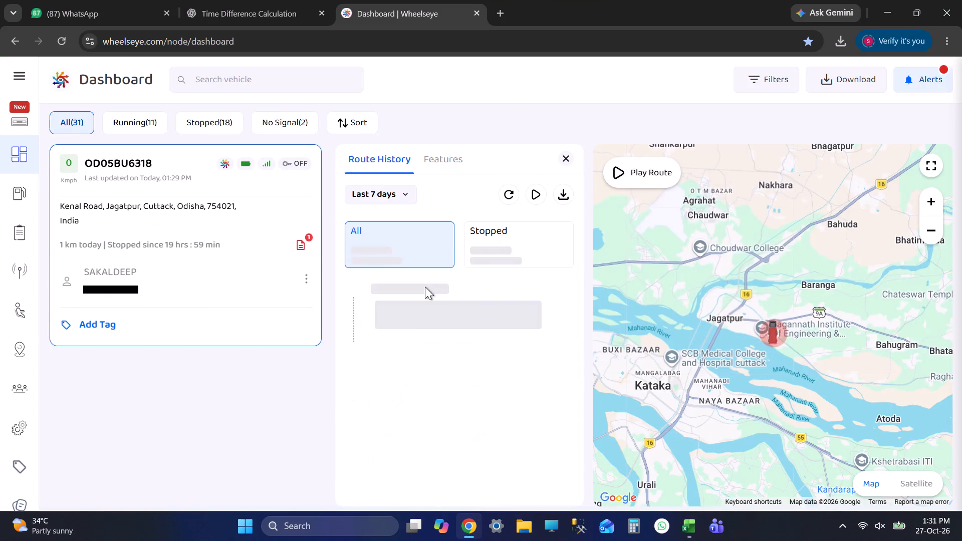
click(471, 316)
scroll(482, 370, down, 2)
click(469, 325)
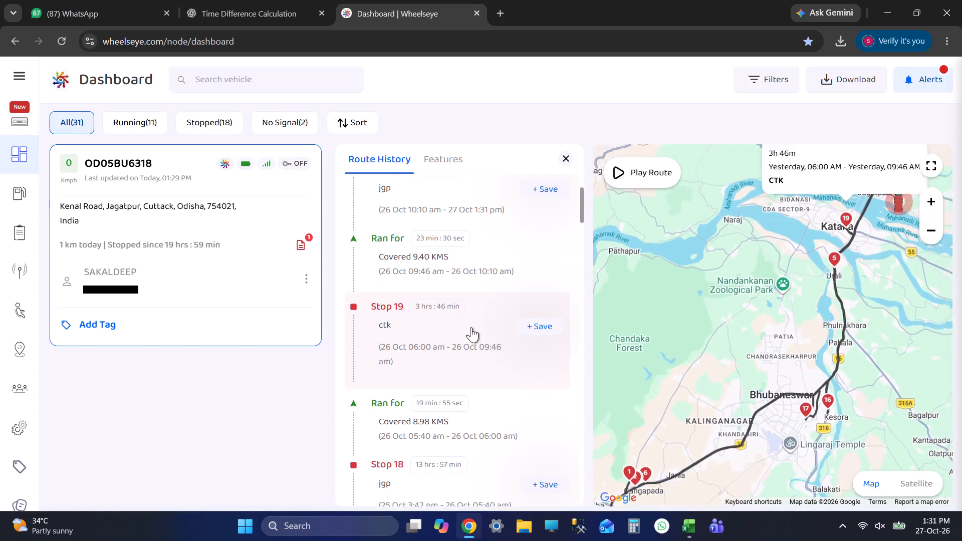
scroll(502, 382, down, 3)
click(467, 301)
scroll(511, 346, down, 1)
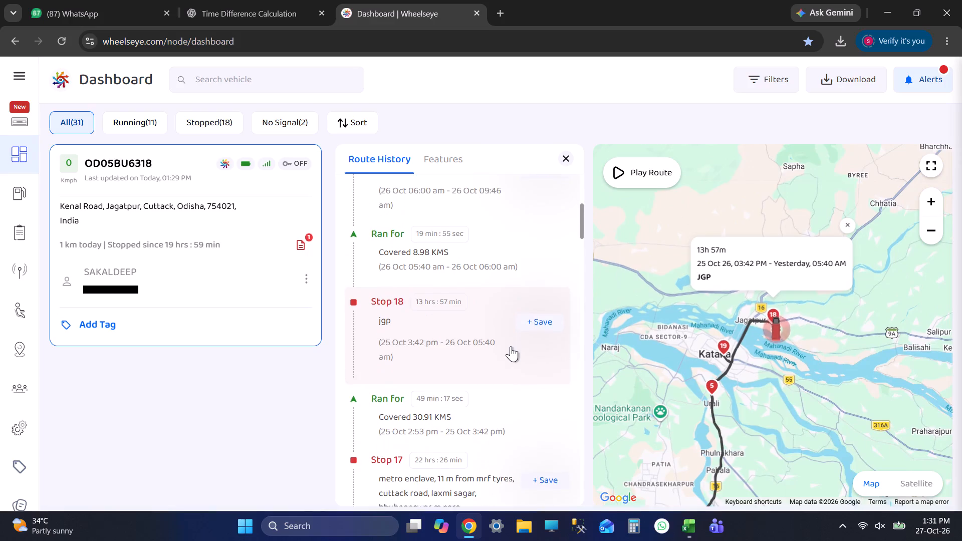
scroll(511, 346, down, 4)
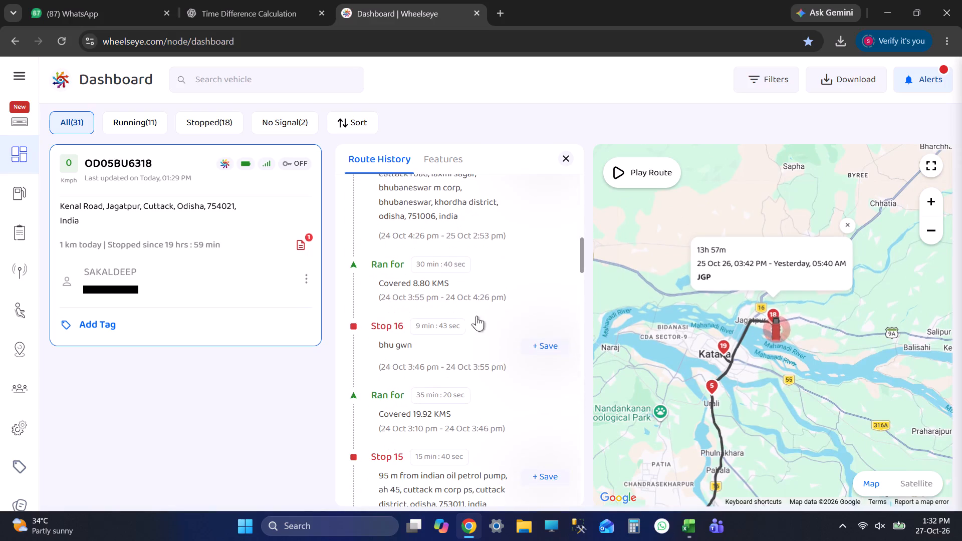
click(471, 225)
scroll(770, 324, up, 5)
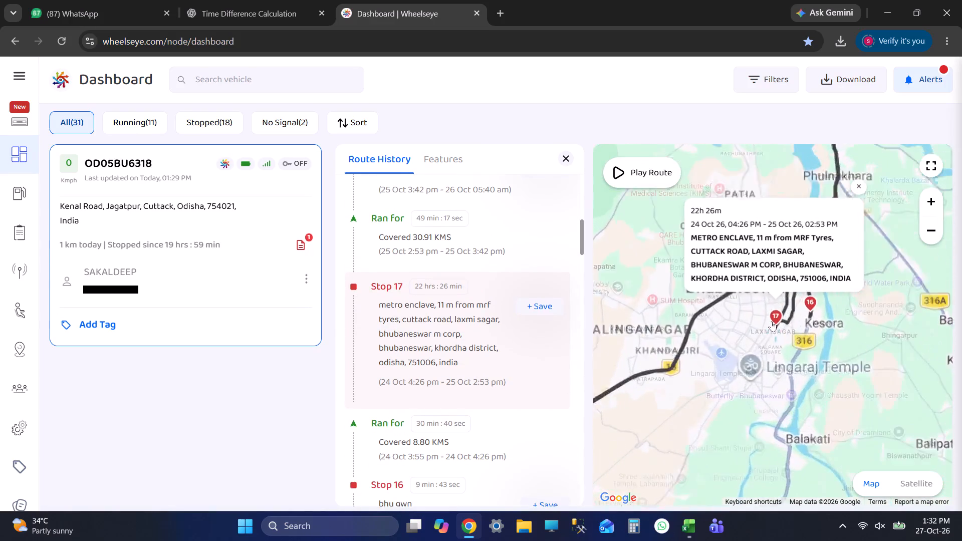
scroll(772, 321, up, 2)
scroll(355, 392, down, 3)
click(414, 302)
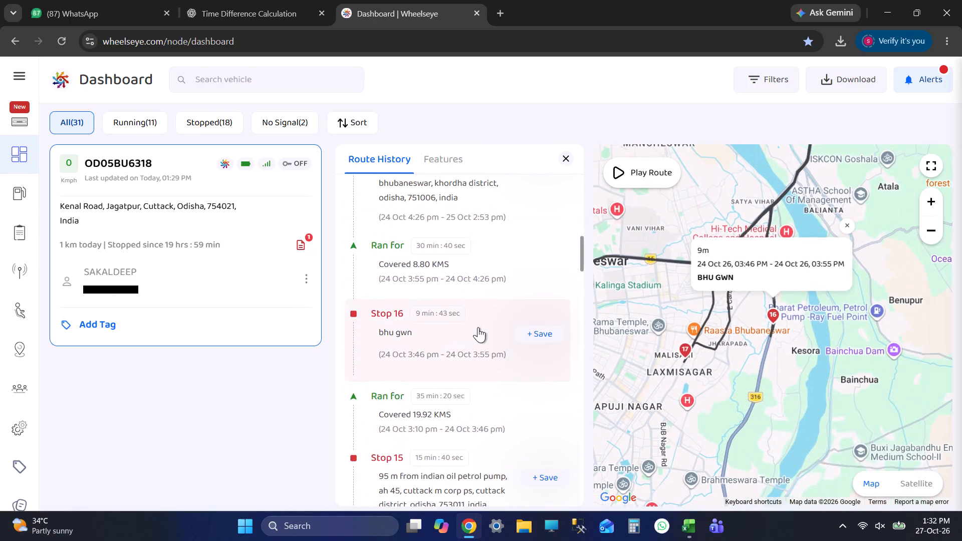
scroll(478, 327, up, 2)
click(453, 324)
scroll(451, 325, up, 3)
click(430, 368)
scroll(430, 368, up, 4)
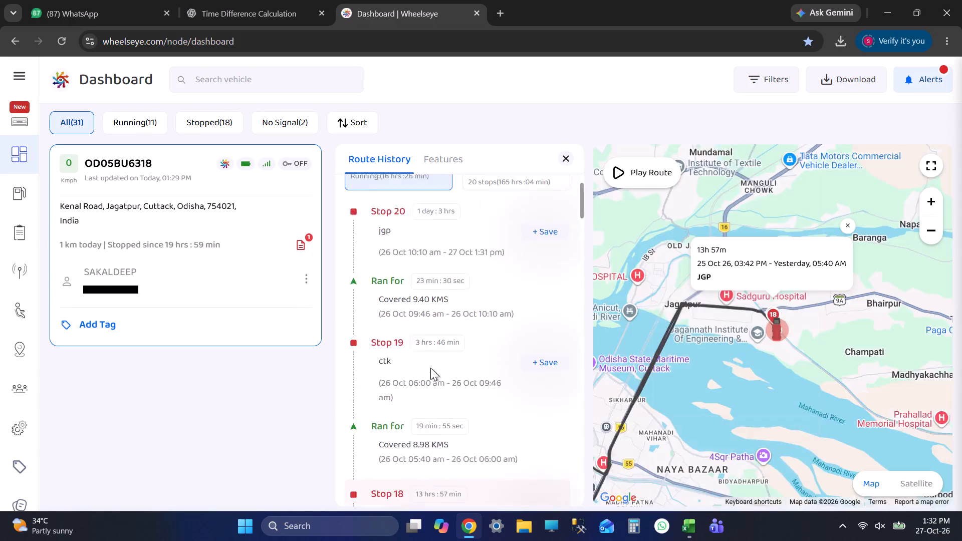
click(435, 450)
scroll(450, 442, up, 4)
click(453, 333)
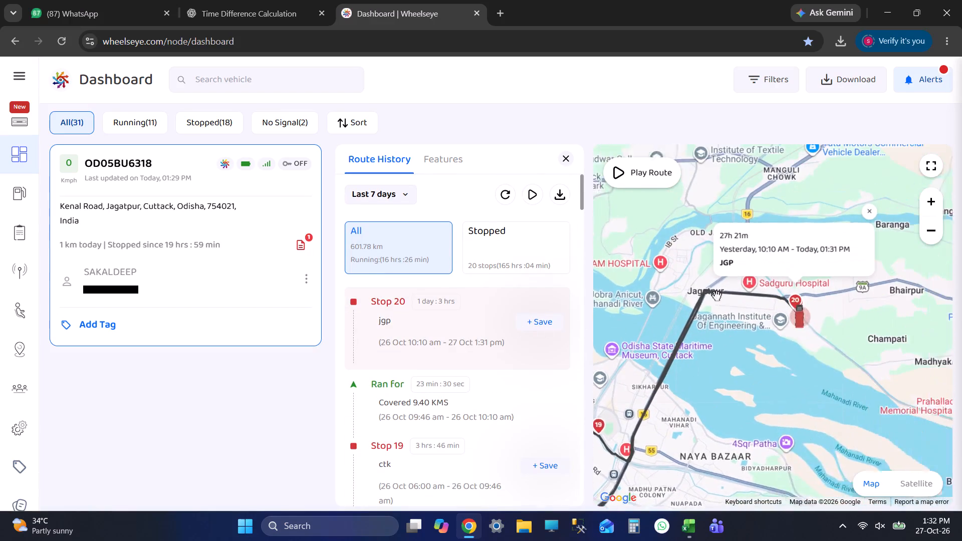
key(alt+Tab)
key(Tab)
key(alt+Tab)
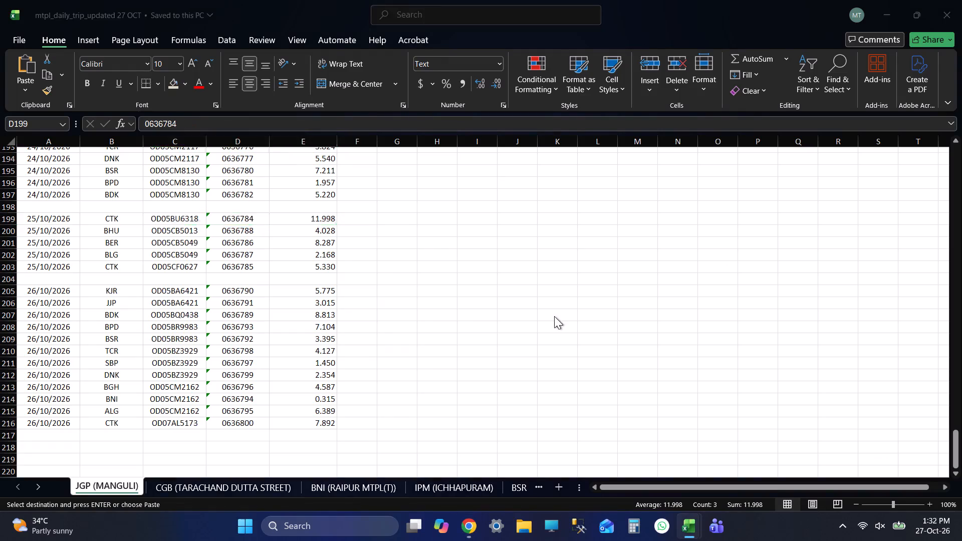
key(alt+Tab)
key(alt+Tab)
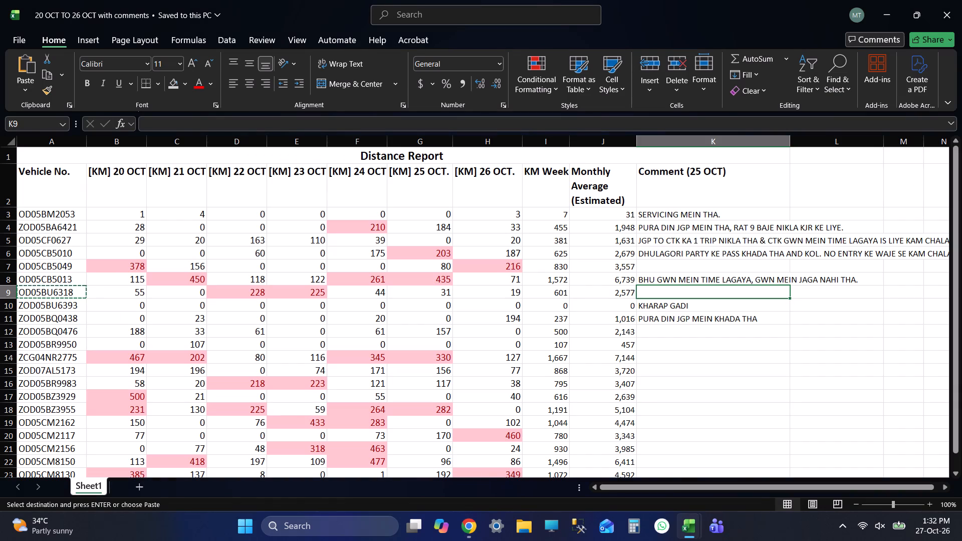
text(JGP TO)
key(space)
text(CT)
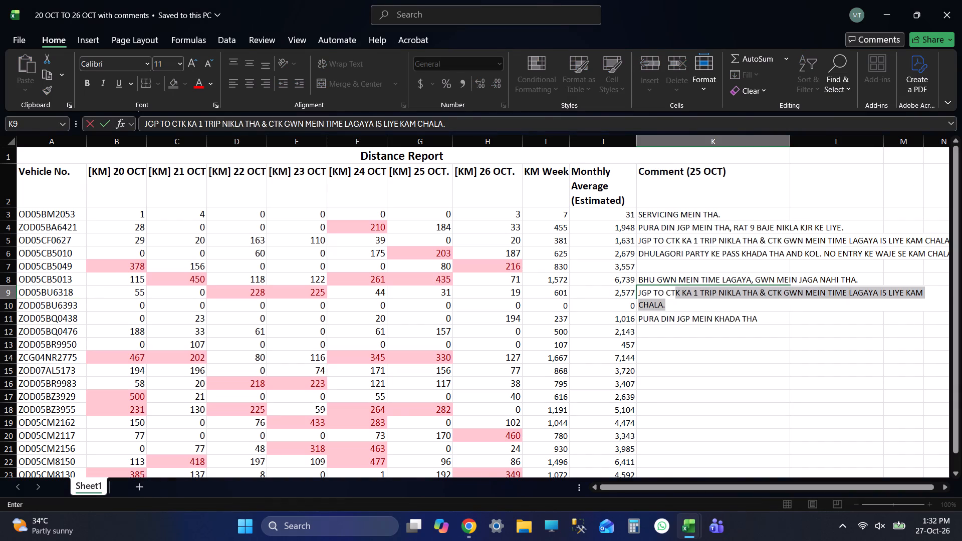
key(k)
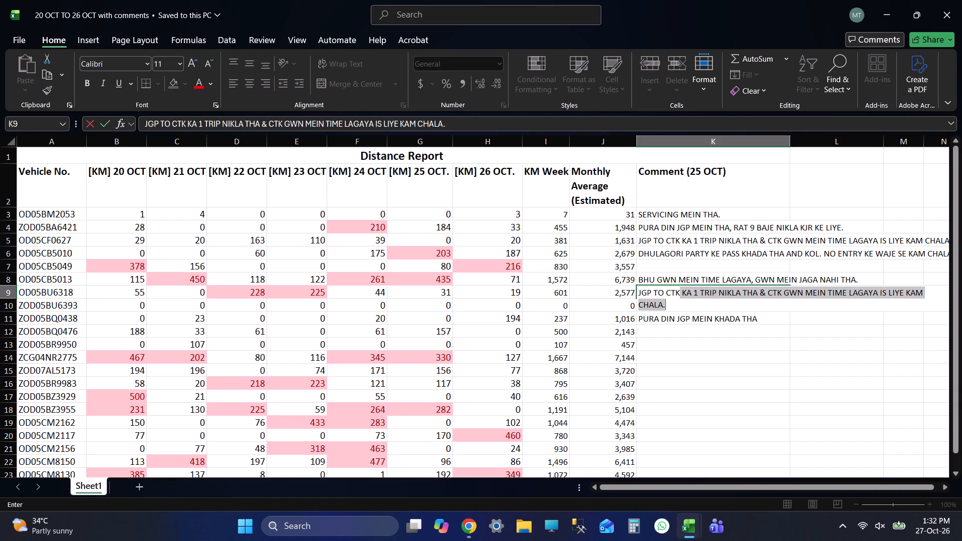
click(666, 304)
key(BackSpace)
key(BackSpace)
key(BackSpace)
key(BackSpace)
key(BackSpace)
key(BackSpace)
key(BackSpace)
key(BackSpace)
key(BackSpace)
key(BackSpace)
key(BackSpace)
key(BackSpace)
key(BackSpace)
key(BackSpace)
key(BackSpace)
key(BackSpace)
key(BackSpace)
key(BackSpace)
key(BackSpace)
key(BackSpace)
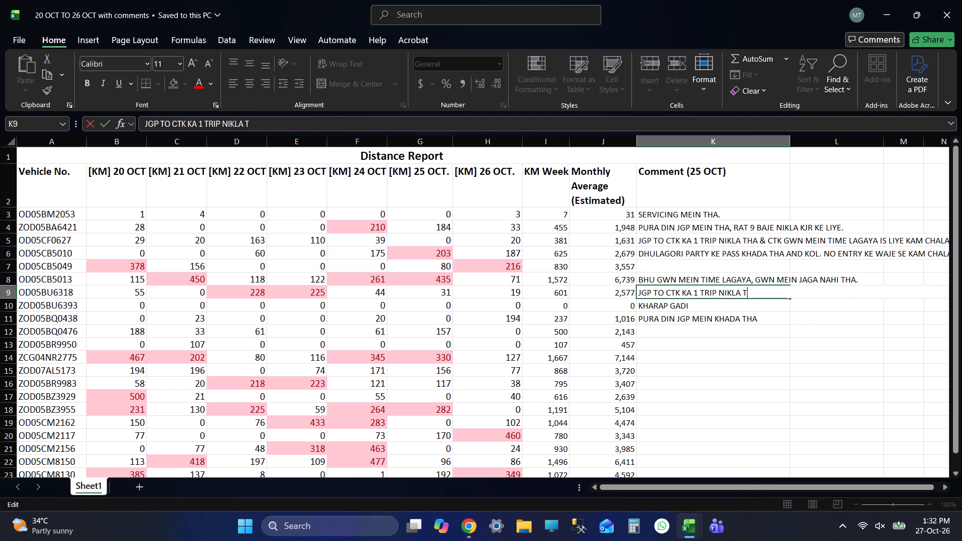
text(HA)
key(space)
text(FIR JGP KM)
key(BackSpace)
key(alt+Tab)
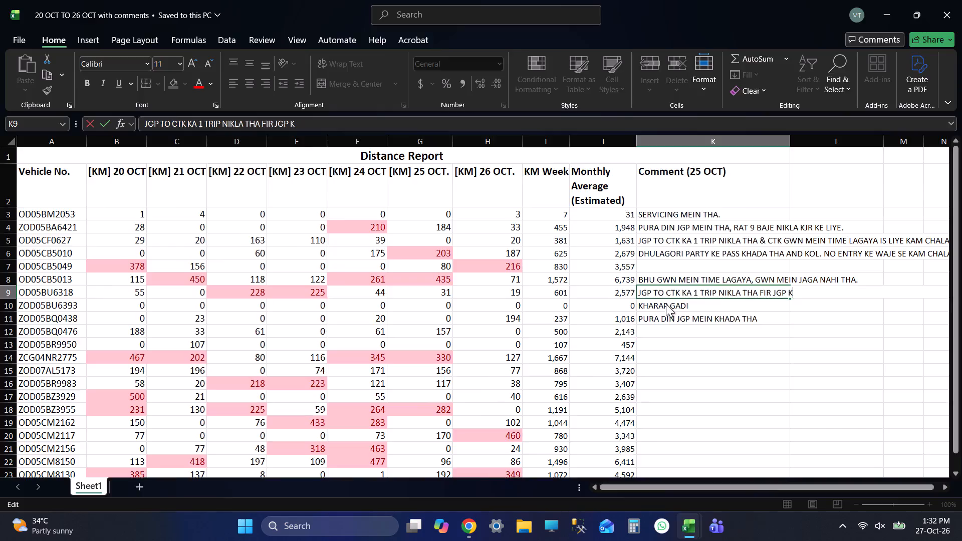
key(alt+Tab)
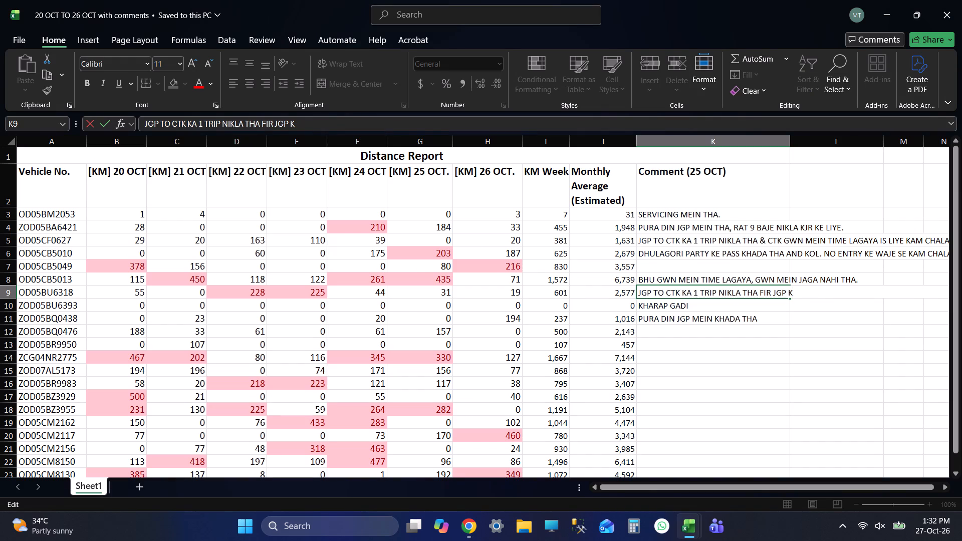
key(BackSpace)
key(BackSpace)
key(BackSpace)
key(BackSpace)
key(BackSpace)
key(BackSpace)
key(BackSpace)
key(BackSpace)
key(BackSpace)
text(I)
key(space)
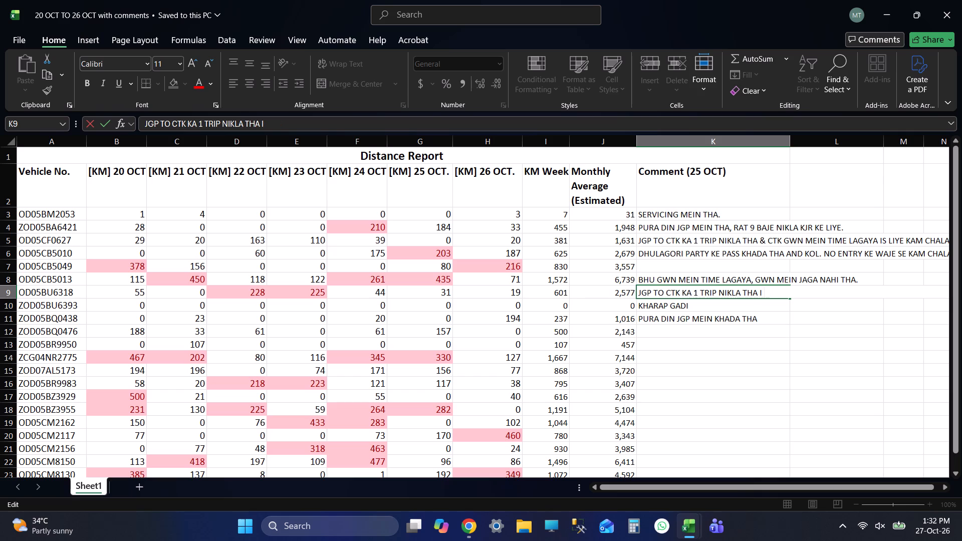
key(BackSpace)
text(S LIYE)
key(space)
text(KAM CHALA)
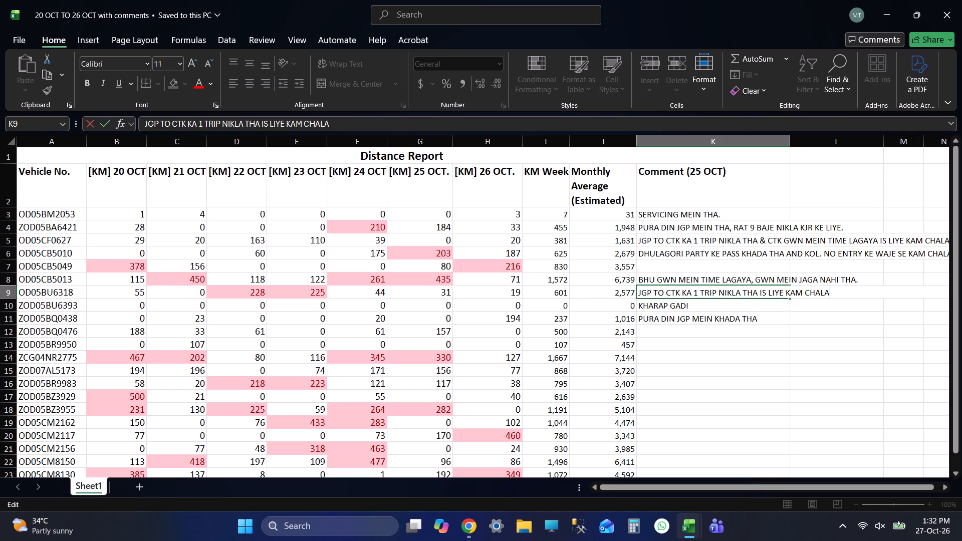
click(759, 294)
text(FIR JGP MEIN KHADA T)
key(BackSpace)
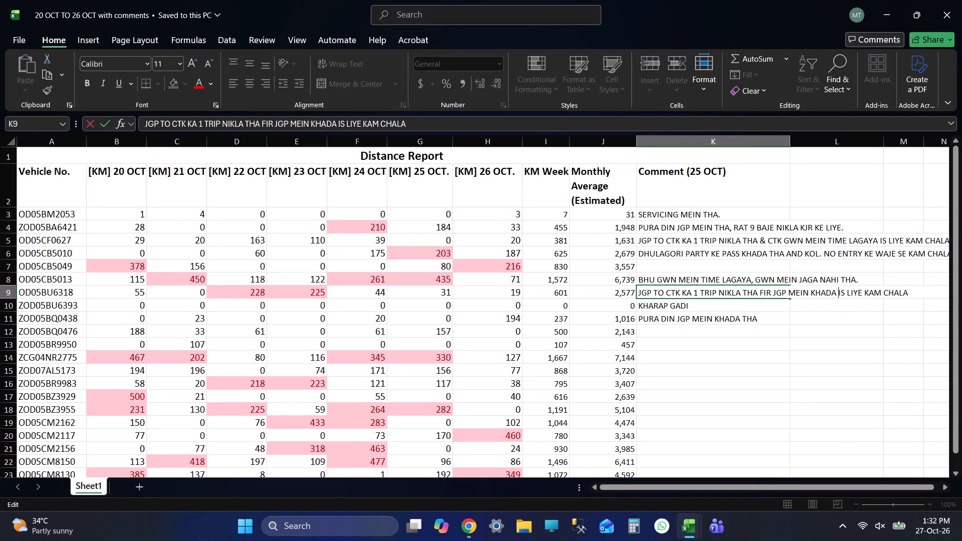
text(HAI)
key(space)
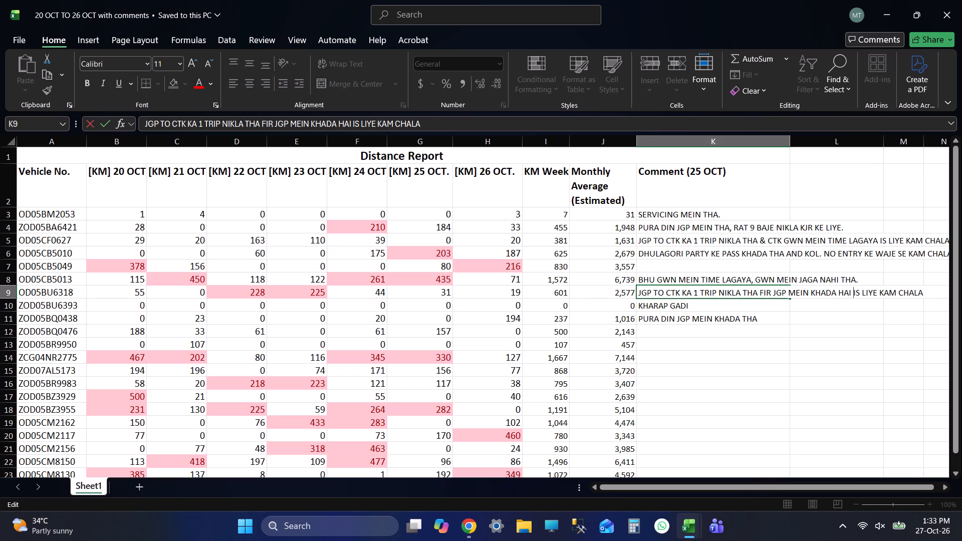
key(Return)
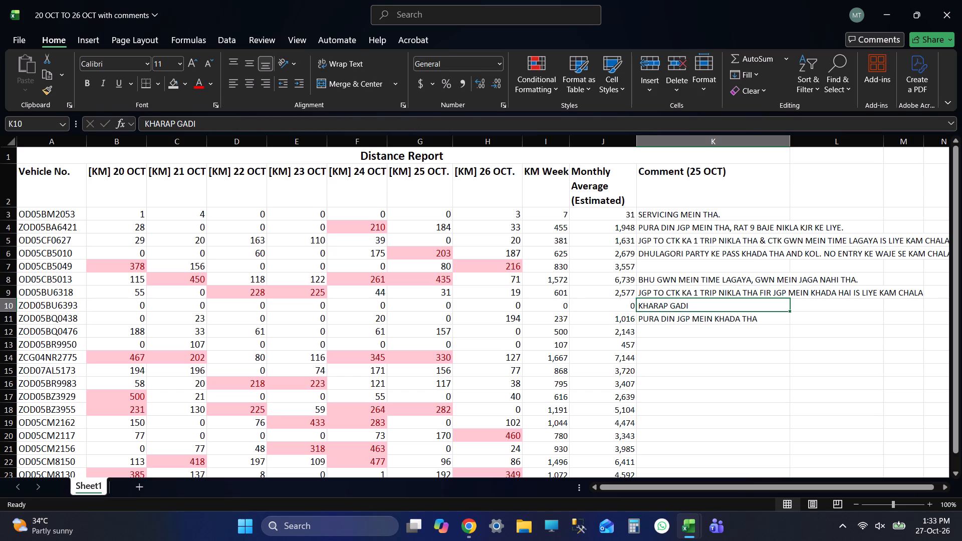
Save the distance report workbook.
key(ctrl+s)
key(ctrl+a)
key(ctrl+s)
key(ctrl+s)
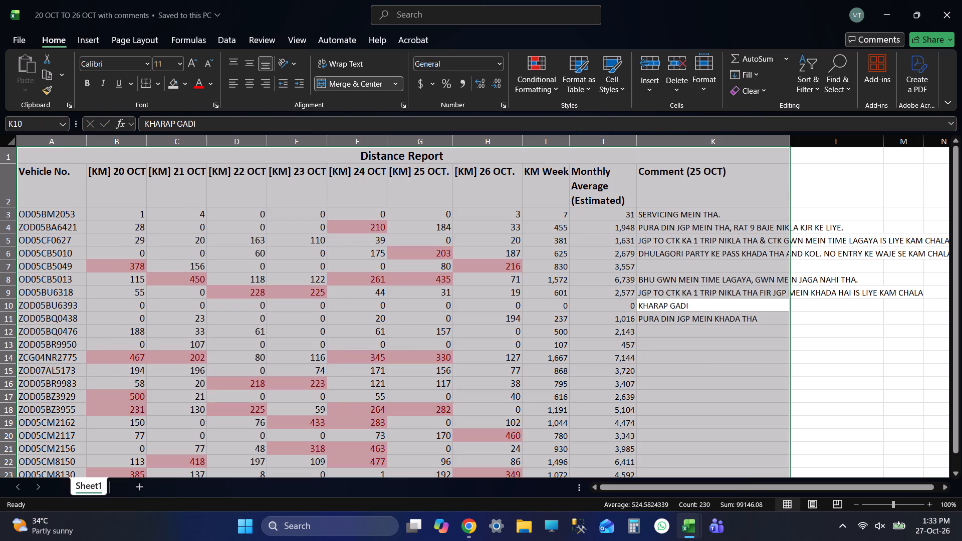
click(678, 304)
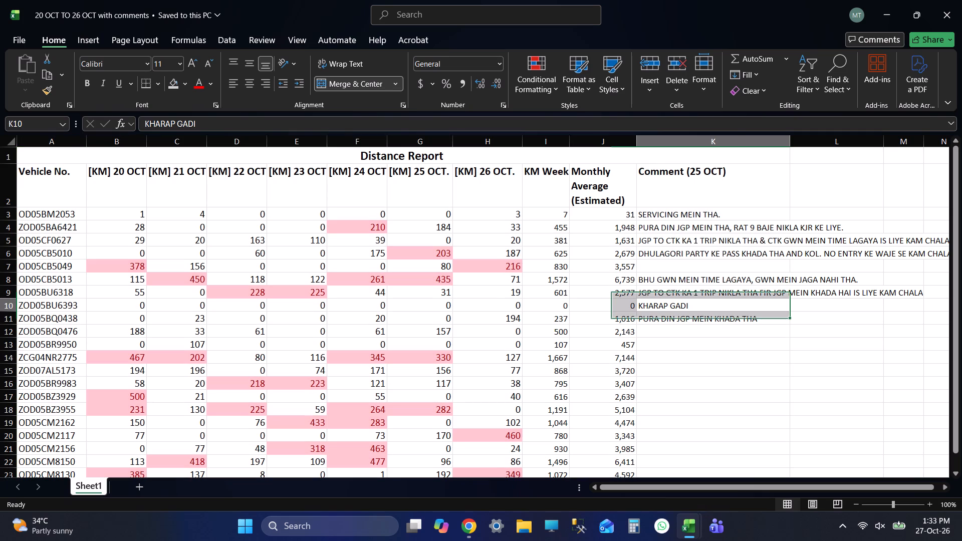
key(ctrl+s)
key(ctrl+s)
key(ctrl+s)
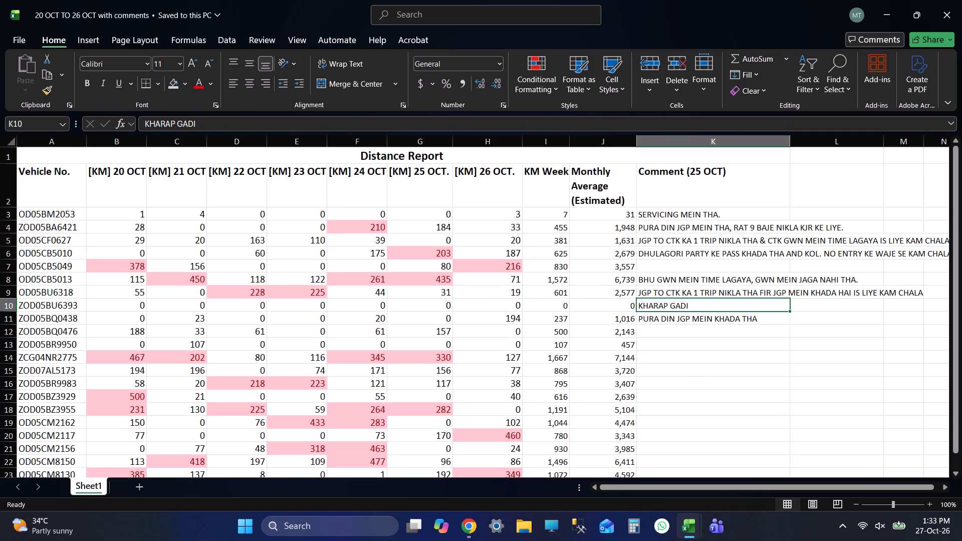
click(695, 320)
key(shift+Tab)
key(shift+Tab)
key(shift+Tab)
key(shift+Tab)
key(shift+Tab)
key(shift+Tab)
key(shift+Tab)
key(shift+Tab)
key(shift+Tab)
key(shift+Tab)
key(shift+Tab)
key(shift+Tab)
key(shift+Tab)
key(shift+Tab)
key(shift+Tab)
key(shift+Tab)
key(shift+Tab)
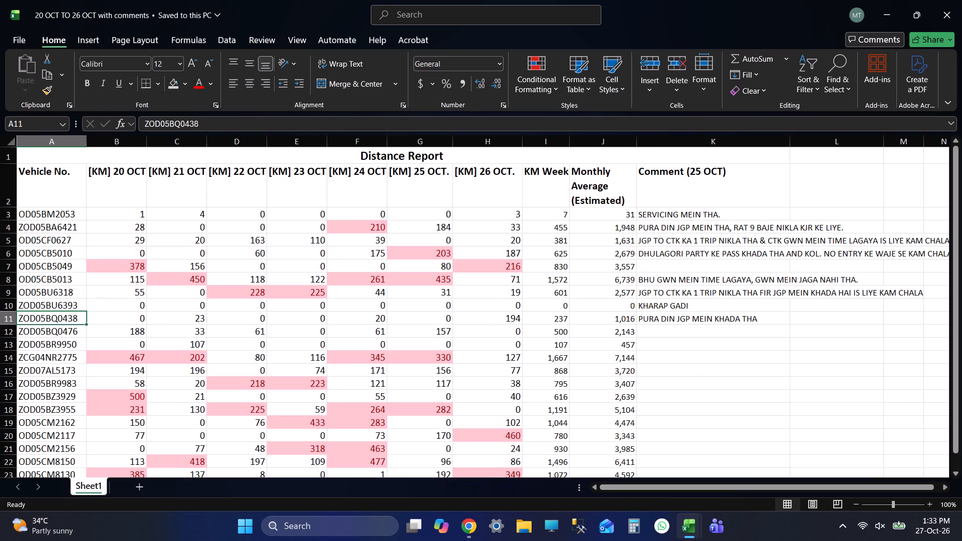
key(ctrl+c)
key(alt+Tab)
click(293, 85)
key(ctrl+v)
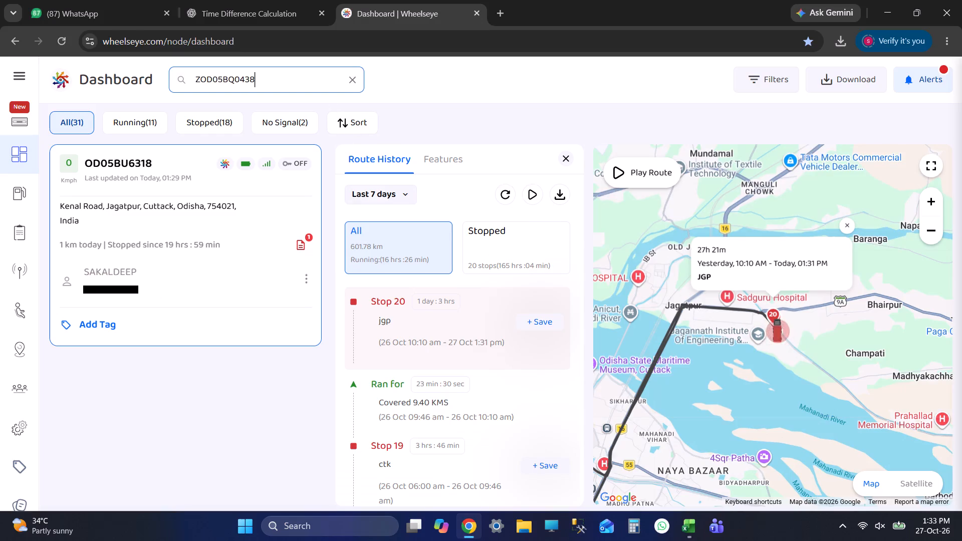
key(Return)
click(134, 211)
click(354, 184)
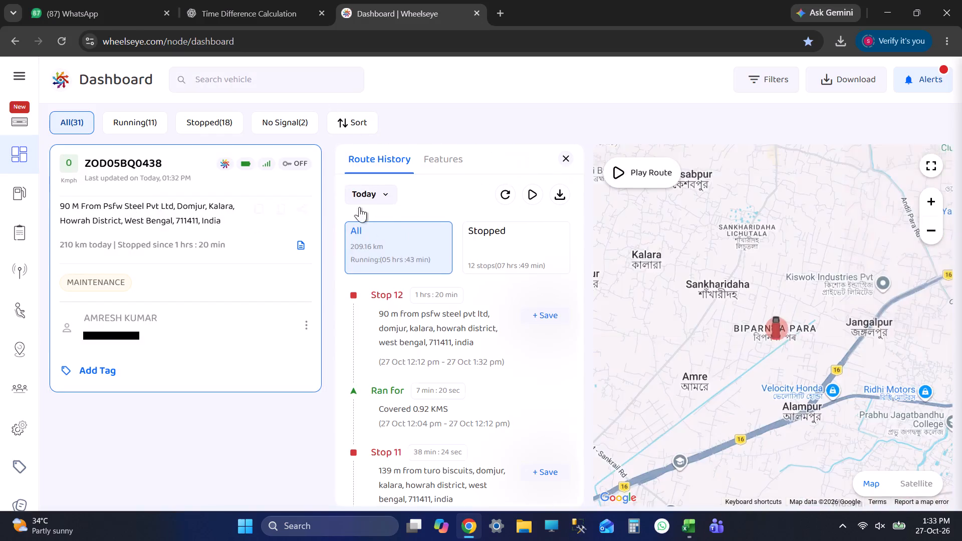
click(368, 189)
key(alt+Tab)
key(alt+Tab)
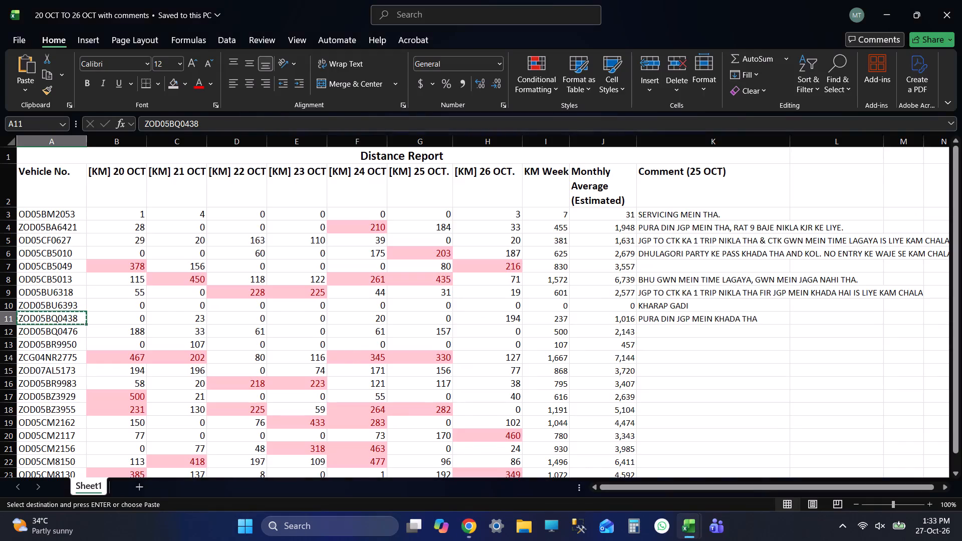
click(382, 318)
click(426, 385)
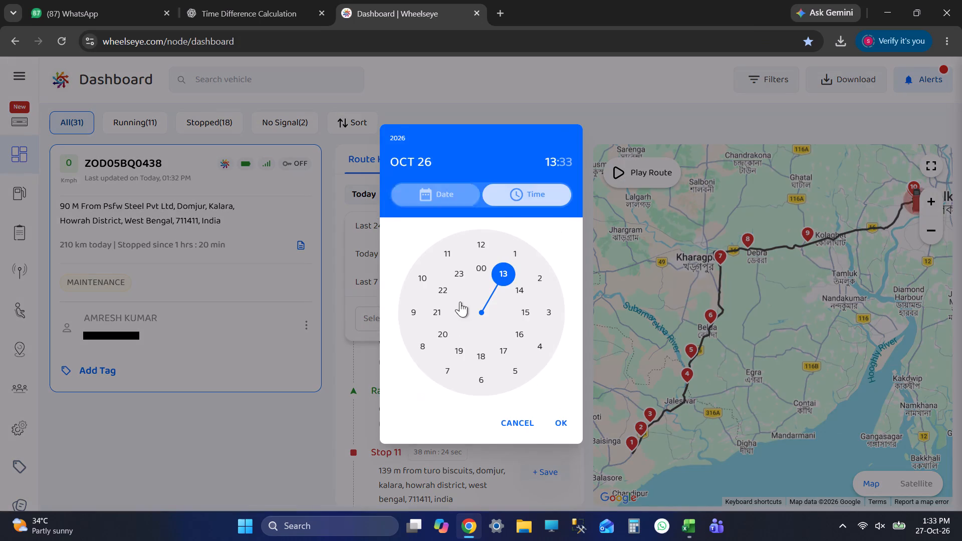
click(480, 269)
click(483, 250)
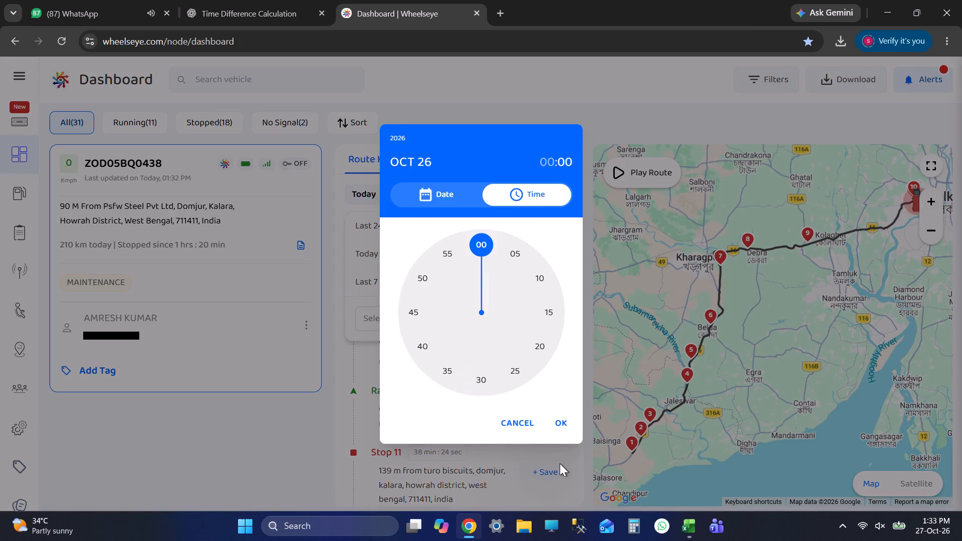
click(560, 421)
click(502, 330)
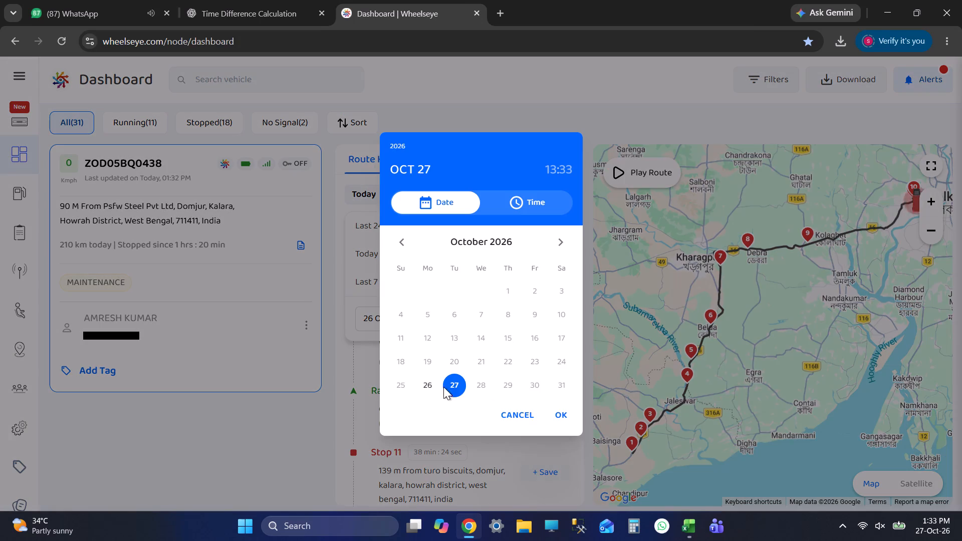
click(423, 380)
click(462, 269)
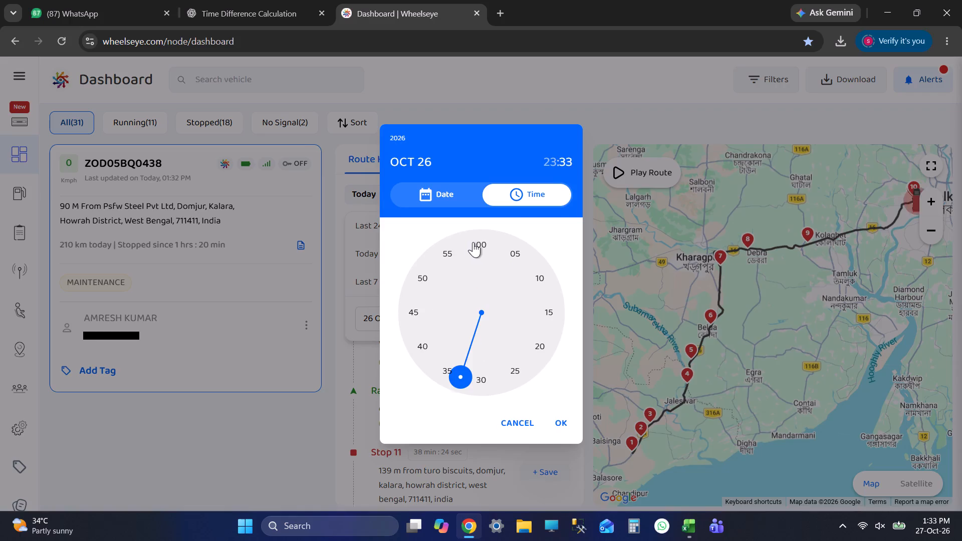
click(473, 241)
click(562, 413)
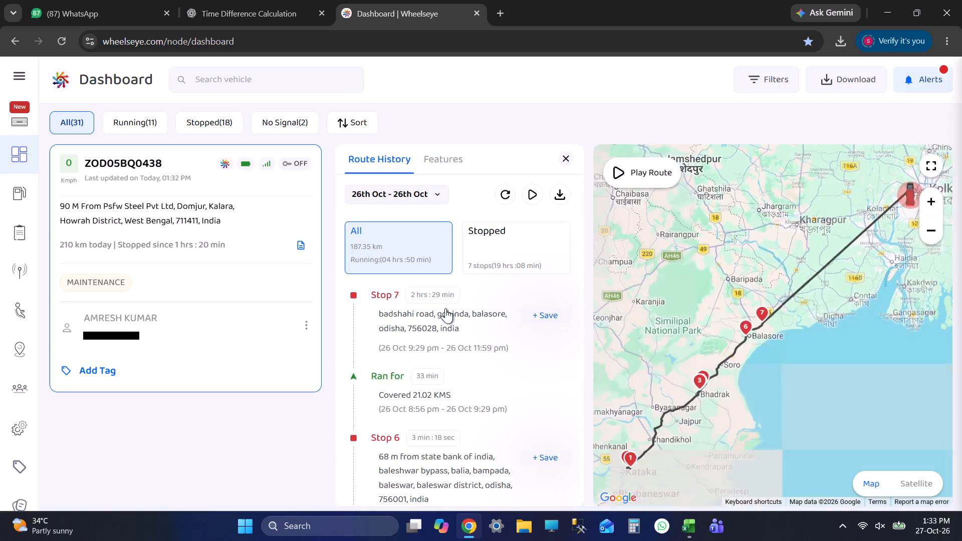
Examine ZOD05BQ0438's 26 October stops and runs from Stop 7 back to Stop 1 at JGP.
click(445, 308)
scroll(483, 356, down, 1)
scroll(483, 359, up, 1)
scroll(483, 360, down, 3)
scroll(480, 403, up, 1)
scroll(480, 407, down, 1)
scroll(480, 408, up, 1)
scroll(480, 408, down, 3)
scroll(480, 408, up, 1)
scroll(480, 408, down, 3)
scroll(480, 408, up, 1)
scroll(480, 408, down, 7)
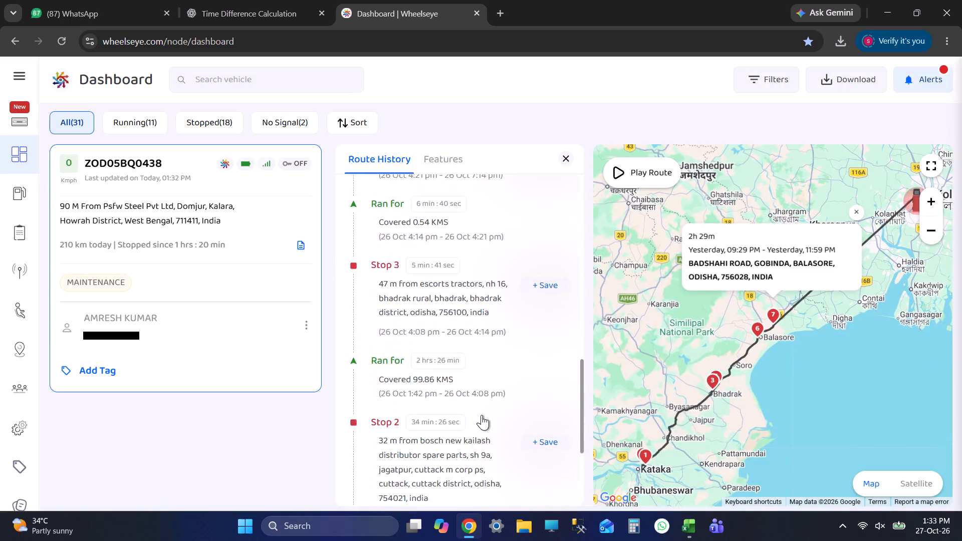
scroll(482, 415, down, 2)
scroll(482, 438, up, 1)
scroll(482, 438, down, 1)
scroll(482, 438, up, 1)
scroll(482, 438, down, 2)
click(448, 440)
scroll(504, 395, down, 3)
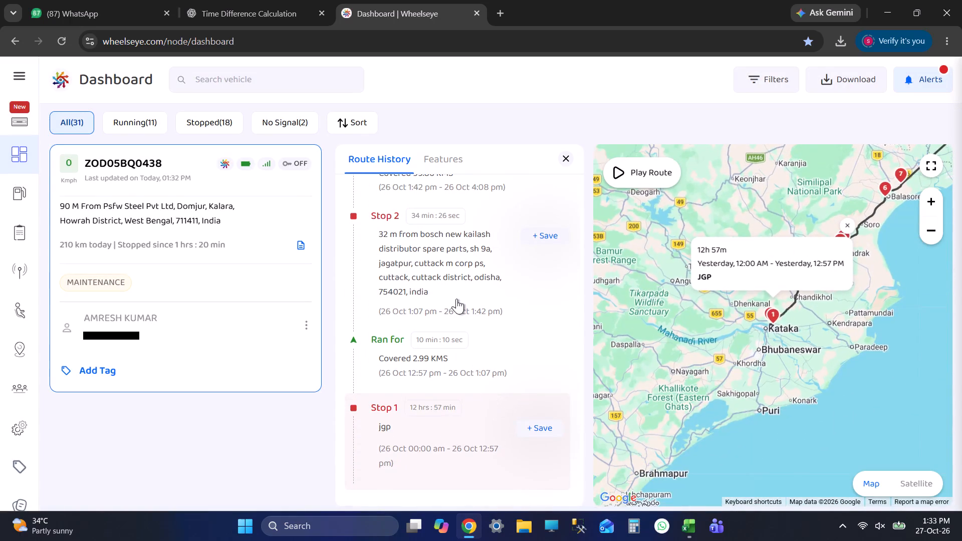
click(456, 299)
scroll(463, 345, up, 1)
scroll(467, 293, up, 1)
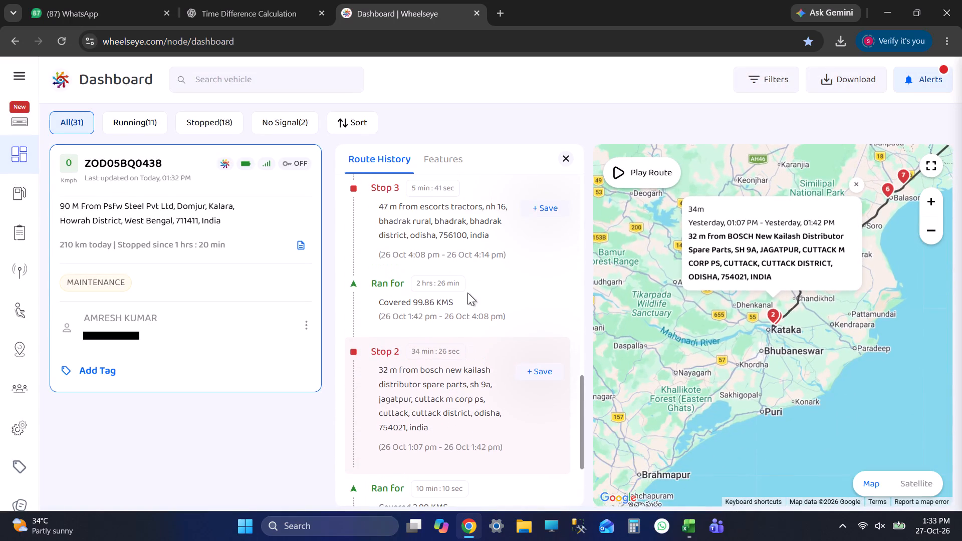
scroll(467, 293, up, 1)
click(454, 321)
scroll(764, 339, up, 4)
scroll(447, 326, up, 2)
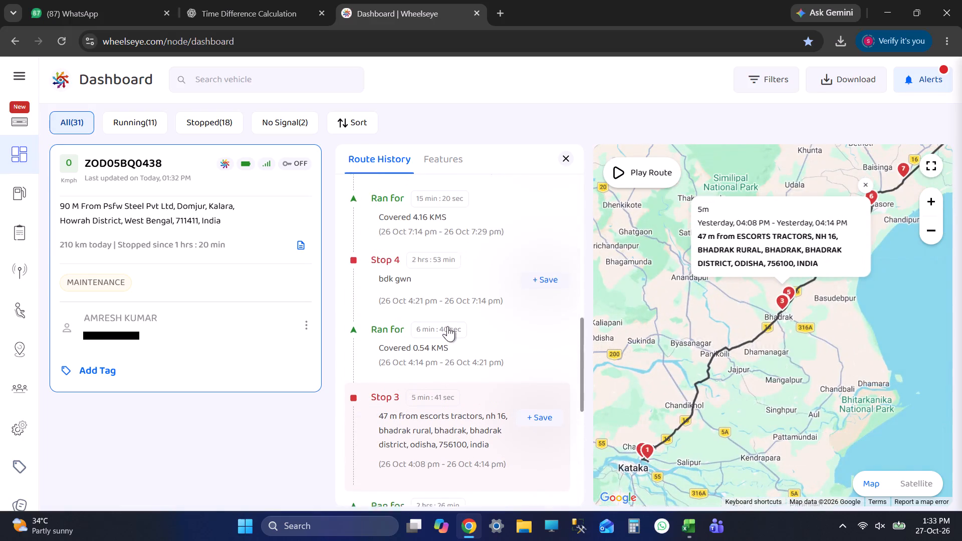
click(447, 326)
scroll(447, 326, up, 3)
click(451, 352)
scroll(451, 352, up, 2)
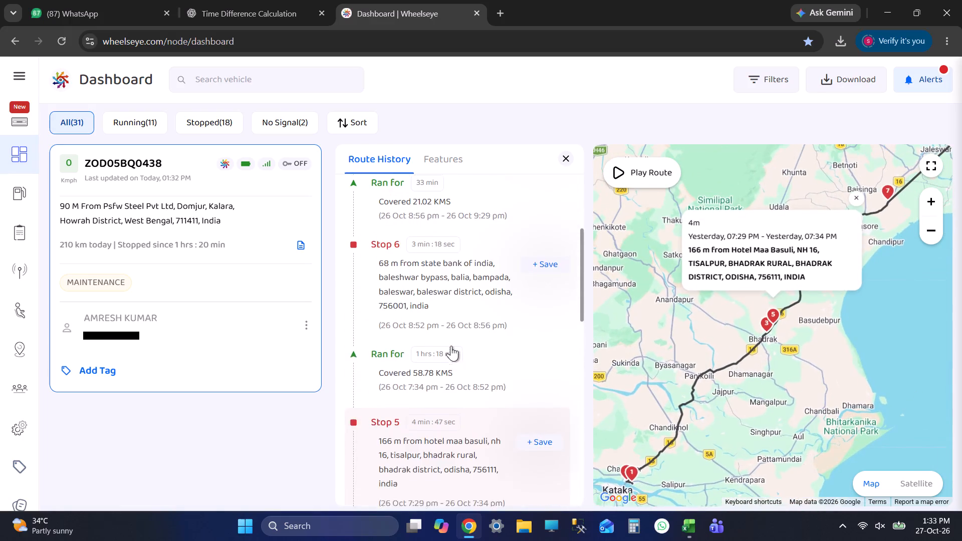
click(457, 289)
scroll(489, 329, up, 3)
click(489, 329)
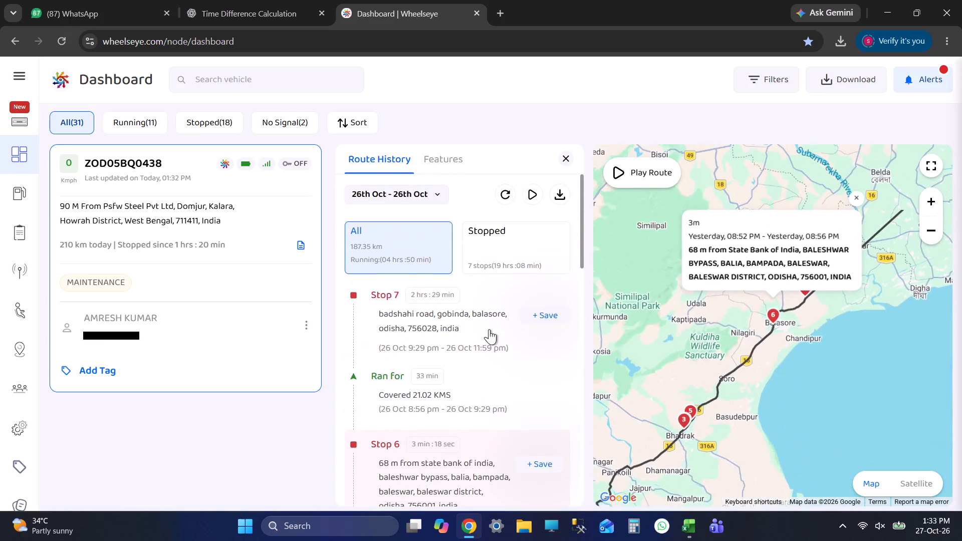
scroll(760, 324, up, 9)
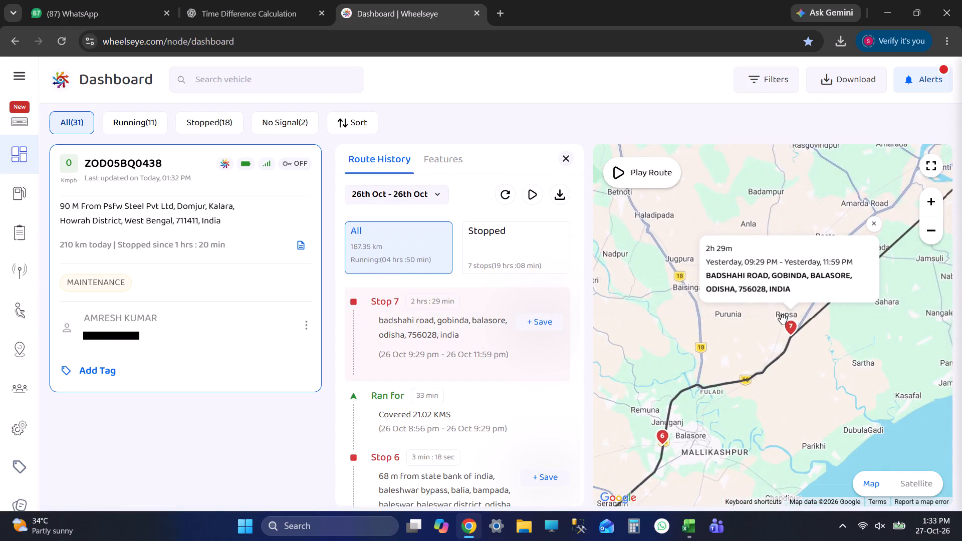
click(392, 190)
click(401, 277)
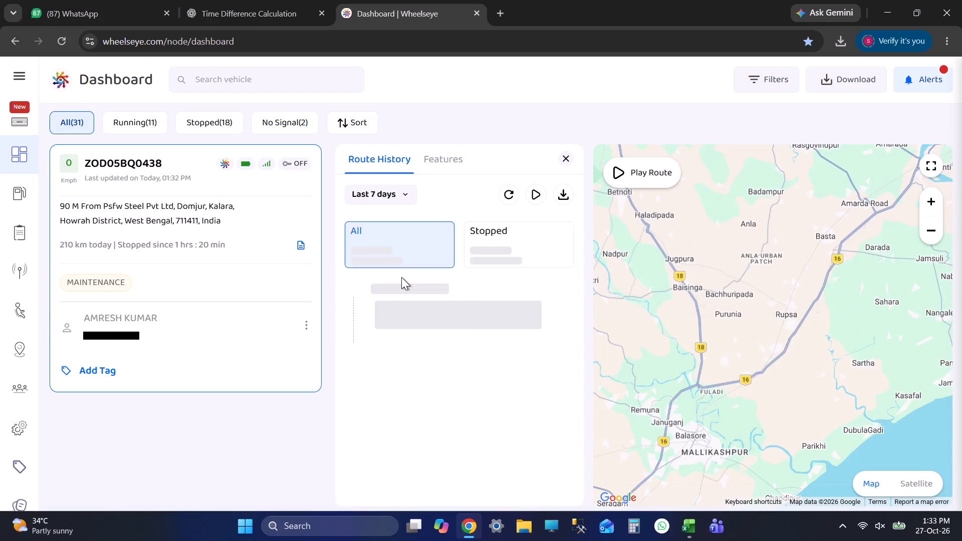
click(461, 333)
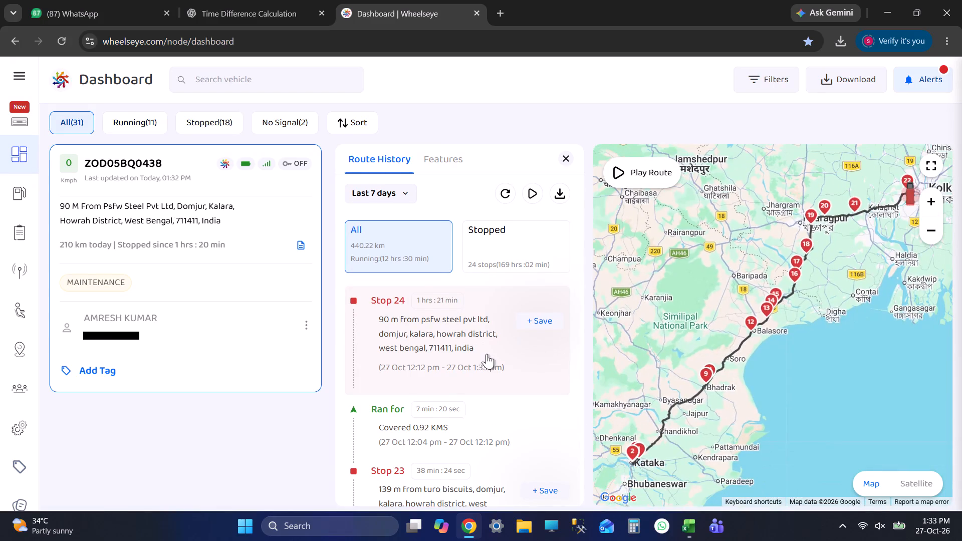
scroll(442, 381, down, 4)
scroll(453, 369, up, 1)
scroll(454, 369, down, 3)
scroll(463, 374, up, 1)
scroll(463, 375, down, 3)
scroll(467, 420, up, 1)
scroll(467, 421, down, 9)
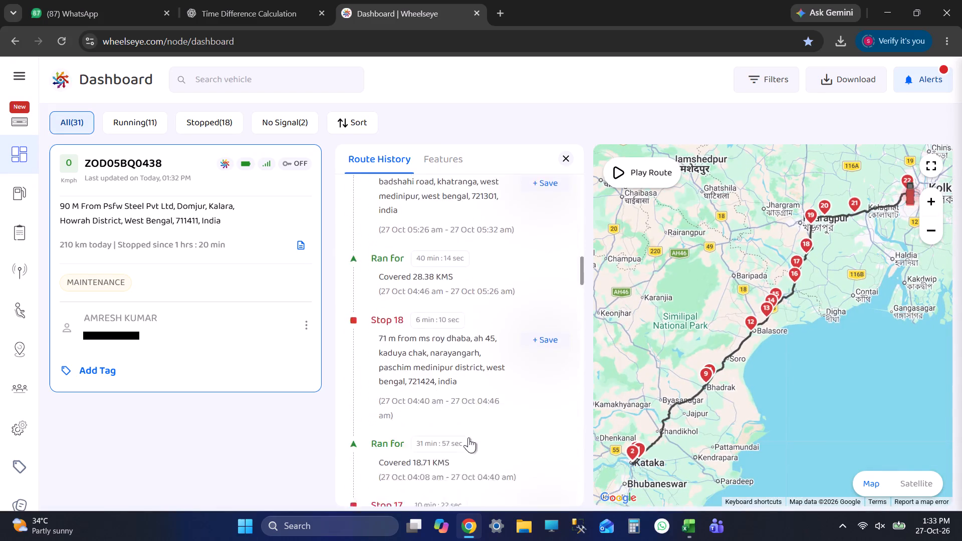
scroll(468, 437, up, 1)
scroll(468, 437, down, 3)
scroll(468, 437, up, 1)
scroll(468, 437, down, 11)
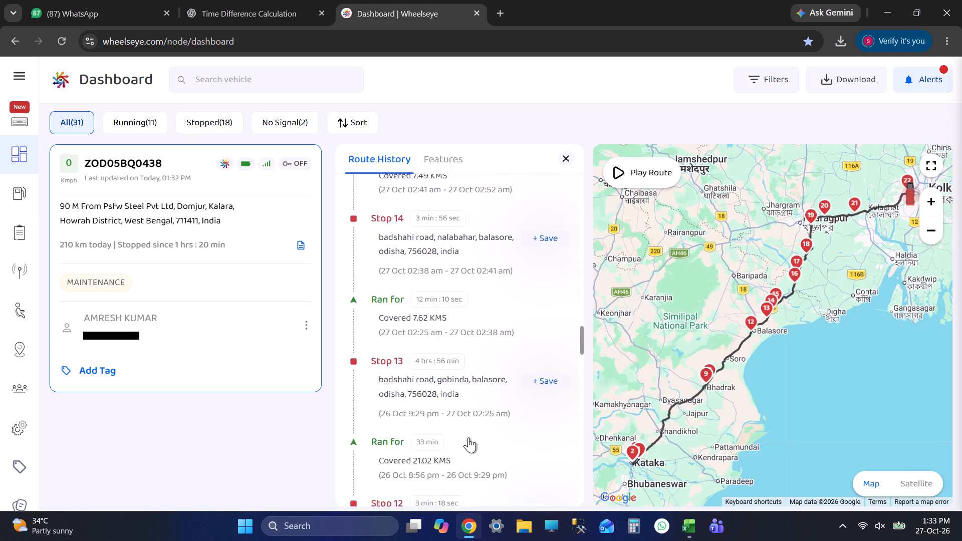
scroll(468, 437, down, 10)
scroll(468, 437, up, 4)
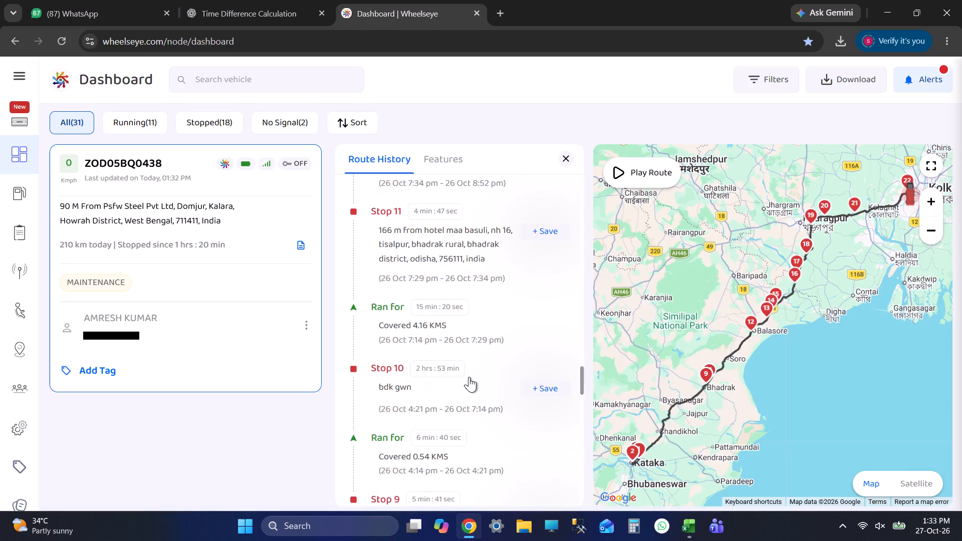
click(468, 370)
scroll(468, 370, down, 6)
scroll(468, 378, up, 1)
scroll(468, 378, down, 3)
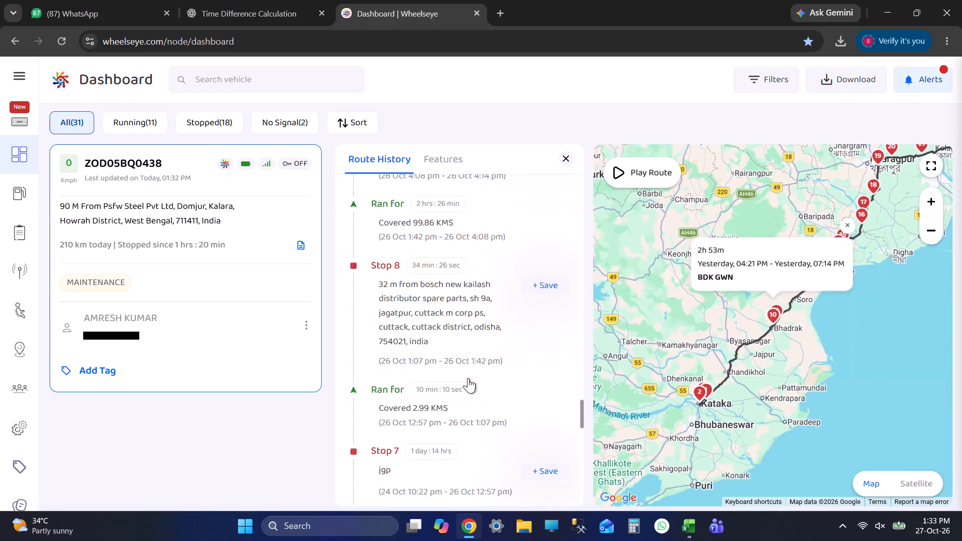
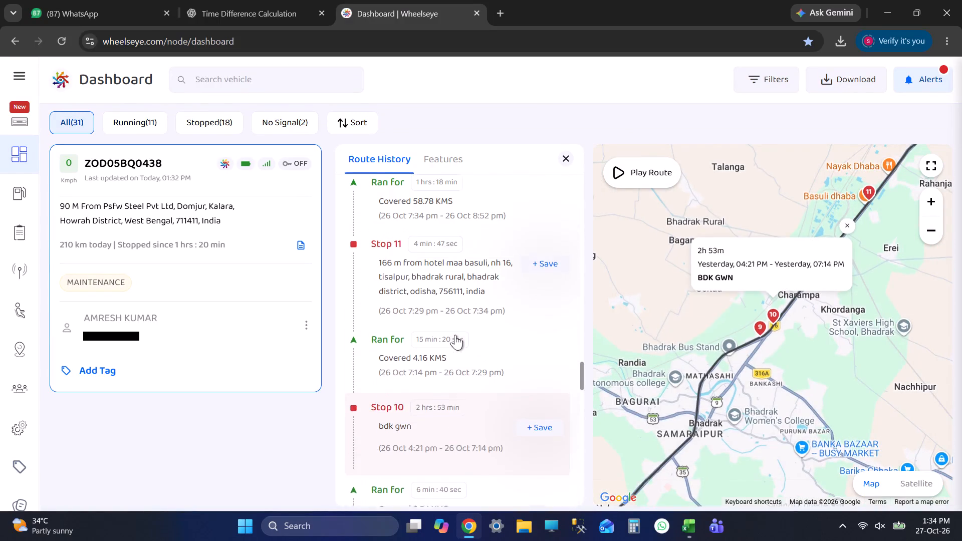
click(455, 332)
scroll(756, 355, down, 1)
scroll(756, 362, up, 1)
scroll(756, 364, down, 1)
scroll(756, 366, up, 1)
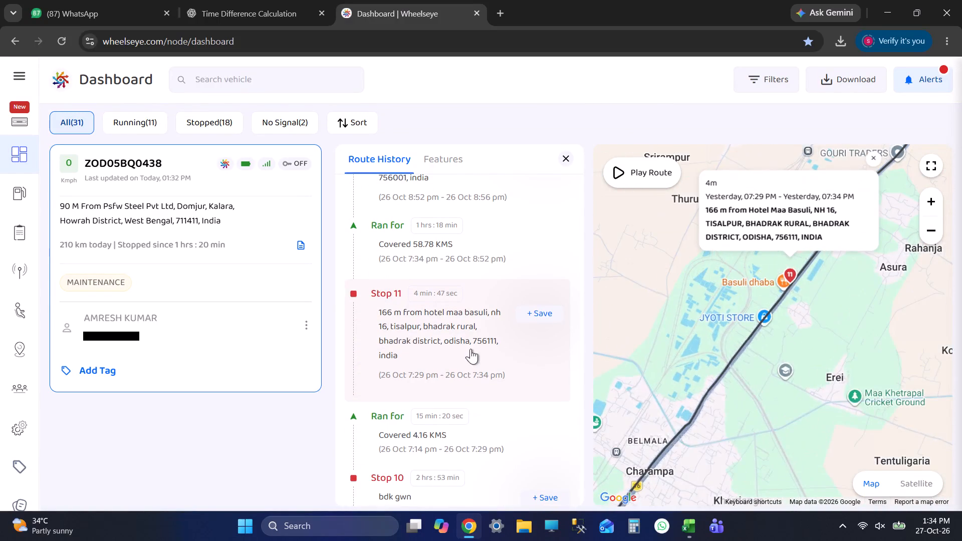
scroll(756, 350, down, 9)
scroll(453, 360, up, 3)
click(452, 340)
scroll(472, 345, up, 1)
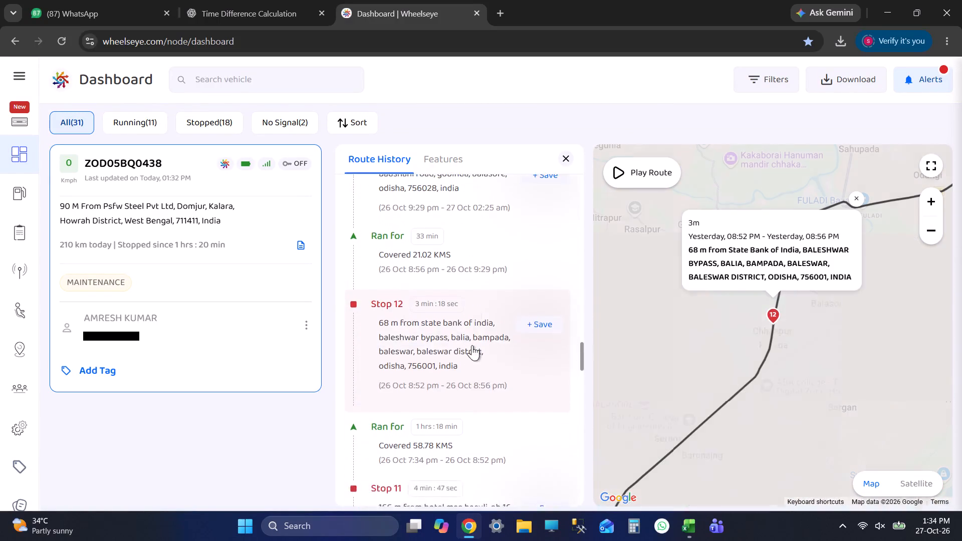
scroll(472, 345, up, 3)
click(455, 425)
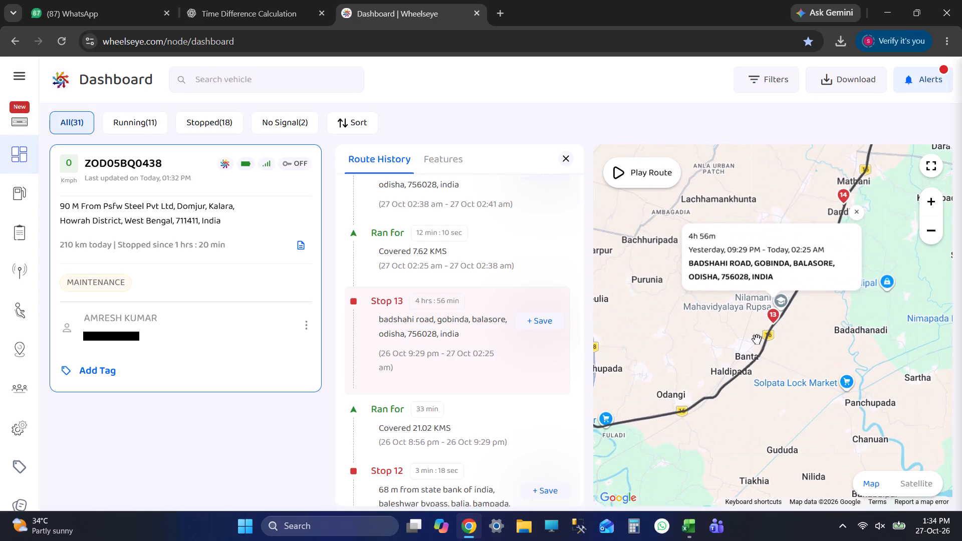
scroll(756, 340, down, 8)
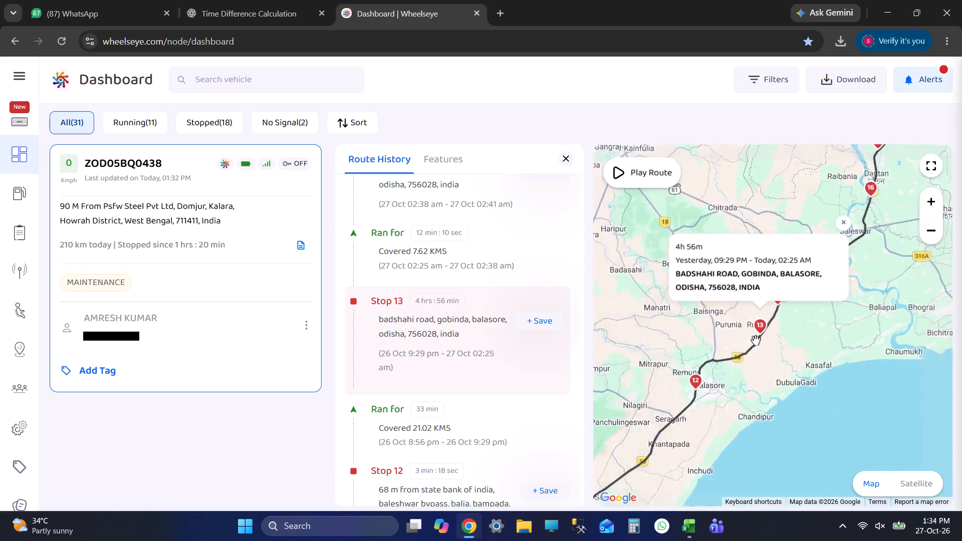
scroll(437, 384, down, 2)
click(442, 369)
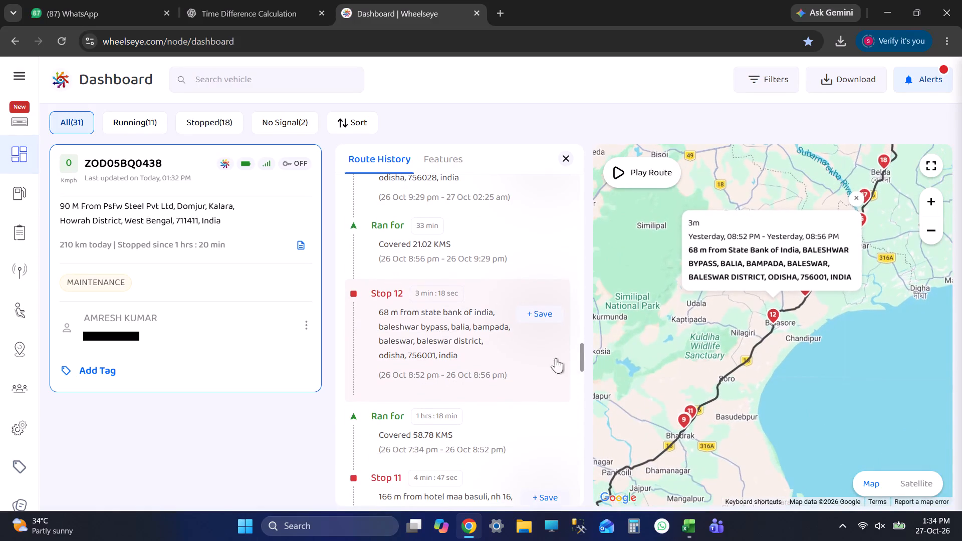
scroll(442, 351, up, 3)
click(487, 359)
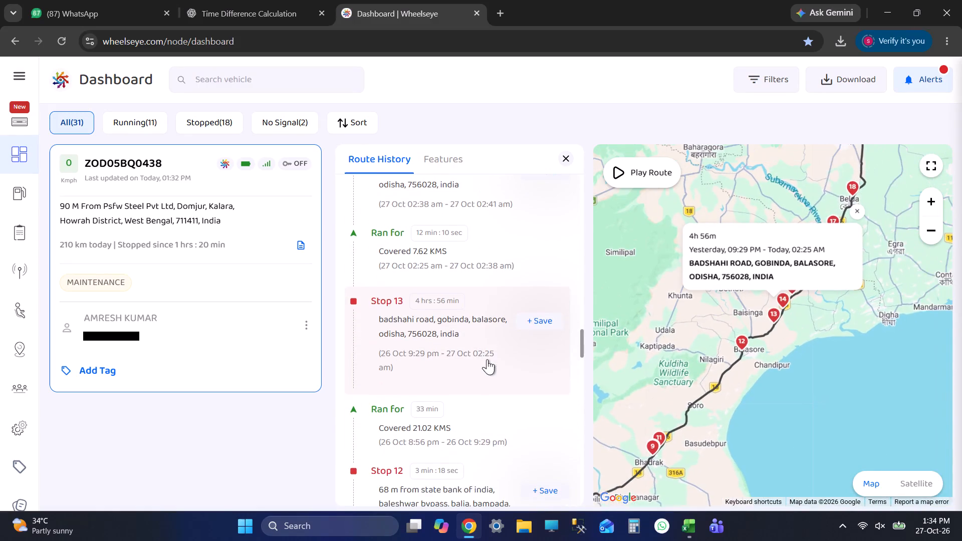
scroll(459, 350, up, 3)
click(482, 364)
scroll(490, 368, up, 1)
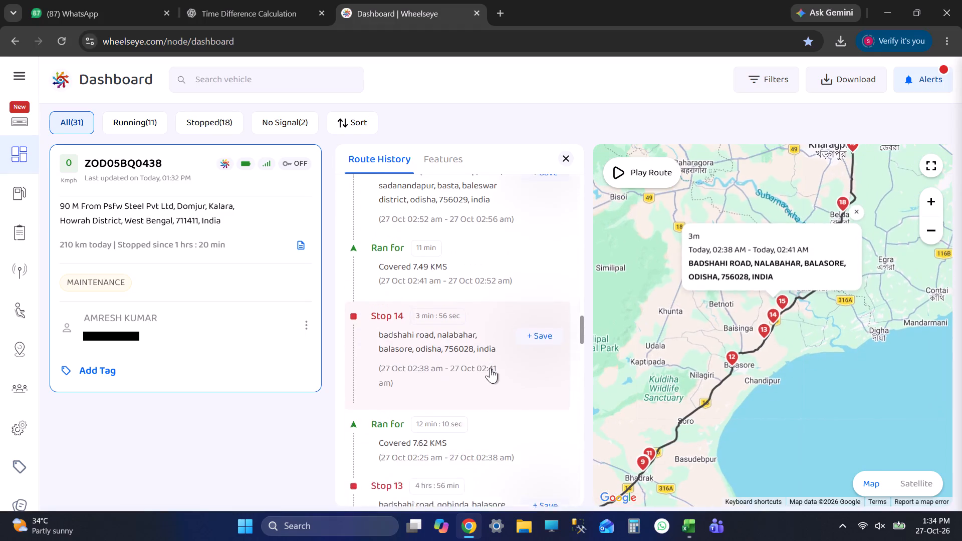
scroll(490, 368, up, 1)
click(476, 320)
scroll(494, 348, up, 2)
click(495, 266)
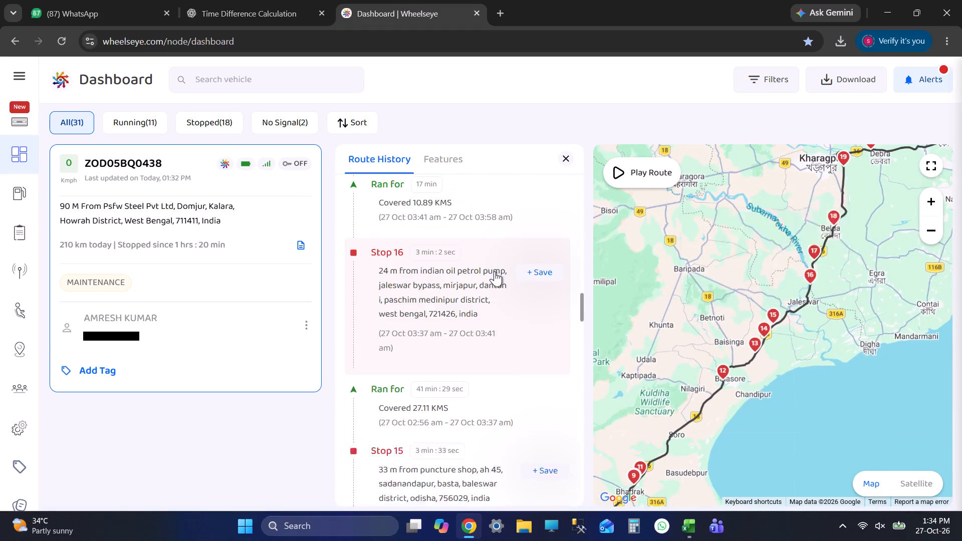
scroll(490, 345, up, 2)
click(459, 278)
scroll(498, 310, up, 2)
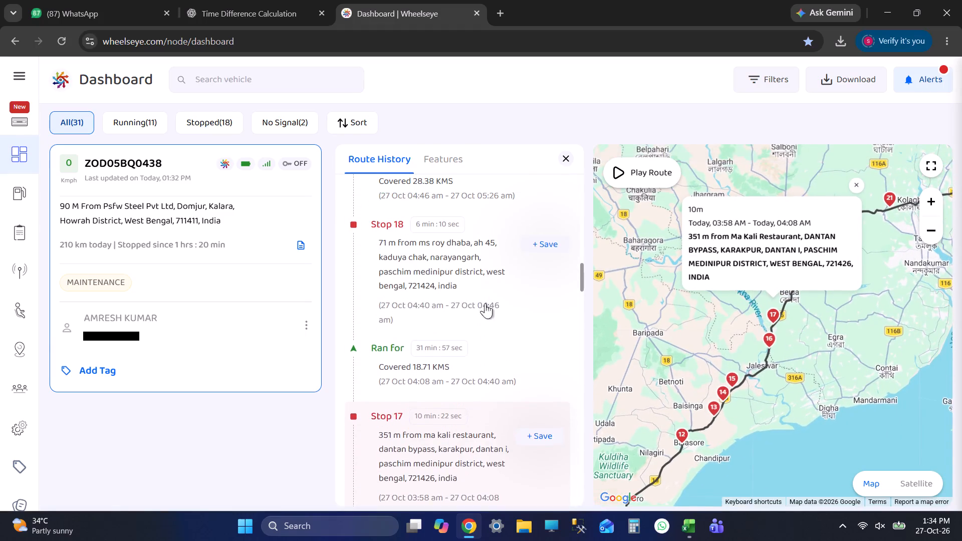
click(480, 287)
scroll(473, 336, up, 2)
click(468, 304)
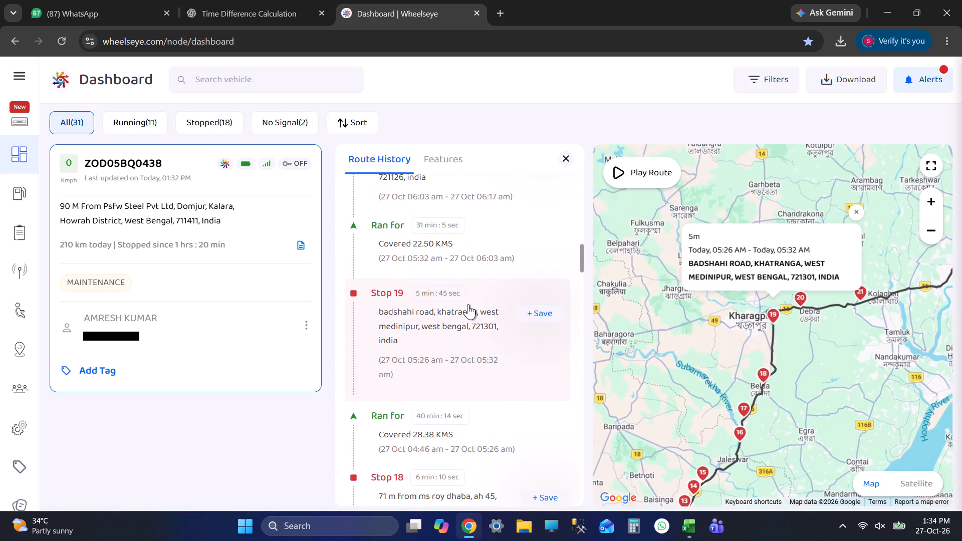
scroll(468, 304, up, 3)
click(466, 319)
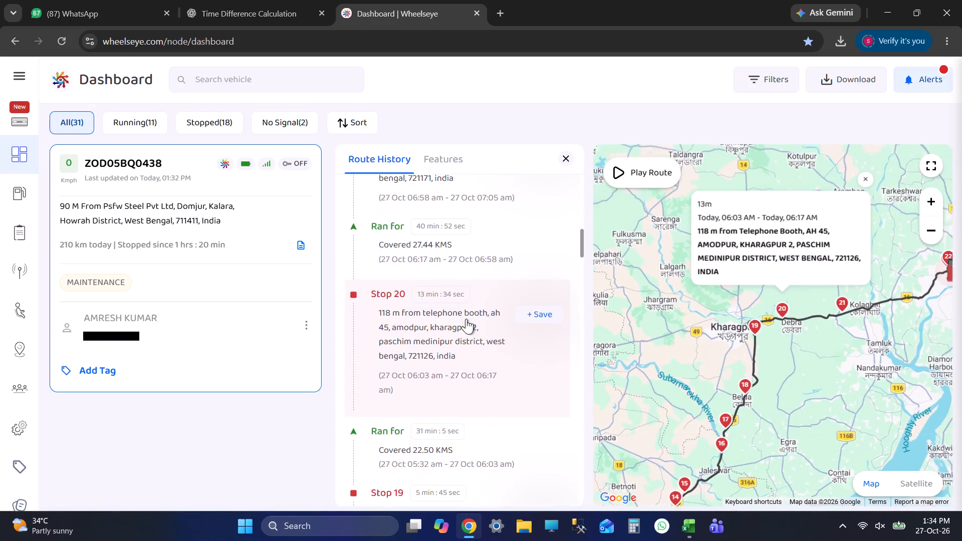
scroll(466, 319, up, 2)
click(456, 289)
scroll(468, 305, up, 2)
click(468, 305)
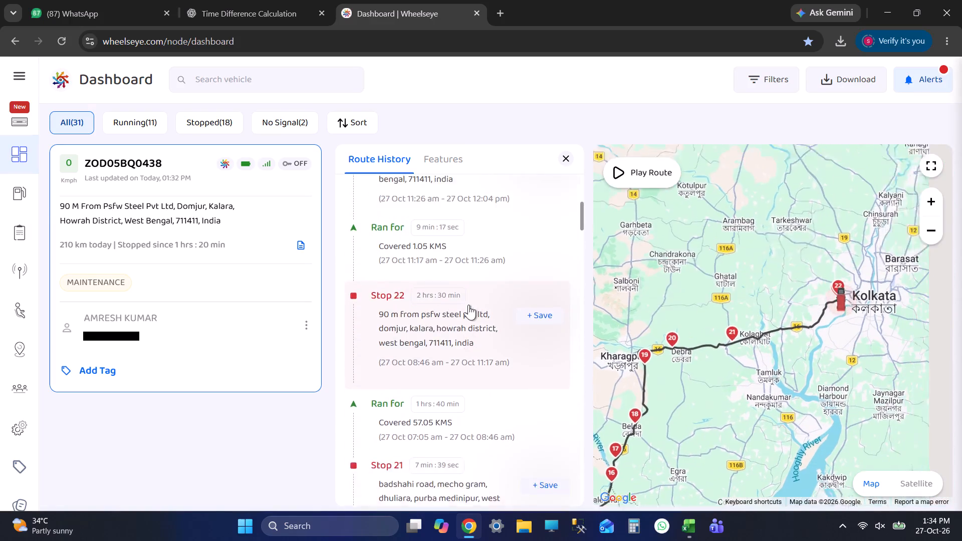
scroll(468, 305, up, 2)
scroll(470, 316, down, 2)
scroll(502, 352, down, 4)
scroll(502, 352, up, 1)
scroll(502, 352, down, 1)
scroll(502, 352, up, 1)
scroll(502, 352, down, 1)
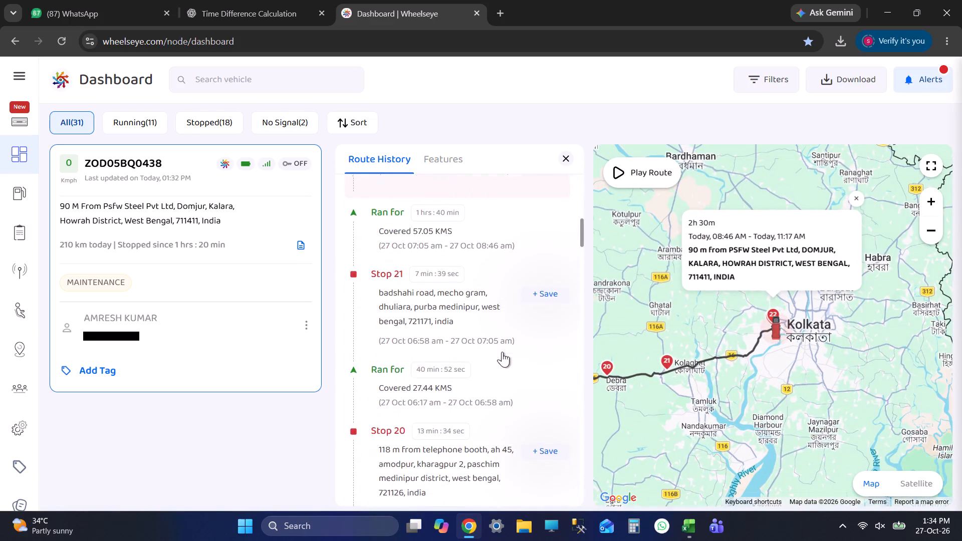
scroll(502, 352, down, 2)
scroll(502, 358, up, 1)
scroll(502, 359, down, 3)
scroll(502, 369, up, 1)
scroll(502, 371, down, 1)
scroll(502, 373, up, 1)
scroll(502, 373, down, 12)
scroll(502, 373, up, 1)
scroll(502, 373, down, 3)
scroll(502, 373, up, 1)
scroll(502, 373, down, 5)
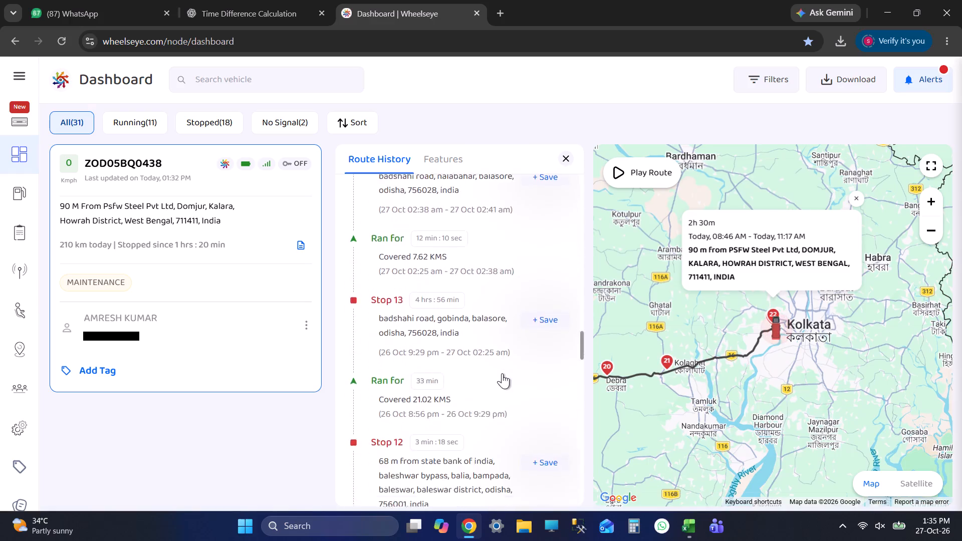
scroll(502, 373, down, 14)
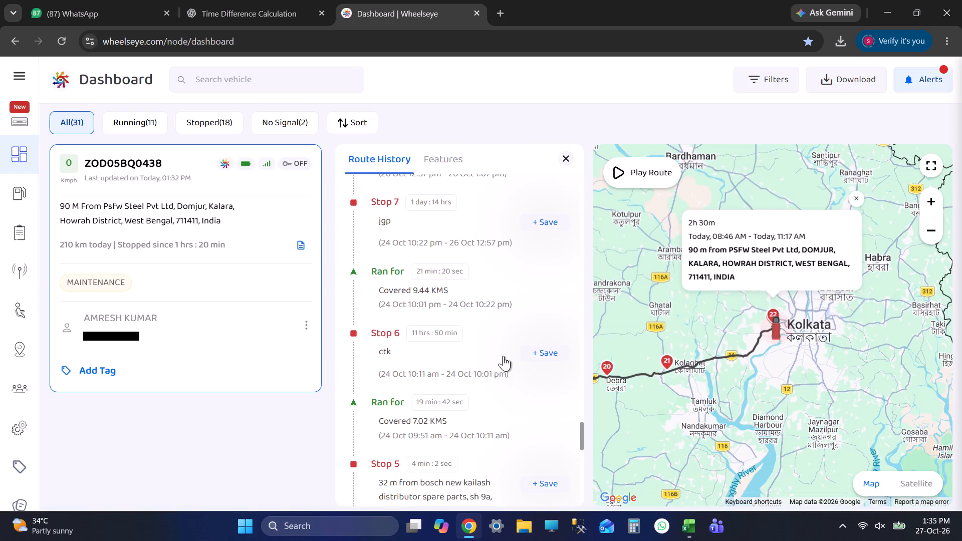
scroll(503, 356, down, 7)
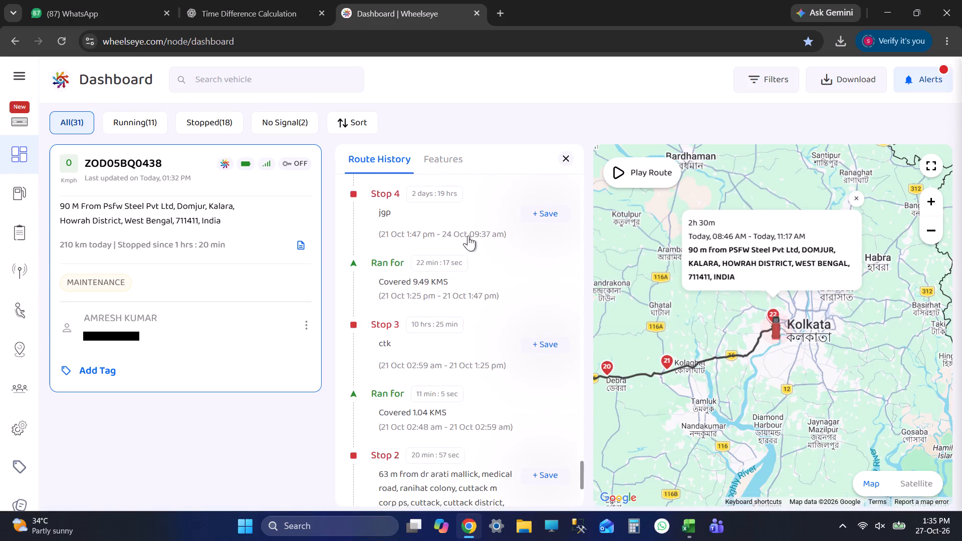
click(467, 232)
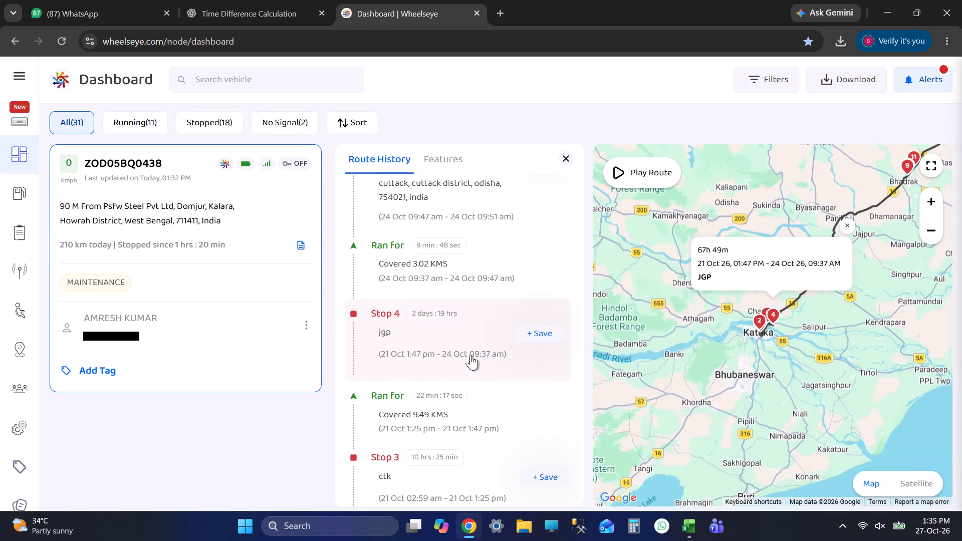
scroll(470, 355, up, 2)
scroll(470, 355, down, 1)
scroll(470, 355, up, 6)
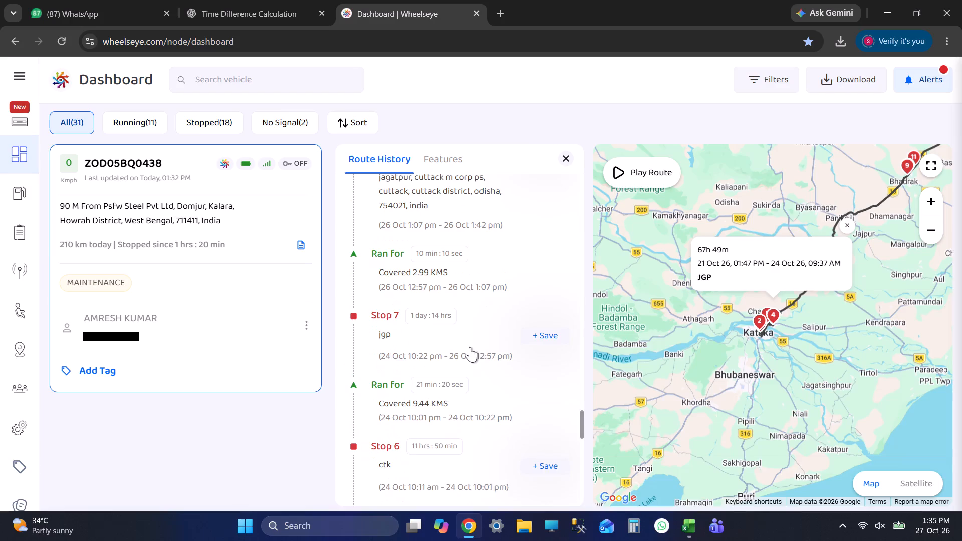
click(470, 347)
key(alt+Tab)
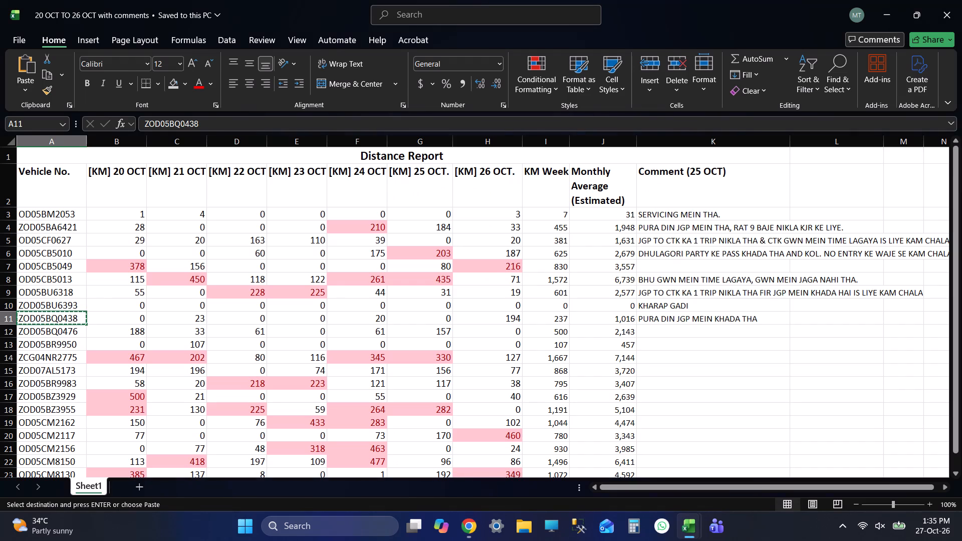
key(Tab)
key(Tab)
key(Tab)
key(Tab)
key(Tab)
key(Tab)
key(Tab)
key(Tab)
key(Tab)
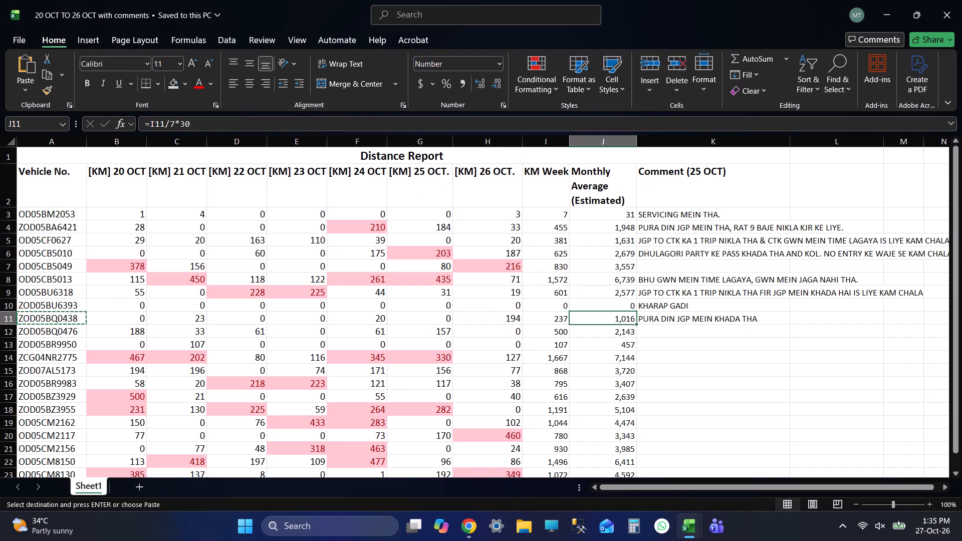
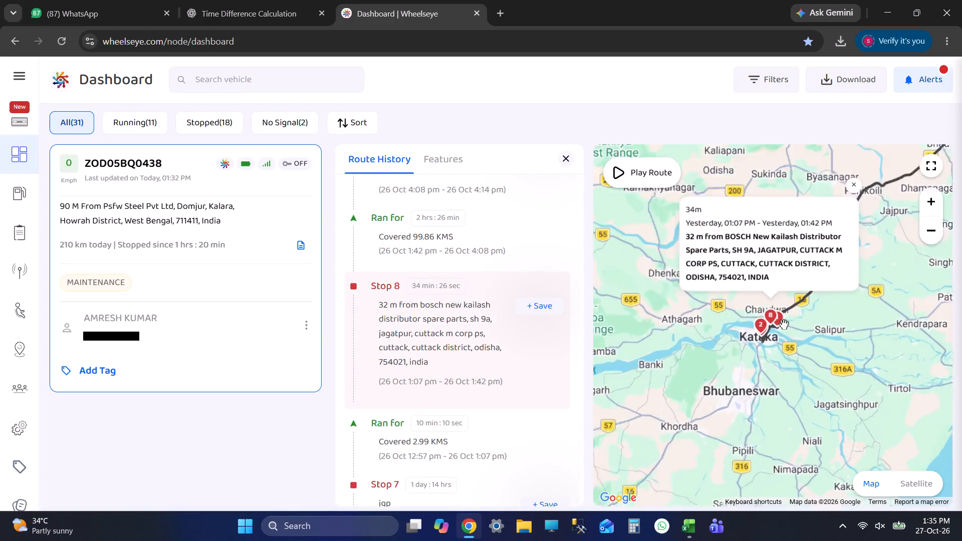
scroll(784, 324, up, 11)
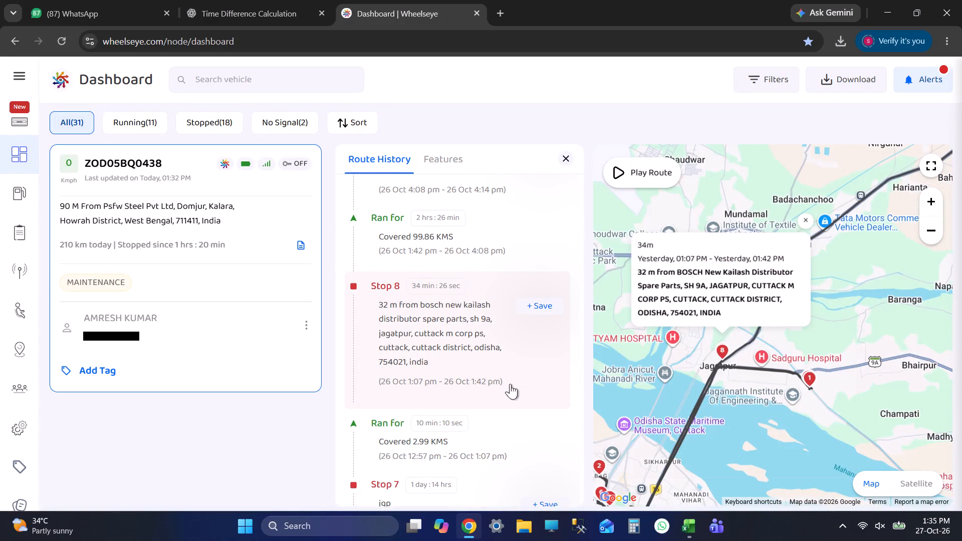
scroll(486, 388, down, 2)
click(492, 377)
scroll(492, 333, up, 2)
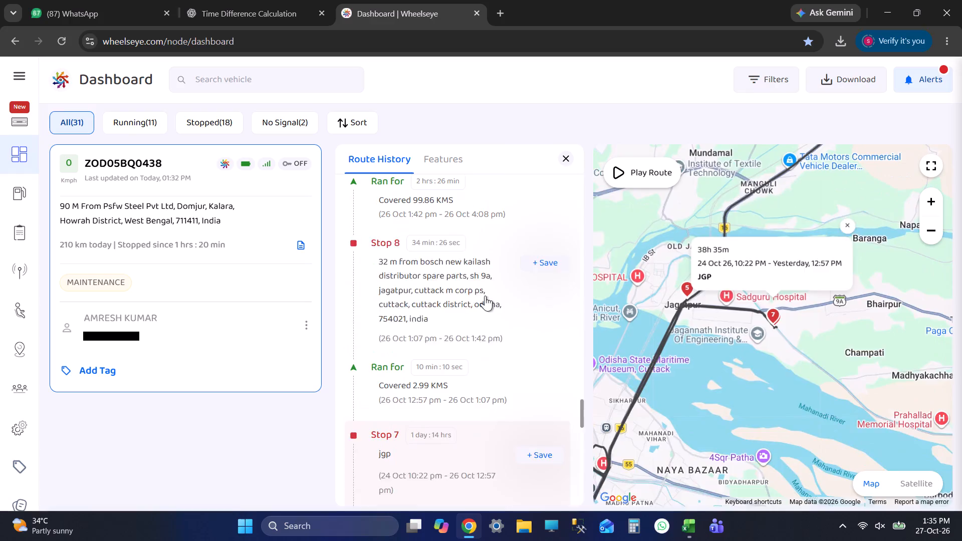
click(485, 296)
scroll(774, 328, up, 1)
scroll(783, 333, down, 1)
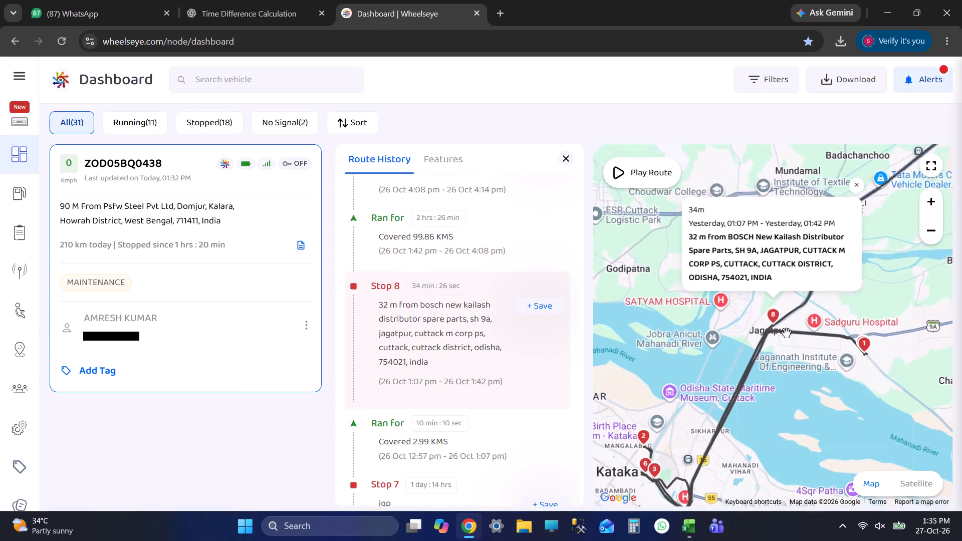
scroll(805, 330, up, 9)
scroll(561, 351, down, 1)
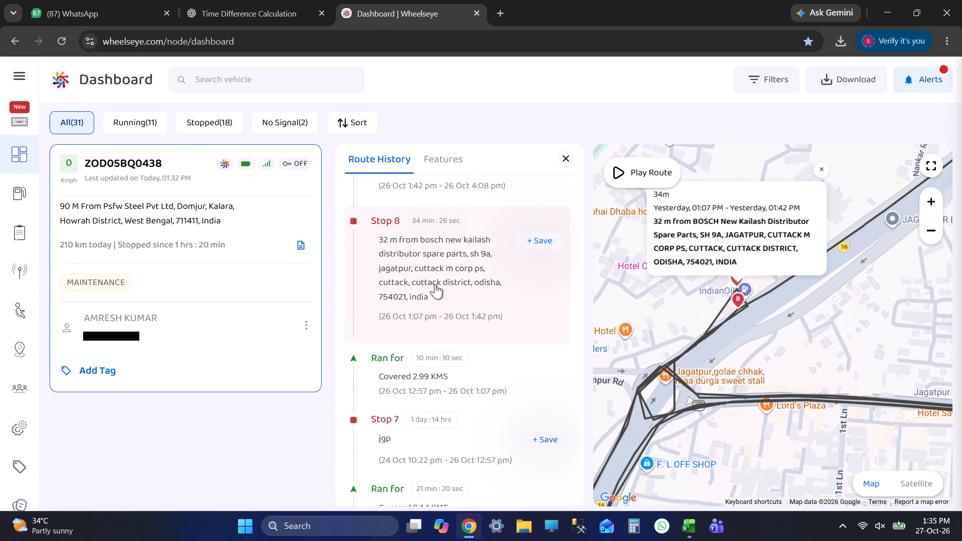
key(alt+Tab)
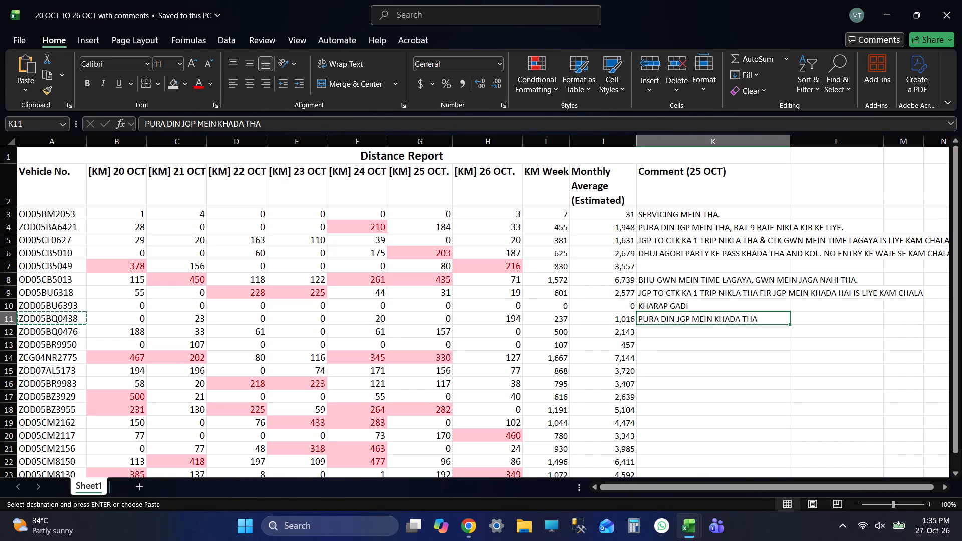
key(ctrl+x)
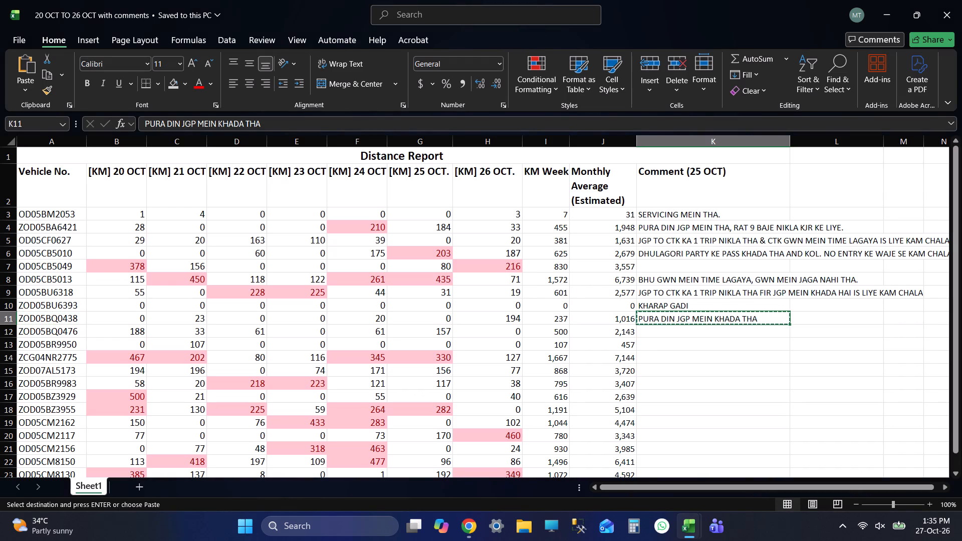
click(506, 335)
key(Tab)
key(Tab)
key(Tab)
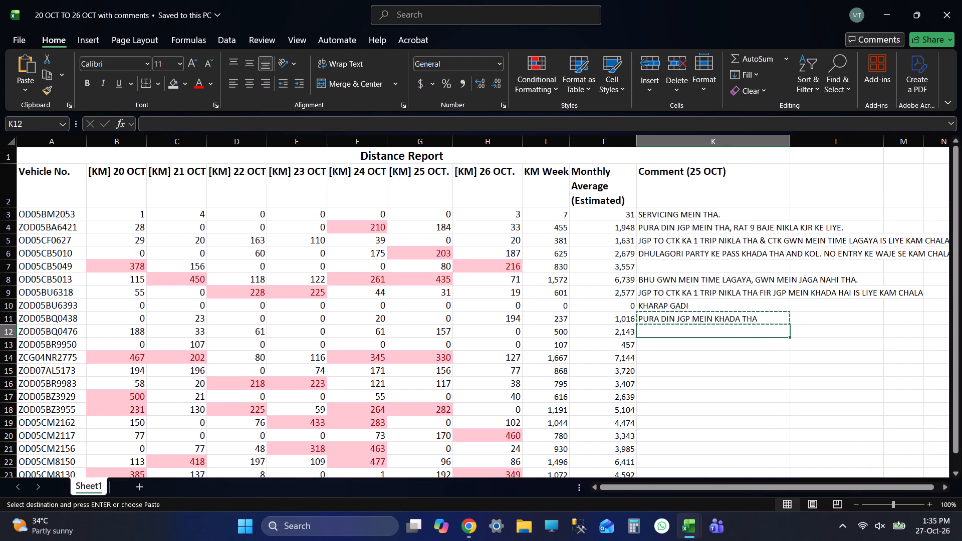
key(ctrl+v)
click(669, 320)
key(ctrl+s)
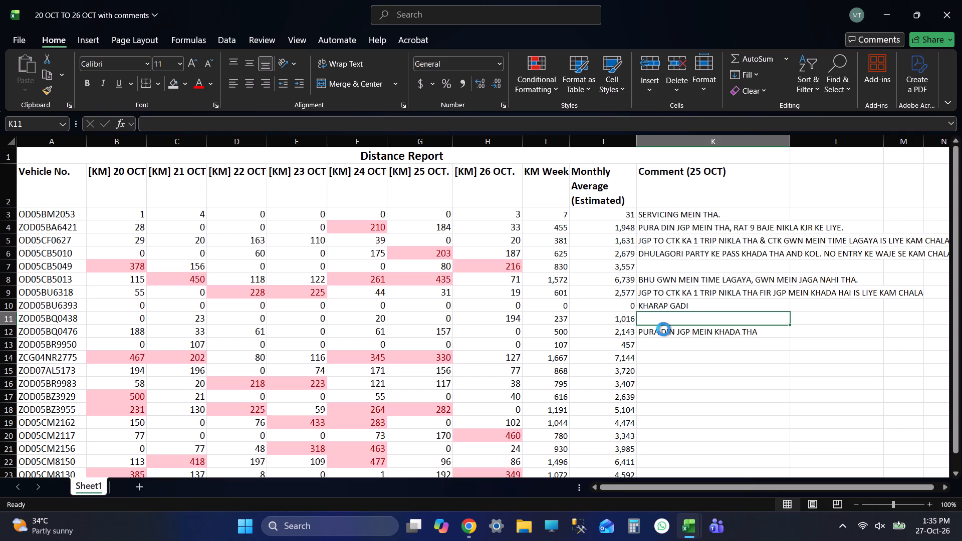
key(ctrl+s)
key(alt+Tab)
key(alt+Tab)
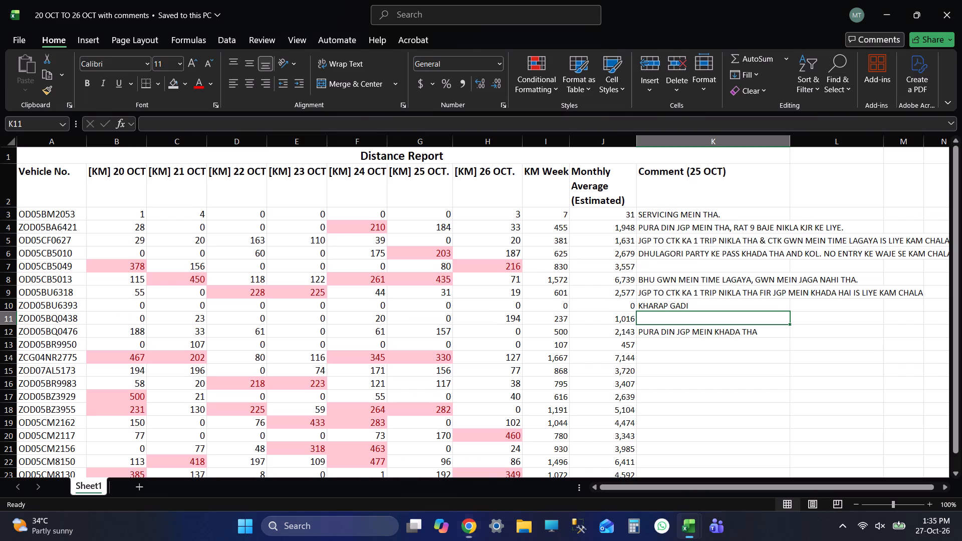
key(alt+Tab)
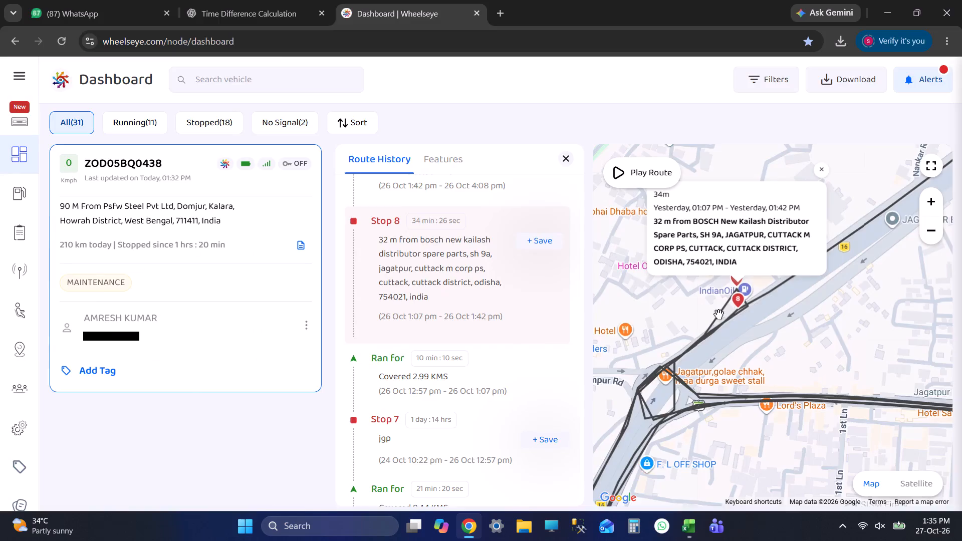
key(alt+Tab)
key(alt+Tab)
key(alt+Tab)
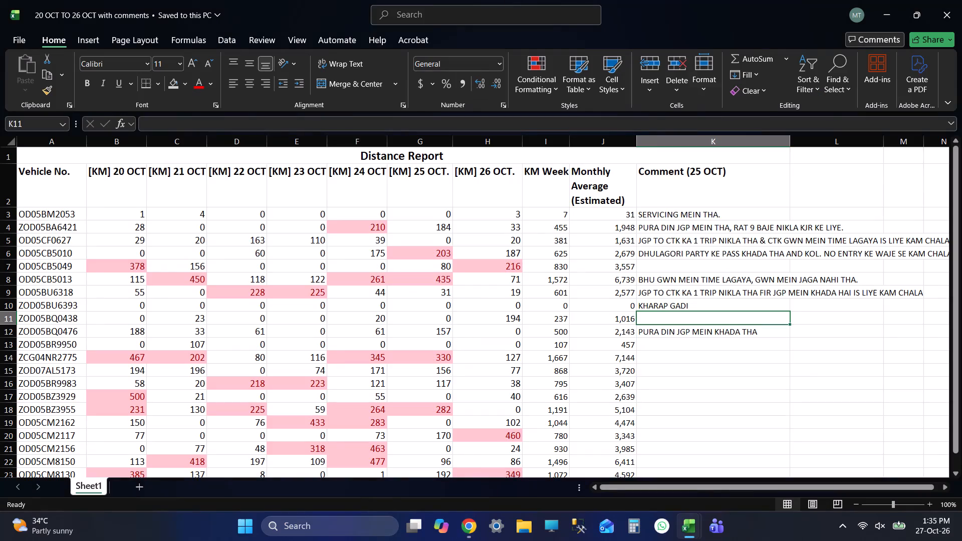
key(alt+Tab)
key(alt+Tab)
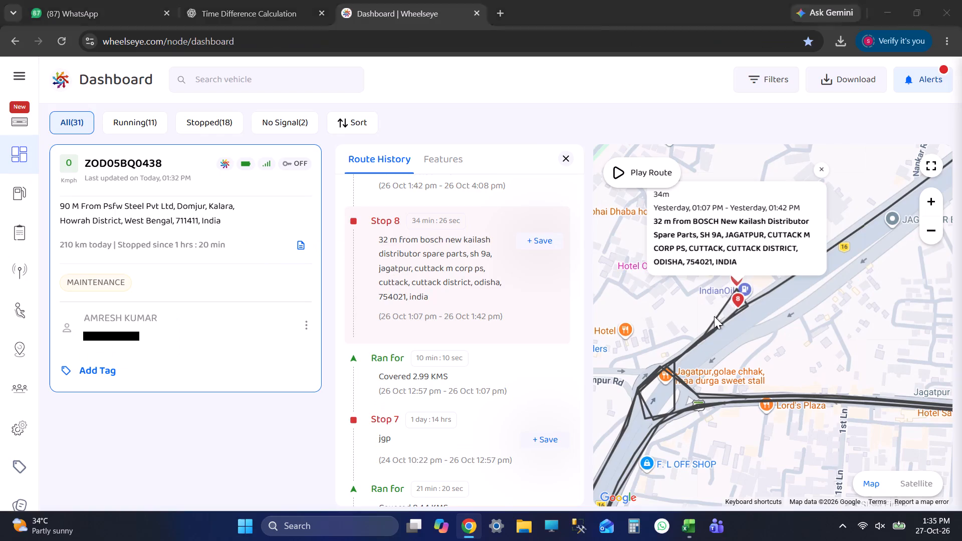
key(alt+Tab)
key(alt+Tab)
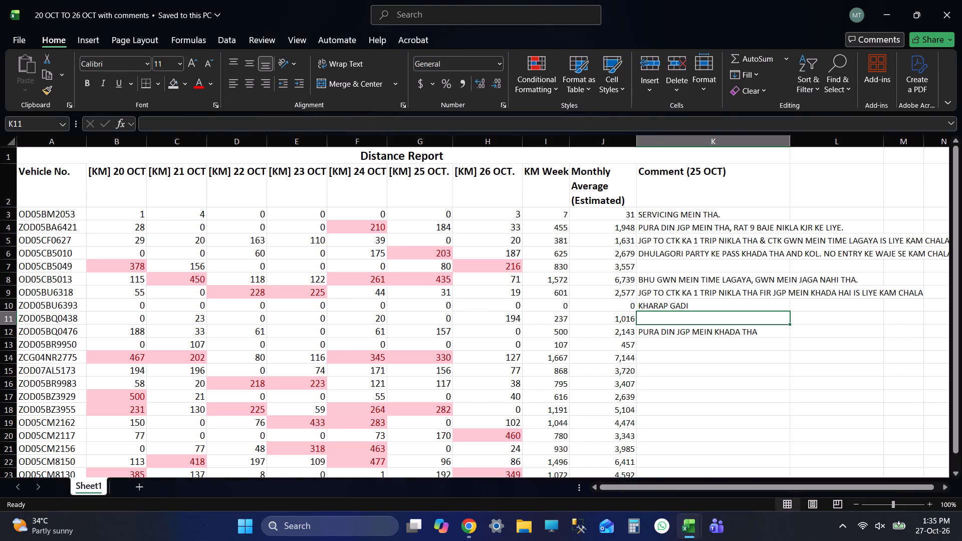
key(alt+Tab)
scroll(464, 384, down, 1)
click(443, 385)
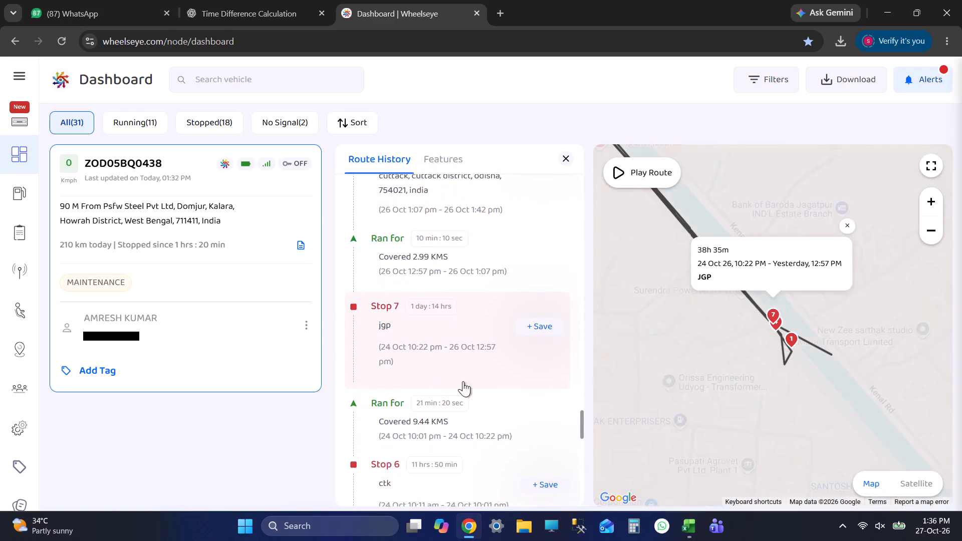
drag(450, 348, 411, 366)
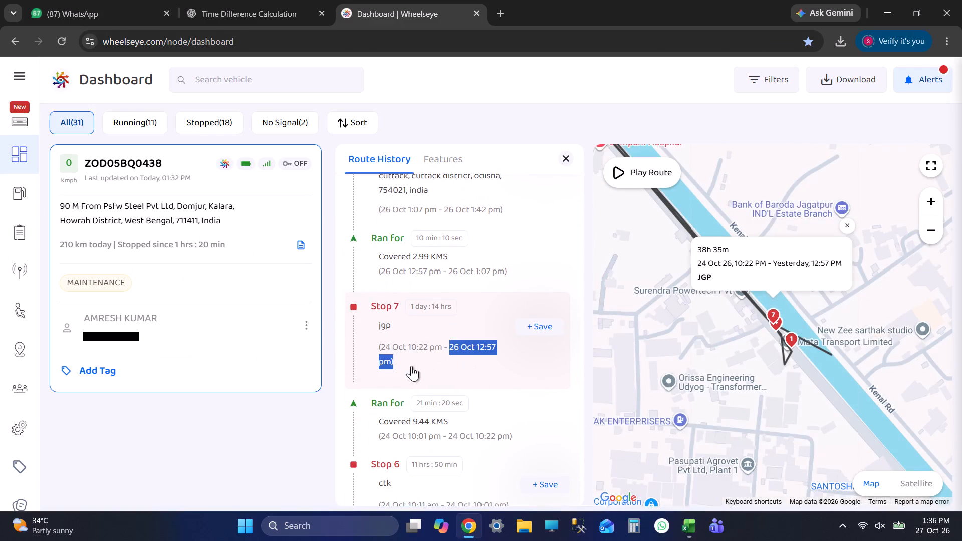
drag(411, 366, 391, 366)
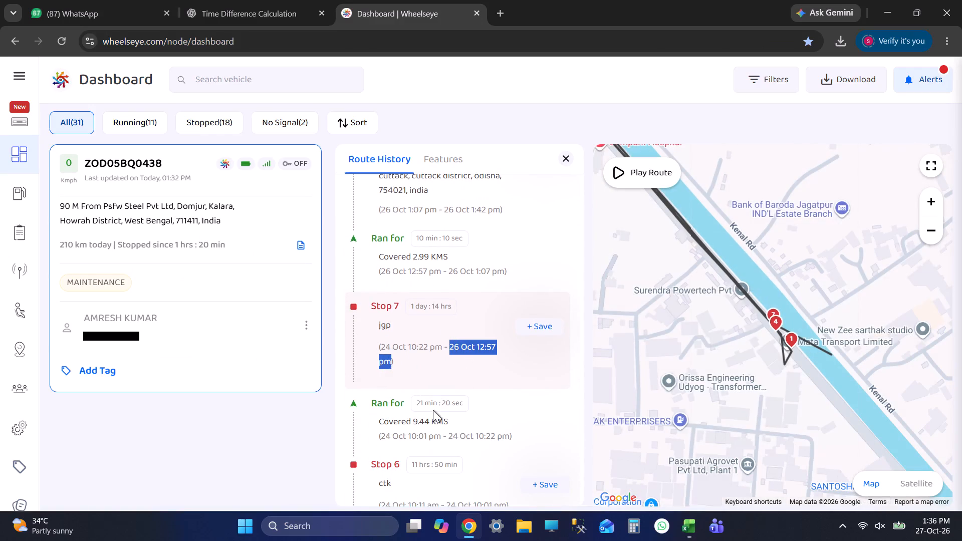
key(ctrl+c)
key(alt+Tab)
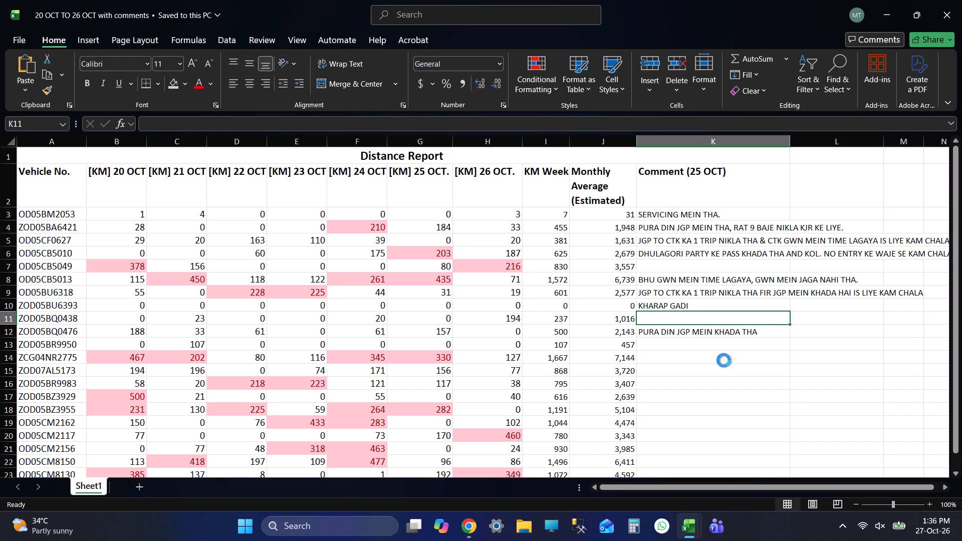
key(ctrl+v)
key(ctrl+z)
key(F2)
key(ctrl+v)
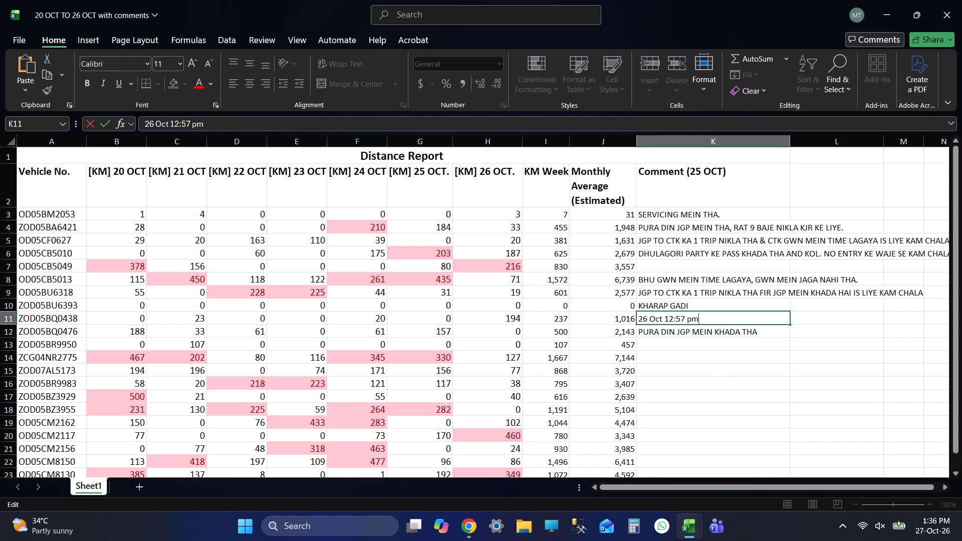
key(space)
text(BAJE)
key(space)
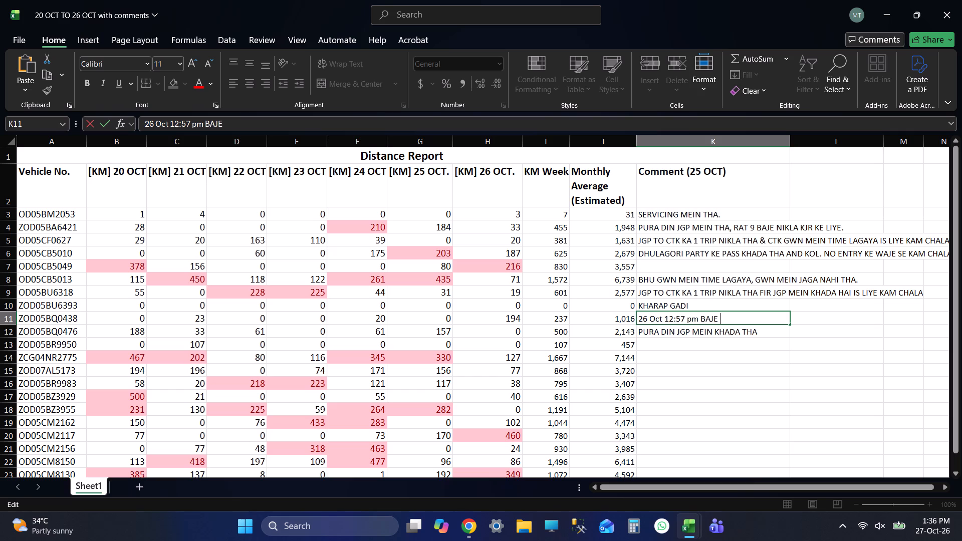
text(JGP SE BDK KE LIYE NIKLA)
key(space)
text(THA)
key(space)
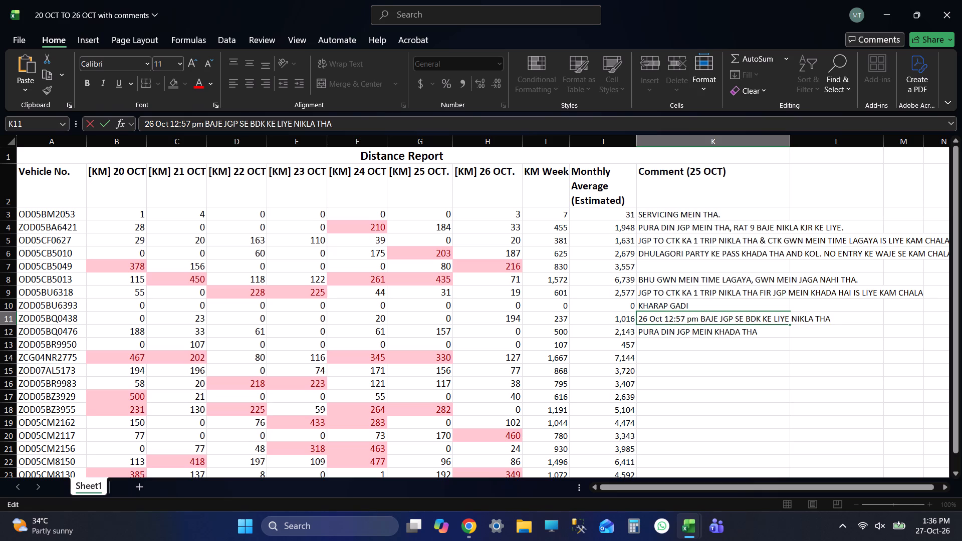
key(alt+Tab)
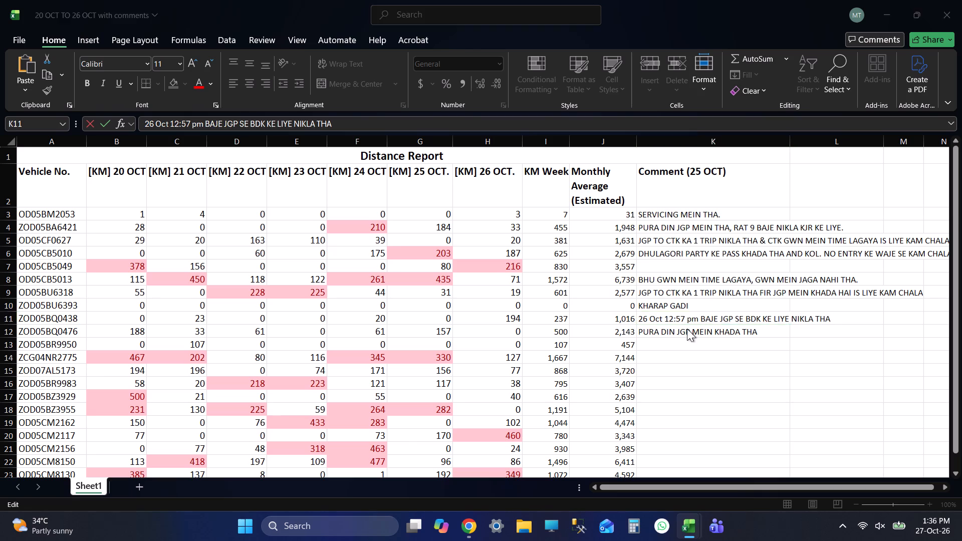
scroll(449, 311, up, 2)
click(449, 311)
scroll(451, 312, up, 3)
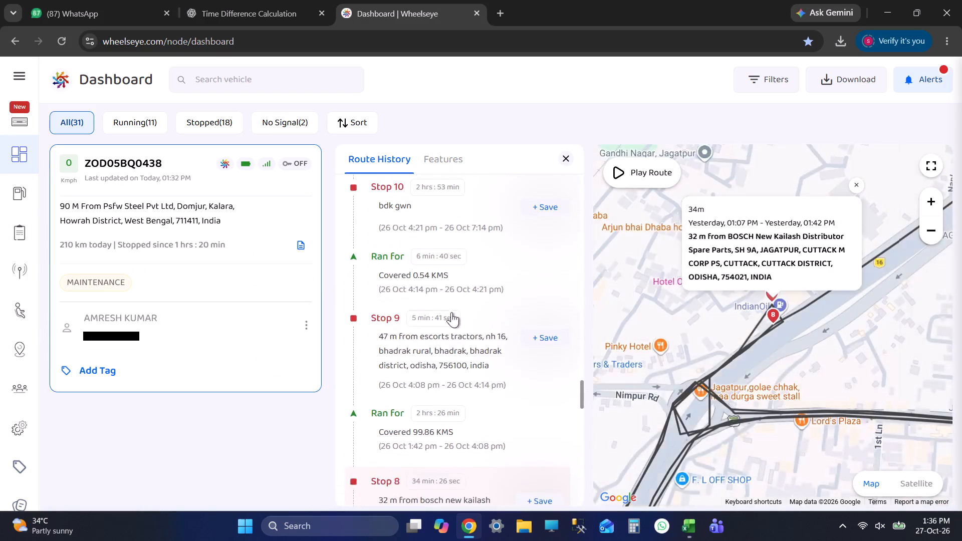
click(451, 312)
scroll(469, 365, up, 3)
click(459, 340)
click(460, 360)
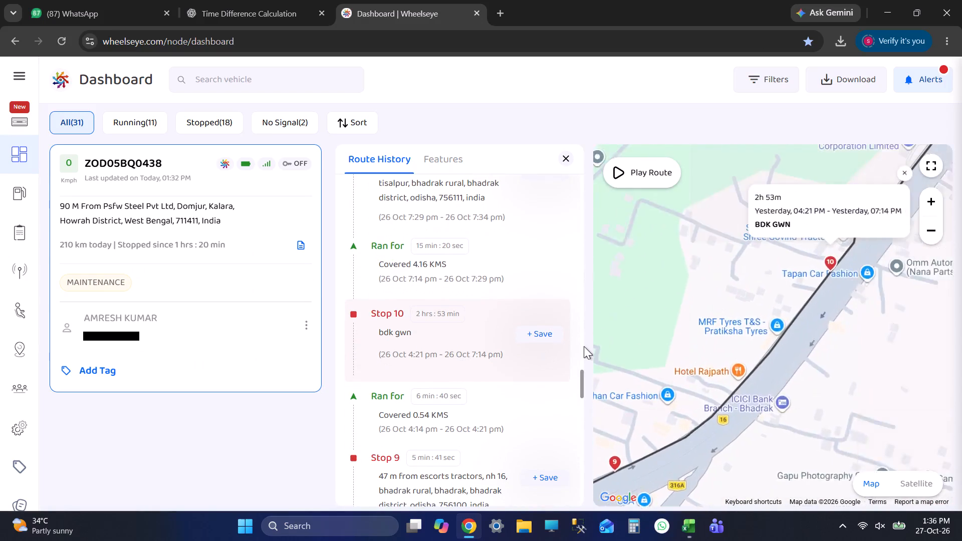
scroll(513, 369, up, 3)
click(512, 369)
scroll(512, 369, up, 3)
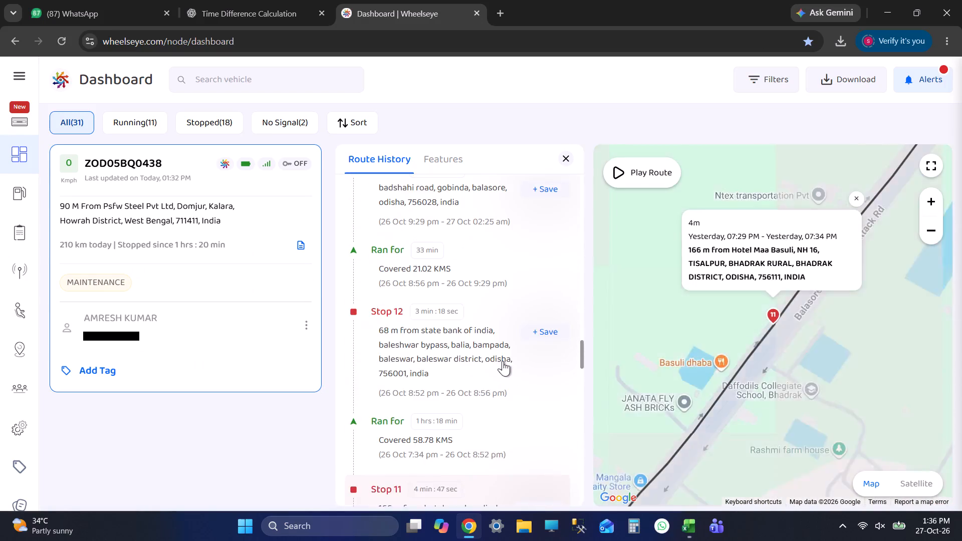
click(503, 361)
scroll(503, 361, up, 3)
click(472, 352)
scroll(478, 358, up, 2)
scroll(478, 358, down, 2)
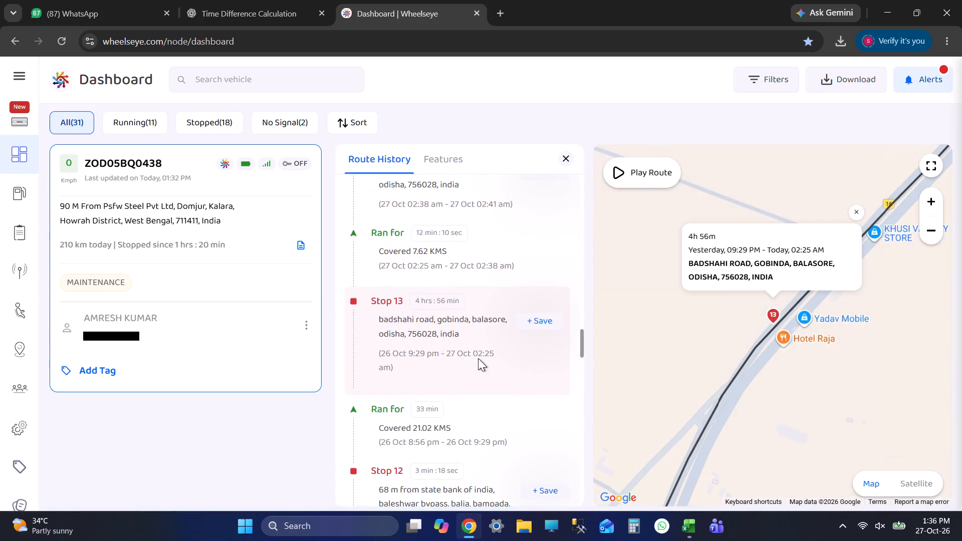
scroll(495, 361, up, 4)
key(alt+Tab)
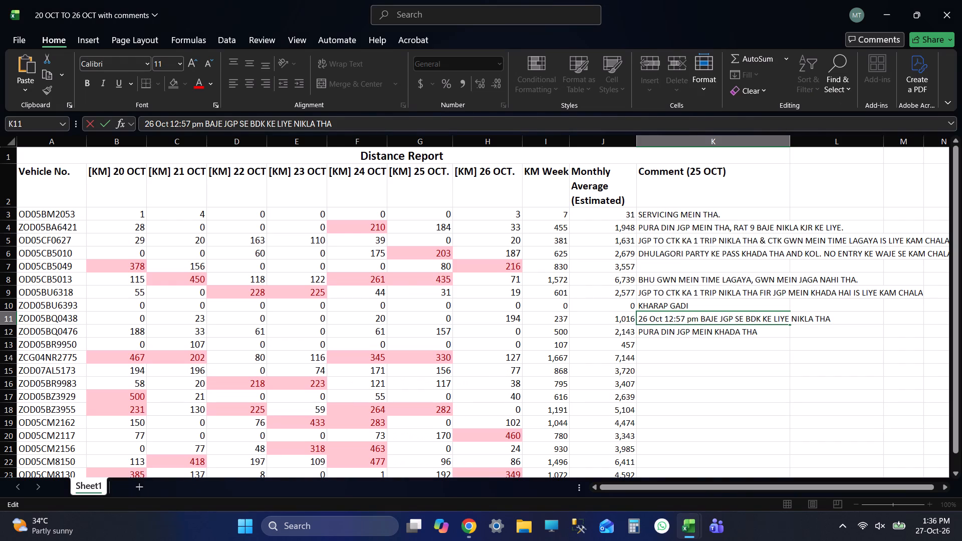
text(IS LIYE KAM CHALA)
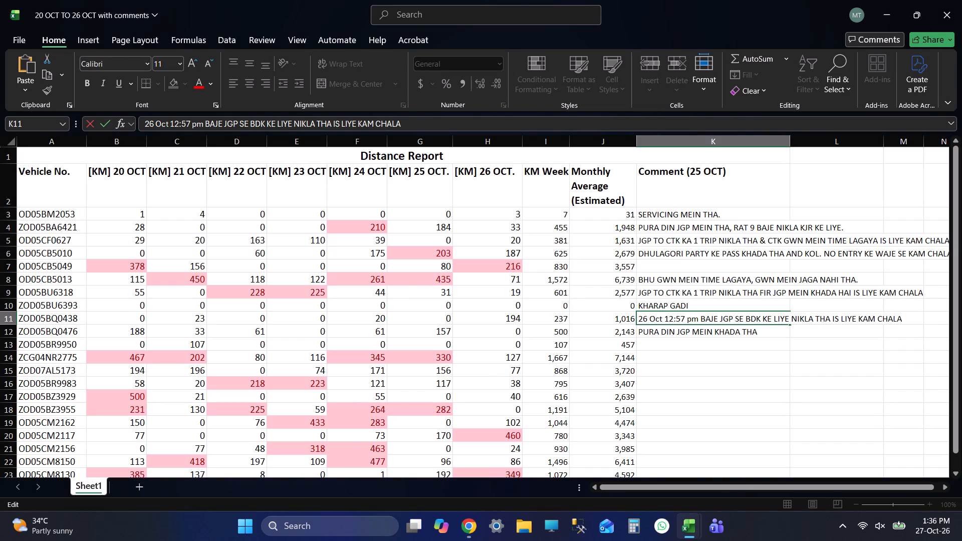
key(period)
key(Return)
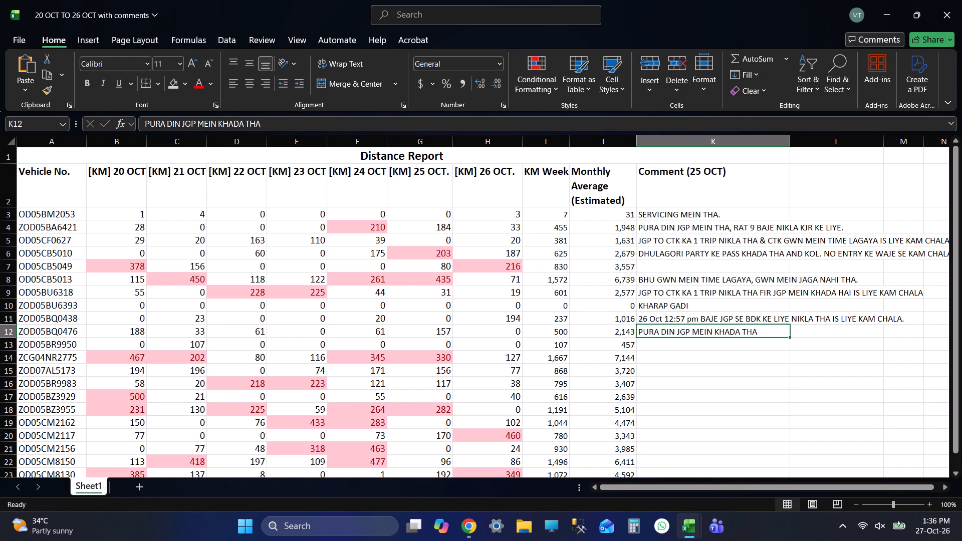
key(ctrl+s)
key(ctrl+s)
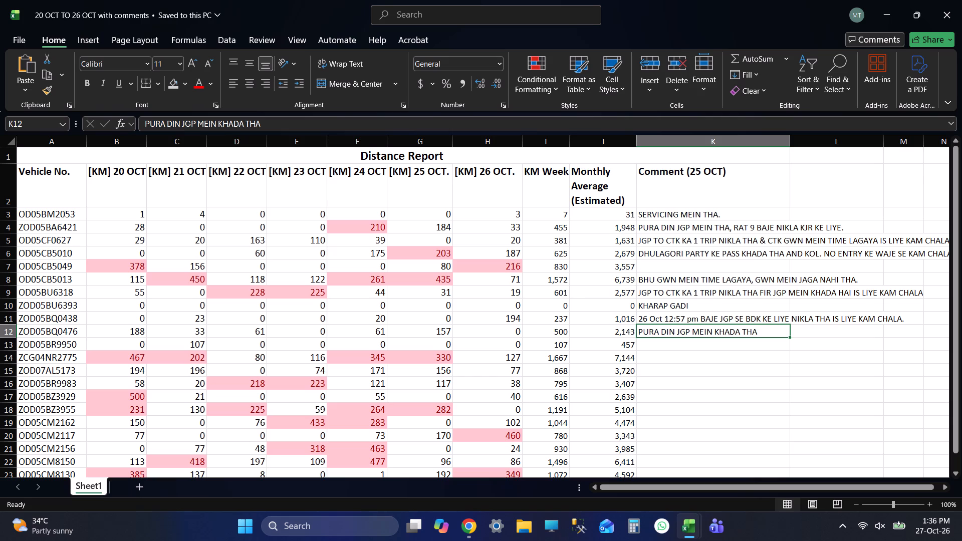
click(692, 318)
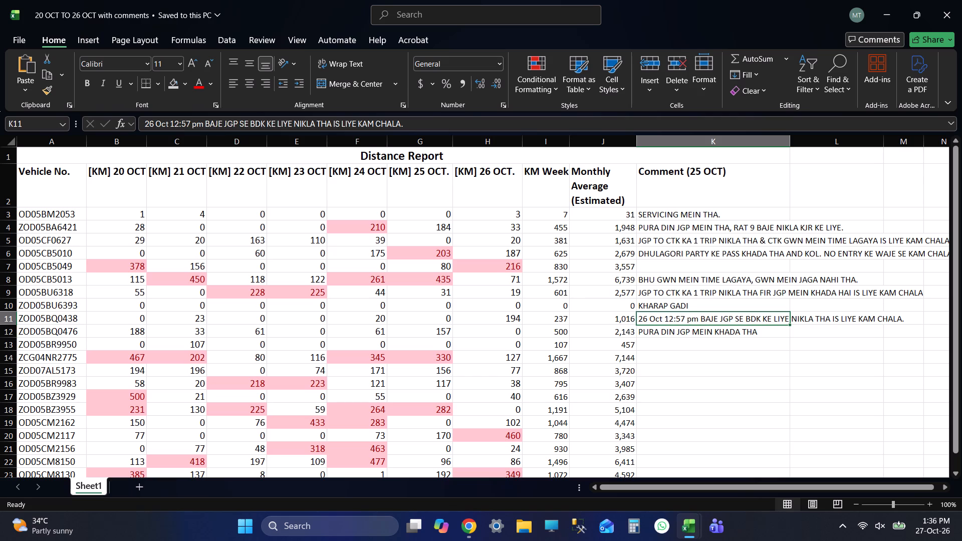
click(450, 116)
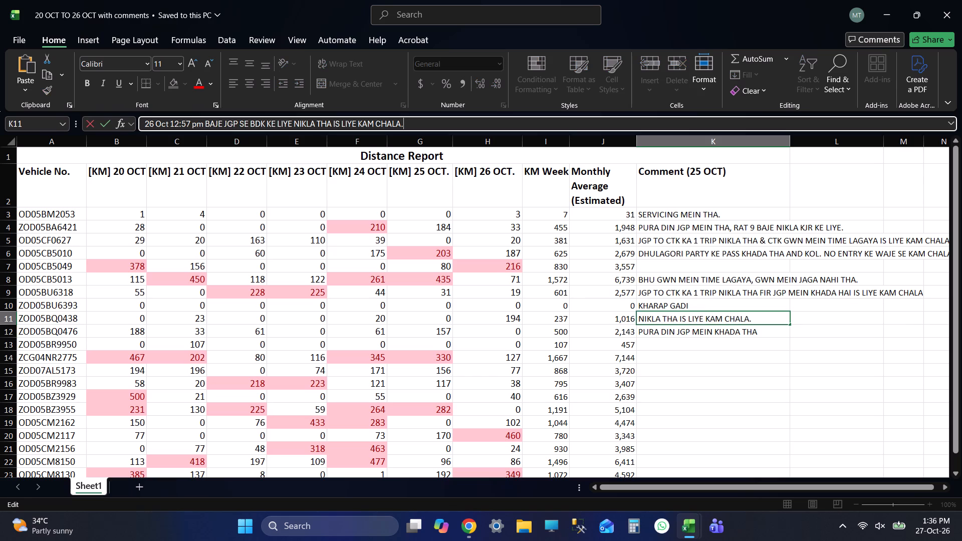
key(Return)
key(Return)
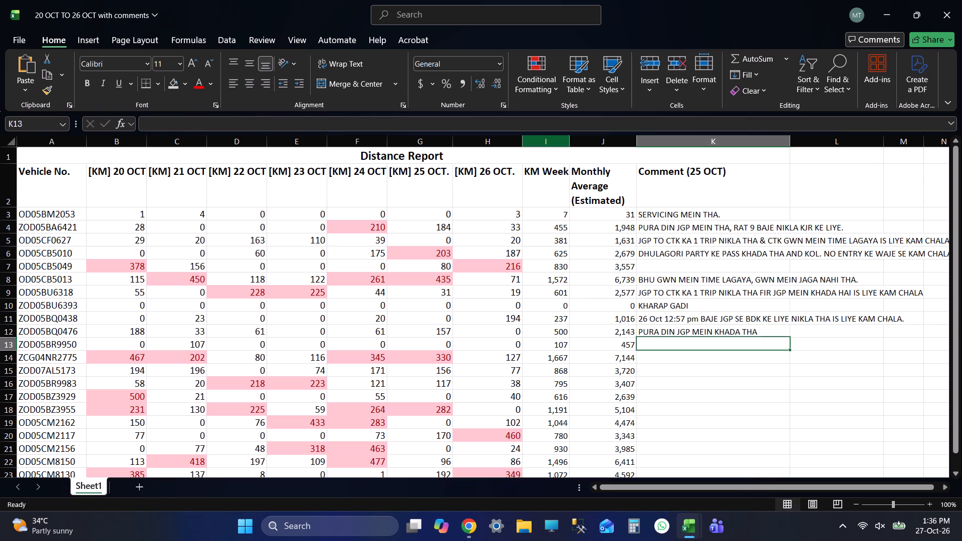
key(Up)
key(Left)
key(Left)
key(Left)
key(Left)
key(Left)
key(Left)
key(Left)
key(Left)
key(Left)
key(Left)
key(Left)
key(Left)
key(Left)
key(Left)
key(Left)
key(Left)
key(Left)
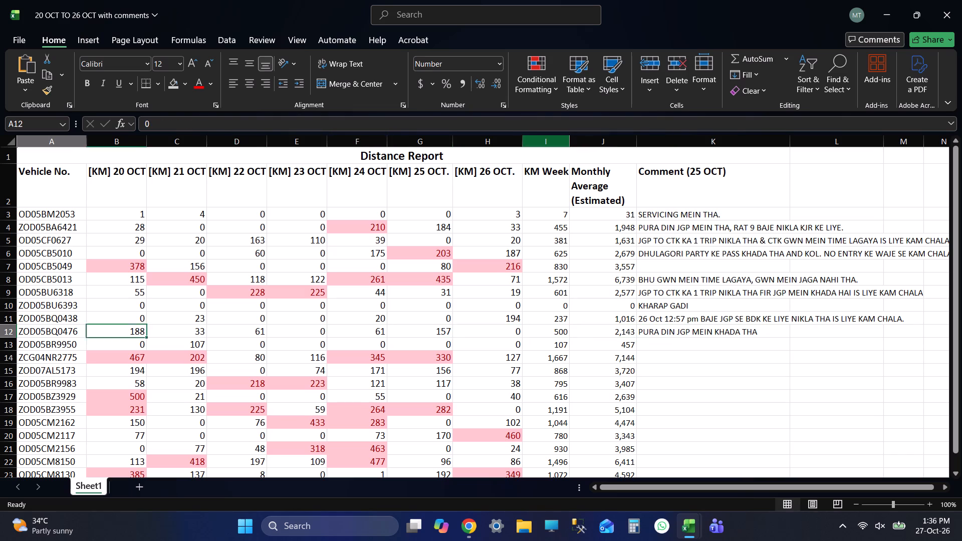
key(ctrl+c)
key(alt+Tab)
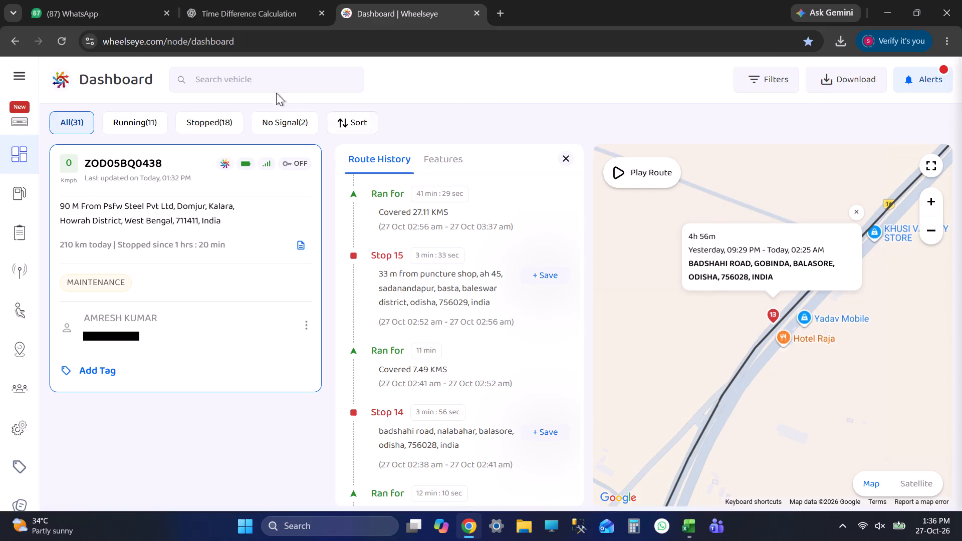
click(266, 88)
key(ctrl+v)
key(Return)
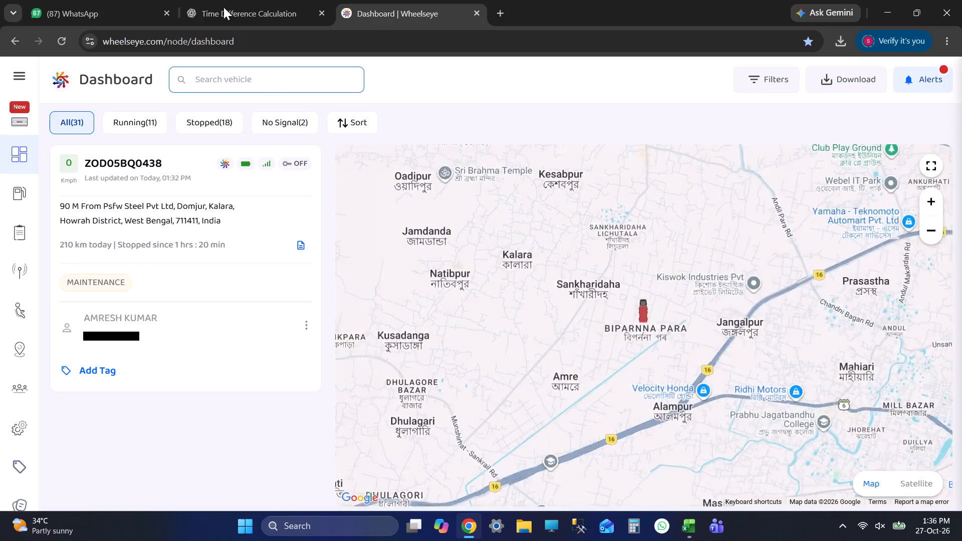
click(171, 186)
click(355, 192)
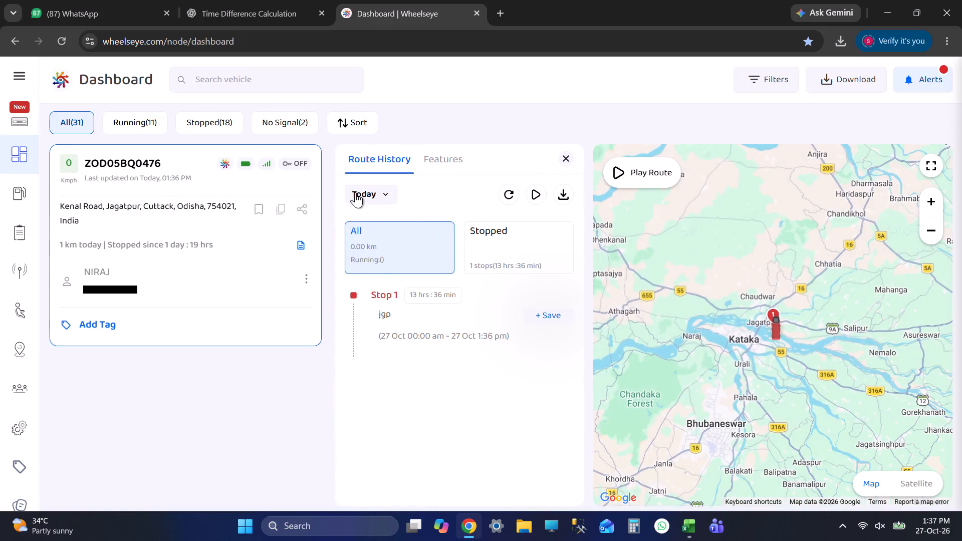
click(410, 313)
click(423, 384)
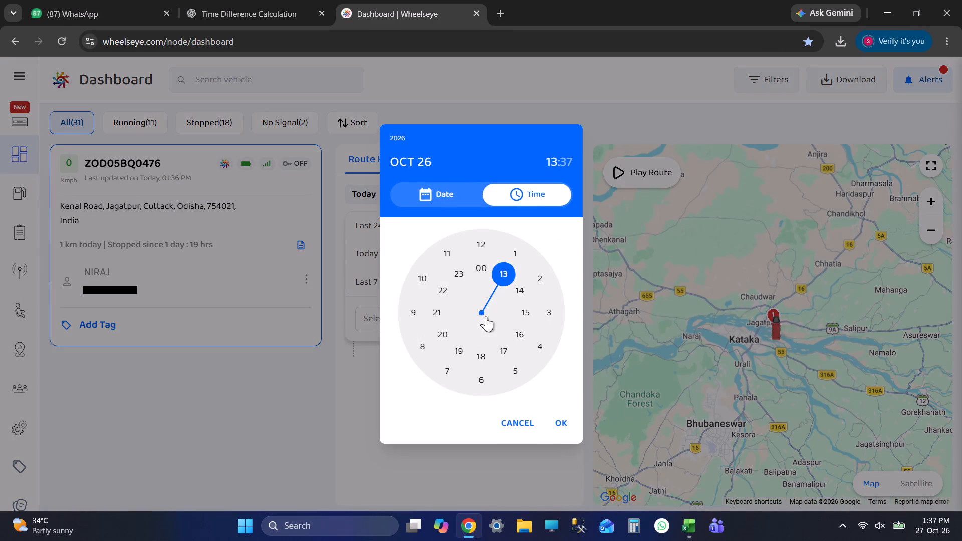
click(476, 263)
click(477, 244)
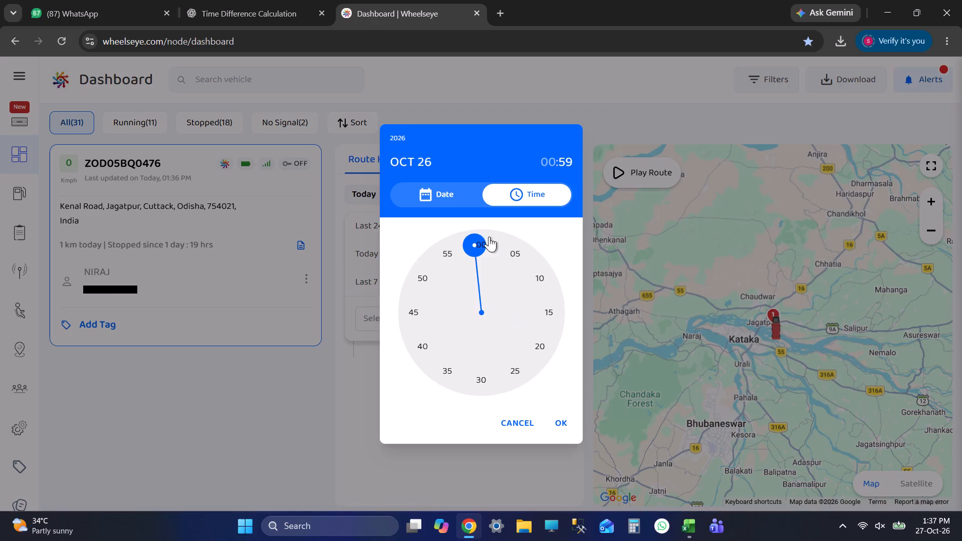
click(486, 236)
click(478, 239)
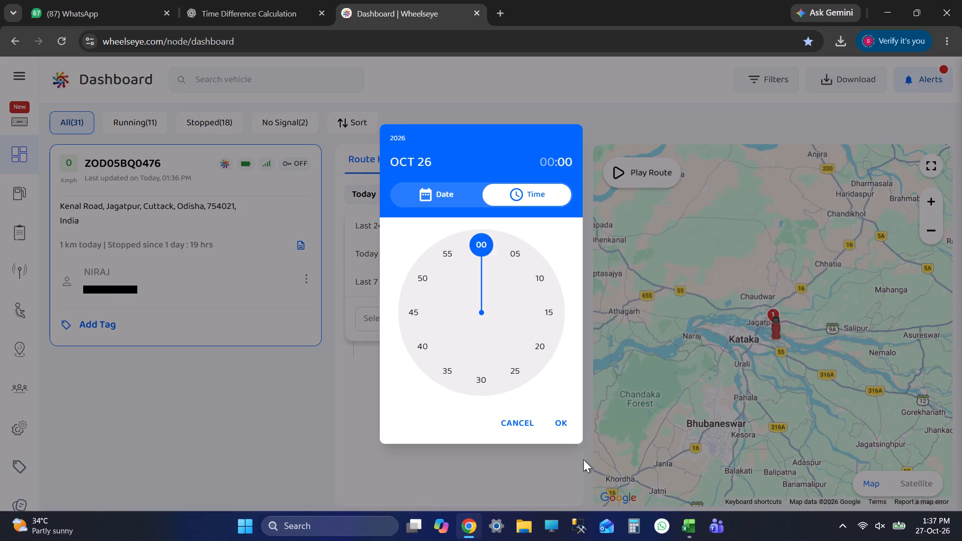
click(560, 421)
click(483, 312)
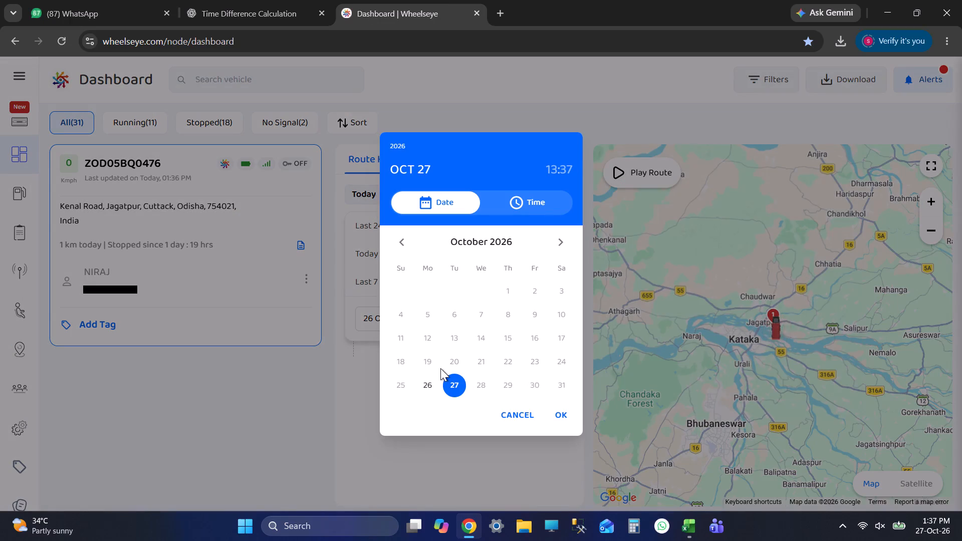
click(433, 383)
click(458, 274)
click(470, 237)
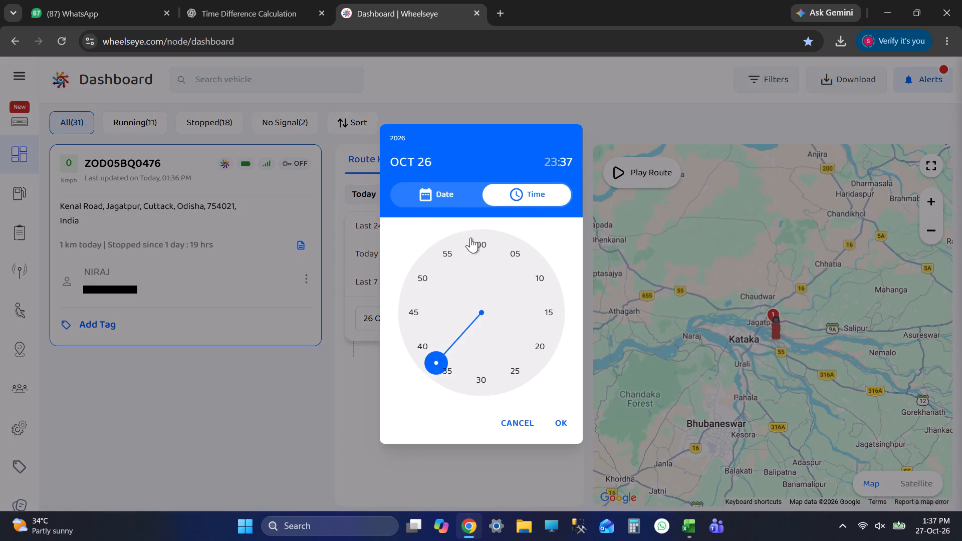
click(559, 421)
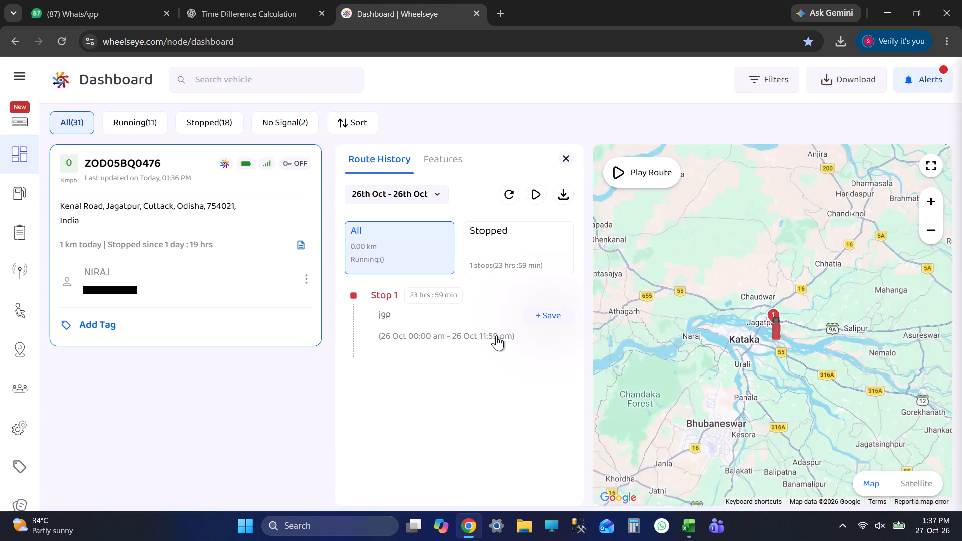
click(470, 319)
scroll(757, 316, up, 4)
scroll(814, 326, up, 8)
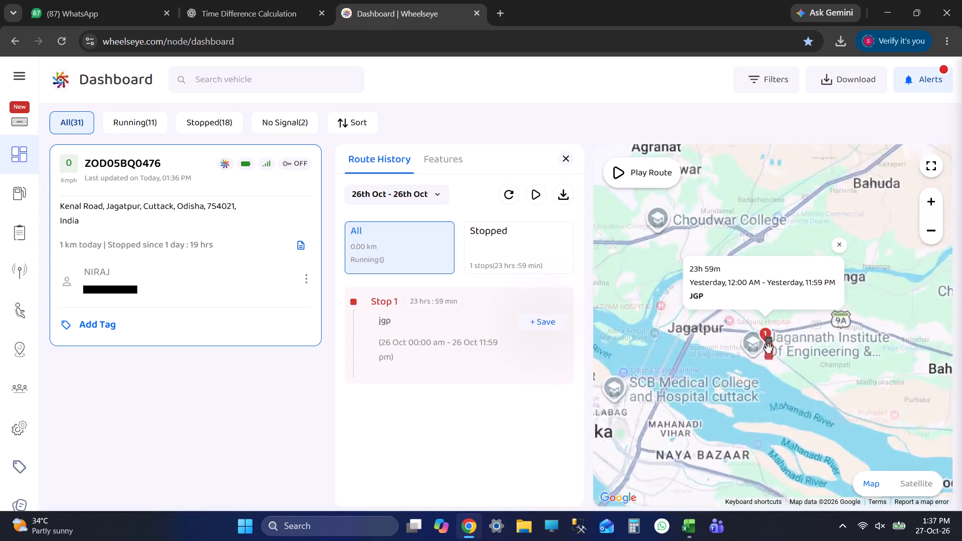
scroll(768, 348, up, 5)
scroll(748, 346, down, 1)
scroll(748, 346, up, 3)
scroll(759, 314, down, 1)
scroll(759, 314, up, 6)
drag(785, 369, 726, 391)
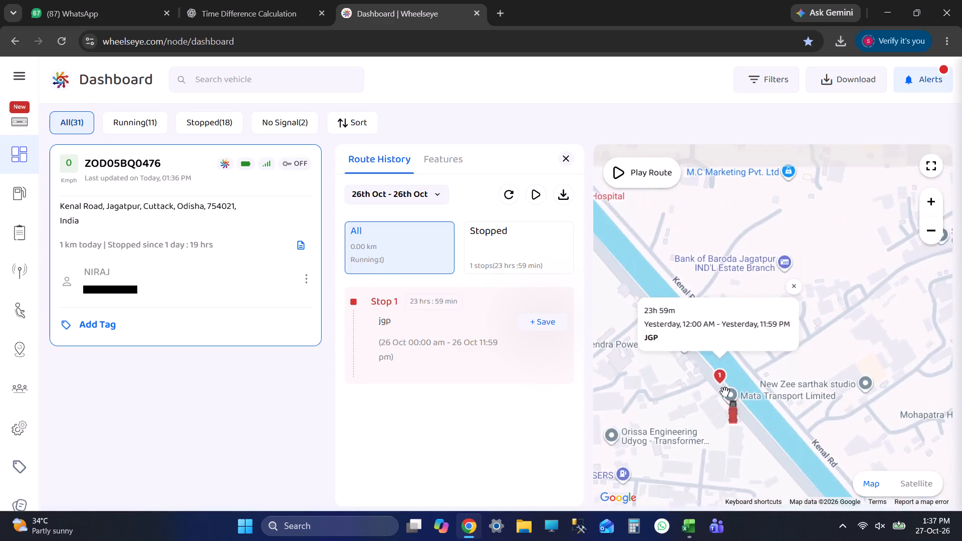
scroll(725, 392, up, 1)
scroll(725, 392, down, 5)
scroll(725, 392, up, 1)
scroll(725, 392, down, 1)
drag(791, 391, 740, 372)
click(733, 274)
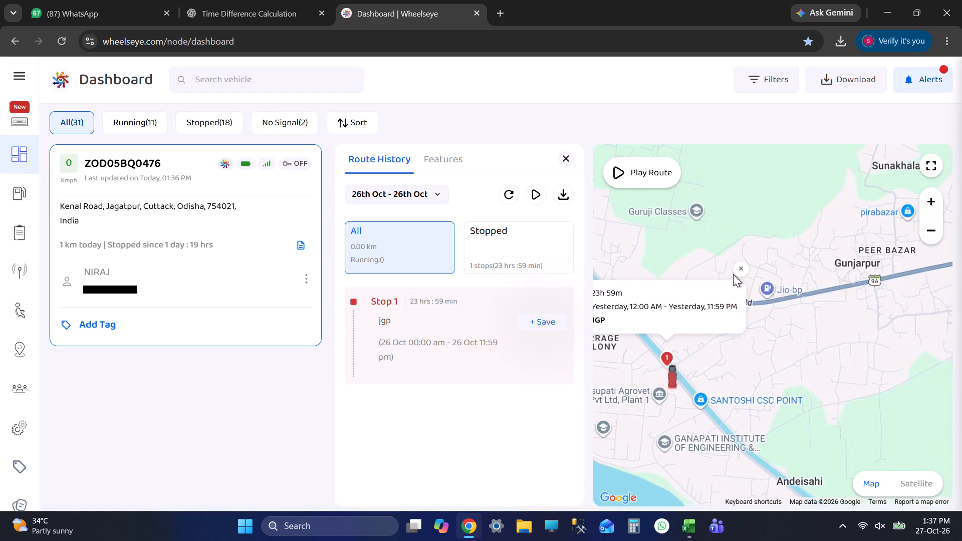
click(737, 267)
drag(733, 390, 783, 358)
scroll(796, 346, down, 4)
click(494, 333)
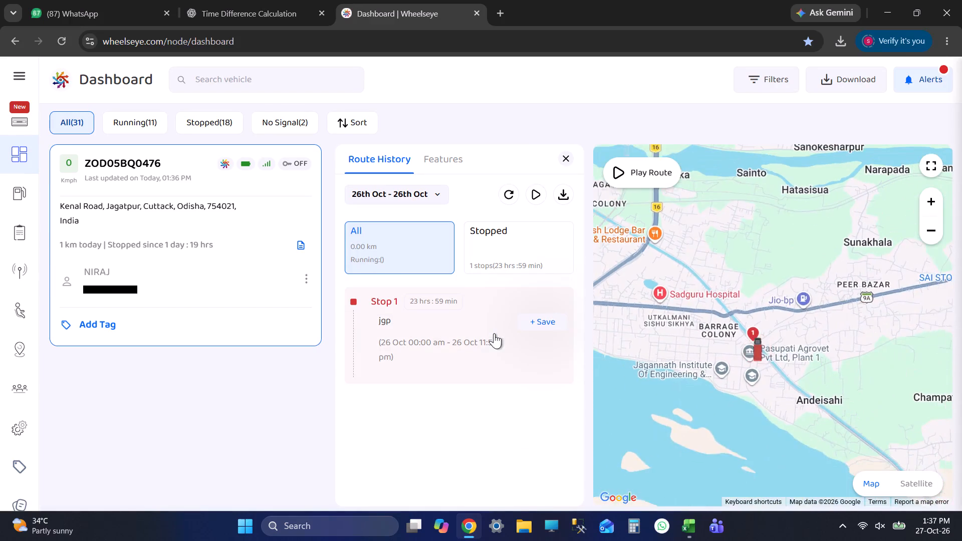
scroll(730, 341, down, 3)
drag(779, 334, 749, 342)
scroll(715, 319, up, 7)
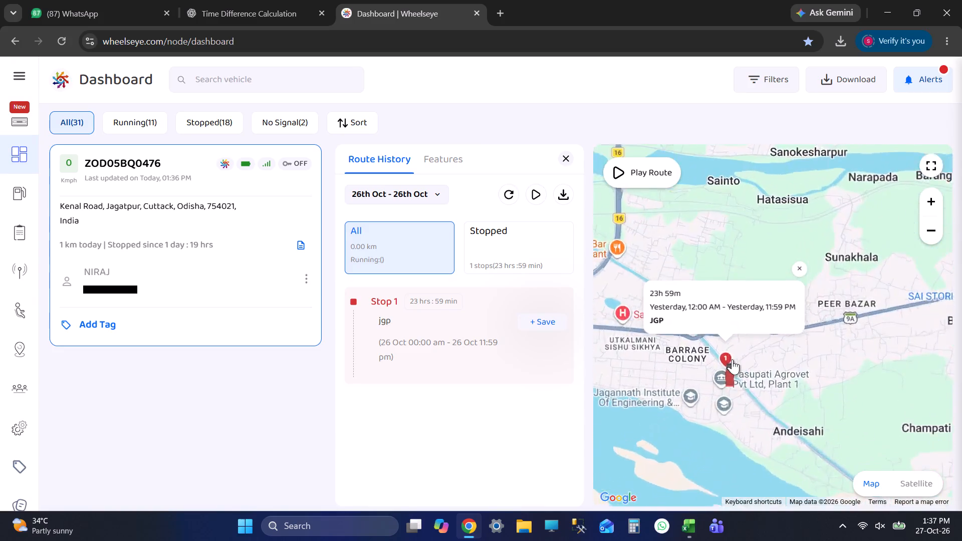
scroll(732, 359, up, 2)
drag(776, 379, 824, 316)
click(411, 324)
click(411, 324)
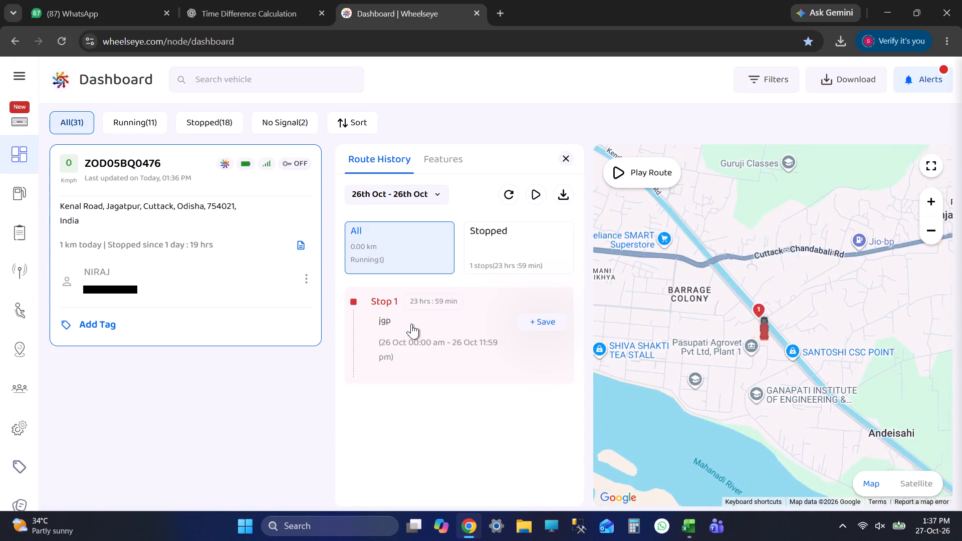
scroll(704, 341, down, 9)
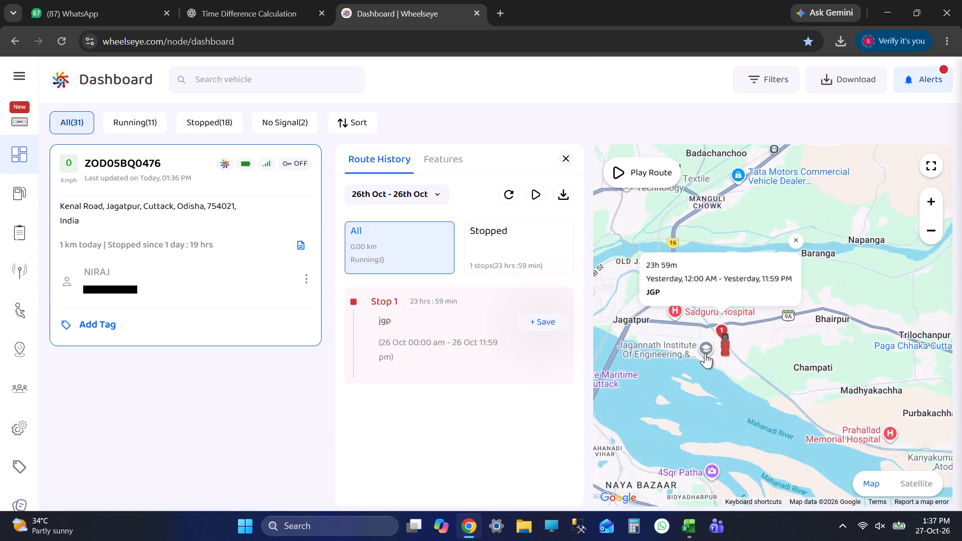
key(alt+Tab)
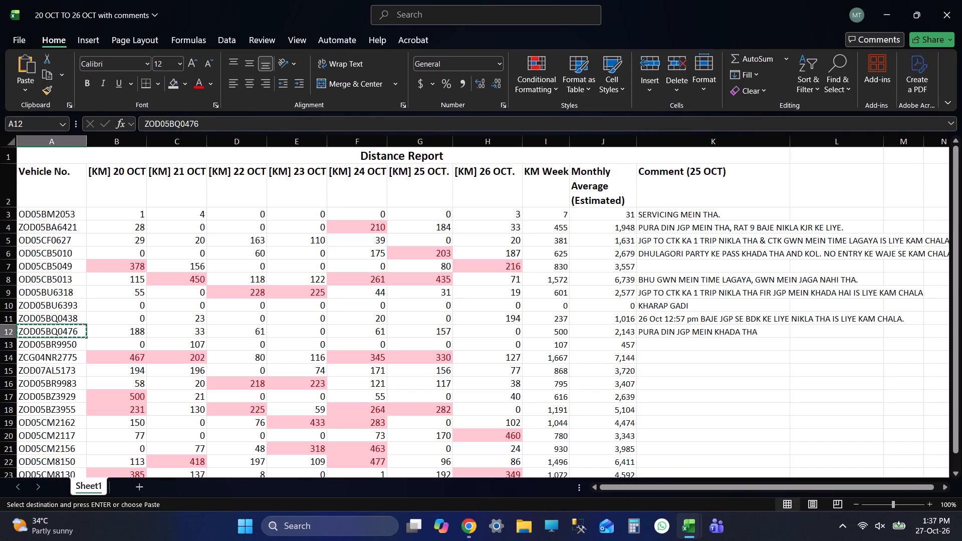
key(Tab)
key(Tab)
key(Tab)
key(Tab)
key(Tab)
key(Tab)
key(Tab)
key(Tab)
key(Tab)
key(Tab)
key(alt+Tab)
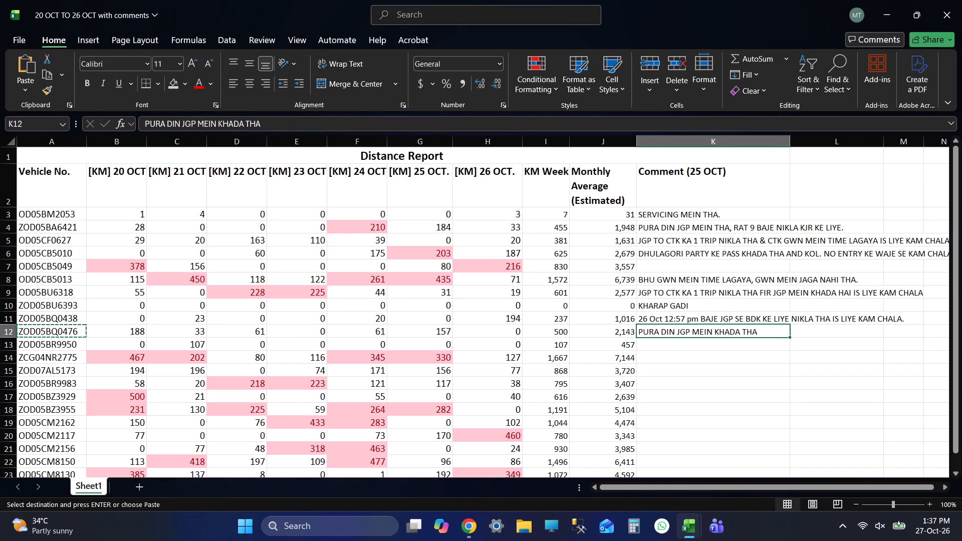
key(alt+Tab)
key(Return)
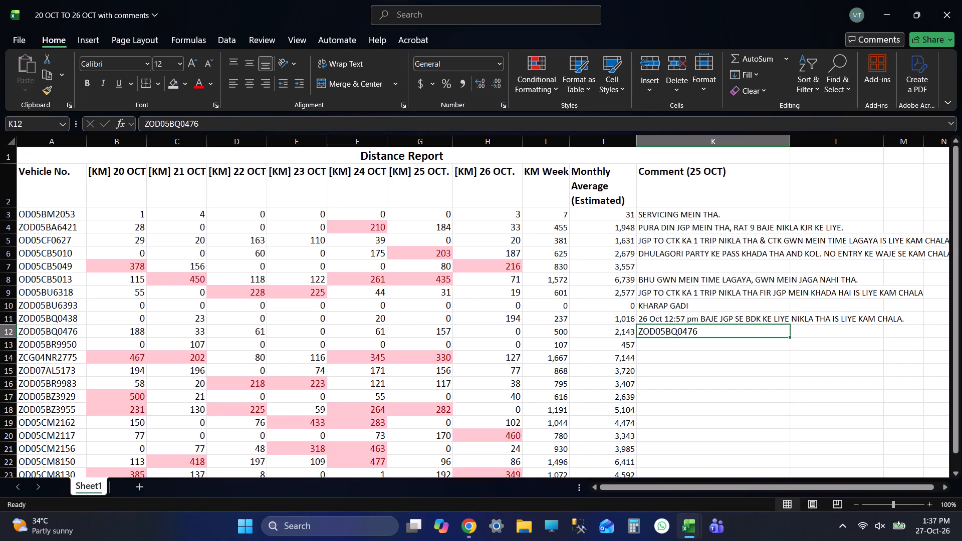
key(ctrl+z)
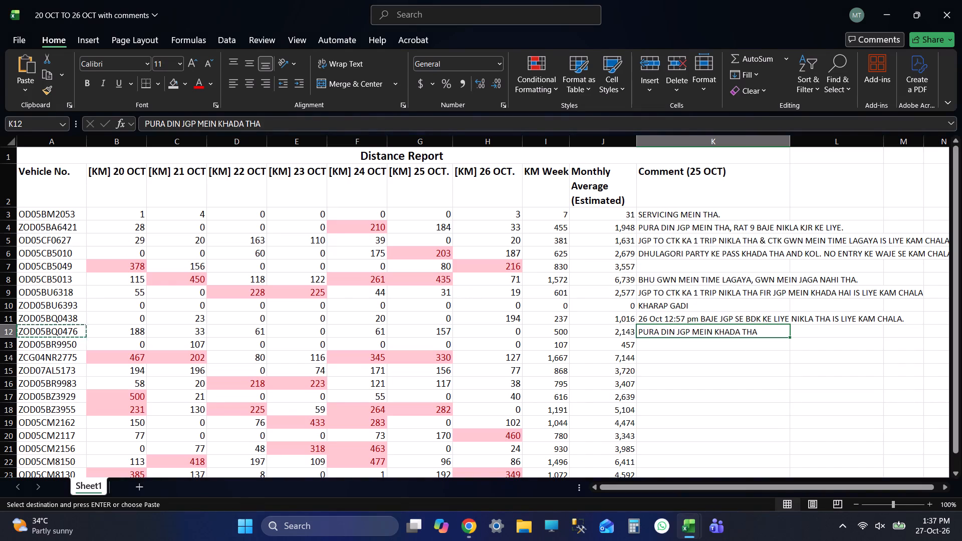
Save the distance report workbook.
key(ctrl+s)
click(681, 347)
key(shift+Tab)
key(shift+Tab)
key(shift+Tab)
key(shift+Tab)
key(shift+Tab)
key(shift+Tab)
key(shift+Tab)
key(shift+Tab)
key(shift+Tab)
key(shift+Tab)
key(shift+Tab)
key(shift+Tab)
key(shift+Tab)
key(shift+Tab)
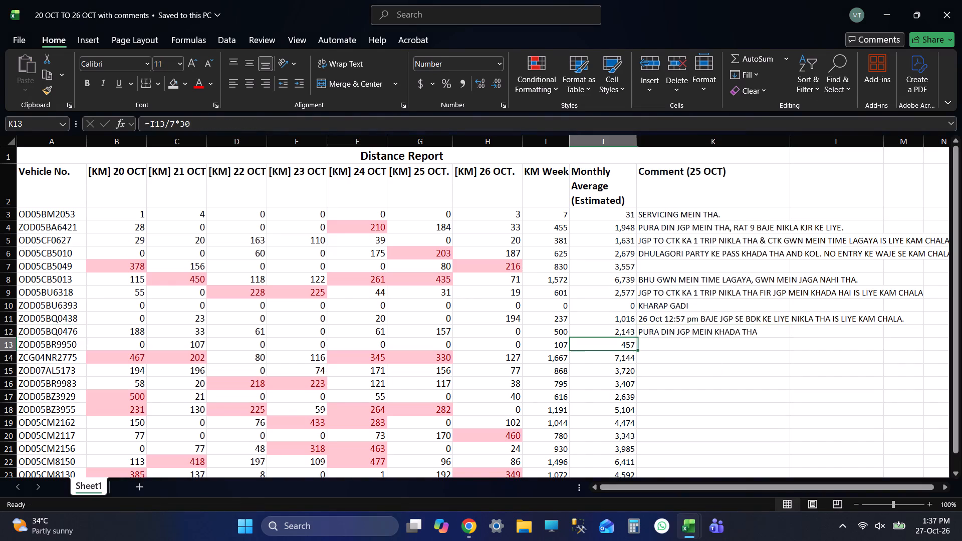
key(ctrl+c)
key(alt+Tab)
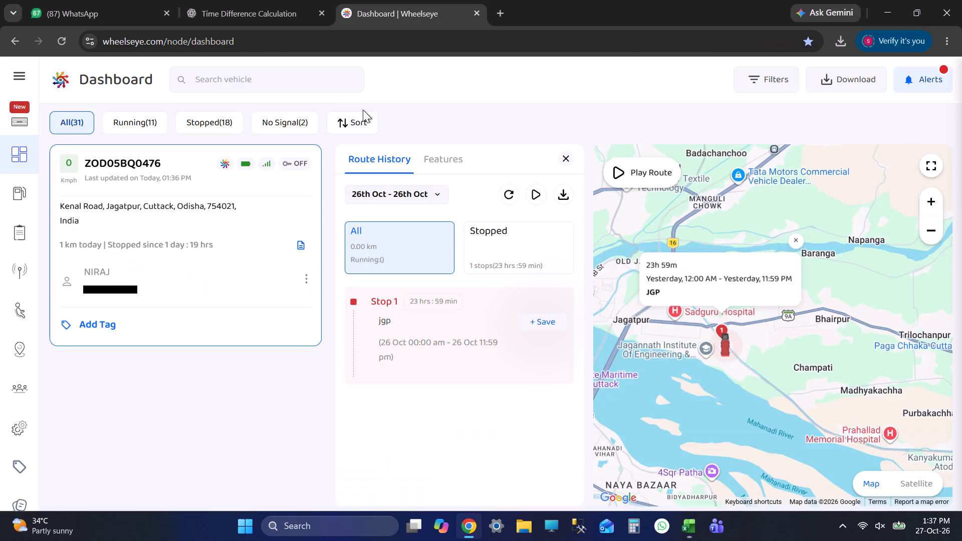
click(293, 83)
key(ctrl+v)
key(Return)
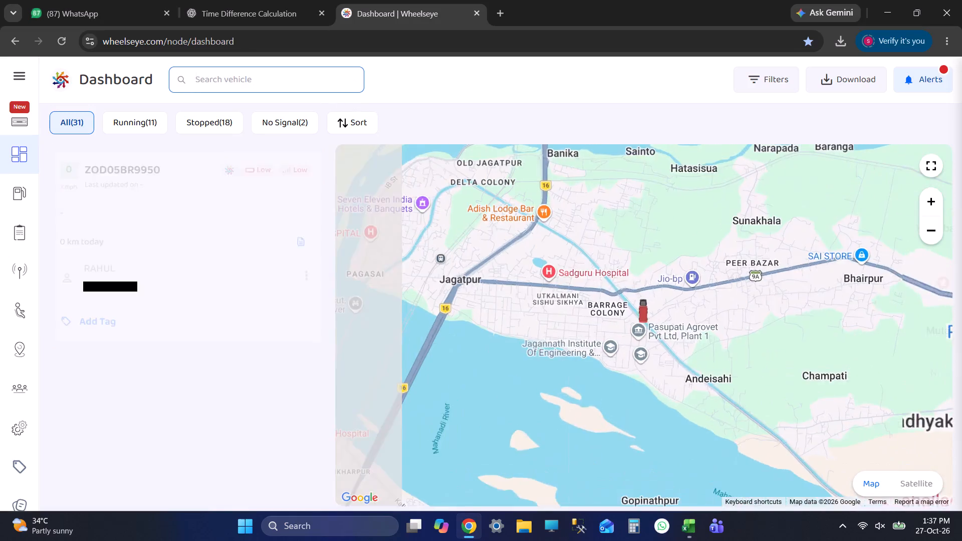
click(157, 147)
click(376, 203)
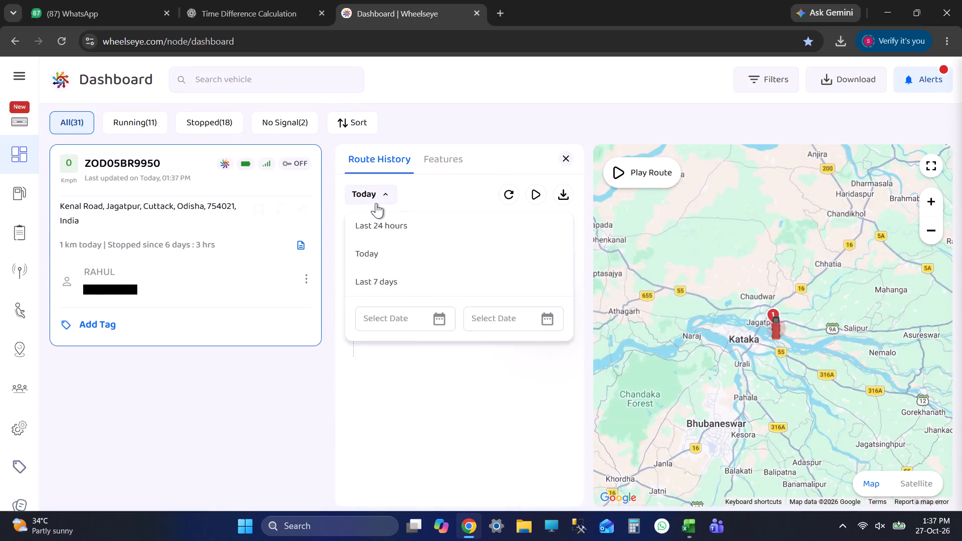
click(417, 319)
click(423, 387)
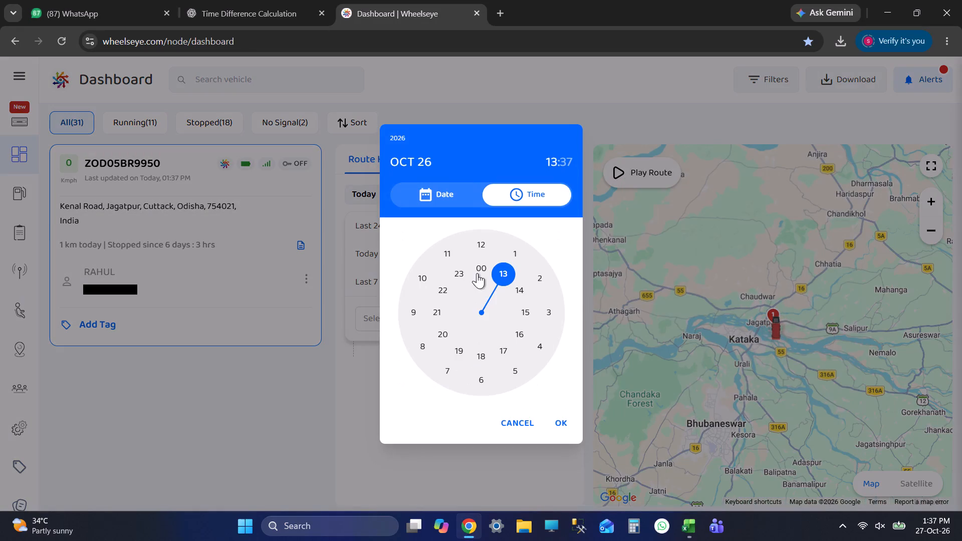
click(478, 264)
click(483, 240)
click(564, 424)
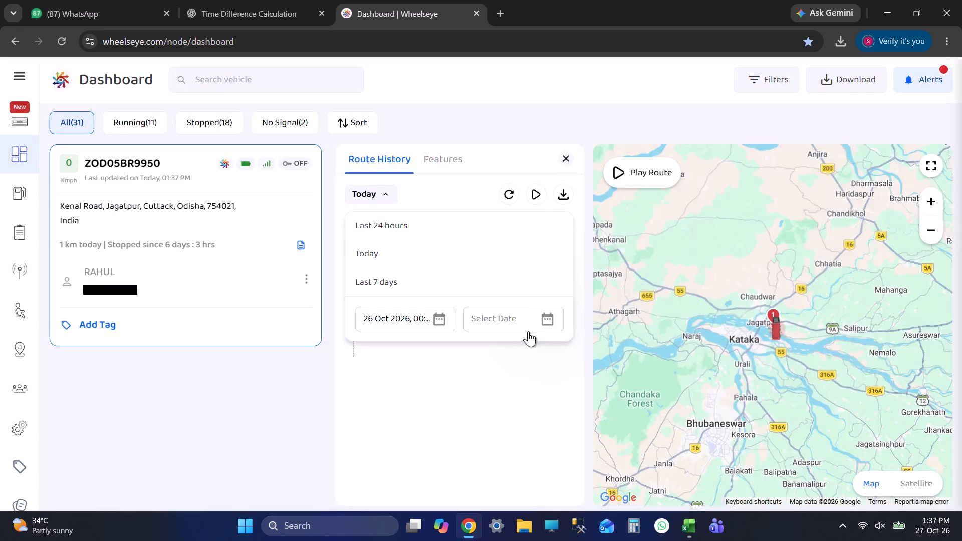
click(520, 326)
click(423, 385)
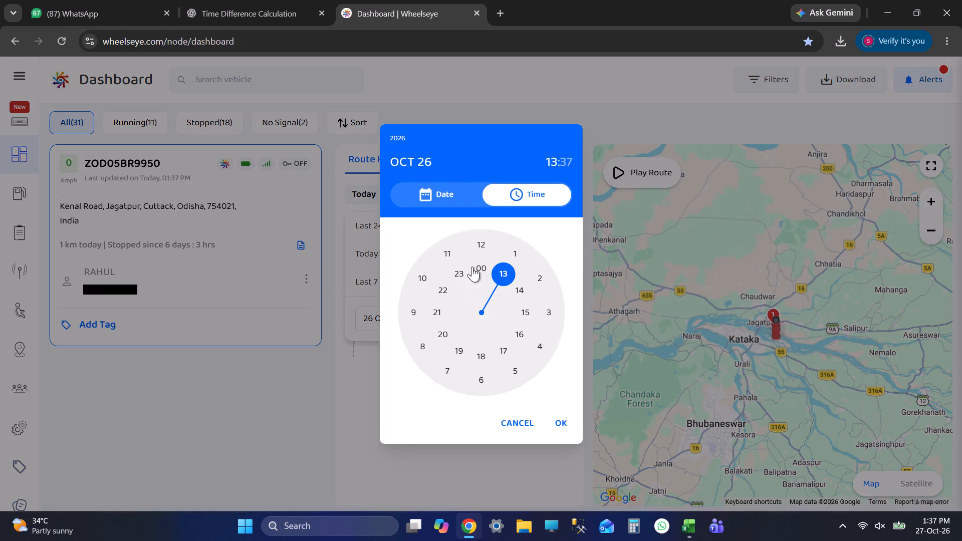
click(459, 266)
click(470, 239)
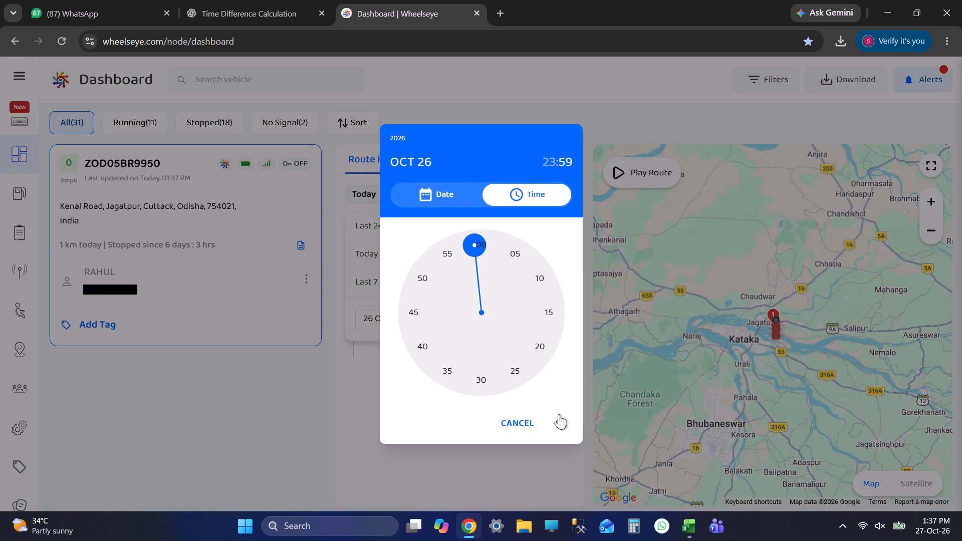
click(559, 414)
click(460, 333)
key(alt+Tab)
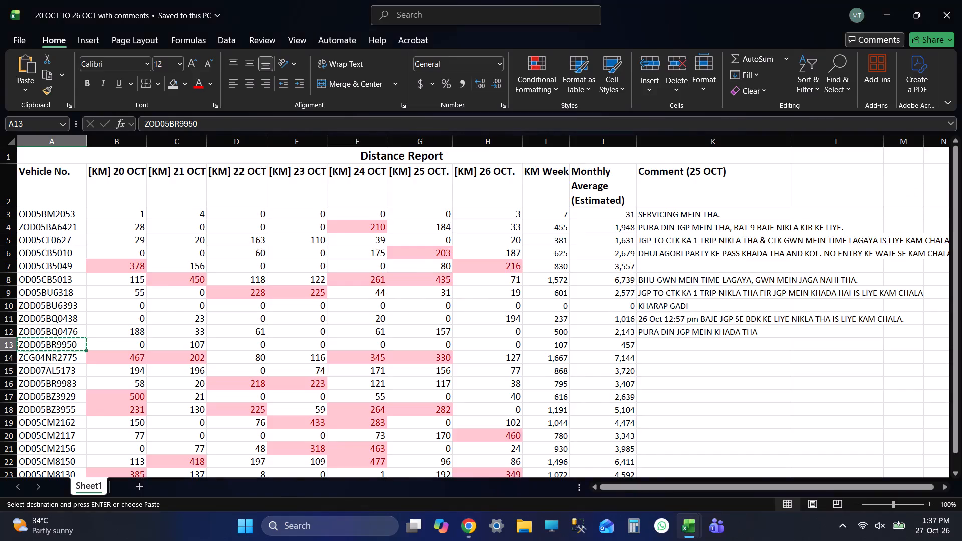
key(alt+Tab)
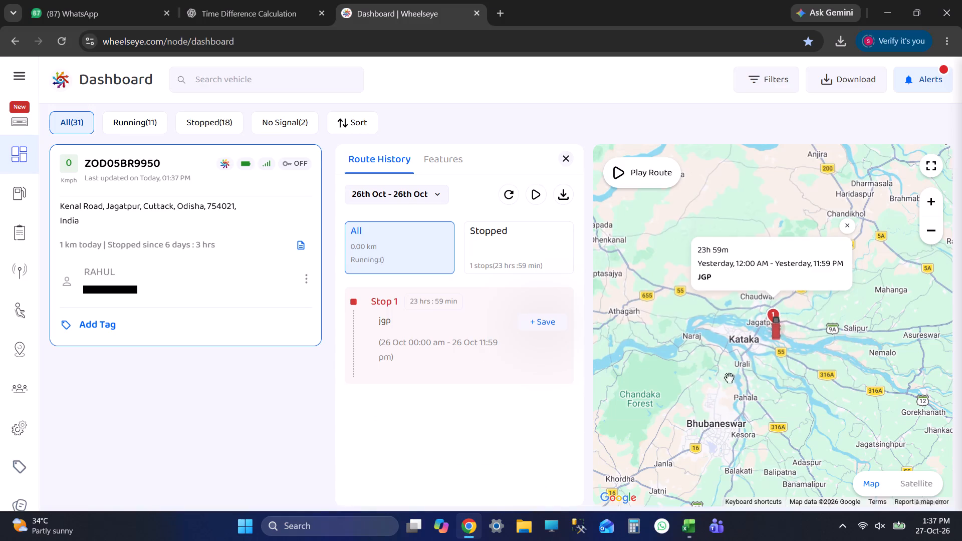
click(448, 316)
click(448, 316)
click(448, 316)
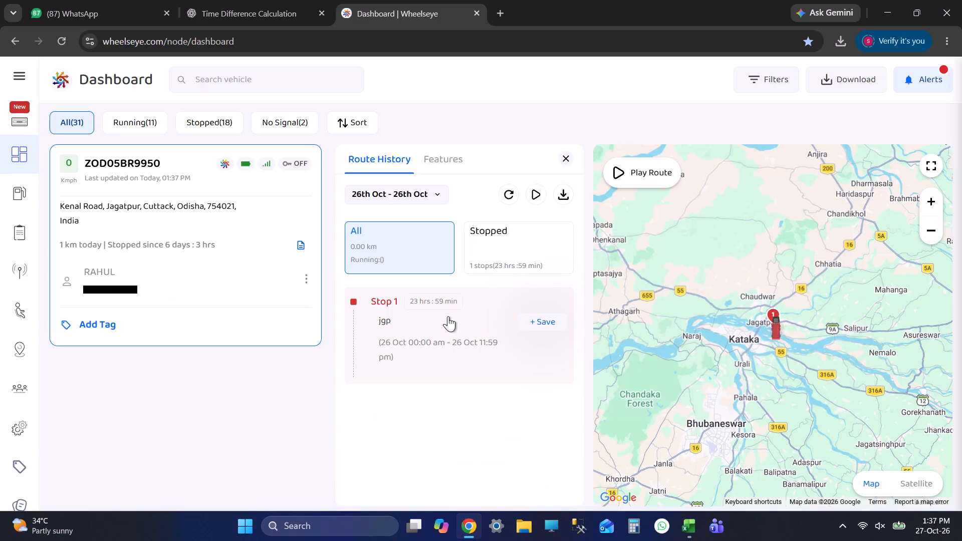
key(alt+Tab)
key(alt+Tab)
key(alt+Tab)
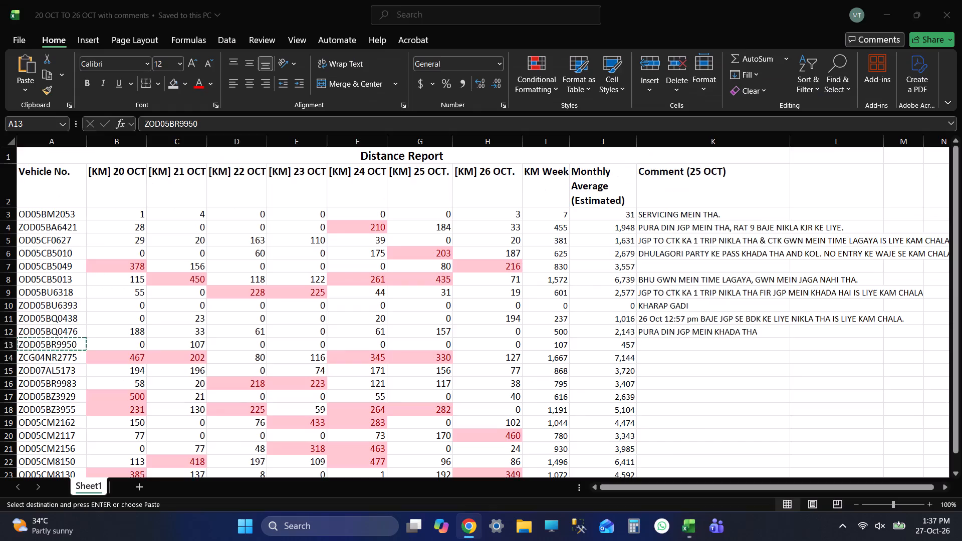
key(Tab)
key(Tab)
key(Tab)
key(Tab)
key(Tab)
key(Tab)
key(Tab)
key(Tab)
key(Tab)
key(Tab)
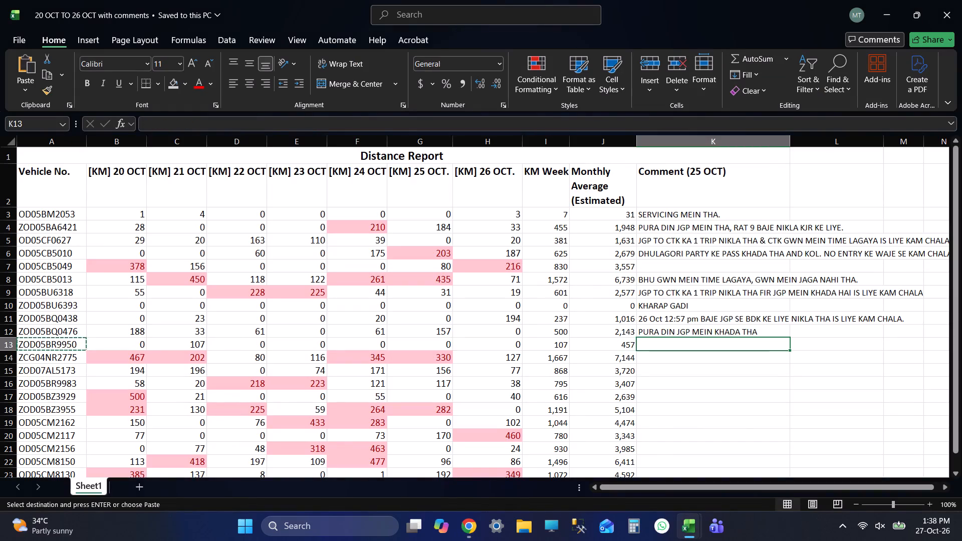
click(675, 331)
key(ctrl+c)
click(681, 351)
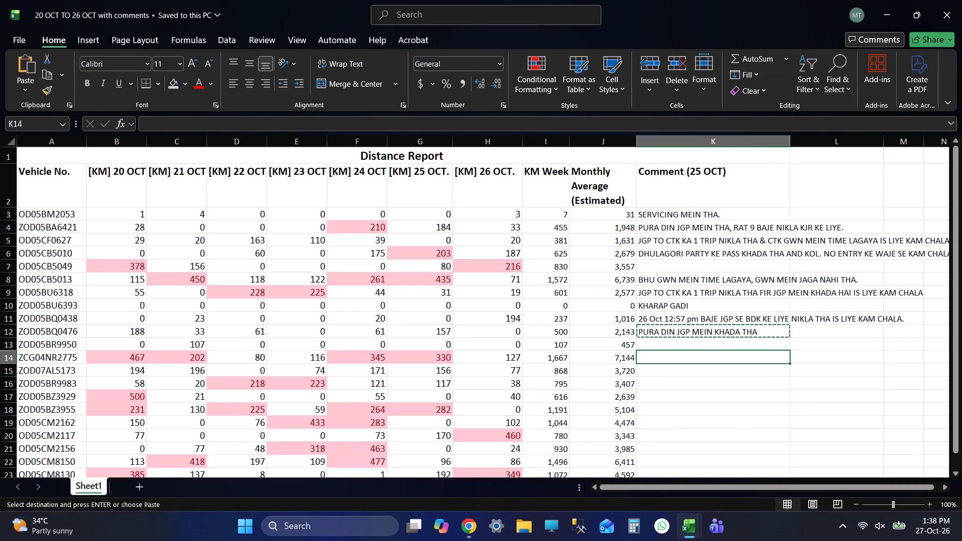
click(674, 347)
key(ctrl+v)
key(Return)
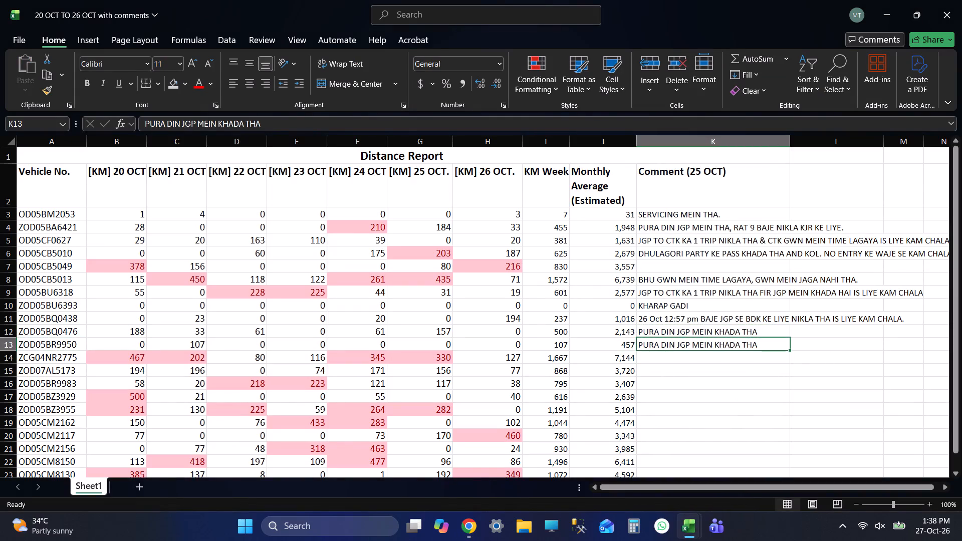
key(Return)
key(ctrl+s)
key(ctrl+s)
key(ctrl+s)
Switch back to Wheelseye and reload the dashboard.
key(alt+Tab)
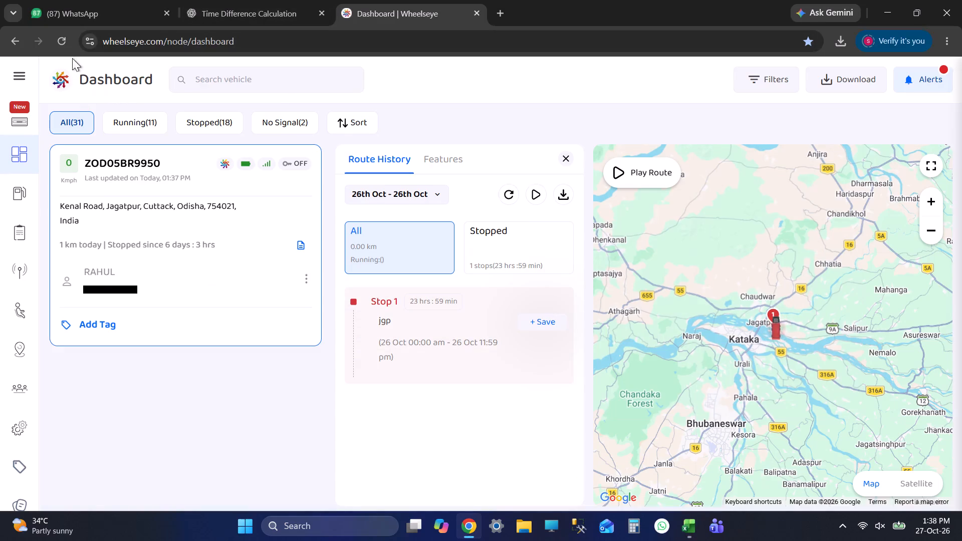
click(69, 41)
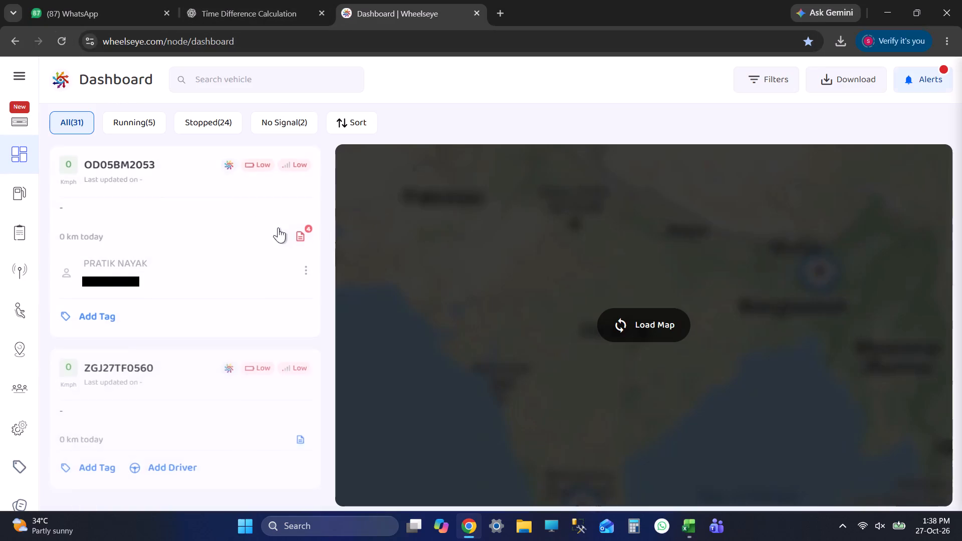
click(183, 226)
click(748, 324)
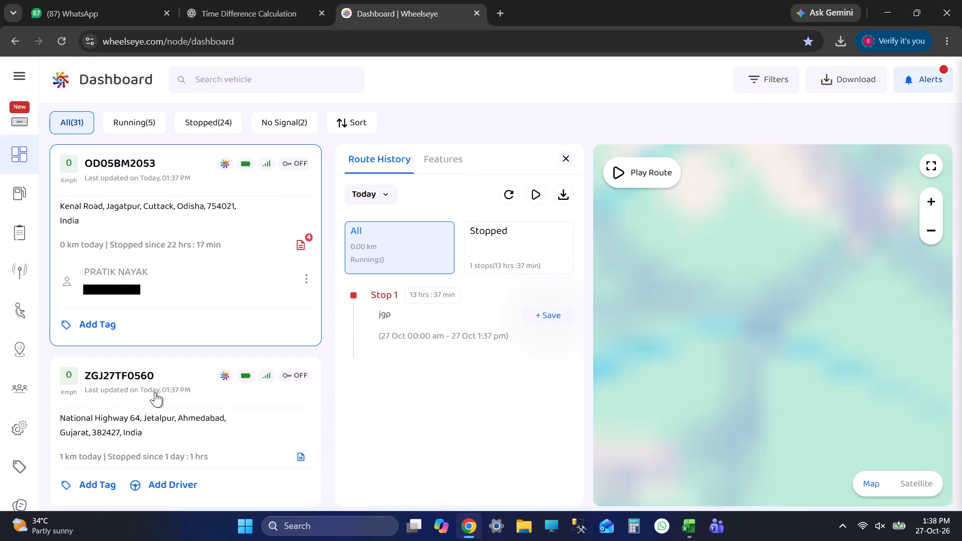
scroll(154, 391, down, 3)
scroll(202, 391, down, 3)
click(166, 209)
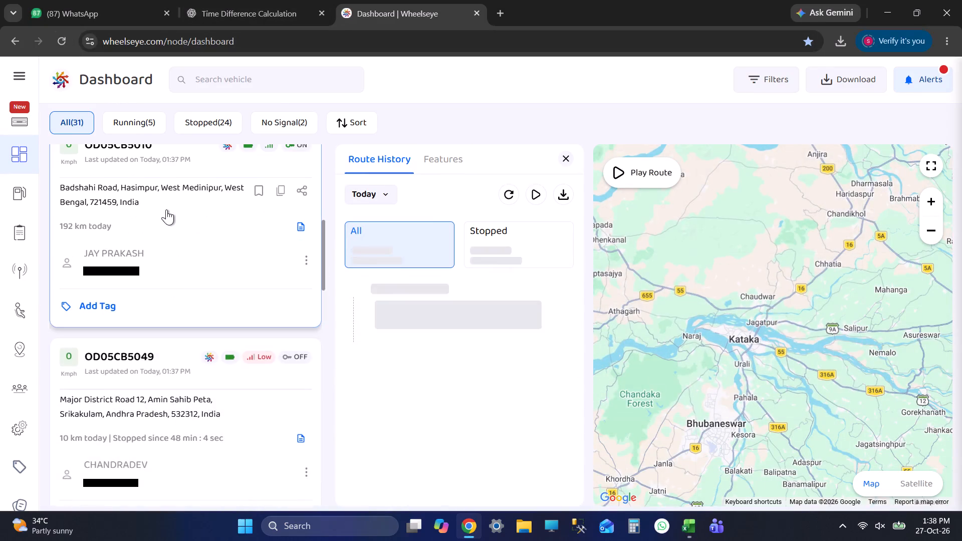
drag(657, 436, 712, 378)
scroll(680, 352, up, 4)
scroll(733, 368, up, 4)
drag(732, 403, 782, 336)
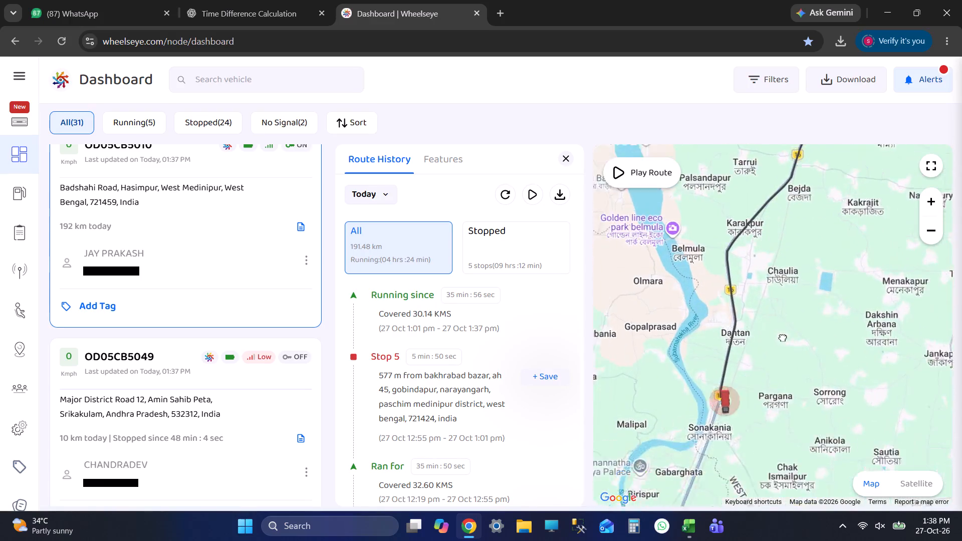
drag(782, 336, 783, 333)
scroll(783, 333, down, 4)
scroll(178, 344, up, 2)
scroll(751, 321, down, 2)
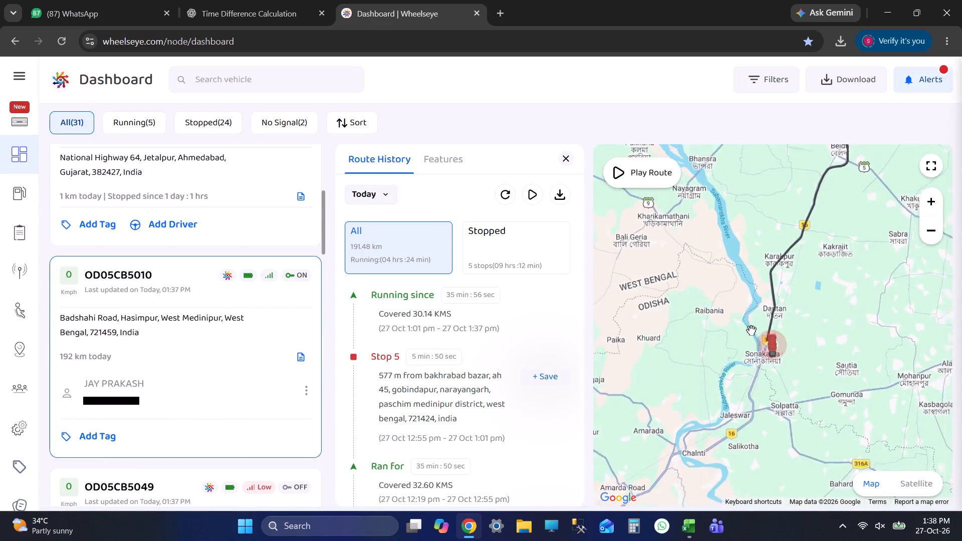
scroll(751, 330, down, 5)
scroll(752, 345, up, 4)
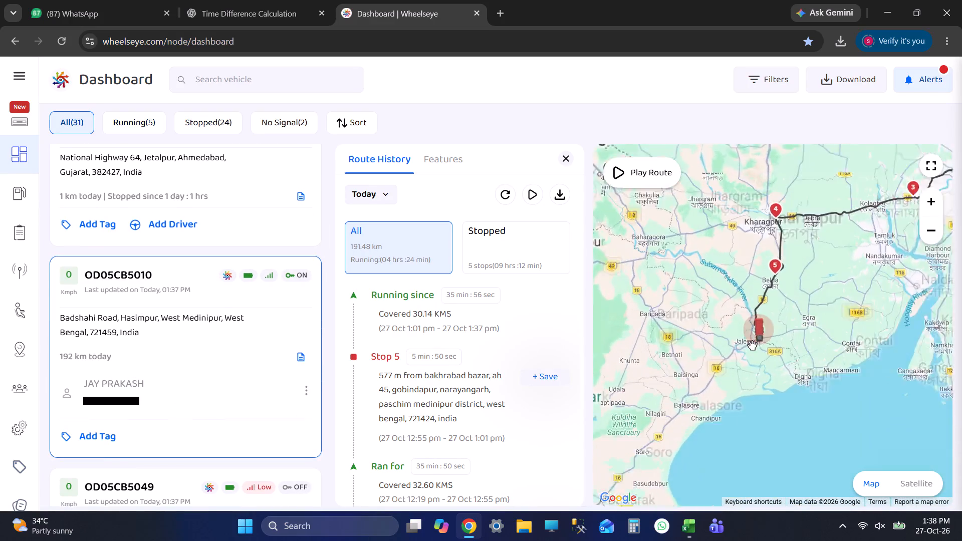
scroll(237, 399, down, 4)
click(202, 328)
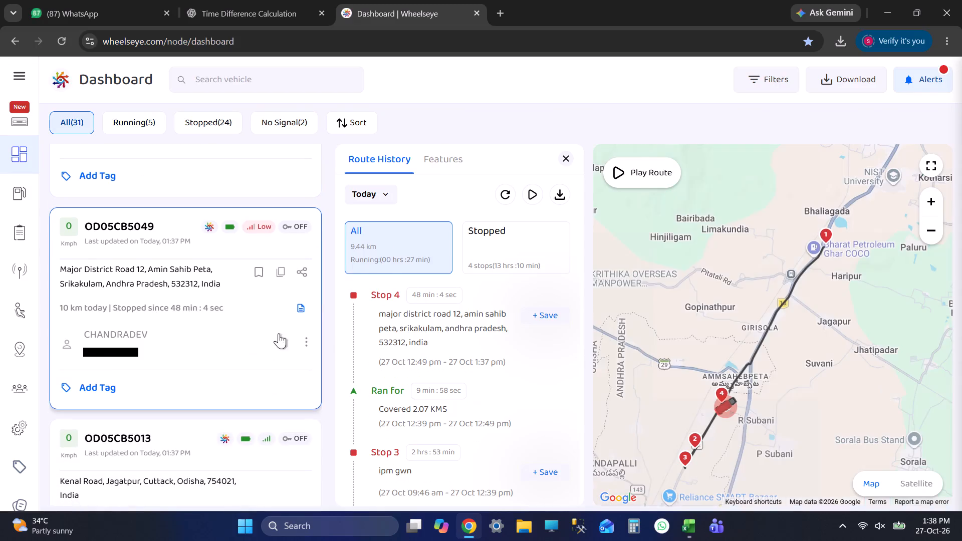
drag(696, 361, 711, 332)
scroll(686, 338, down, 2)
scroll(686, 342, up, 1)
scroll(686, 342, down, 2)
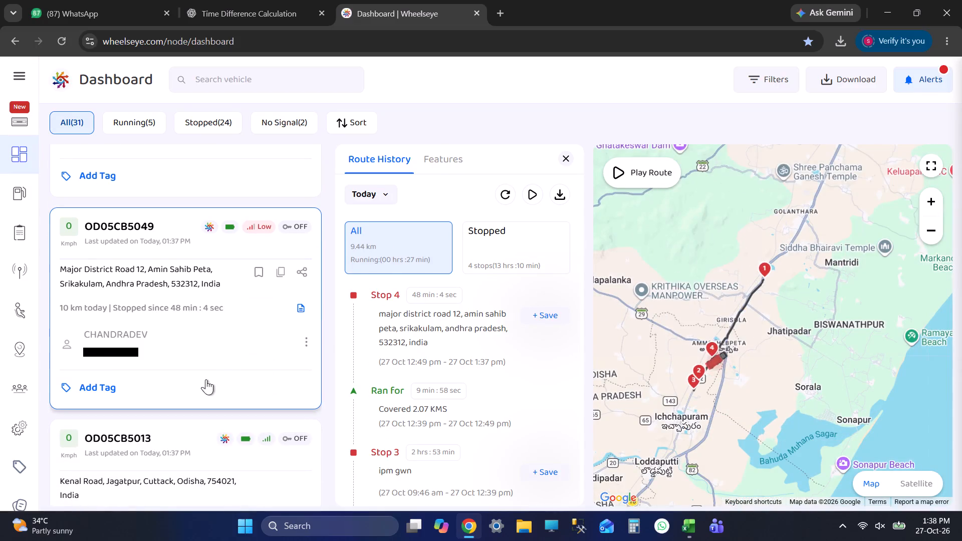
scroll(206, 379, down, 1)
click(424, 336)
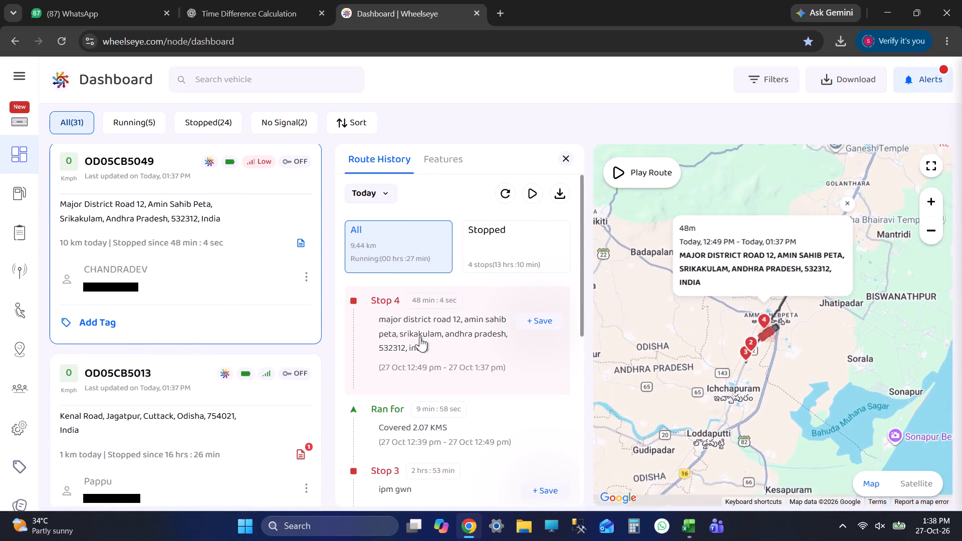
scroll(160, 331, up, 1)
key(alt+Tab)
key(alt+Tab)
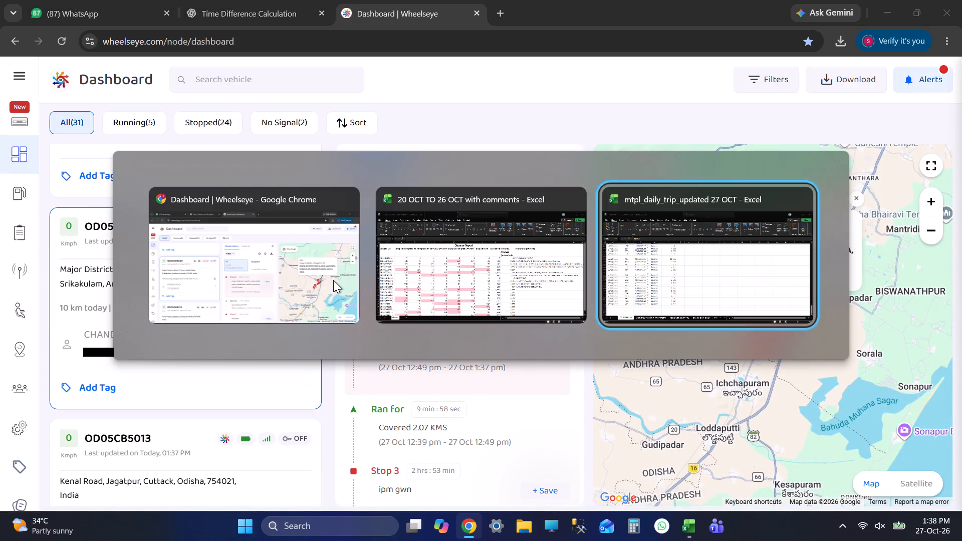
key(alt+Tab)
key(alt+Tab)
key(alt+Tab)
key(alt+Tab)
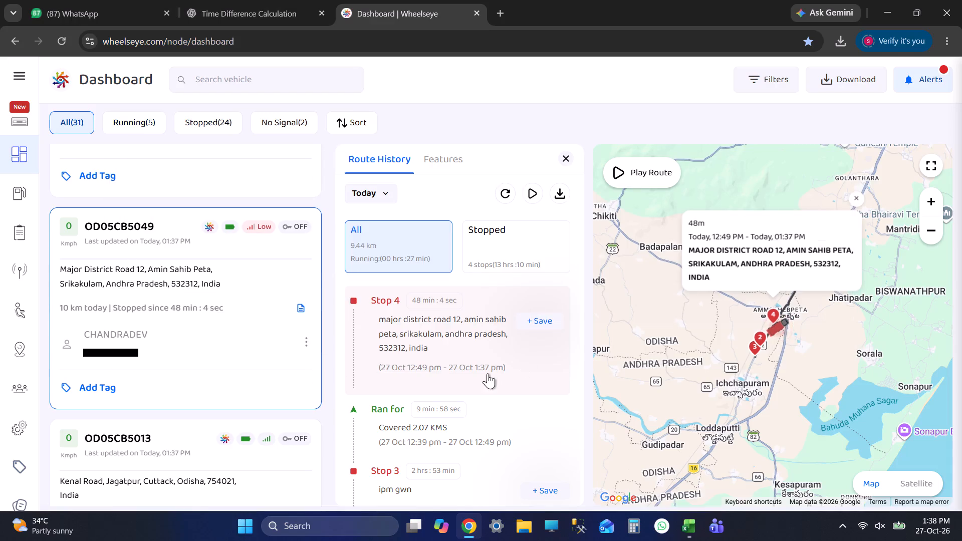
scroll(169, 329, down, 1)
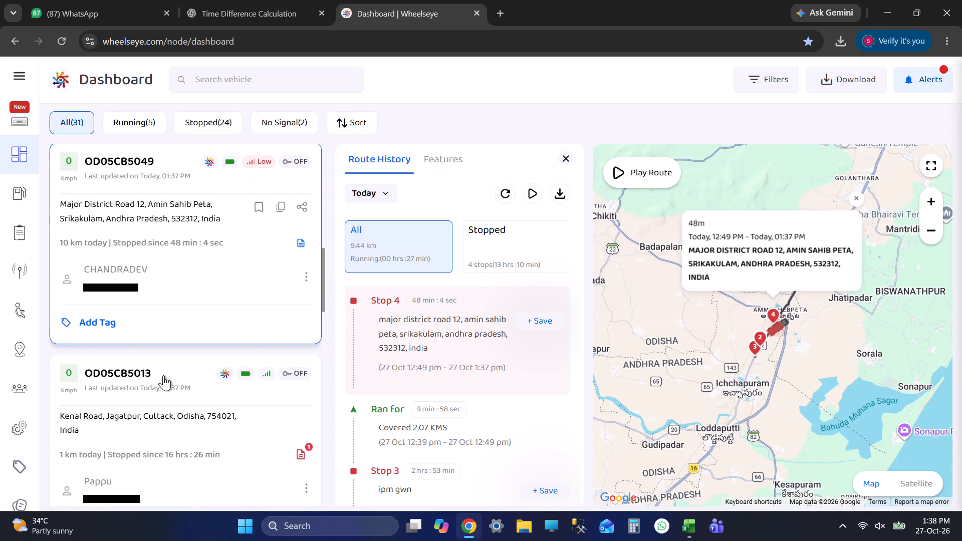
click(160, 407)
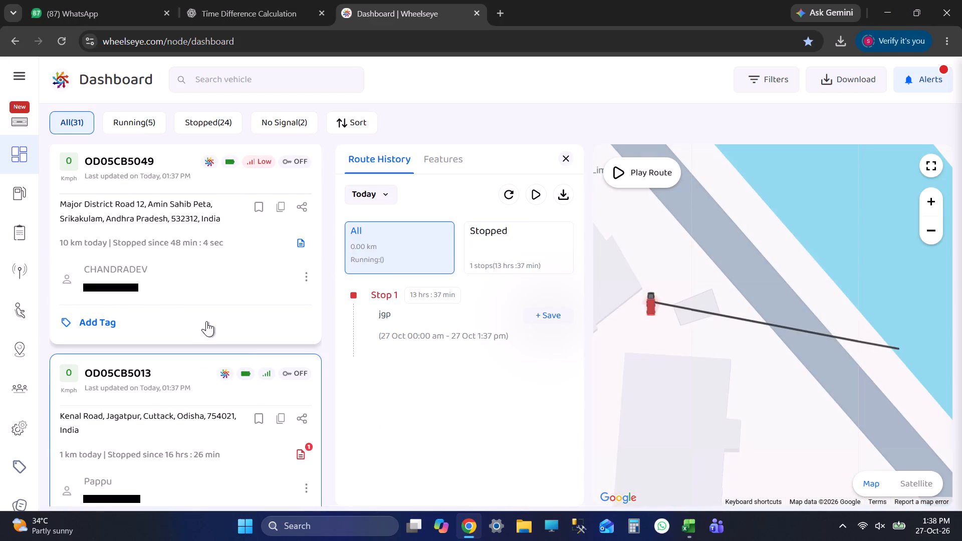
click(197, 274)
scroll(215, 340, down, 2)
click(210, 309)
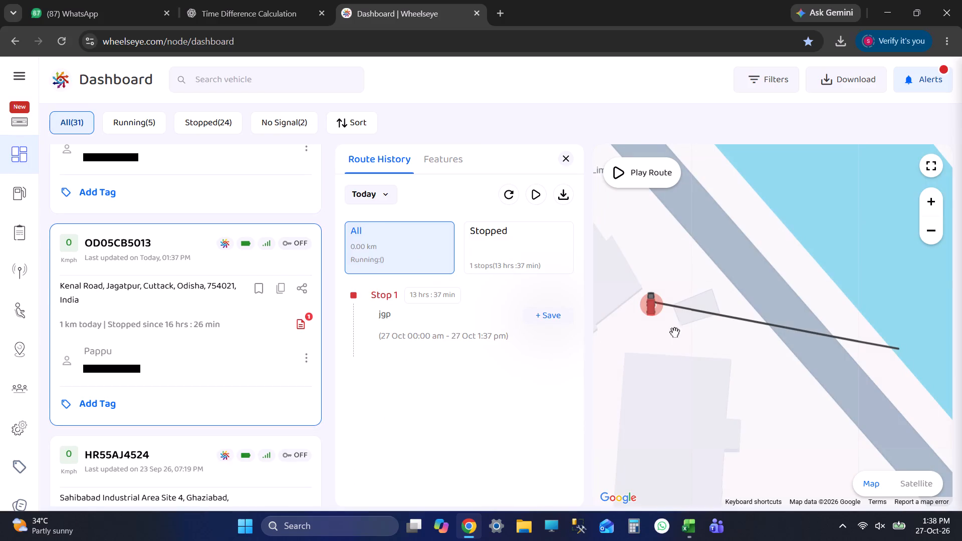
scroll(166, 347, down, 3)
click(168, 289)
scroll(205, 311, down, 3)
click(185, 314)
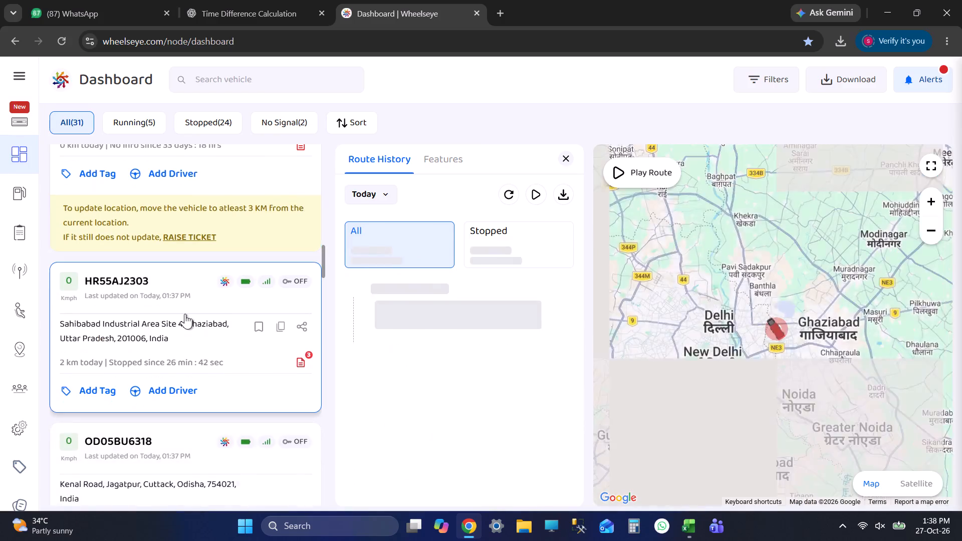
scroll(185, 314, down, 3)
click(185, 314)
scroll(270, 347, down, 3)
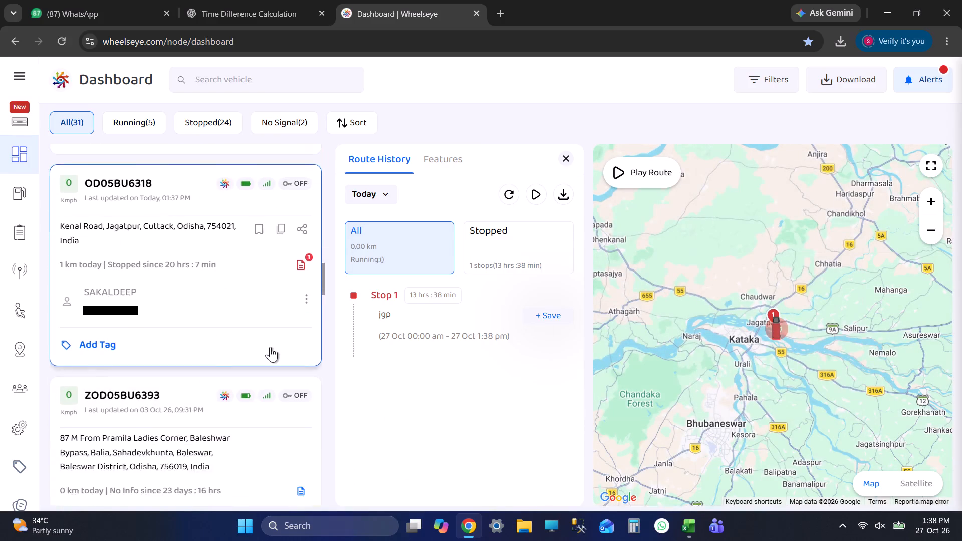
scroll(270, 347, down, 1)
click(237, 304)
scroll(237, 306, down, 3)
click(174, 348)
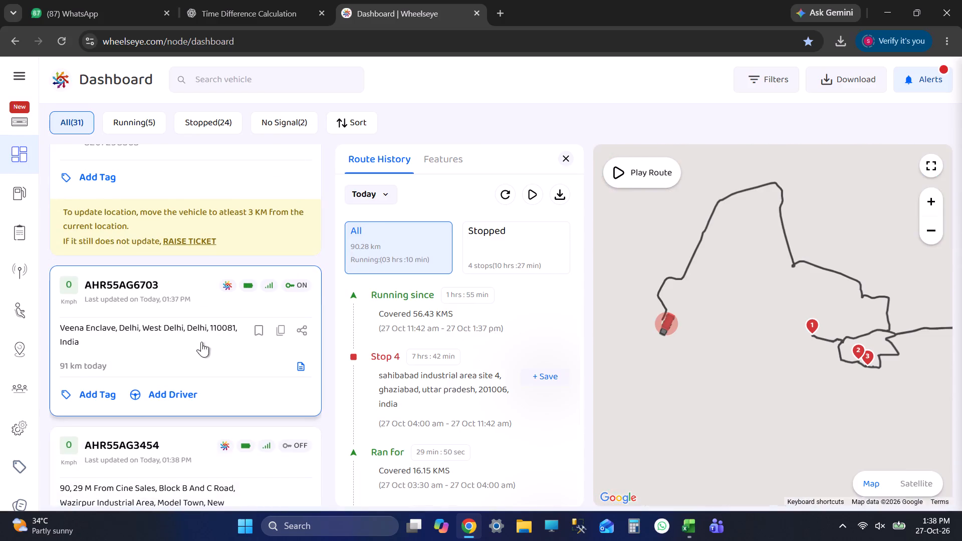
scroll(206, 350, down, 5)
click(194, 324)
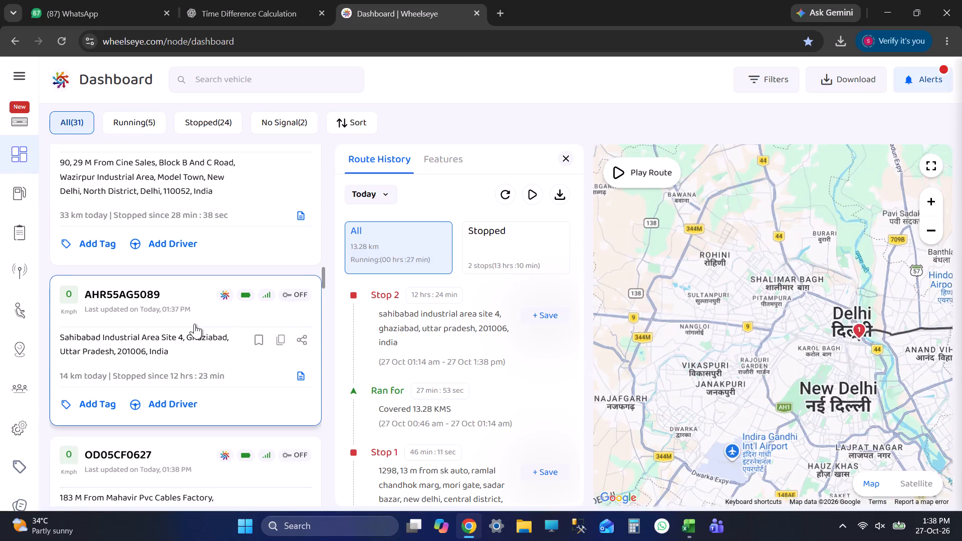
scroll(203, 340, down, 3)
click(171, 321)
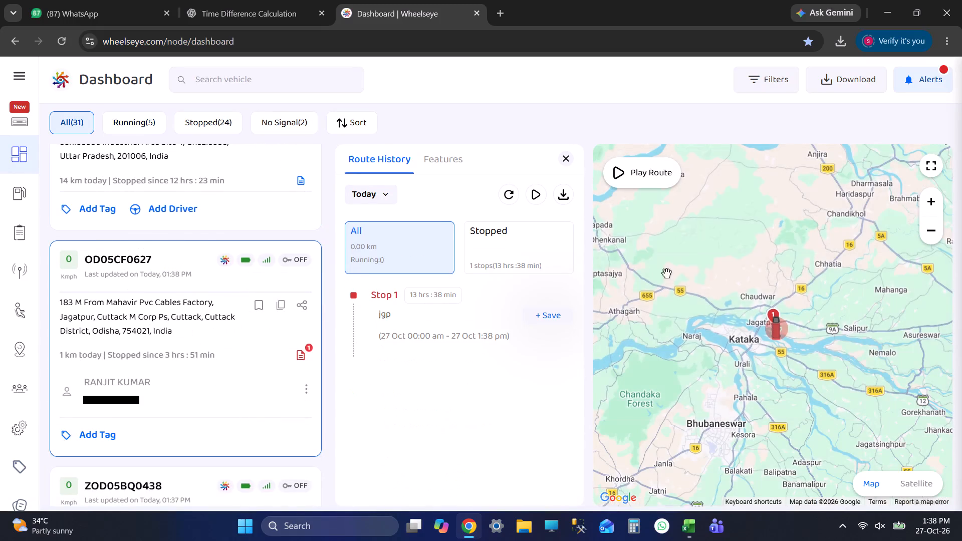
scroll(131, 373, up, 1)
scroll(131, 373, down, 2)
scroll(181, 432, down, 2)
click(181, 351)
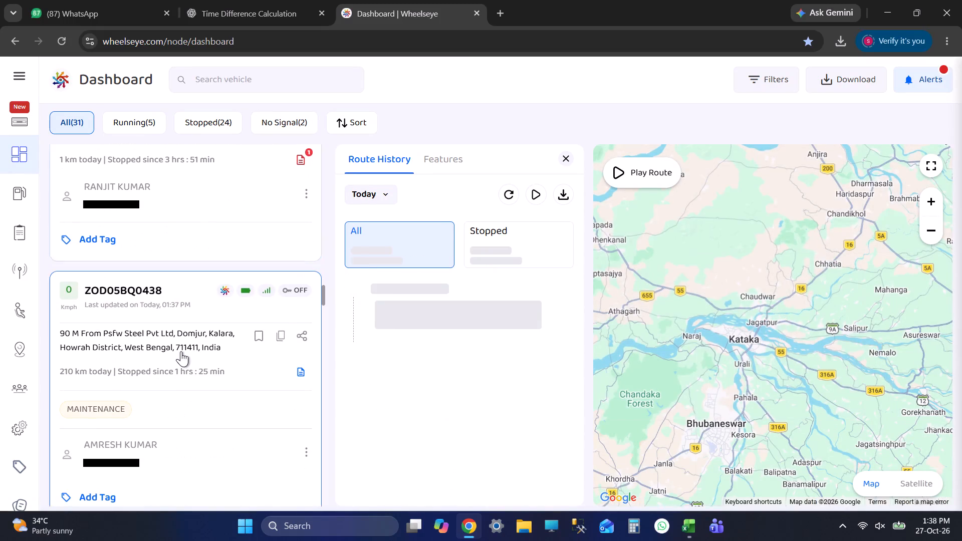
drag(762, 269, 688, 324)
scroll(799, 268, up, 2)
scroll(799, 268, down, 1)
scroll(799, 268, up, 3)
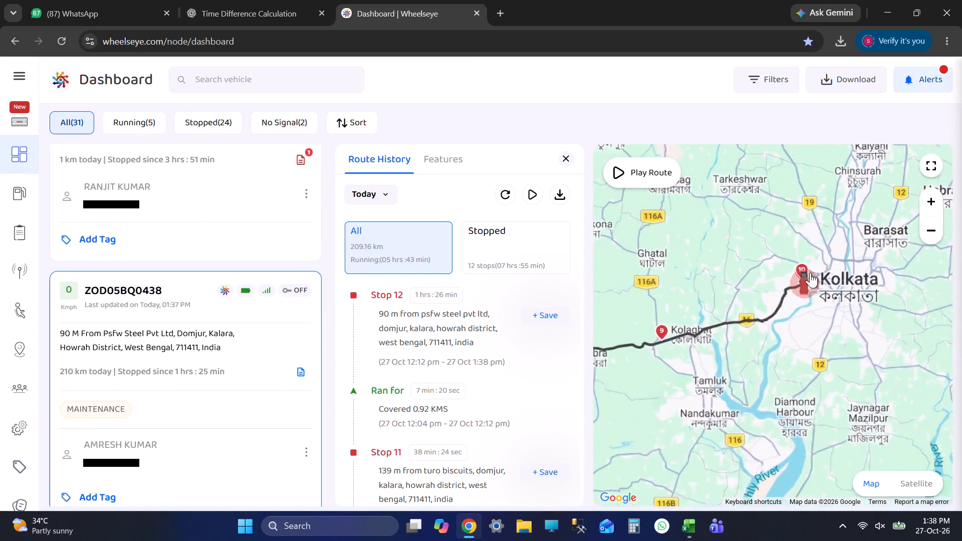
scroll(810, 273, up, 18)
scroll(782, 308, down, 1)
scroll(782, 308, up, 2)
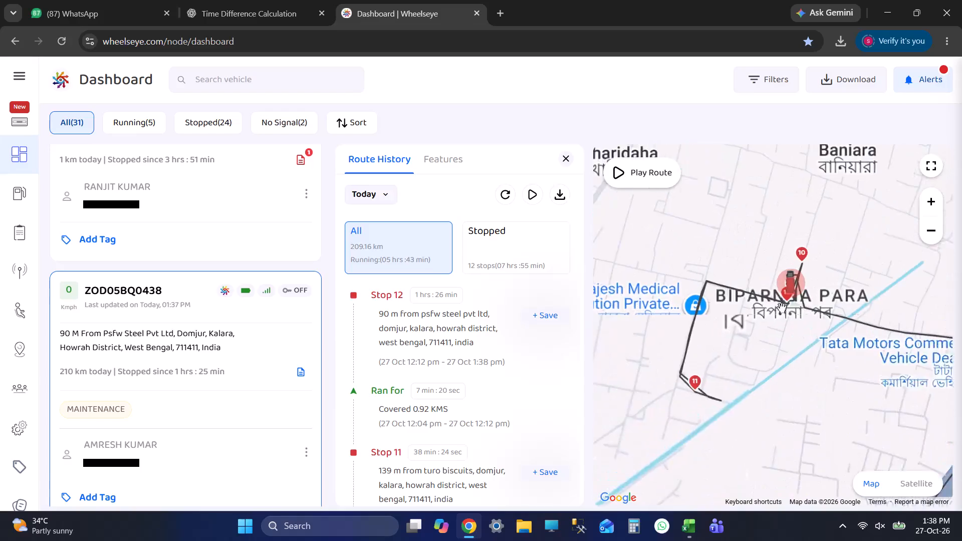
scroll(139, 375, up, 1)
scroll(139, 375, down, 5)
click(164, 320)
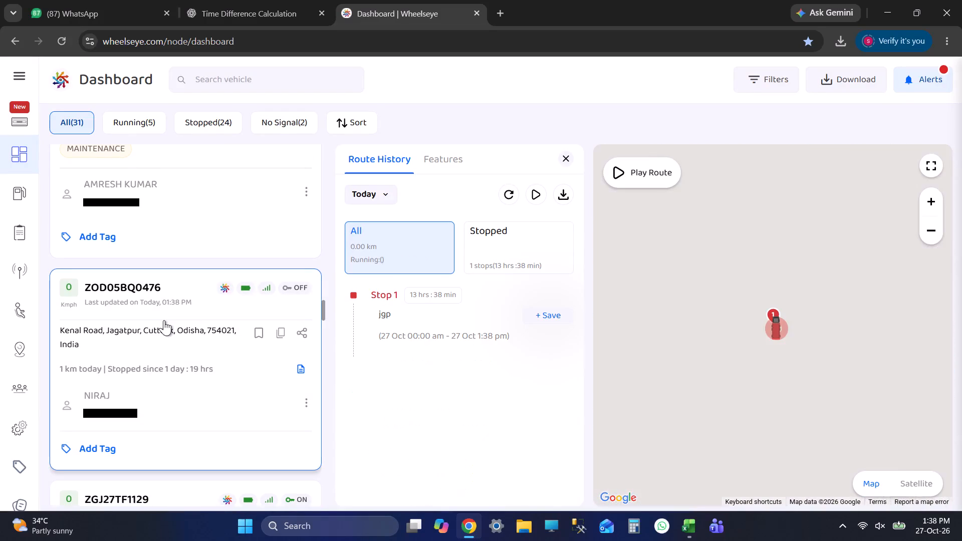
scroll(169, 343, down, 4)
click(163, 251)
scroll(197, 319, down, 3)
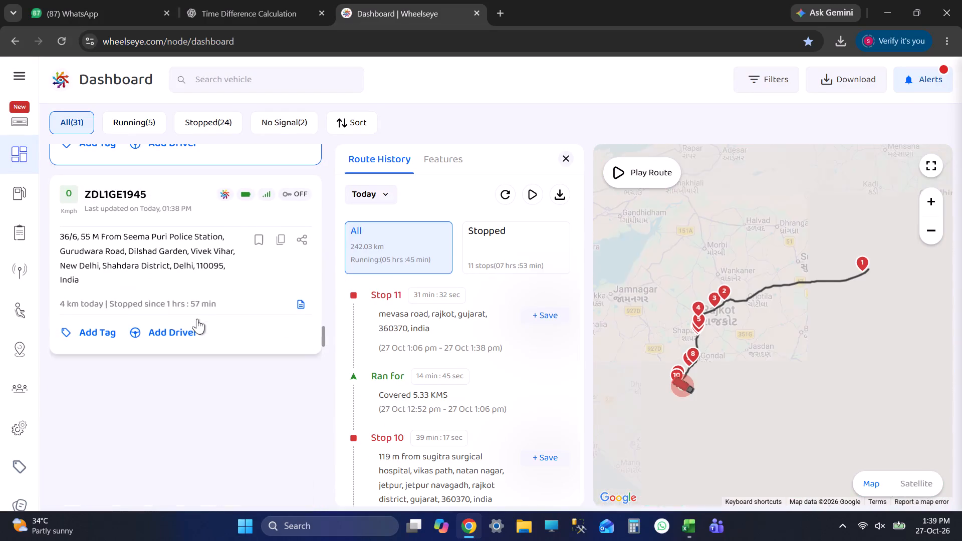
scroll(219, 330, down, 3)
click(197, 268)
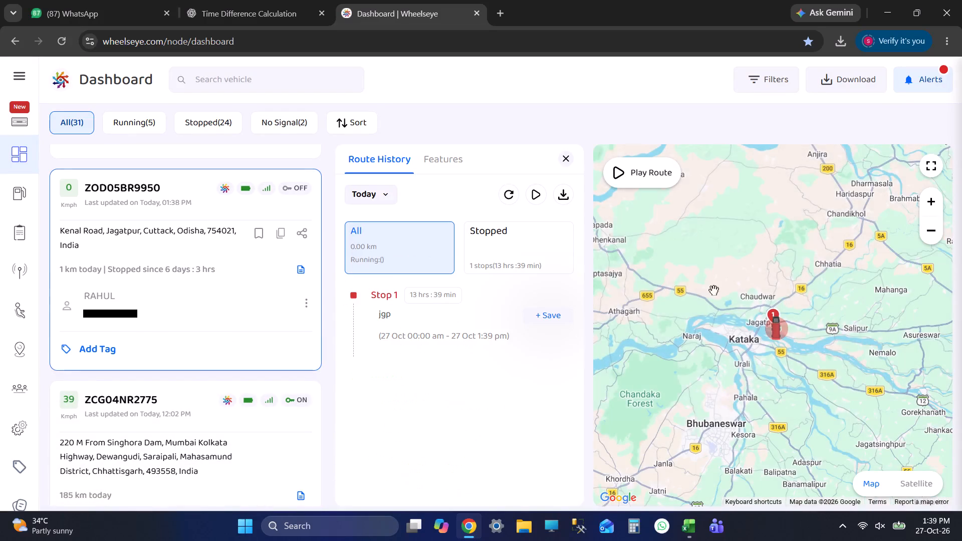
scroll(192, 355, down, 4)
scroll(199, 305, up, 1)
click(199, 305)
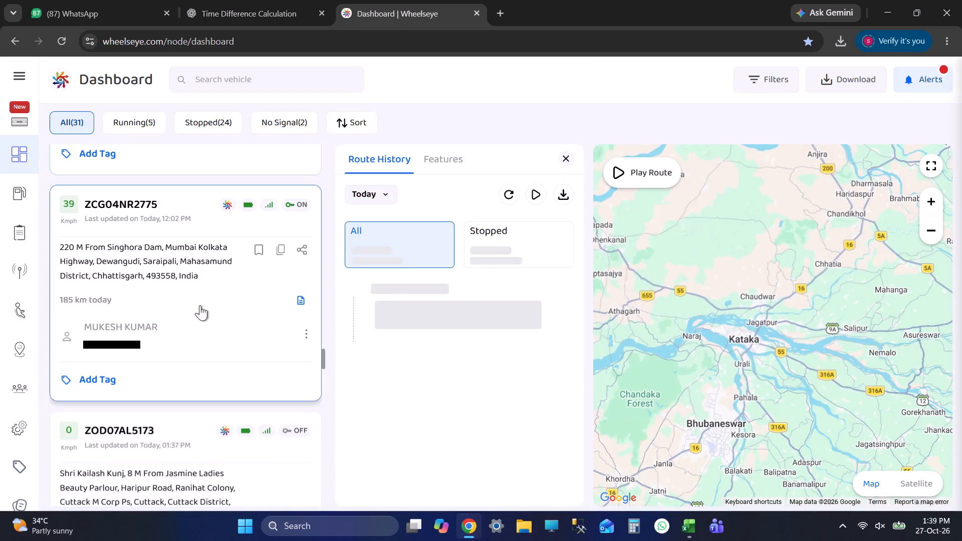
drag(798, 299, 713, 312)
scroll(804, 326, up, 6)
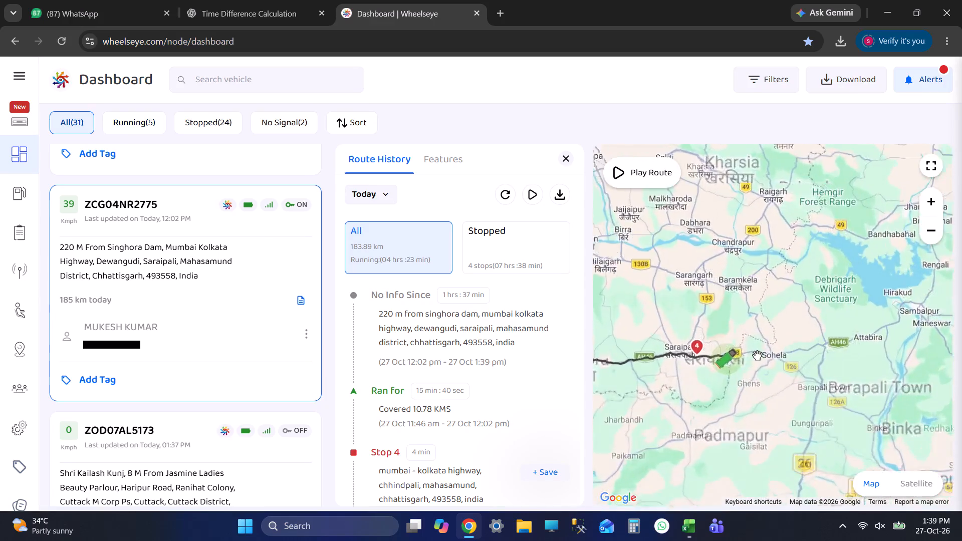
scroll(757, 355, up, 1)
scroll(680, 367, down, 9)
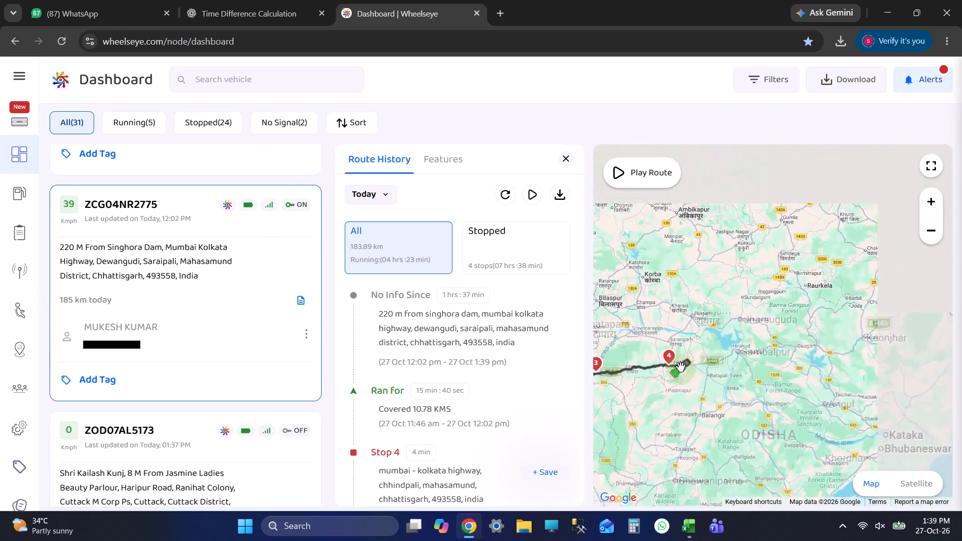
scroll(680, 367, down, 1)
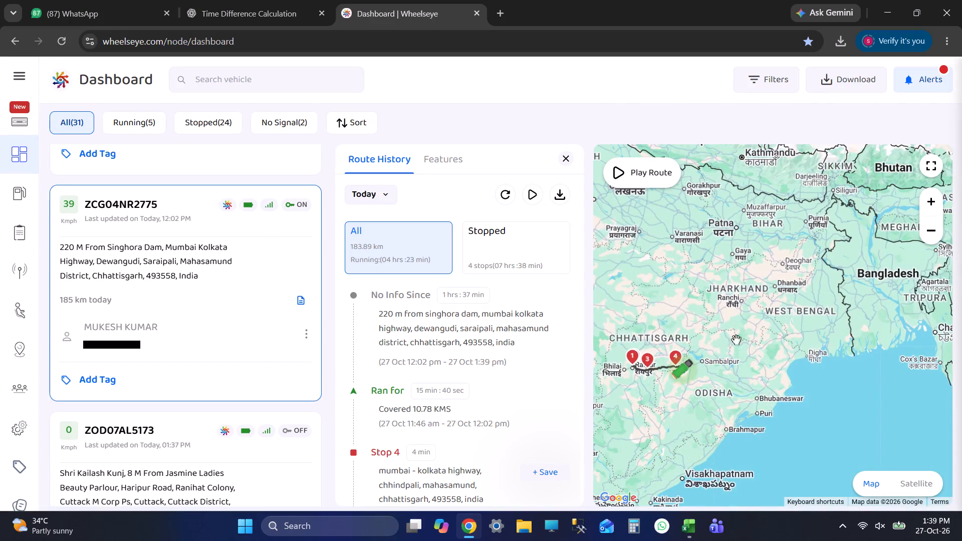
scroll(736, 340, down, 2)
scroll(736, 343, up, 1)
scroll(736, 343, down, 1)
scroll(180, 338, down, 3)
click(162, 306)
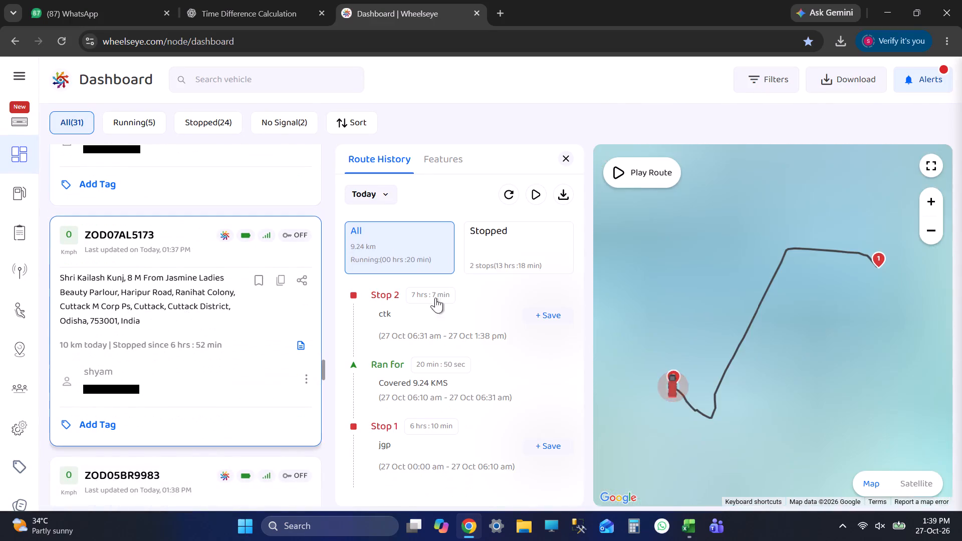
scroll(667, 367, down, 1)
scroll(667, 371, up, 3)
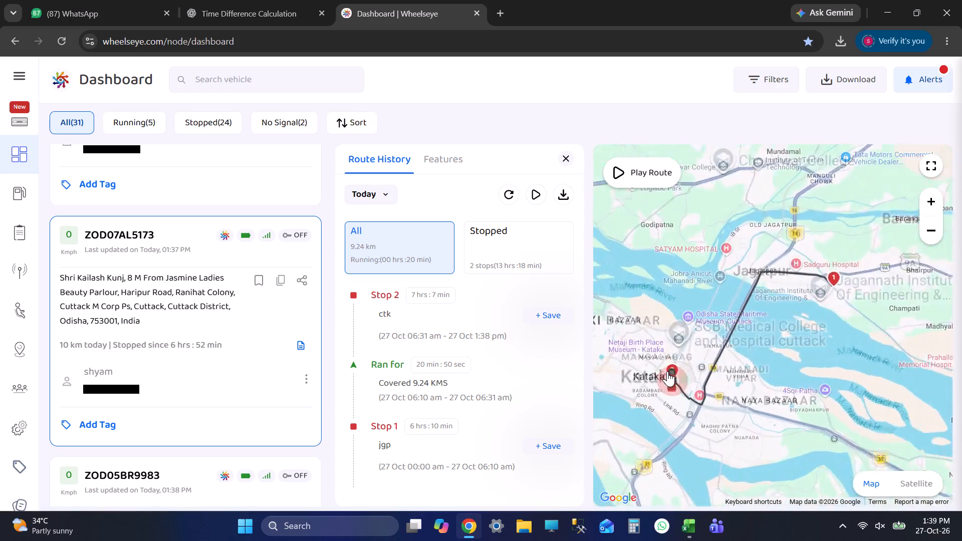
scroll(667, 371, up, 2)
click(420, 325)
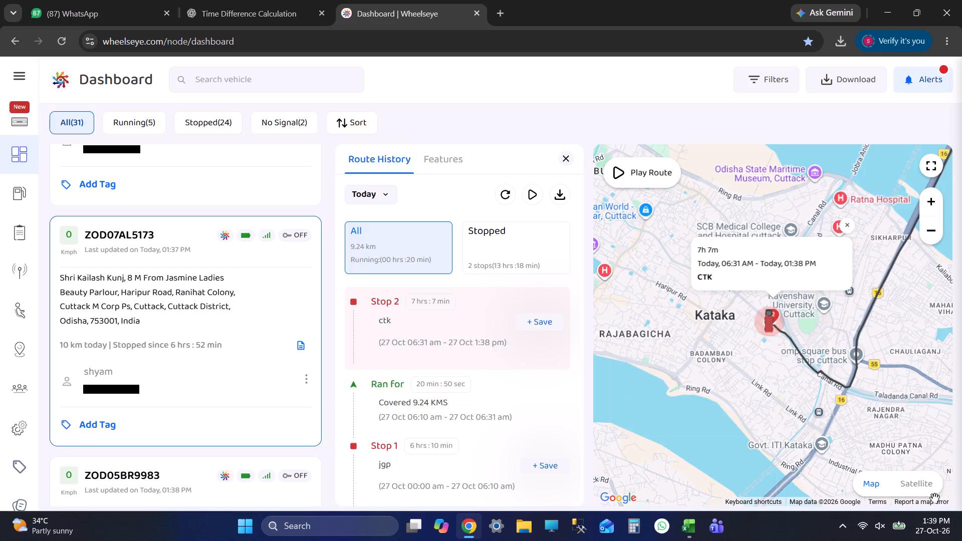
scroll(812, 438, down, 3)
drag(843, 399, 785, 377)
scroll(785, 377, down, 2)
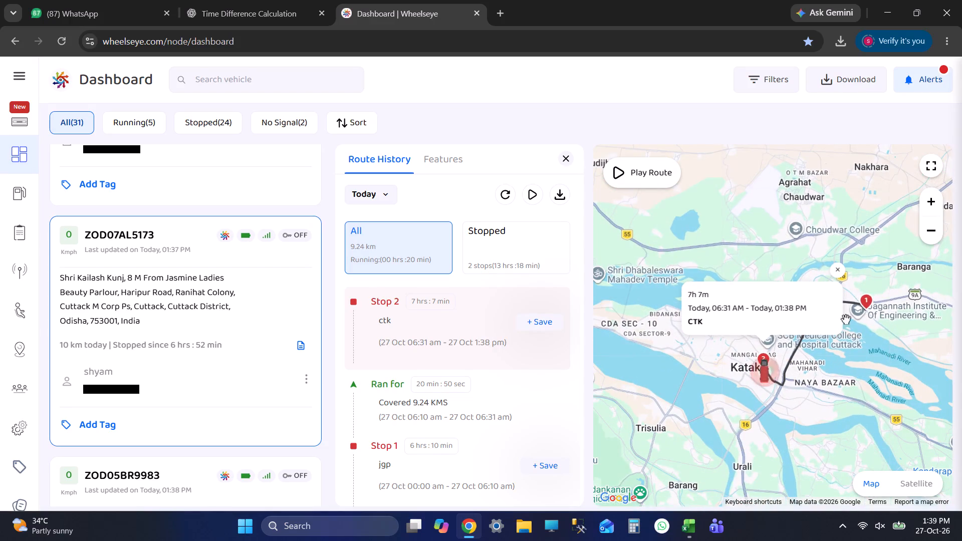
click(825, 271)
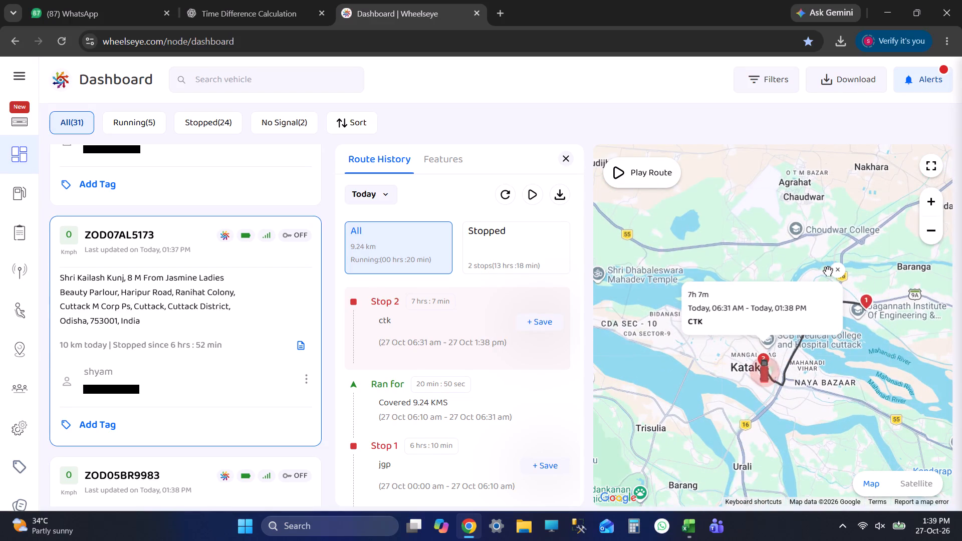
click(838, 265)
click(385, 340)
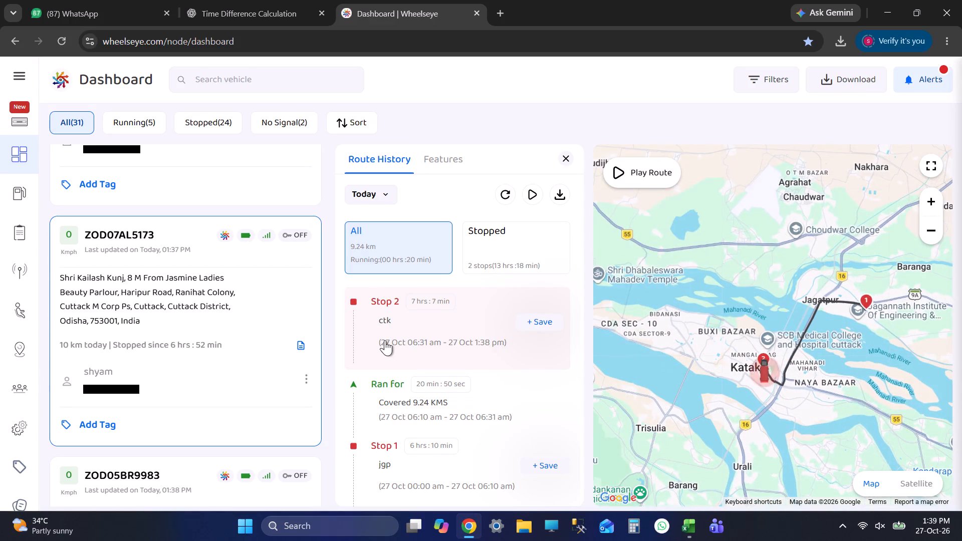
scroll(770, 327, up, 7)
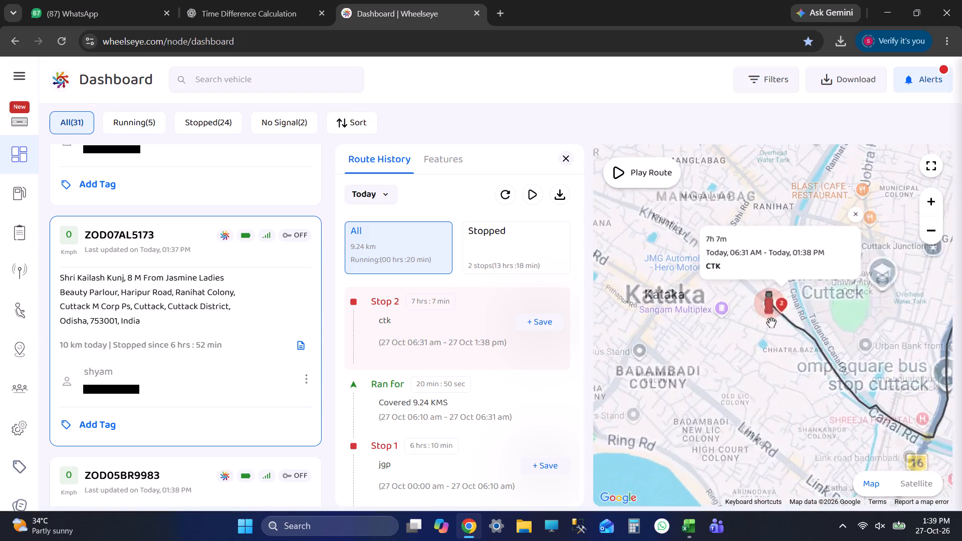
scroll(771, 317, up, 4)
drag(805, 310, 769, 345)
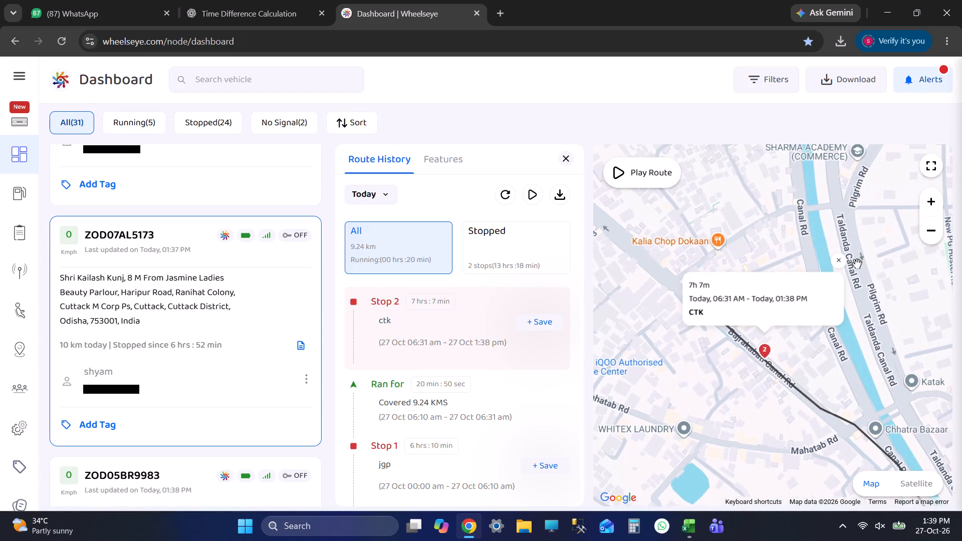
click(837, 263)
scroll(766, 338, down, 4)
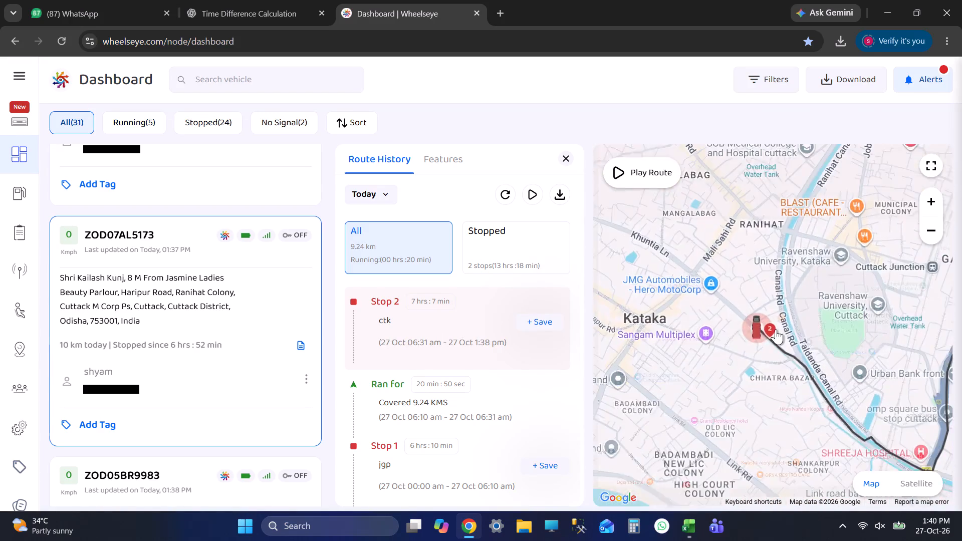
scroll(776, 329, down, 1)
click(454, 333)
click(454, 333)
click(454, 333)
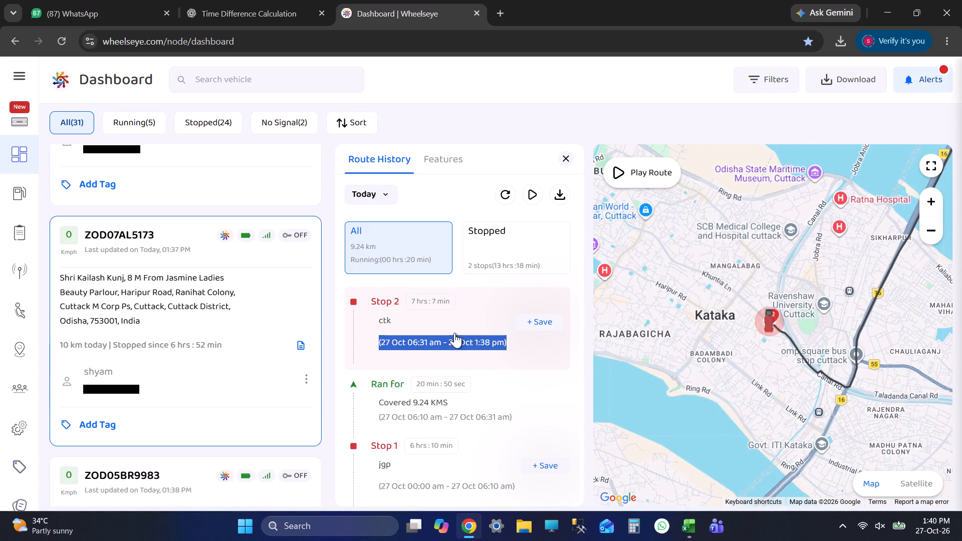
click(436, 301)
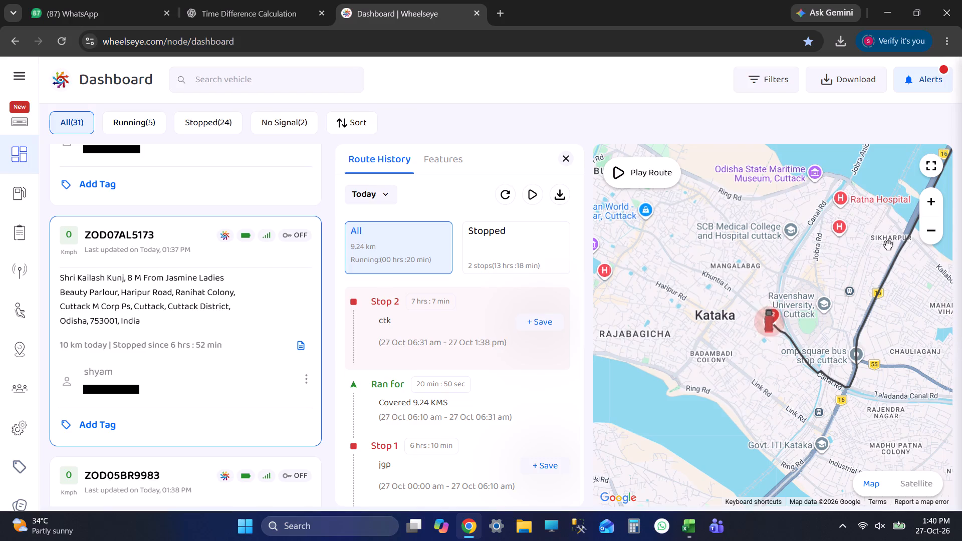
scroll(848, 264, down, 3)
scroll(808, 296, up, 3)
drag(879, 261, 815, 280)
scroll(801, 285, up, 1)
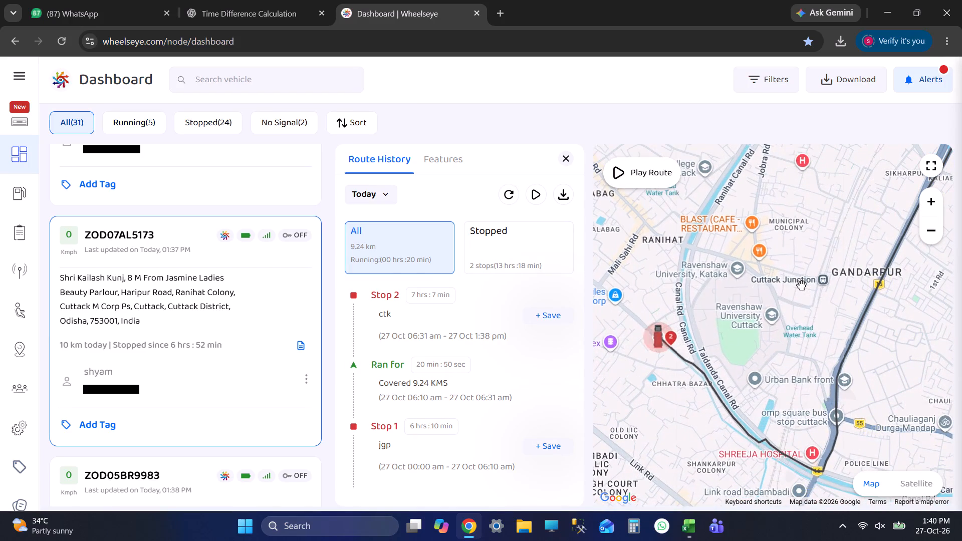
scroll(801, 285, down, 7)
drag(842, 303, 813, 322)
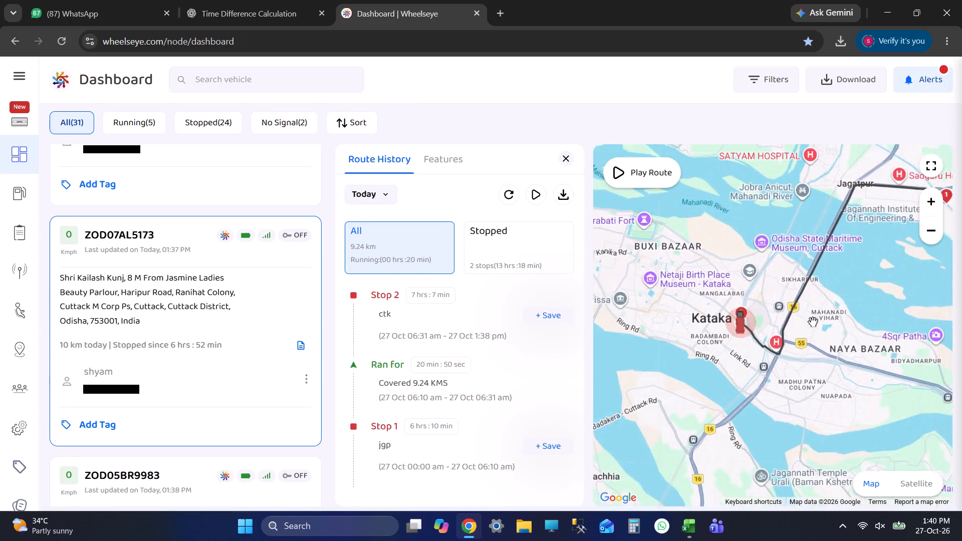
scroll(813, 322, down, 5)
scroll(818, 322, up, 1)
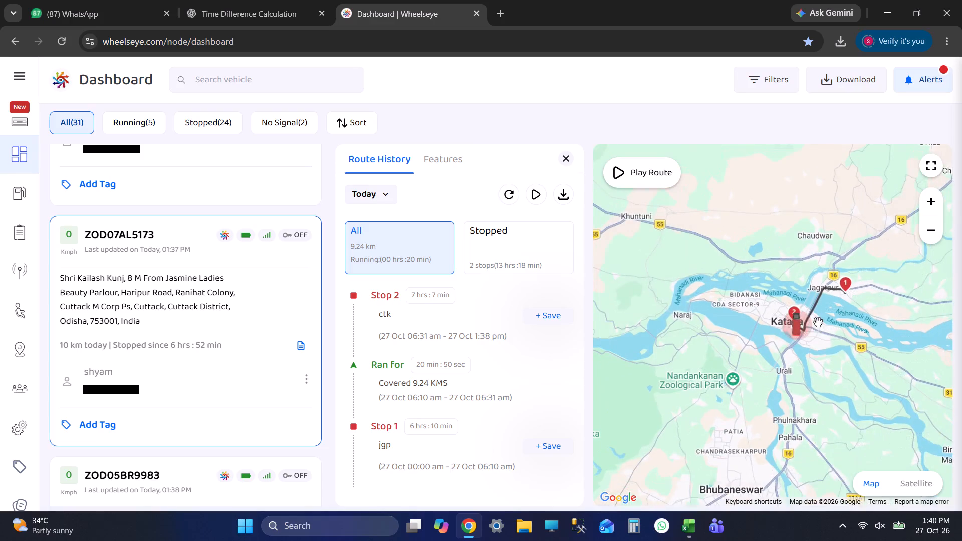
scroll(818, 322, up, 2)
scroll(824, 303, down, 4)
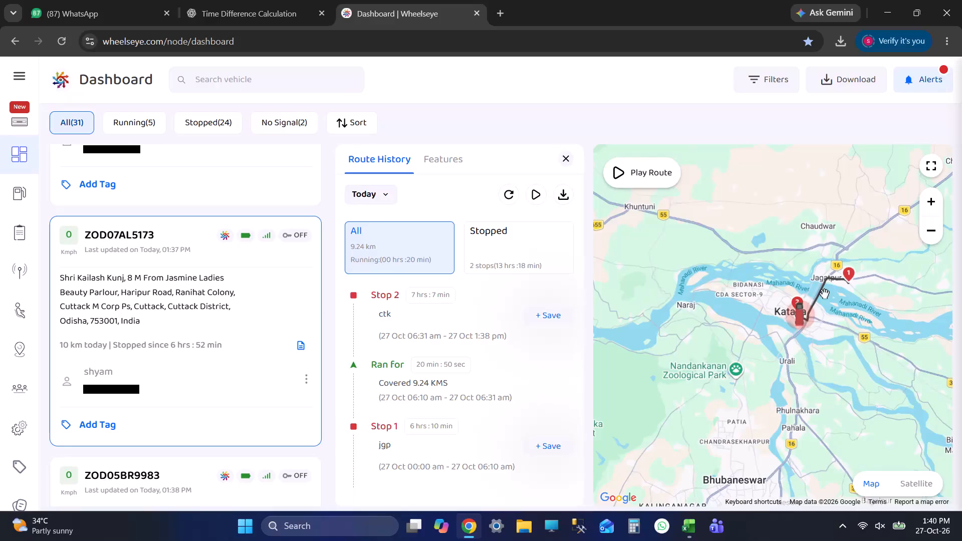
click(448, 322)
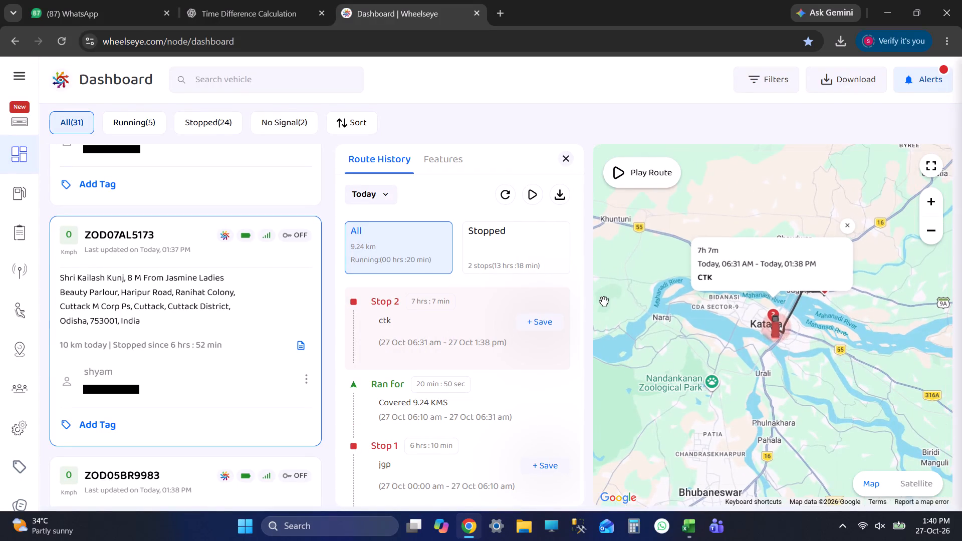
scroll(725, 341, down, 2)
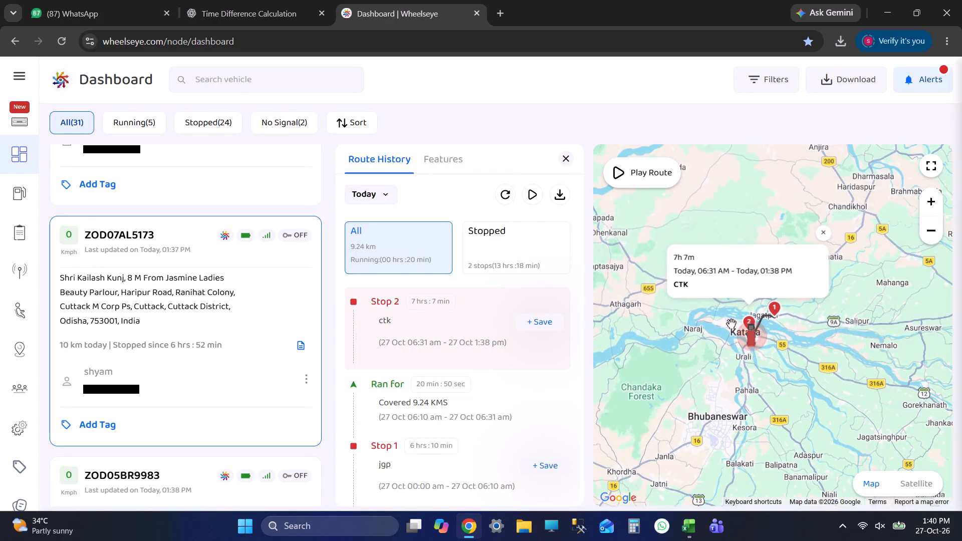
scroll(728, 321, down, 2)
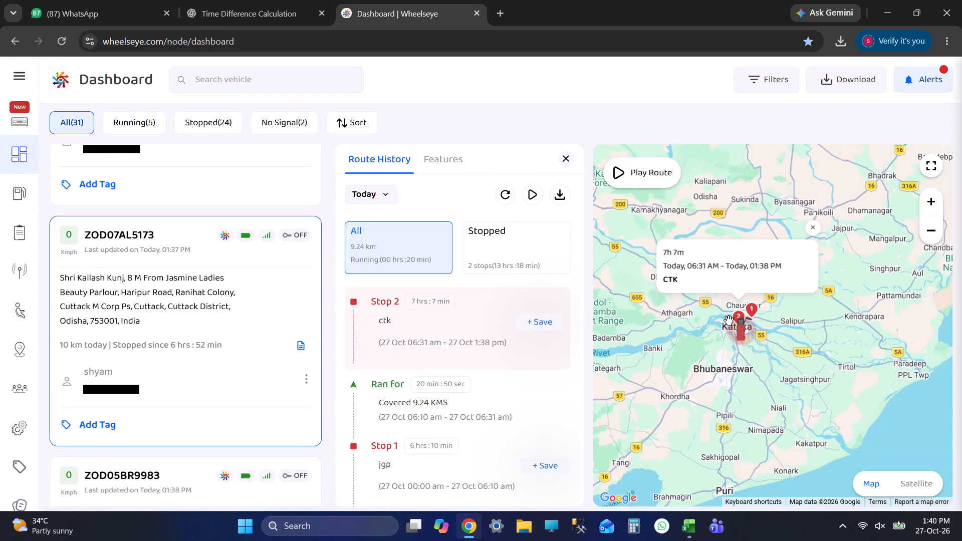
scroll(853, 315, down, 4)
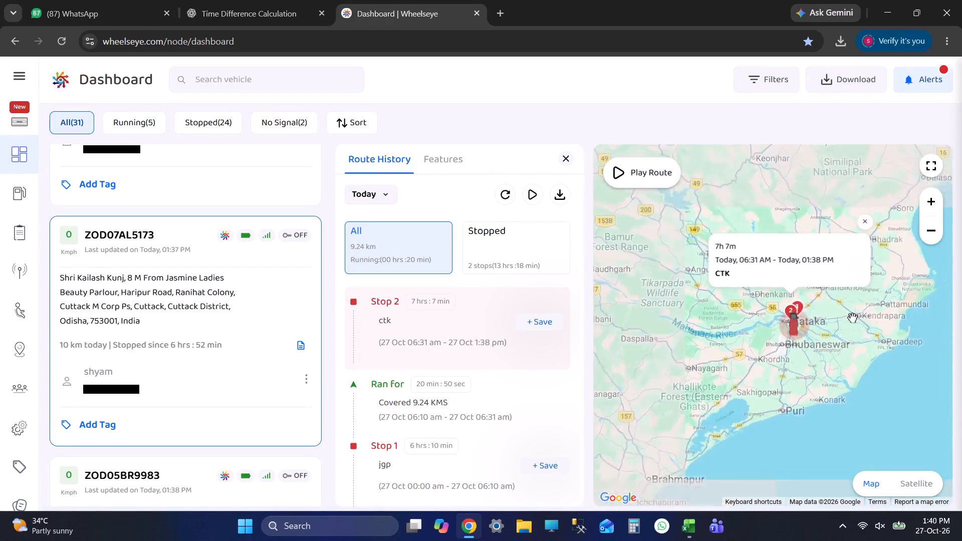
drag(852, 318, 788, 338)
scroll(788, 338, down, 1)
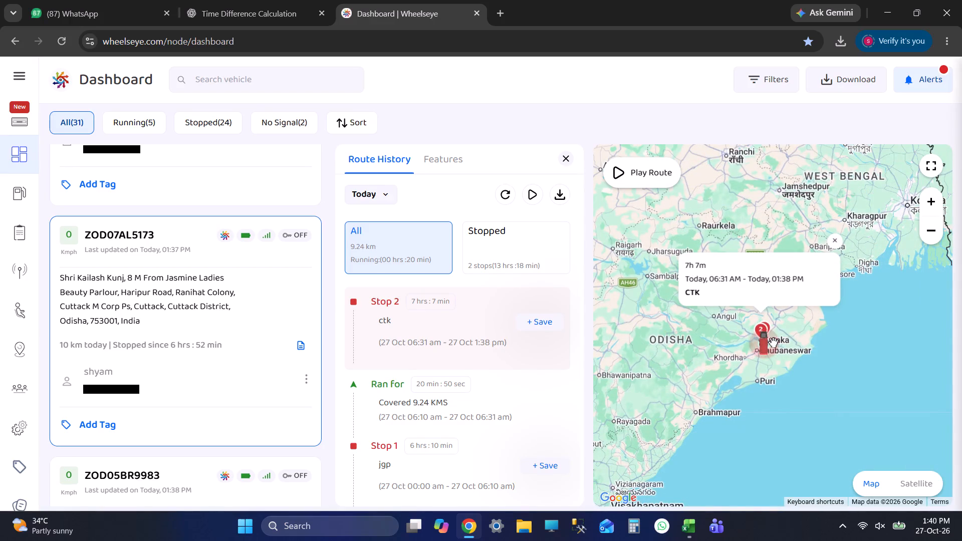
scroll(200, 342, down, 2)
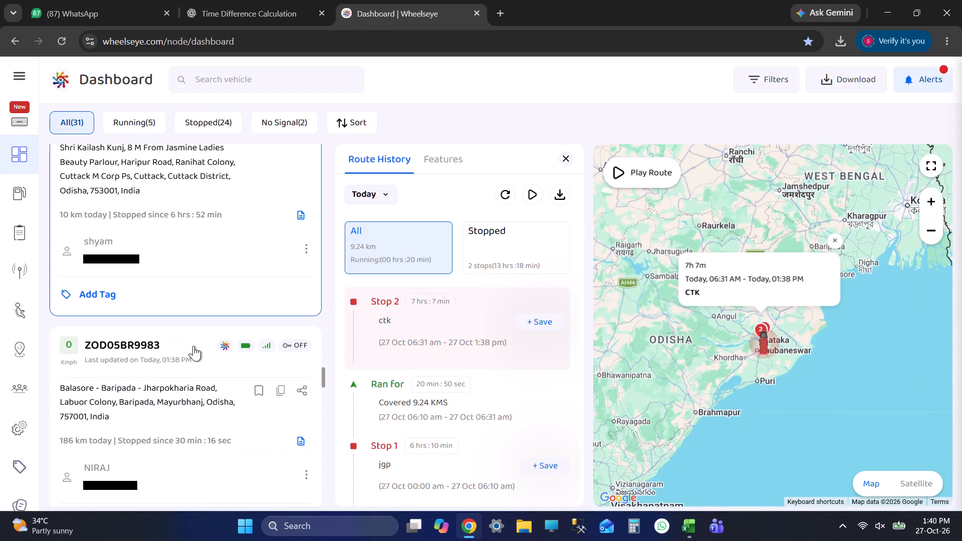
click(193, 346)
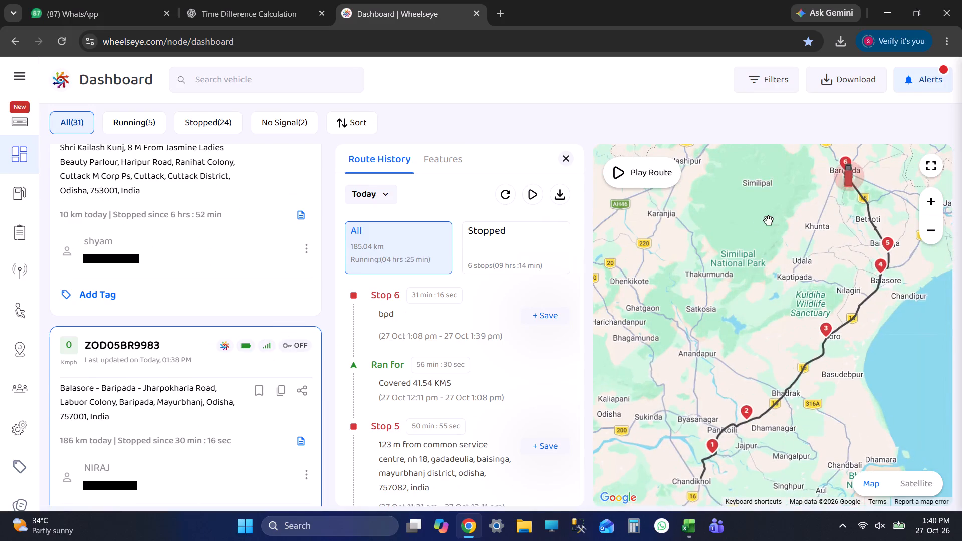
drag(768, 220, 703, 296)
scroll(752, 250, up, 14)
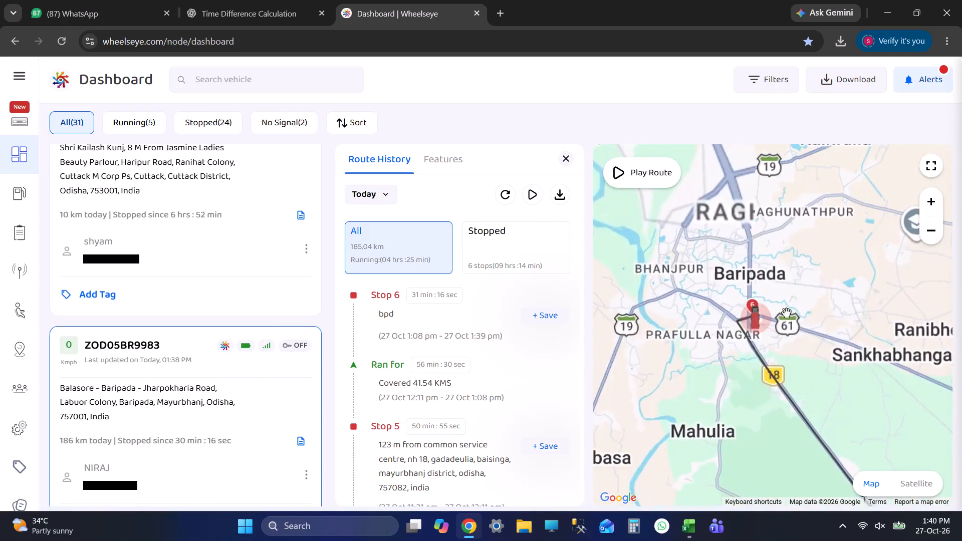
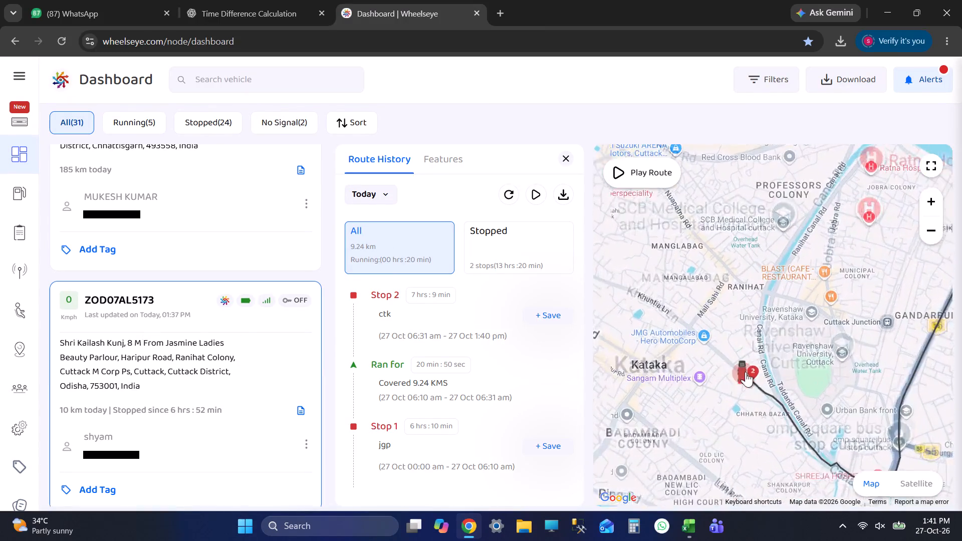
scroll(746, 372, up, 2)
scroll(746, 385, down, 1)
scroll(746, 385, up, 4)
click(446, 325)
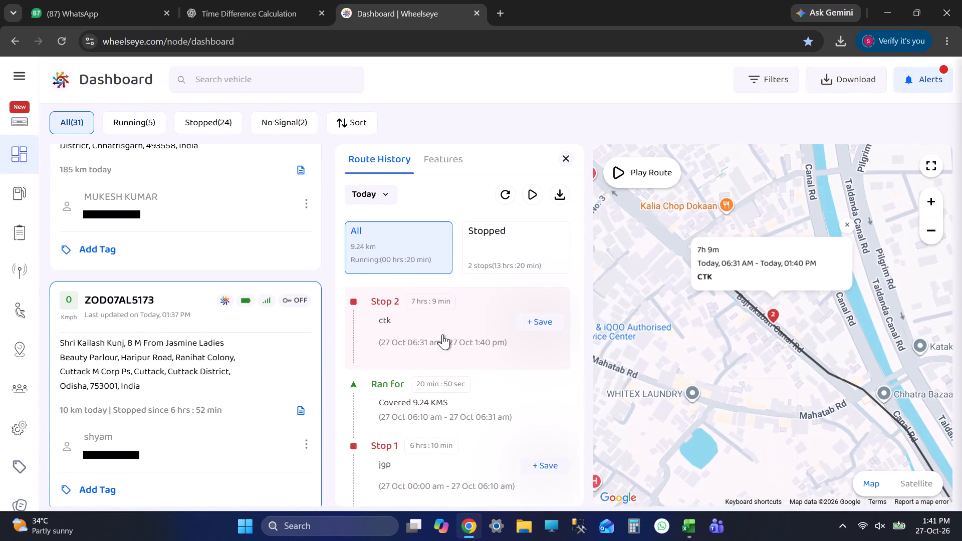
scroll(440, 334, down, 3)
scroll(695, 334, up, 1)
scroll(694, 334, down, 1)
scroll(694, 334, up, 1)
scroll(694, 334, down, 10)
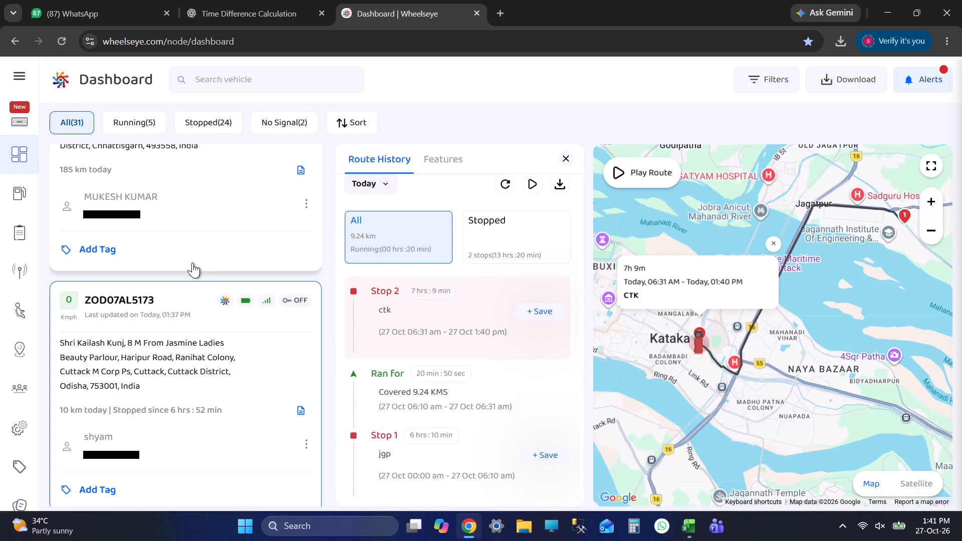
scroll(195, 302, up, 2)
click(185, 291)
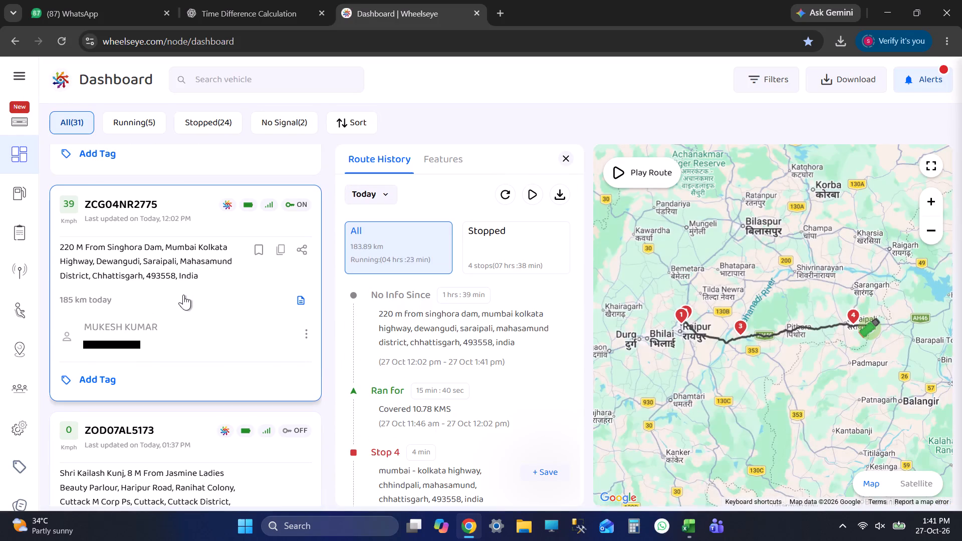
scroll(185, 302, down, 3)
click(164, 251)
scroll(615, 409, up, 4)
scroll(696, 360, up, 3)
drag(696, 360, 597, 313)
scroll(650, 316, up, 4)
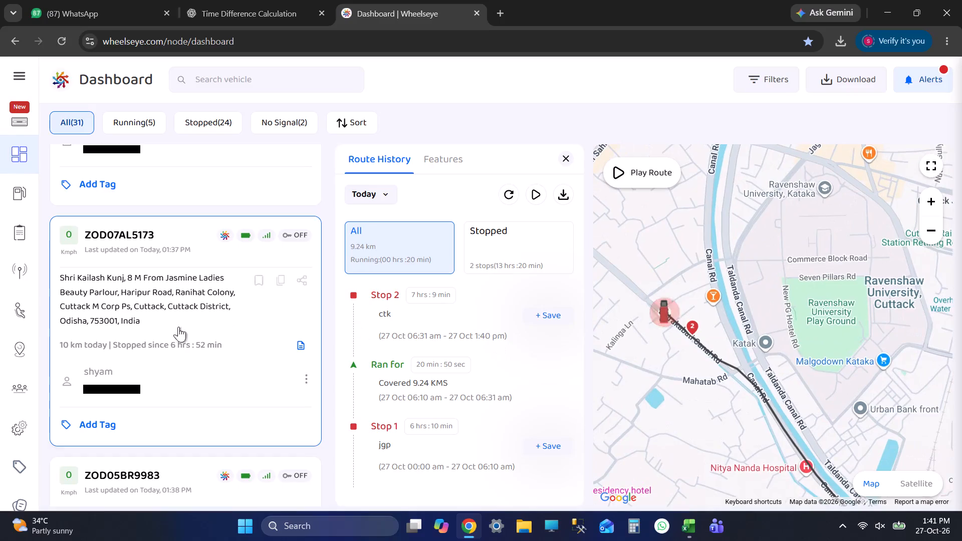
scroll(127, 341, down, 3)
click(160, 309)
scroll(256, 357, down, 4)
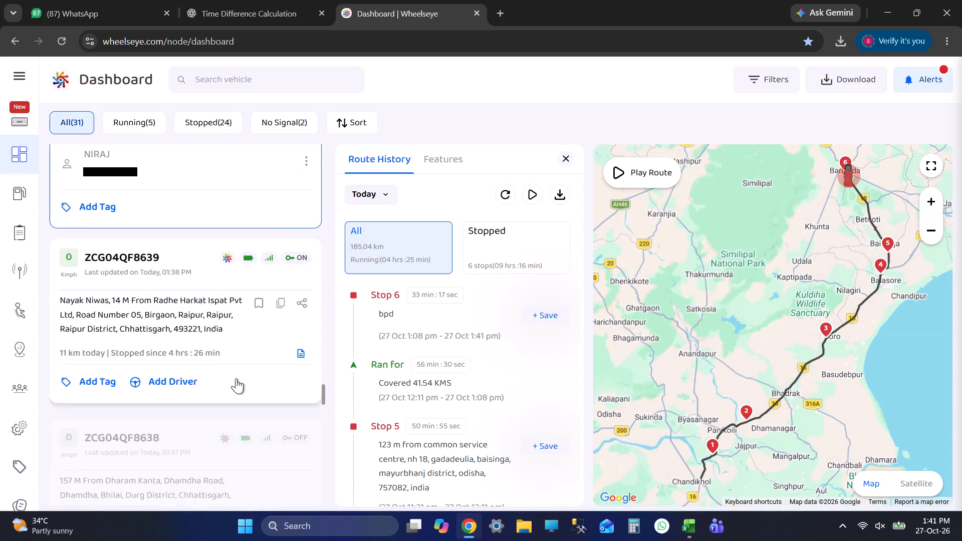
click(184, 270)
scroll(667, 322, down, 5)
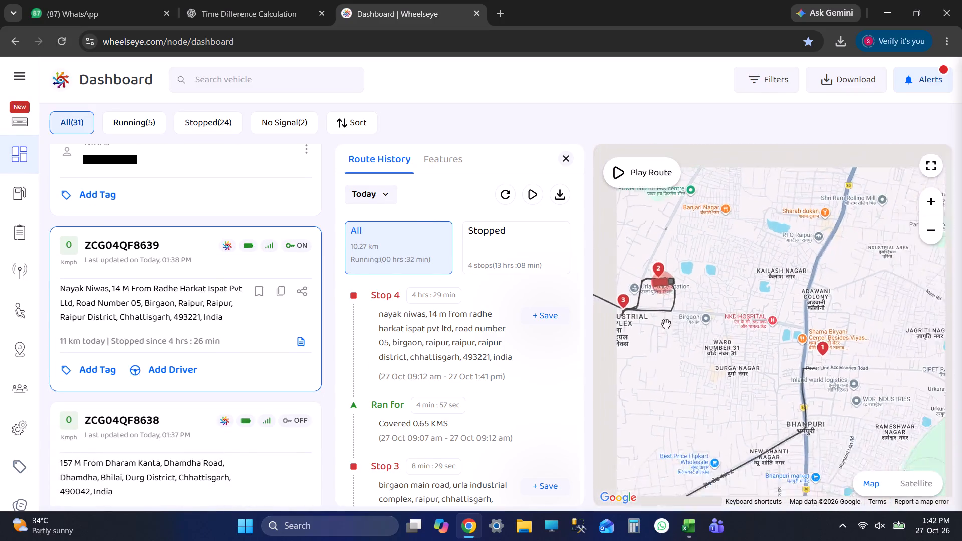
scroll(666, 324, down, 5)
scroll(679, 329, up, 1)
scroll(679, 329, down, 6)
Open ZCG04QF8638's route history for today.
scroll(240, 370, down, 3)
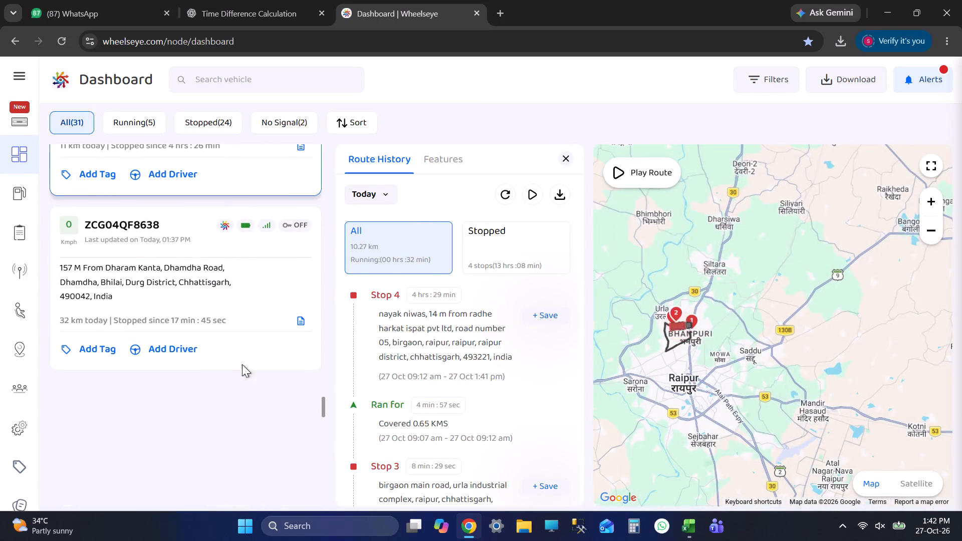
click(224, 321)
scroll(249, 379, down, 2)
click(193, 354)
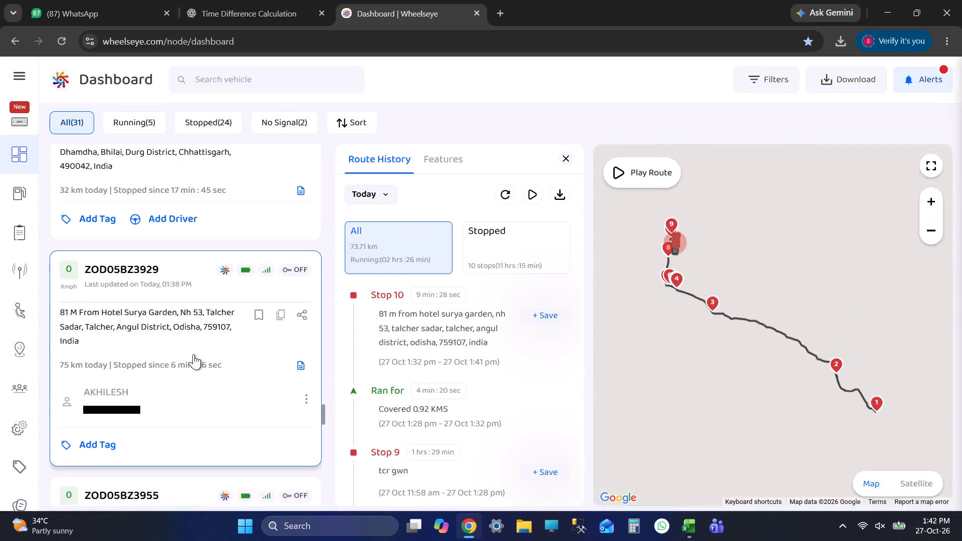
scroll(688, 249, up, 3)
drag(663, 228, 690, 257)
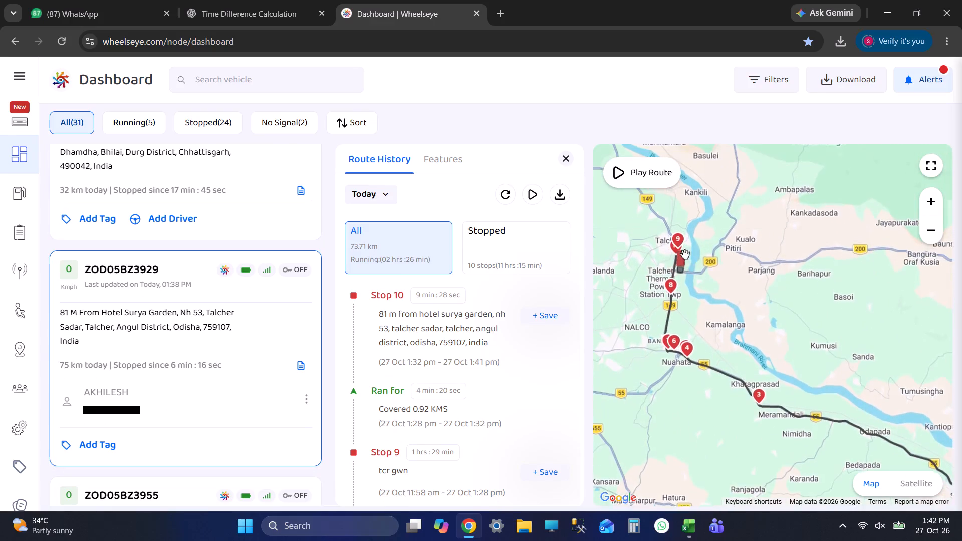
scroll(677, 251, up, 16)
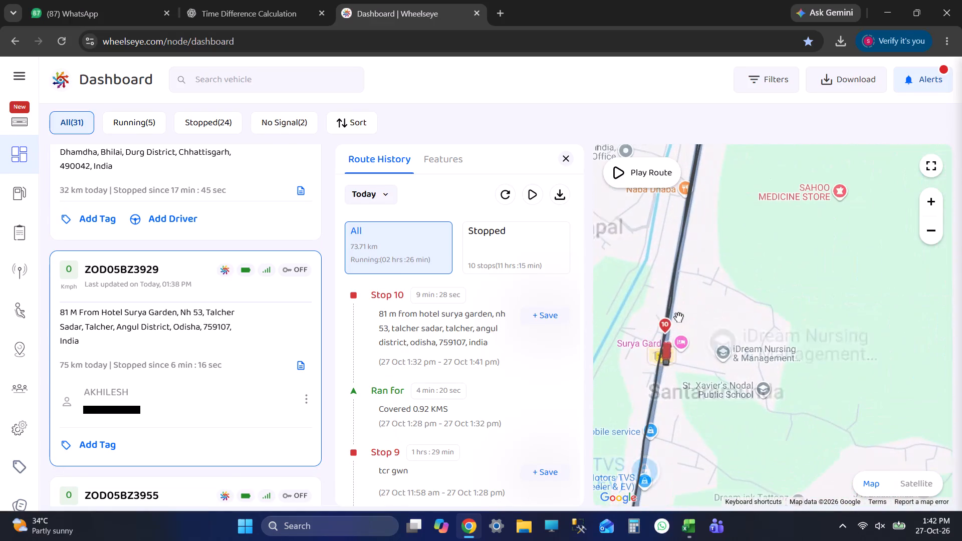
click(493, 324)
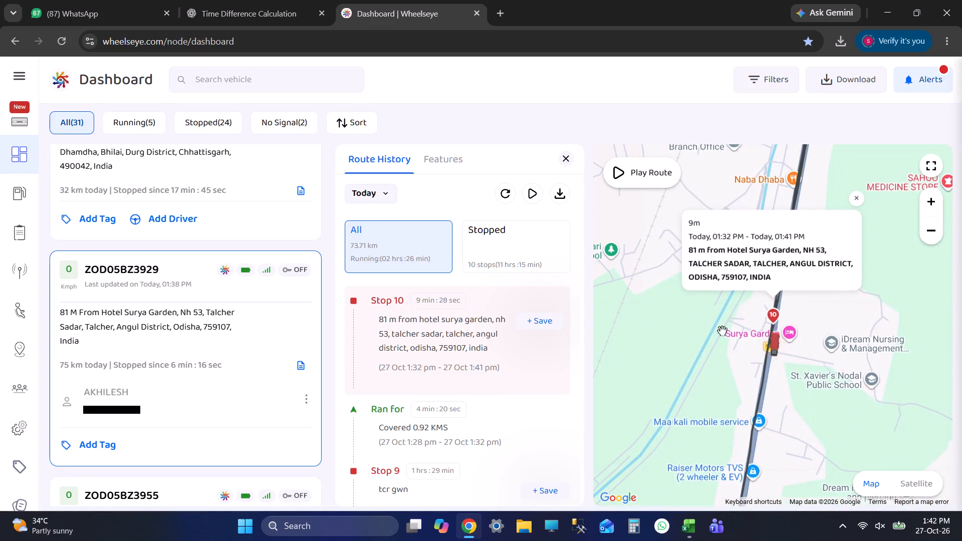
scroll(463, 415, down, 3)
click(454, 316)
scroll(483, 353, down, 1)
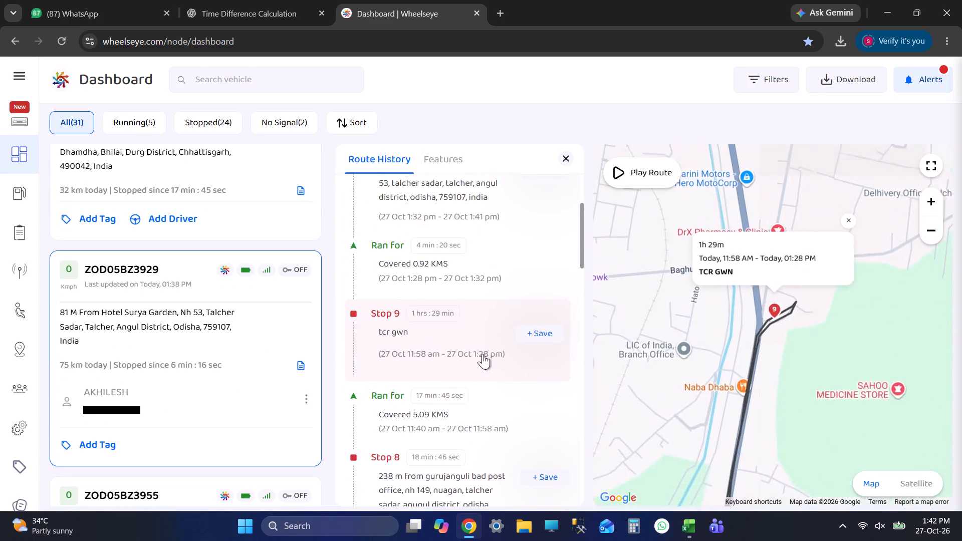
scroll(483, 354, down, 2)
click(468, 350)
scroll(480, 349, down, 2)
click(454, 370)
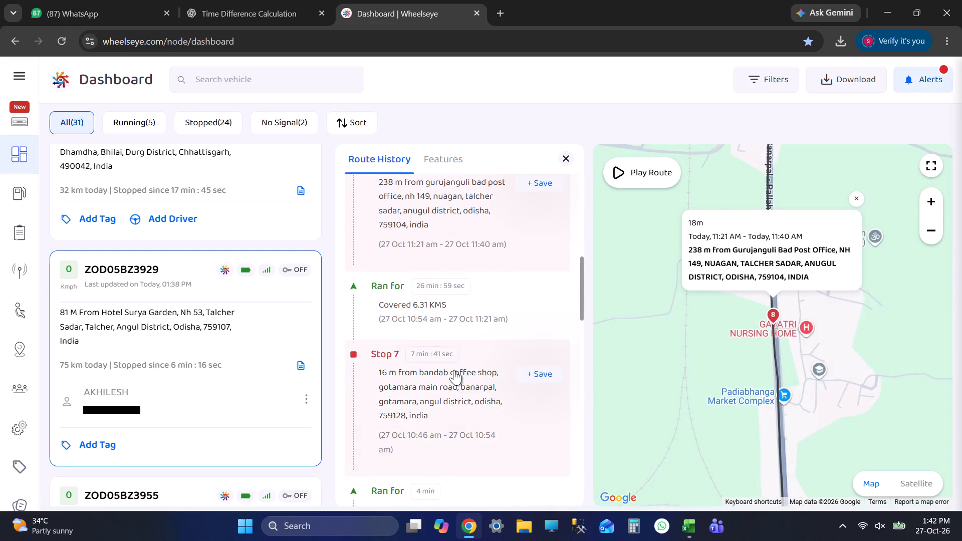
scroll(616, 381, down, 6)
scroll(680, 394, down, 4)
scroll(494, 430, down, 2)
click(453, 375)
scroll(493, 394, down, 2)
click(475, 393)
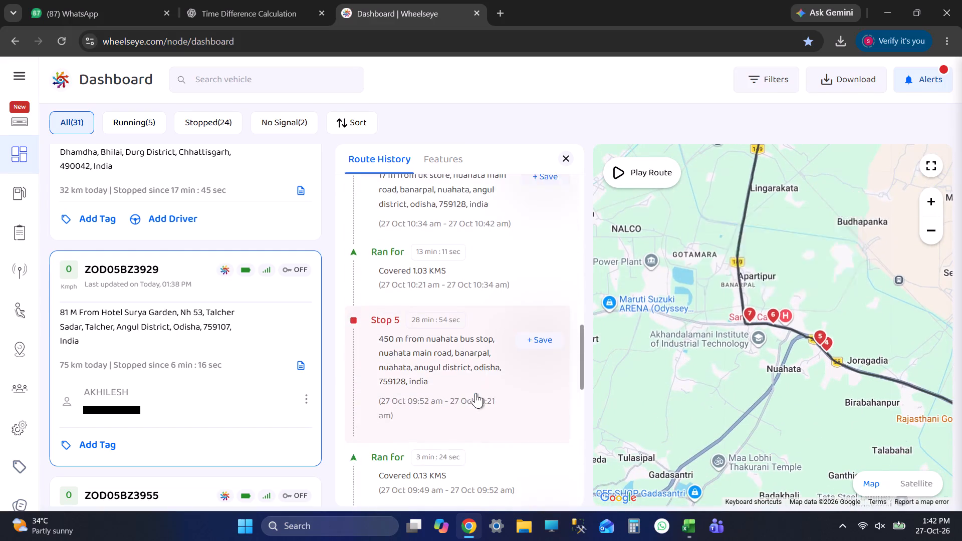
scroll(478, 393, down, 2)
scroll(475, 385, up, 2)
scroll(485, 401, down, 2)
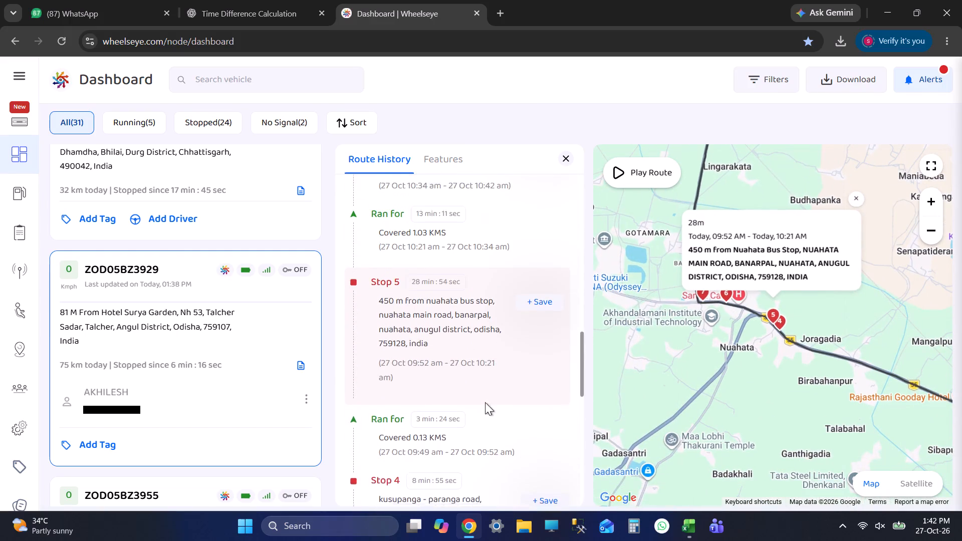
click(476, 370)
scroll(496, 395, down, 3)
scroll(473, 373, up, 5)
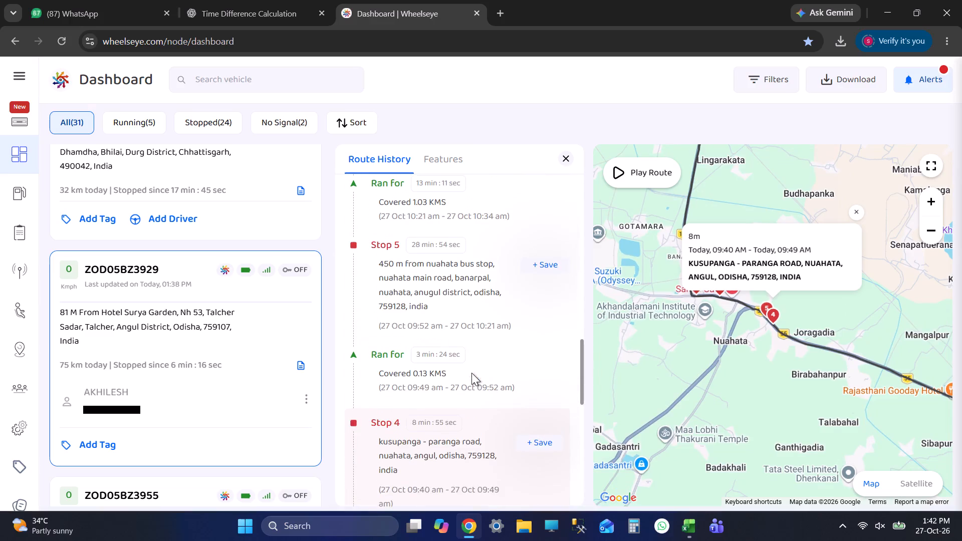
click(479, 316)
scroll(485, 364, down, 5)
click(455, 370)
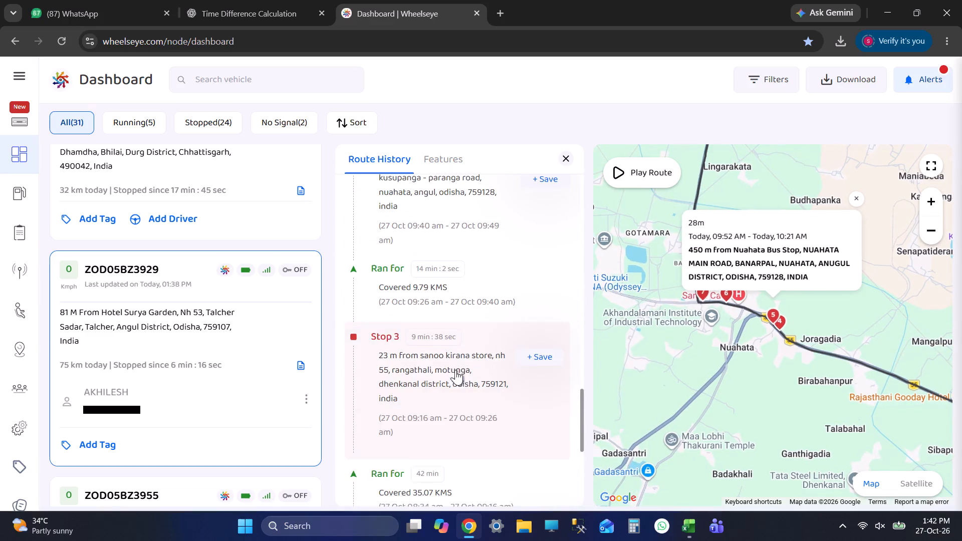
scroll(484, 395, down, 3)
click(456, 326)
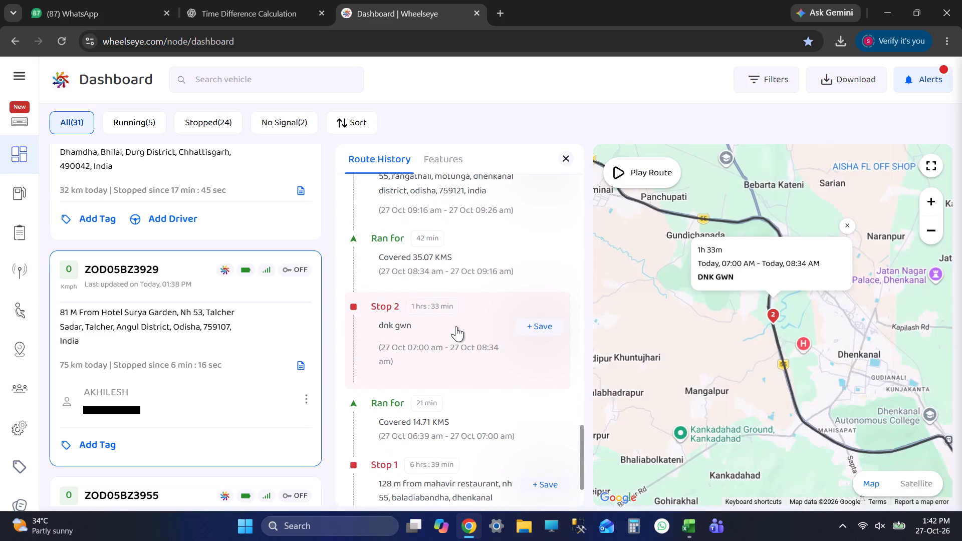
scroll(122, 318, down, 3)
click(131, 299)
scroll(131, 299, down, 1)
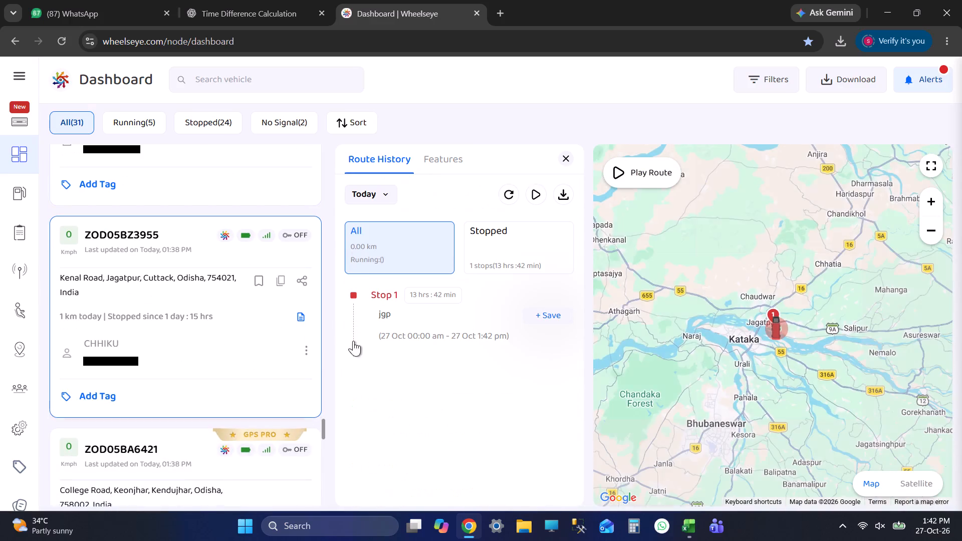
scroll(169, 354, down, 1)
scroll(169, 357, up, 1)
scroll(221, 436, down, 5)
click(163, 234)
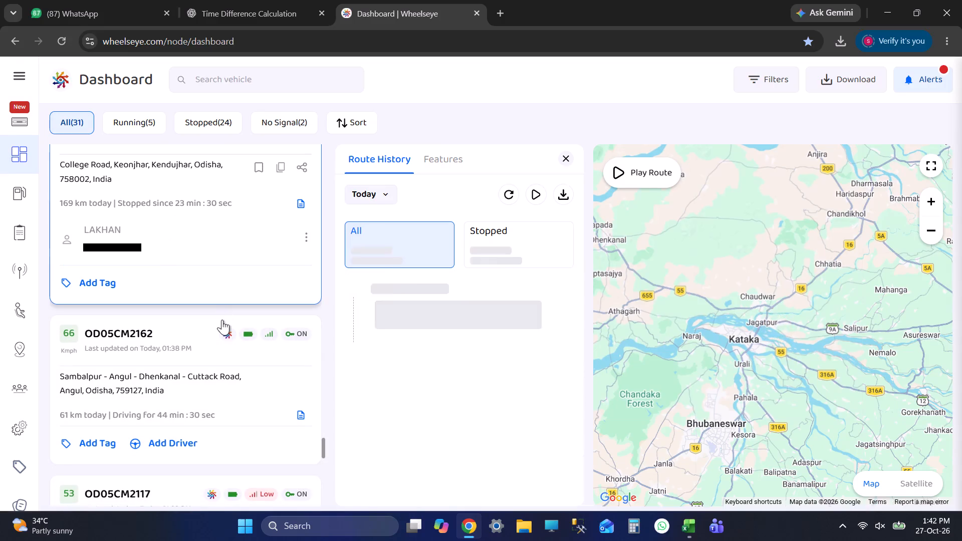
click(204, 356)
scroll(202, 357, down, 2)
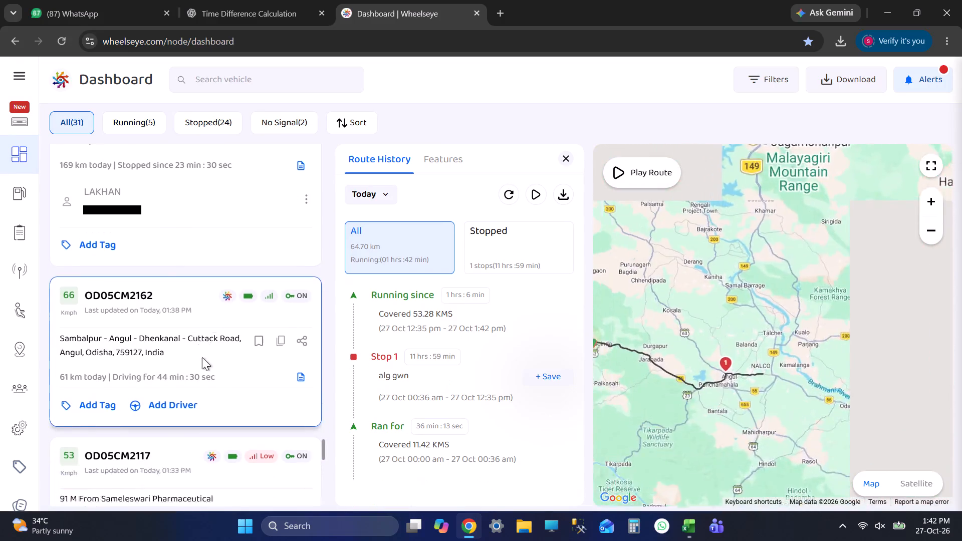
drag(614, 378, 805, 408)
scroll(805, 408, down, 2)
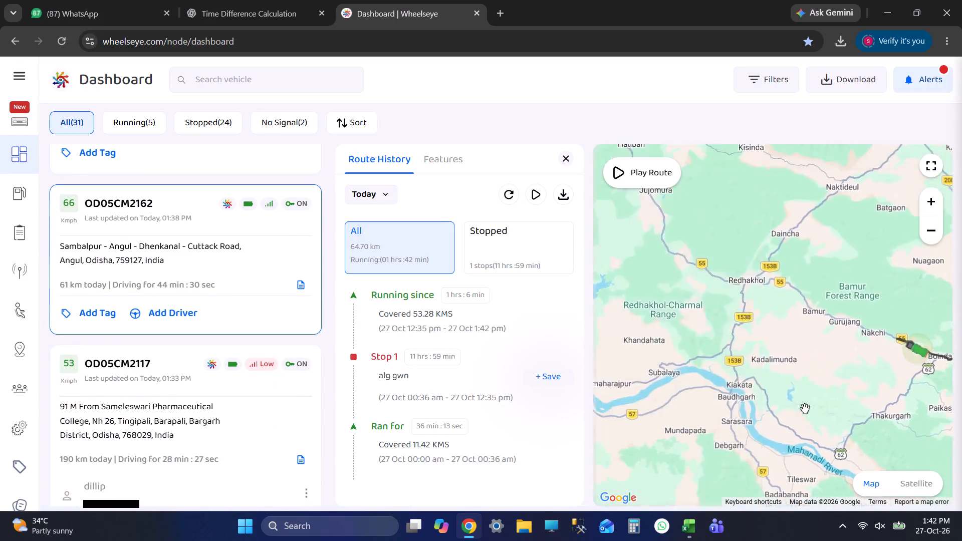
scroll(805, 408, down, 2)
drag(805, 394, 685, 398)
scroll(686, 398, down, 4)
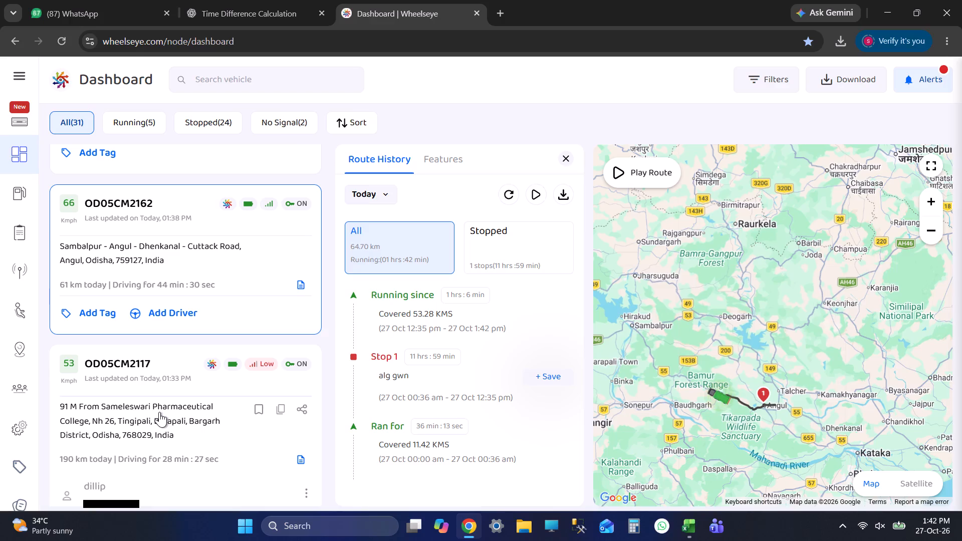
click(159, 409)
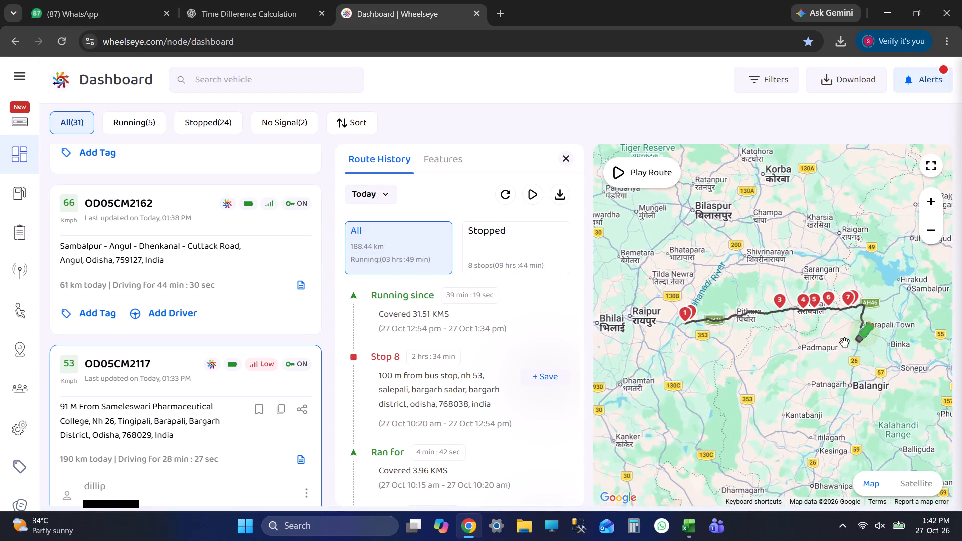
drag(849, 349, 824, 358)
scroll(838, 346, up, 7)
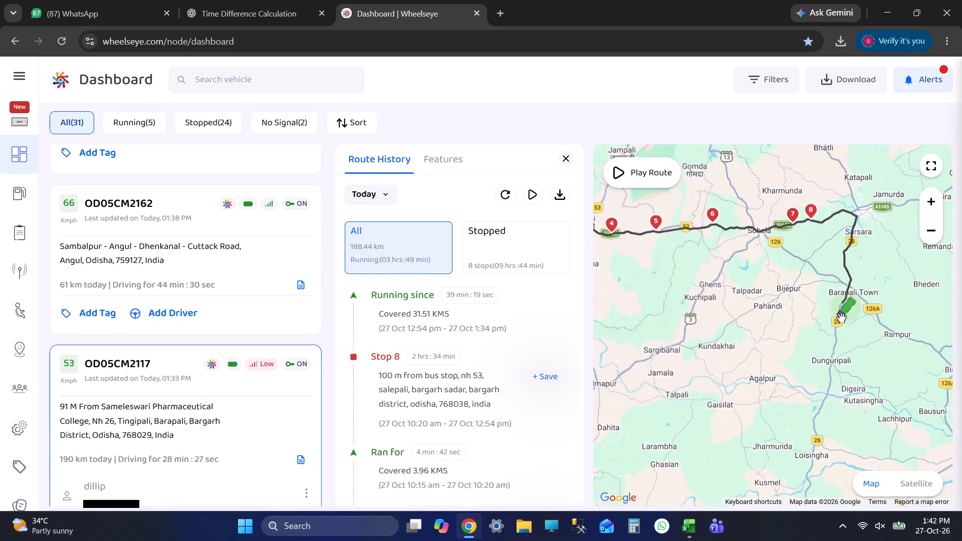
scroll(839, 339, down, 3)
scroll(841, 330, up, 4)
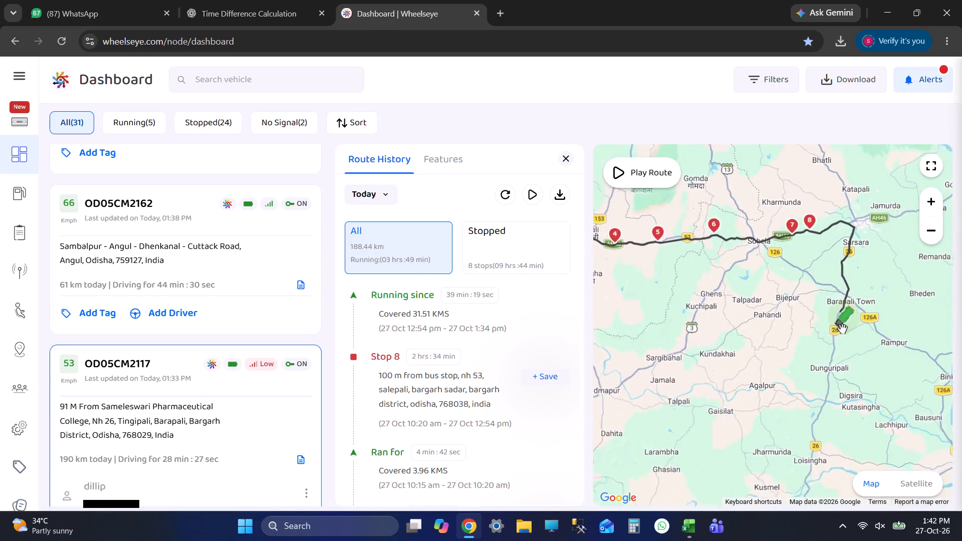
drag(832, 329, 787, 344)
scroll(793, 344, up, 2)
scroll(793, 344, down, 3)
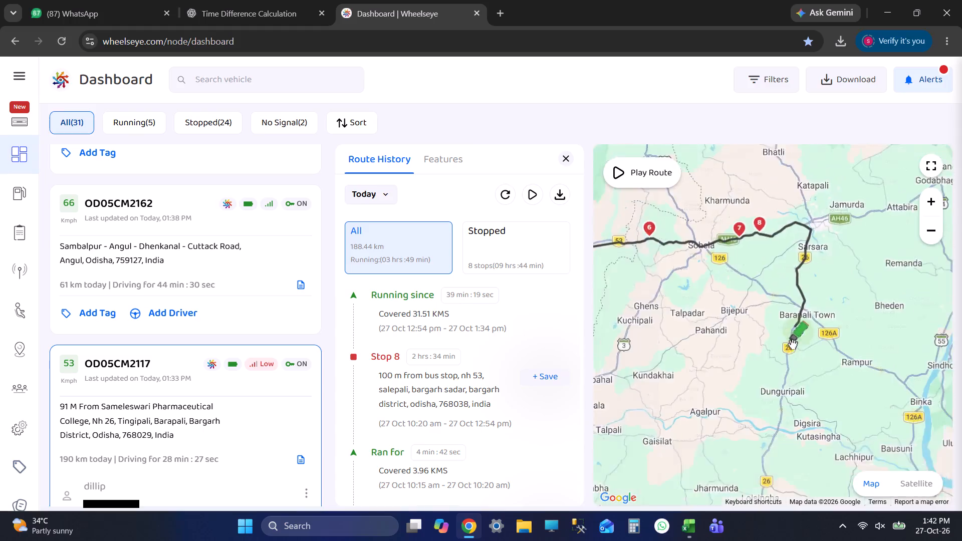
scroll(793, 344, down, 1)
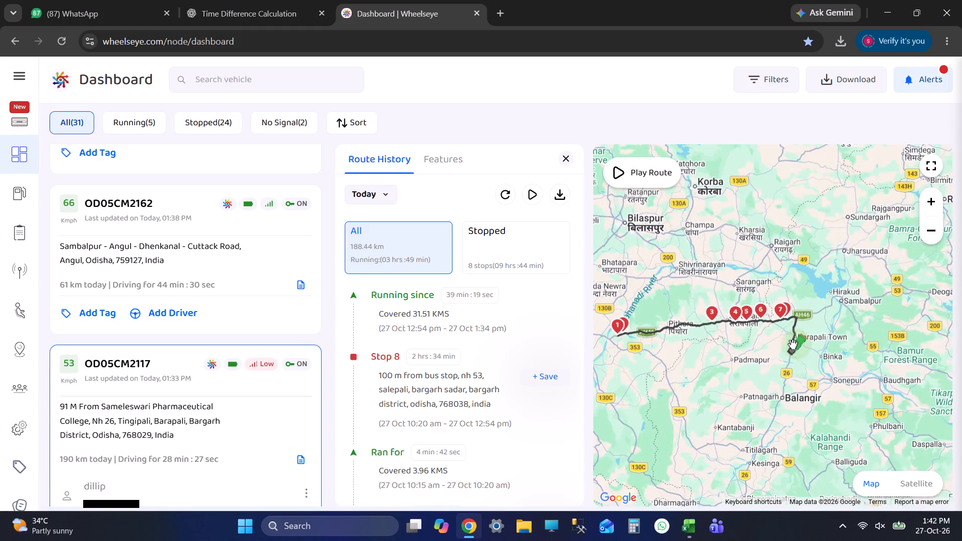
scroll(793, 344, up, 4)
scroll(793, 344, down, 5)
scroll(807, 375, up, 6)
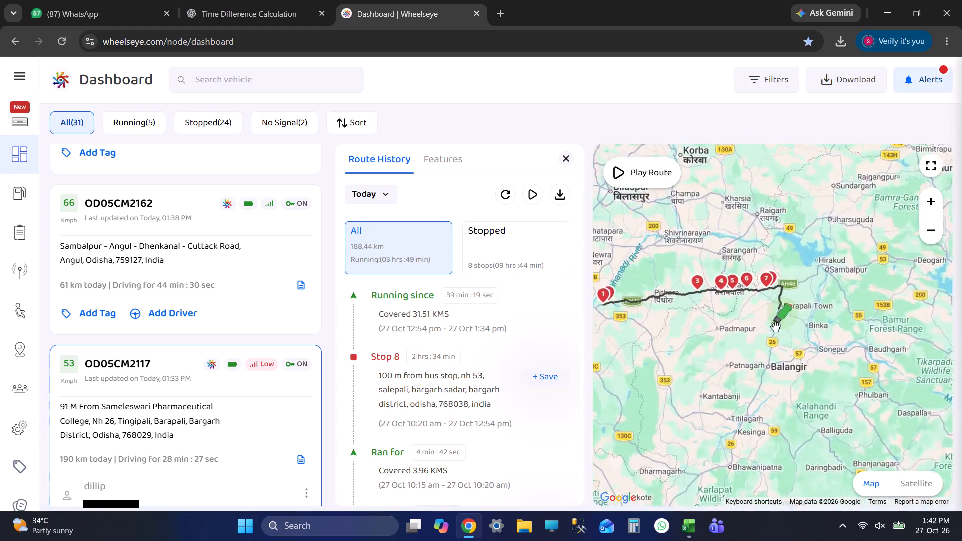
scroll(775, 327, up, 2)
scroll(214, 385, down, 3)
click(158, 376)
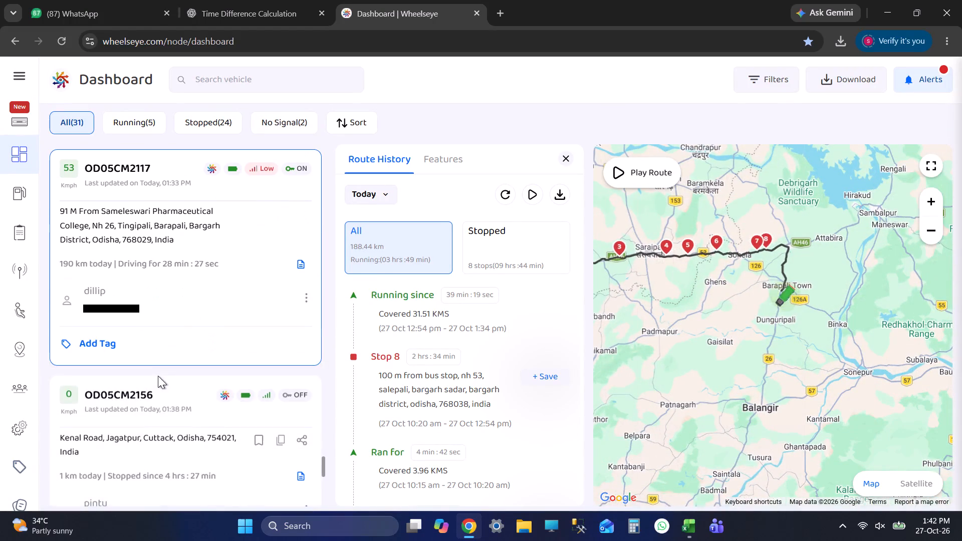
scroll(176, 374, down, 4)
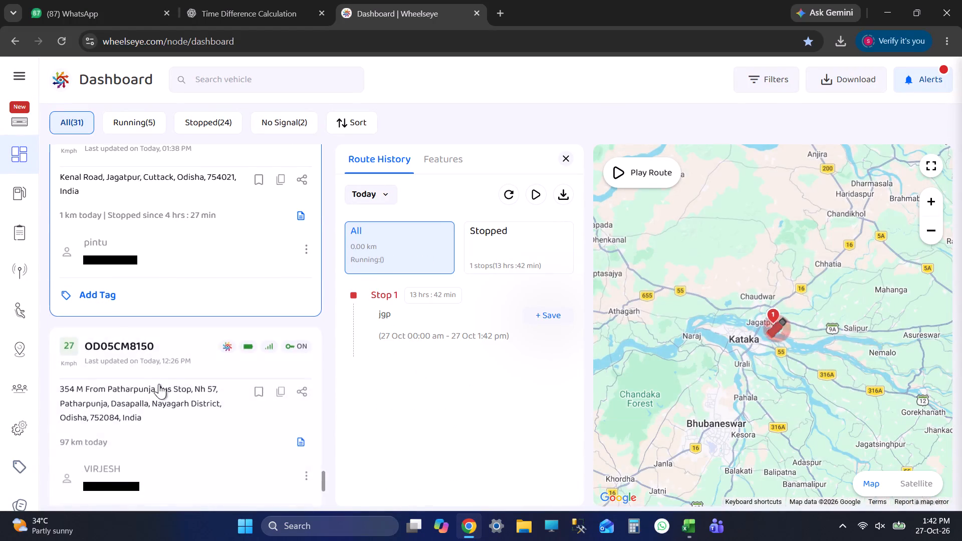
click(159, 384)
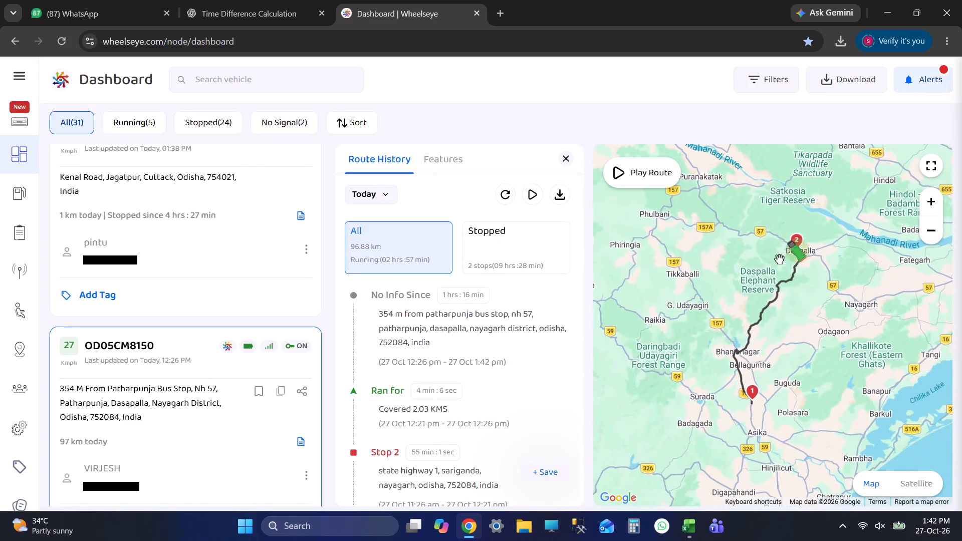
scroll(780, 251, up, 3)
drag(793, 253, 788, 355)
scroll(787, 373, down, 4)
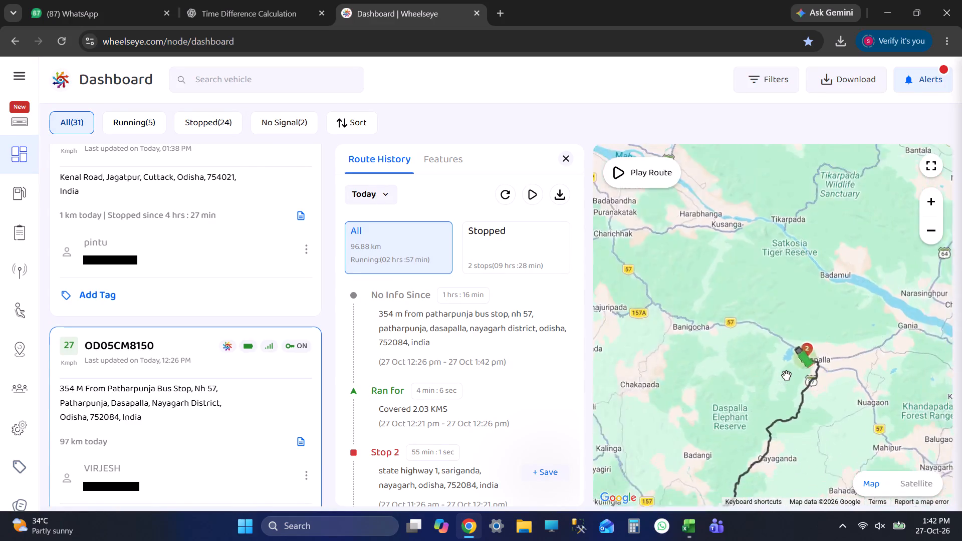
scroll(786, 375, down, 1)
scroll(168, 389, down, 4)
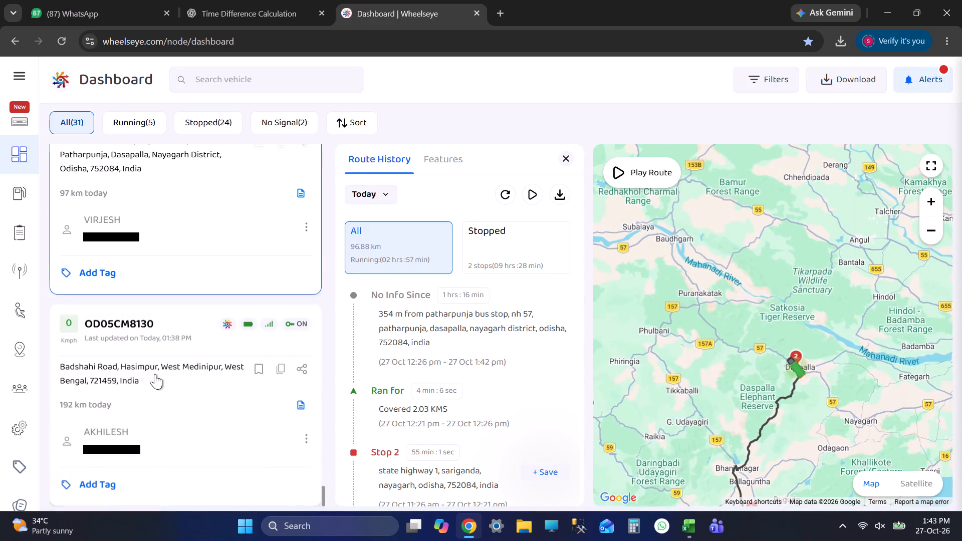
click(155, 374)
scroll(673, 430, up, 3)
drag(662, 384, 804, 301)
scroll(773, 320, up, 10)
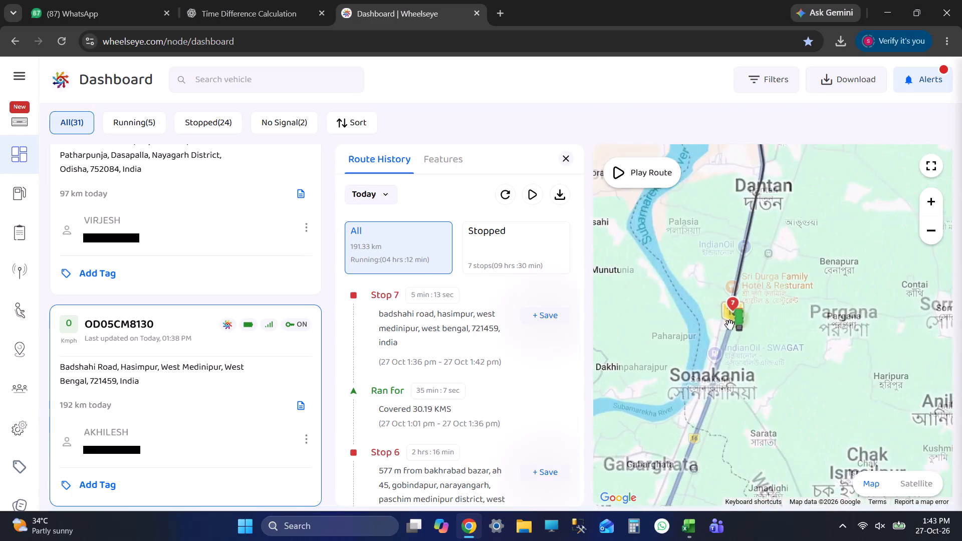
click(528, 334)
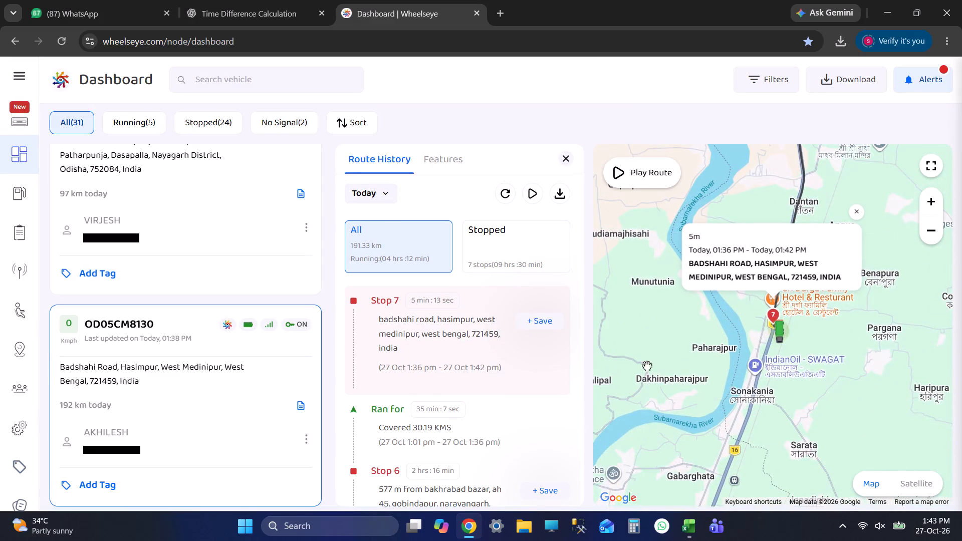
scroll(762, 364, down, 3)
scroll(410, 432, down, 3)
click(441, 292)
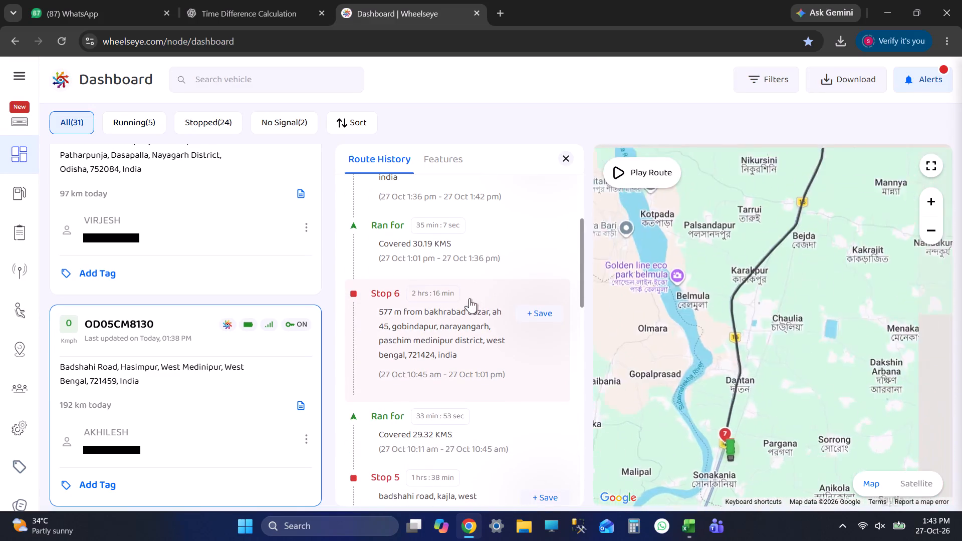
scroll(781, 338, down, 6)
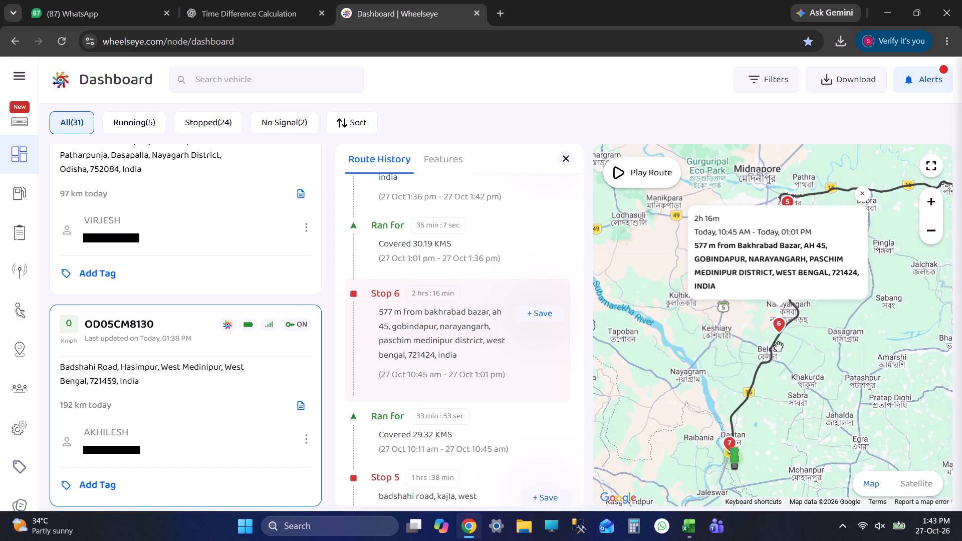
scroll(796, 347, down, 2)
scroll(796, 346, up, 3)
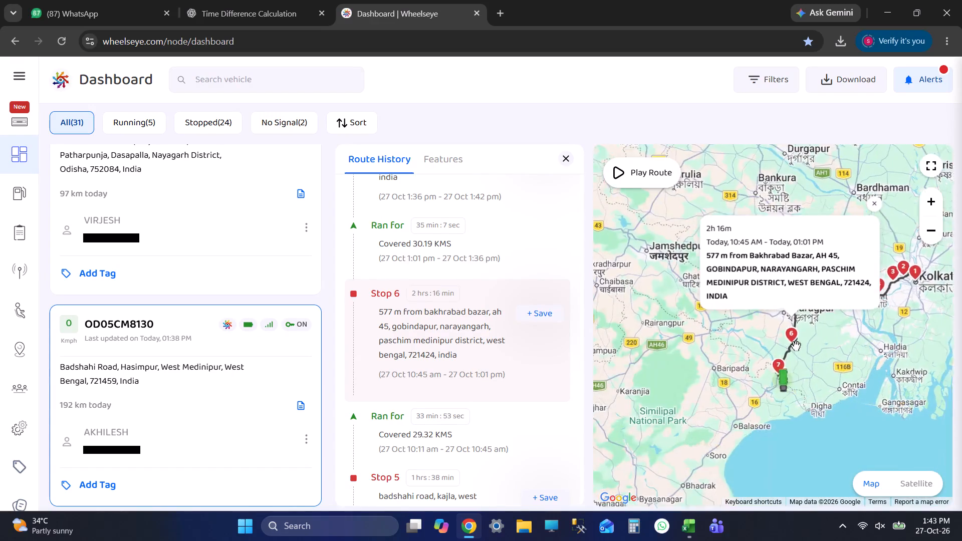
scroll(796, 346, up, 3)
scroll(492, 400, up, 1)
scroll(492, 400, down, 3)
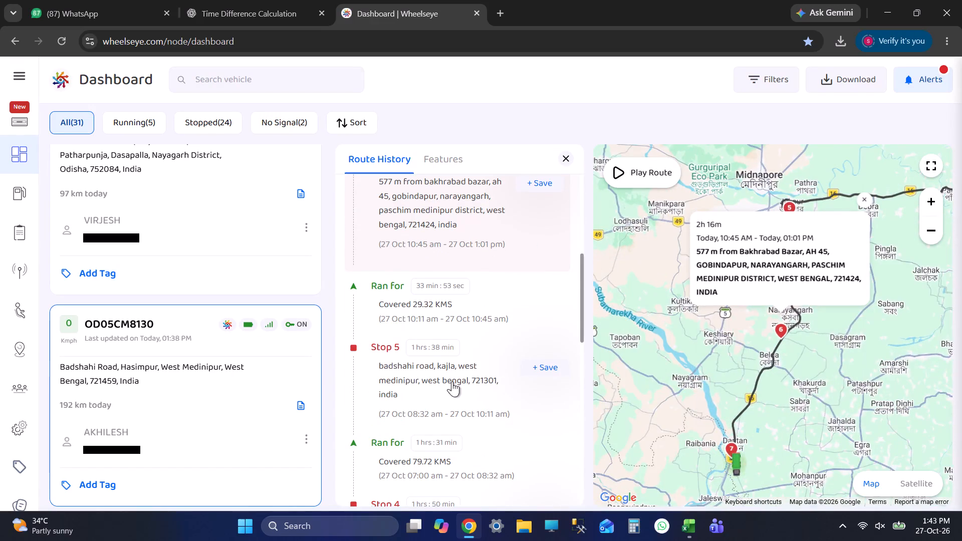
click(452, 381)
scroll(487, 370, down, 2)
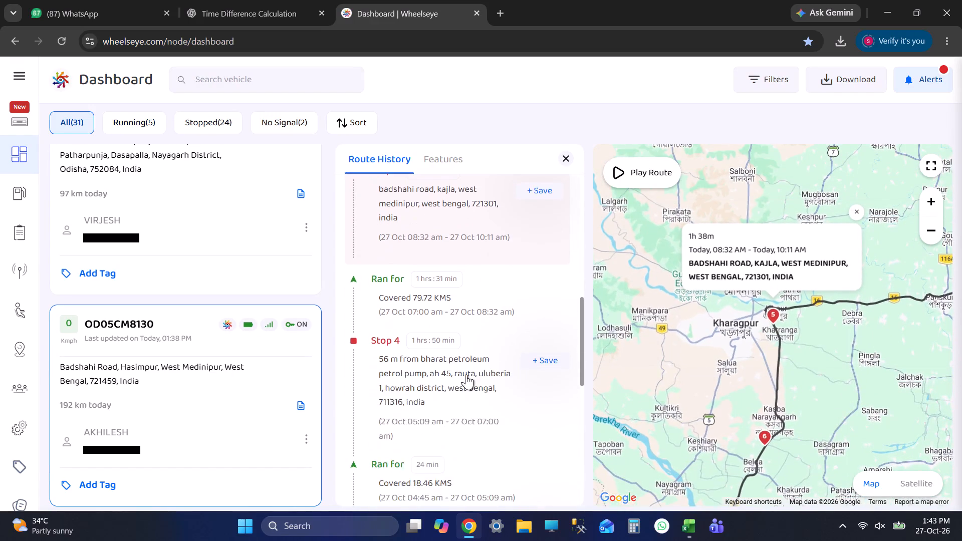
click(466, 374)
scroll(466, 367, down, 1)
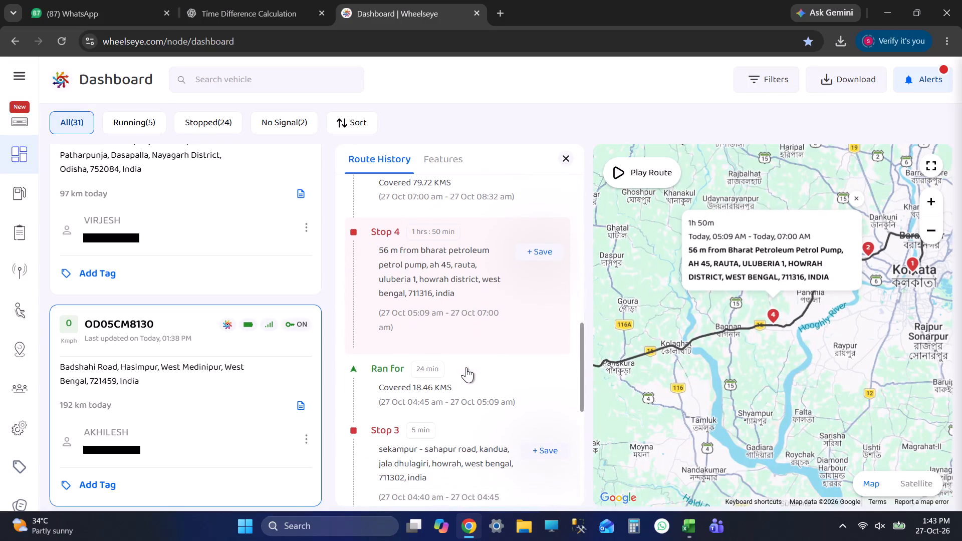
scroll(466, 367, down, 2)
click(466, 354)
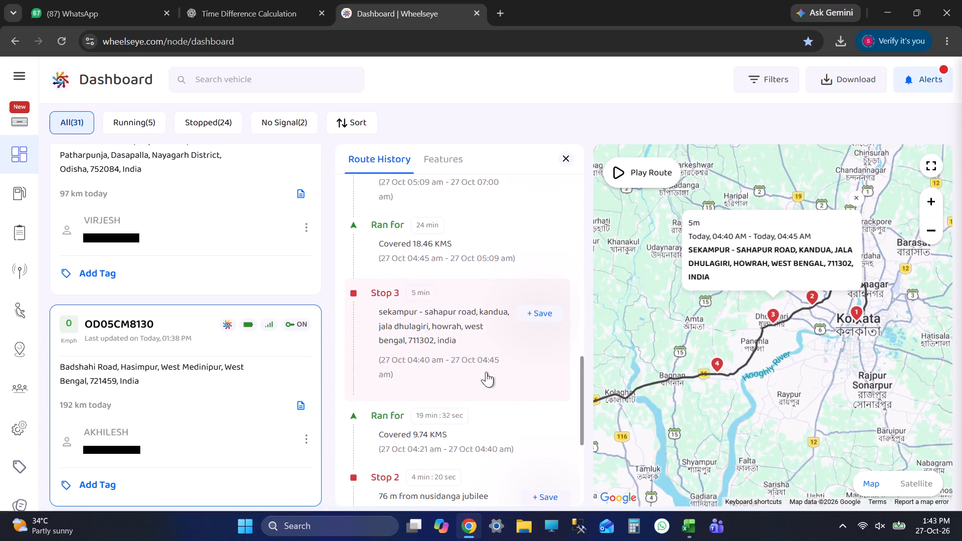
scroll(486, 372, down, 3)
click(463, 361)
scroll(466, 365, down, 3)
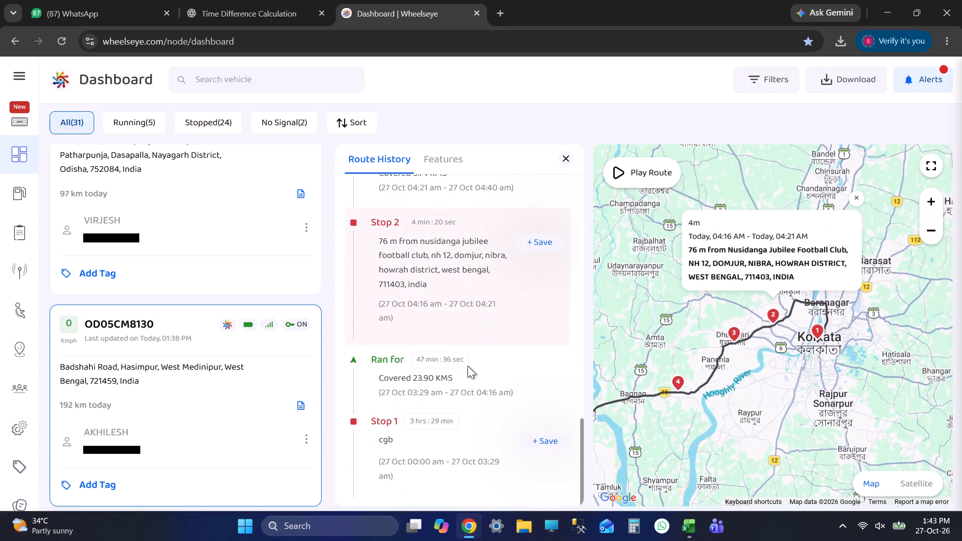
click(475, 447)
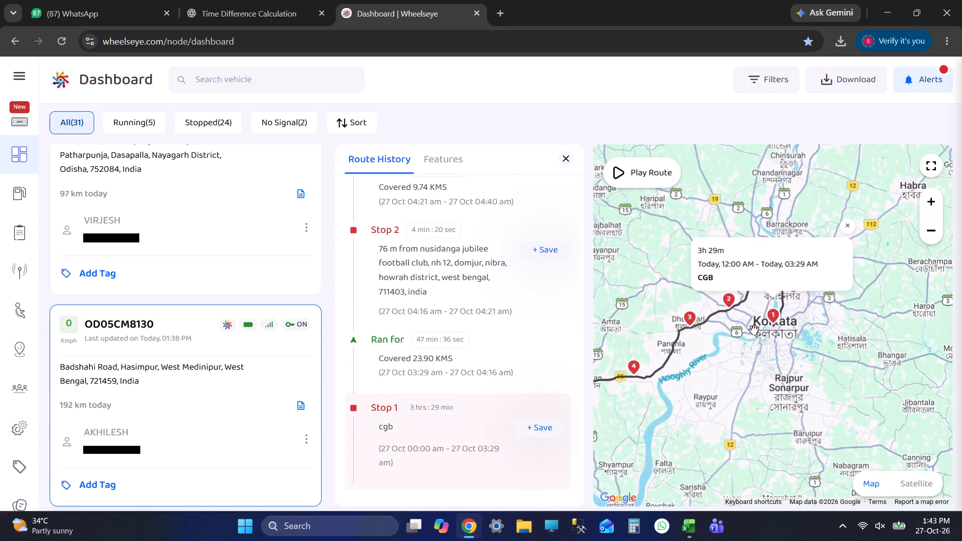
scroll(753, 330, up, 1)
scroll(515, 420, up, 2)
click(471, 397)
scroll(480, 399, up, 3)
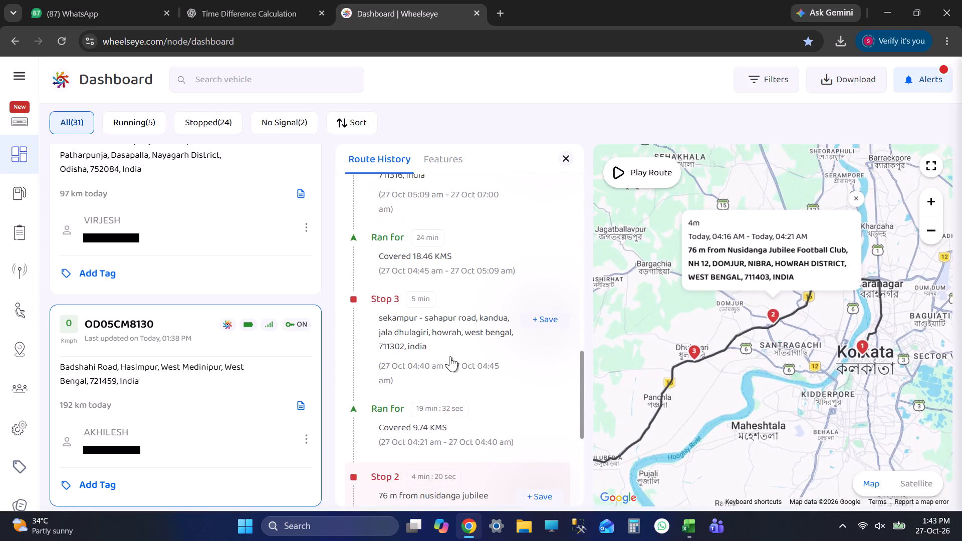
click(450, 349)
scroll(463, 360, up, 3)
scroll(463, 360, down, 5)
scroll(463, 360, up, 1)
scroll(463, 360, down, 1)
scroll(463, 360, up, 1)
scroll(463, 360, down, 3)
scroll(463, 360, up, 1)
scroll(463, 360, down, 2)
scroll(463, 374, up, 2)
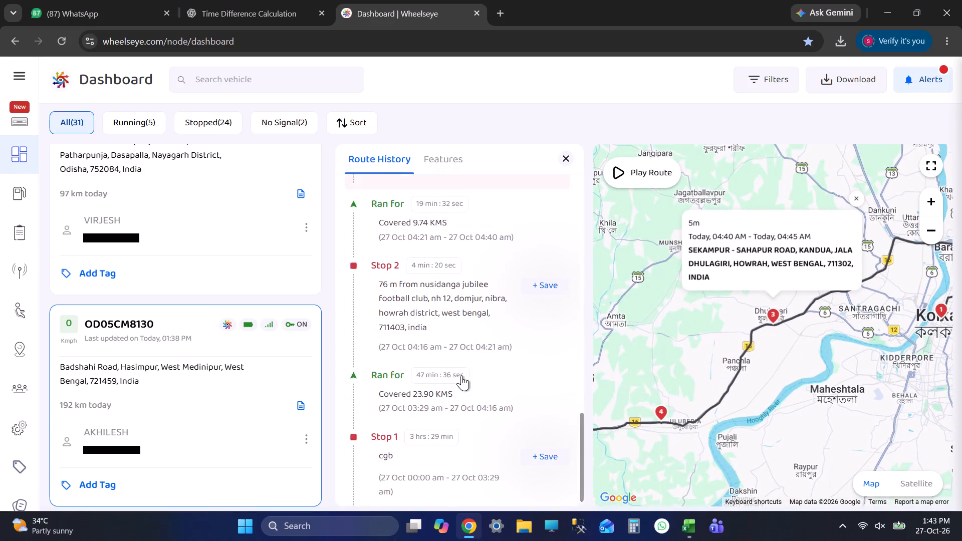
scroll(461, 375, up, 2)
scroll(460, 377, down, 1)
scroll(460, 377, up, 11)
scroll(462, 382, down, 1)
scroll(462, 382, up, 7)
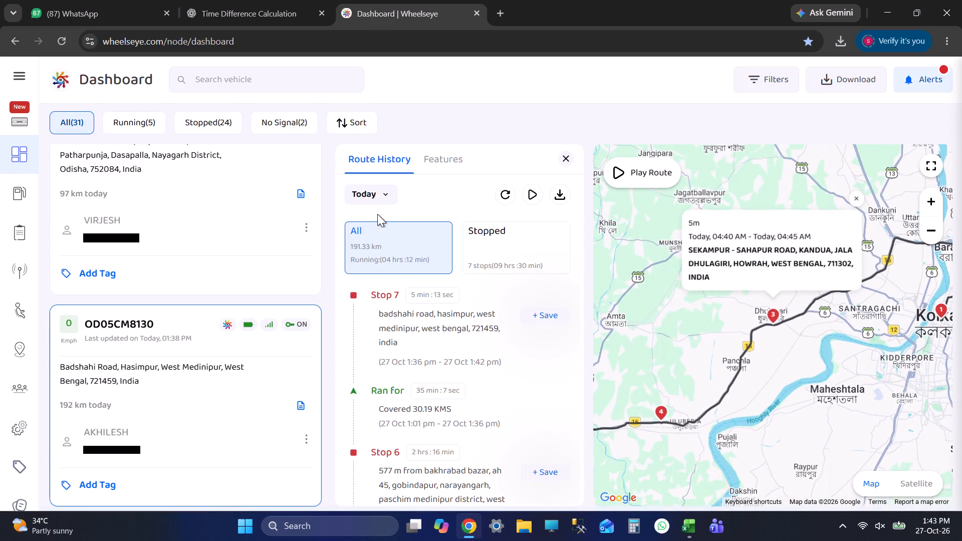
click(380, 192)
click(393, 276)
scroll(519, 374, down, 11)
scroll(519, 376, up, 4)
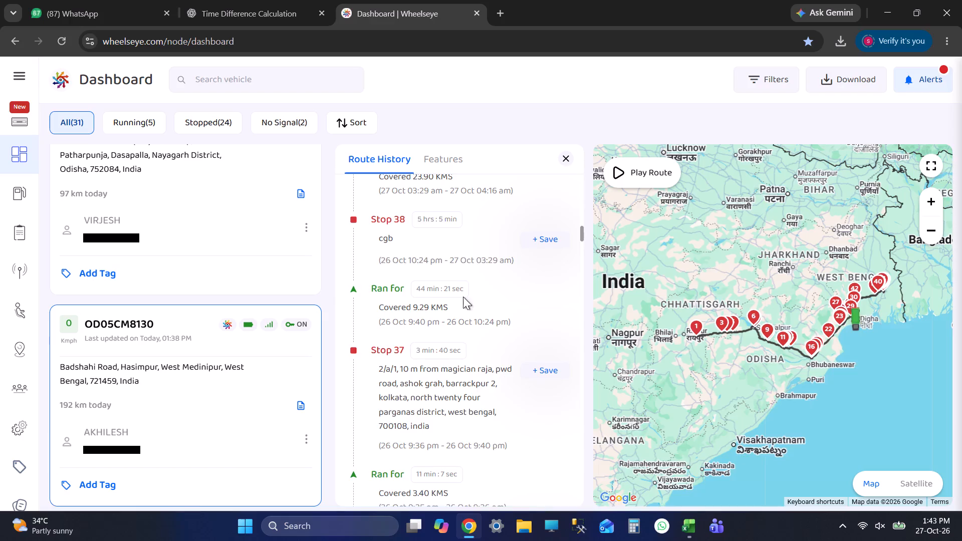
click(458, 244)
scroll(470, 295, down, 3)
click(467, 317)
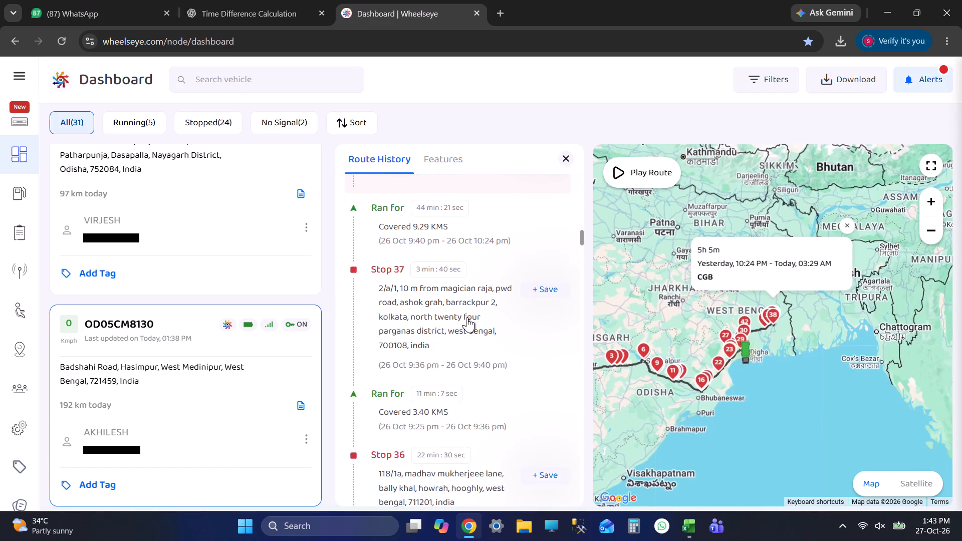
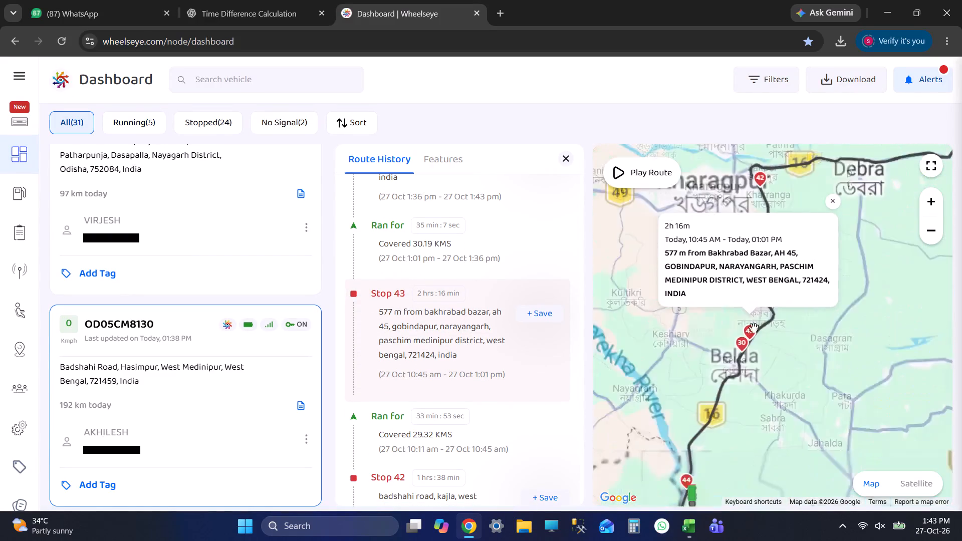
scroll(754, 328, up, 2)
scroll(748, 371, up, 4)
scroll(484, 351, down, 1)
click(482, 442)
scroll(726, 380, down, 5)
scroll(725, 382, up, 1)
scroll(725, 382, down, 4)
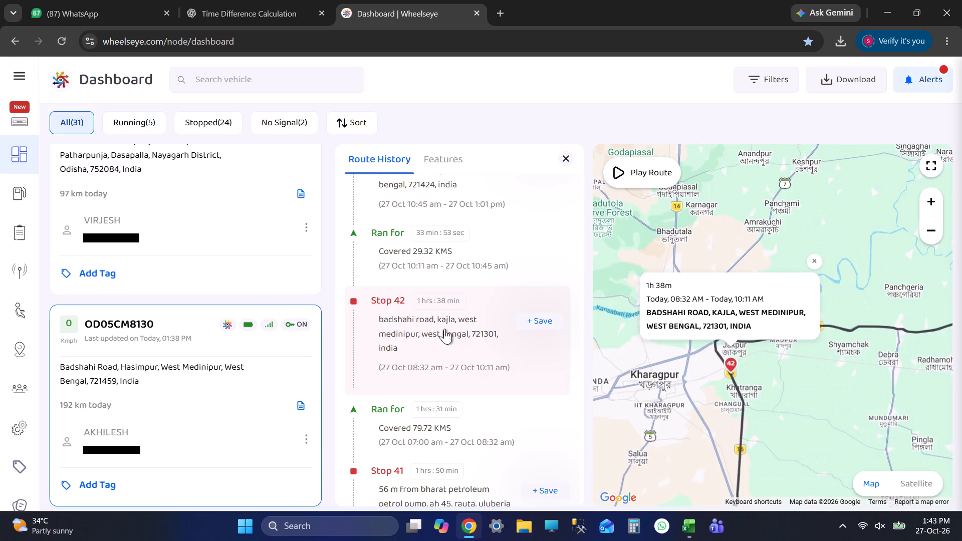
scroll(444, 329, up, 2)
click(447, 298)
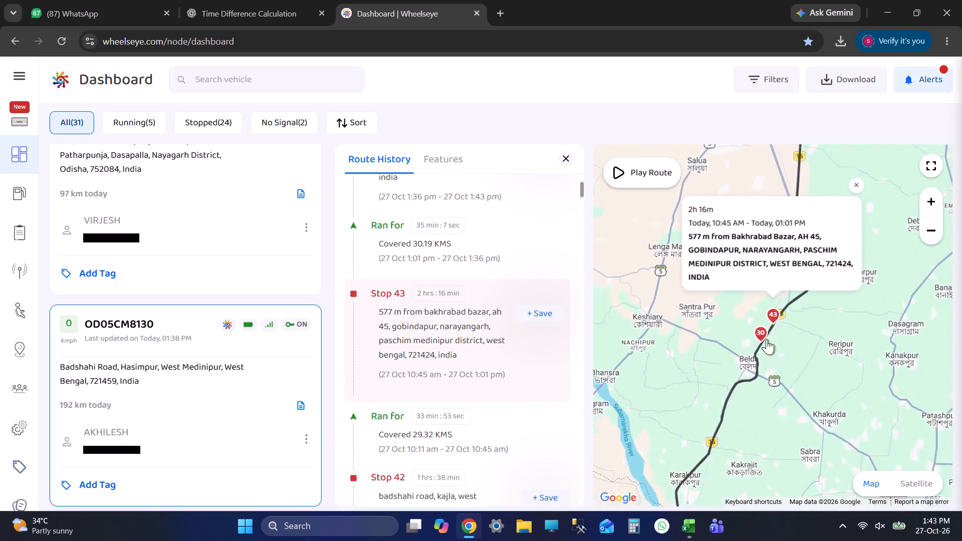
scroll(771, 339, up, 9)
scroll(763, 264, up, 5)
click(902, 484)
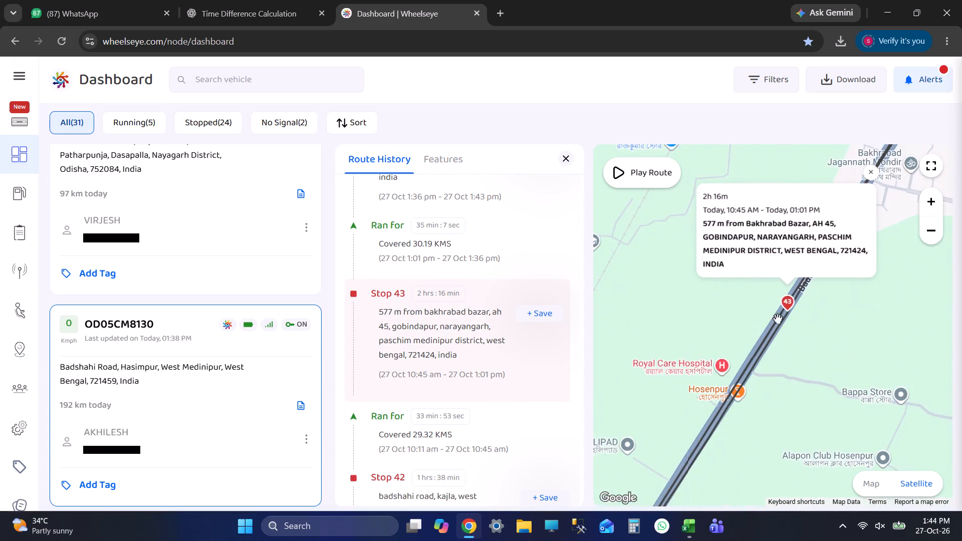
scroll(799, 308, up, 10)
scroll(779, 328, down, 1)
scroll(779, 328, up, 1)
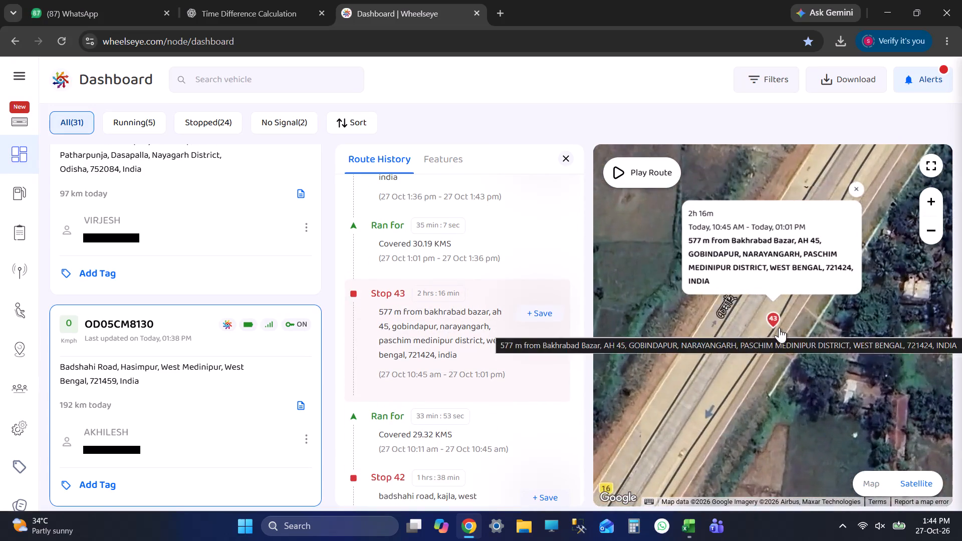
scroll(779, 328, up, 1)
scroll(779, 344, down, 2)
scroll(779, 346, up, 1)
scroll(779, 346, down, 7)
scroll(779, 346, up, 1)
scroll(779, 346, down, 9)
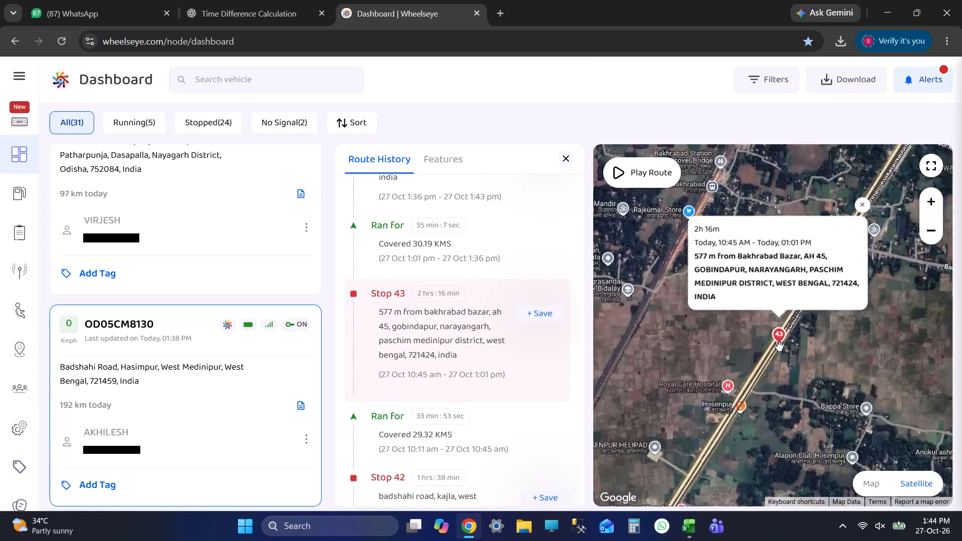
scroll(779, 346, down, 3)
scroll(779, 346, up, 1)
scroll(779, 346, down, 1)
scroll(469, 335, up, 3)
click(469, 335)
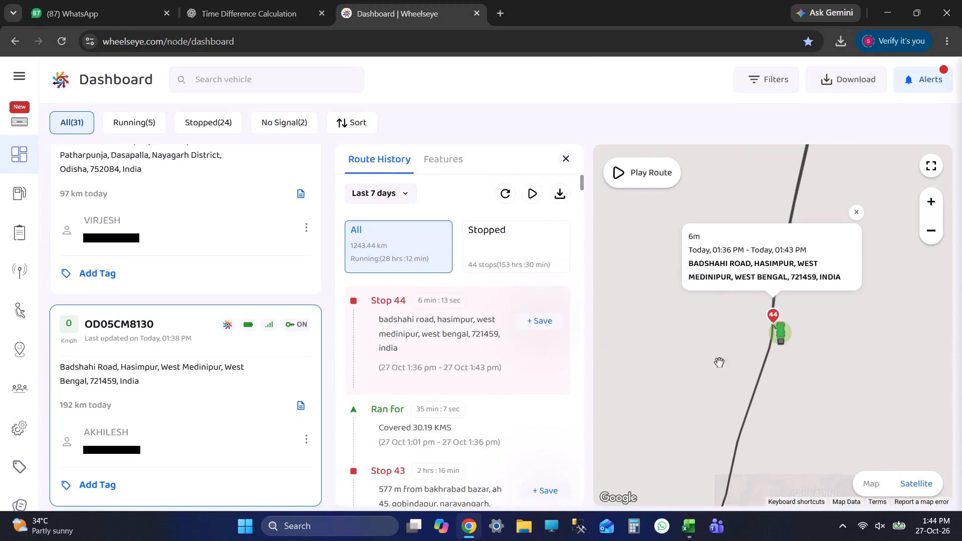
scroll(755, 364, down, 2)
scroll(509, 390, down, 2)
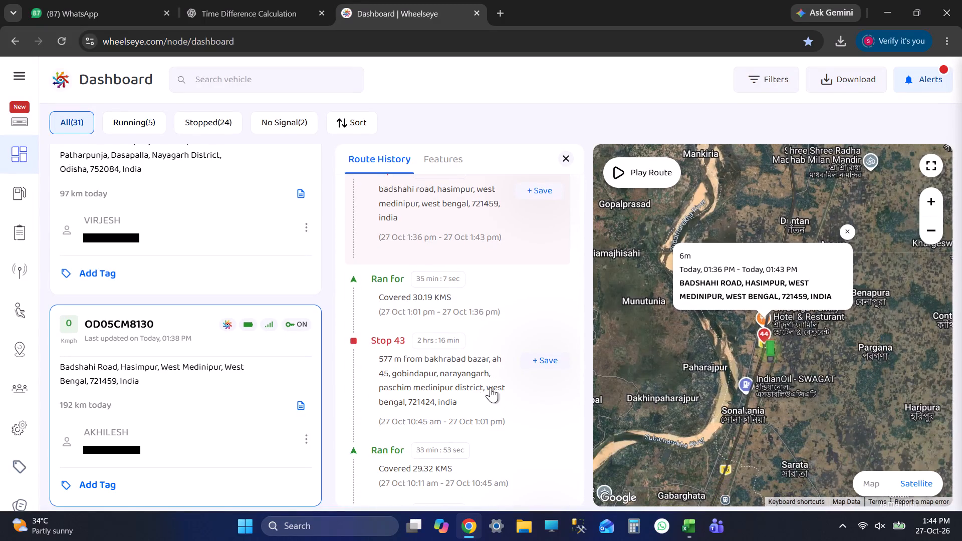
click(482, 380)
scroll(770, 330, up, 6)
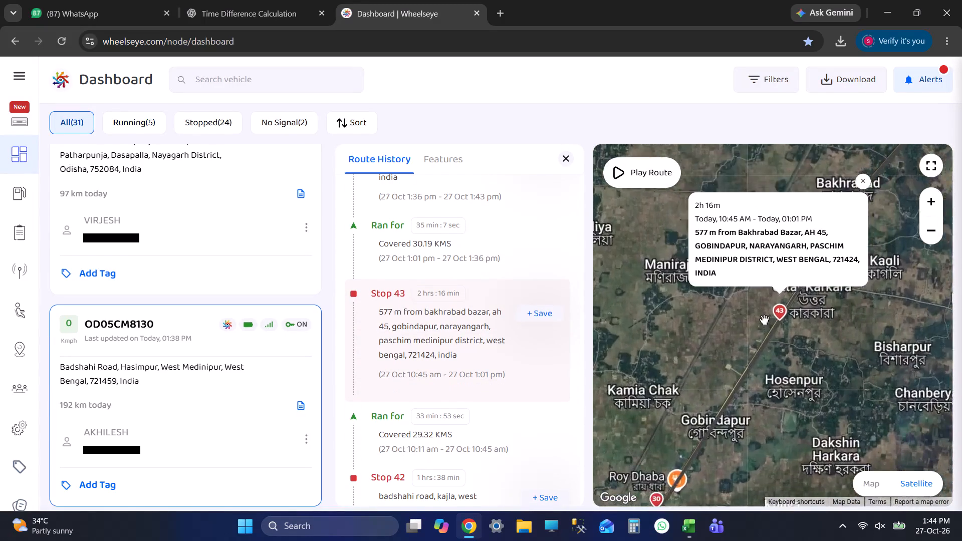
scroll(764, 320, up, 8)
scroll(733, 347, up, 4)
scroll(727, 350, down, 6)
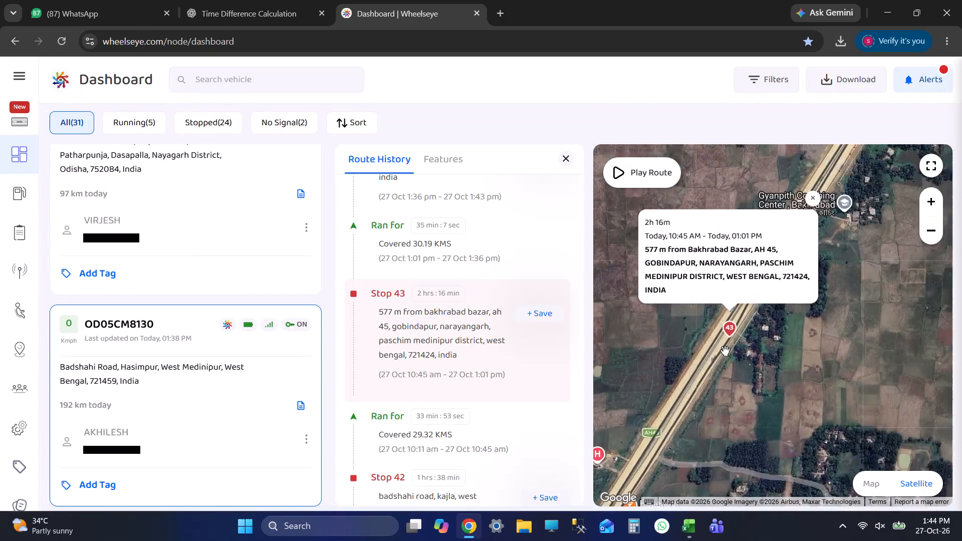
scroll(725, 351, down, 13)
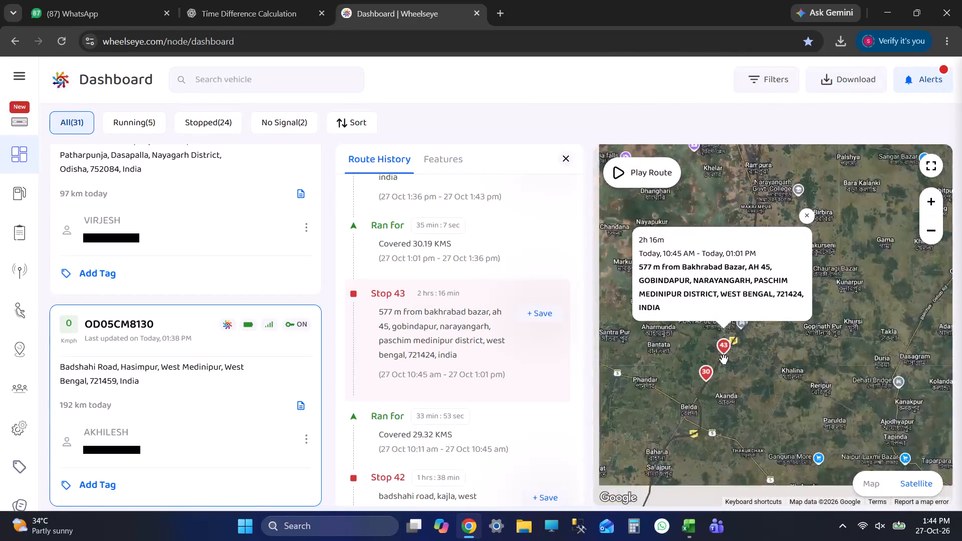
click(456, 352)
click(456, 352)
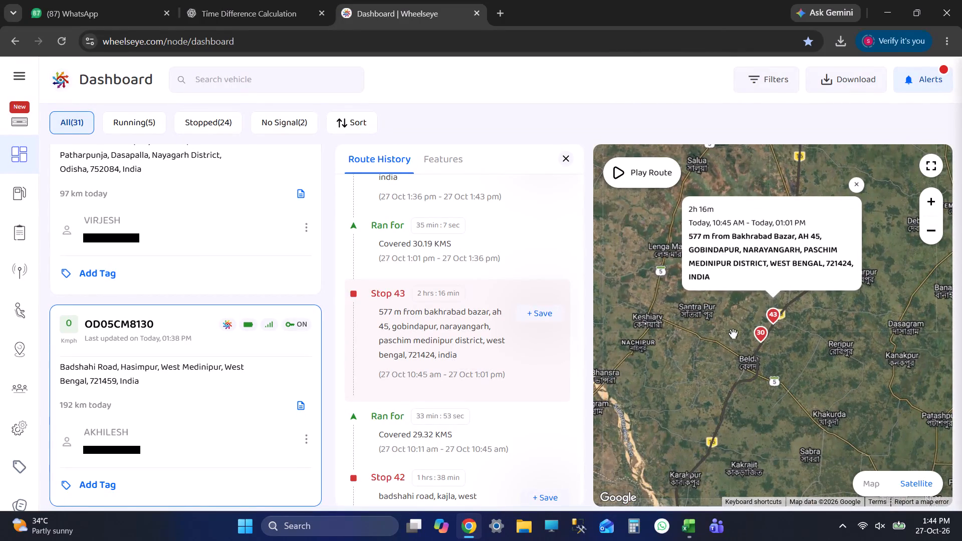
scroll(763, 321, up, 9)
scroll(782, 327, down, 1)
scroll(782, 327, up, 2)
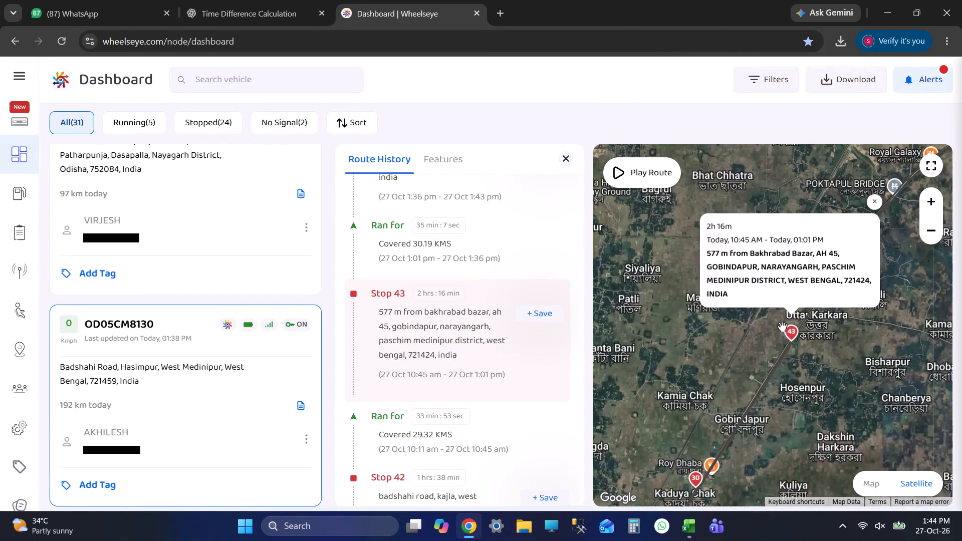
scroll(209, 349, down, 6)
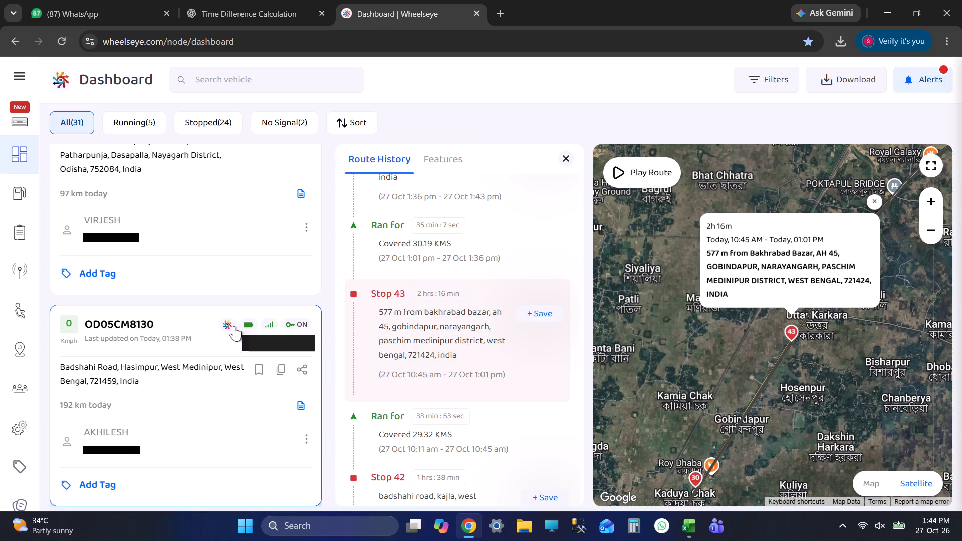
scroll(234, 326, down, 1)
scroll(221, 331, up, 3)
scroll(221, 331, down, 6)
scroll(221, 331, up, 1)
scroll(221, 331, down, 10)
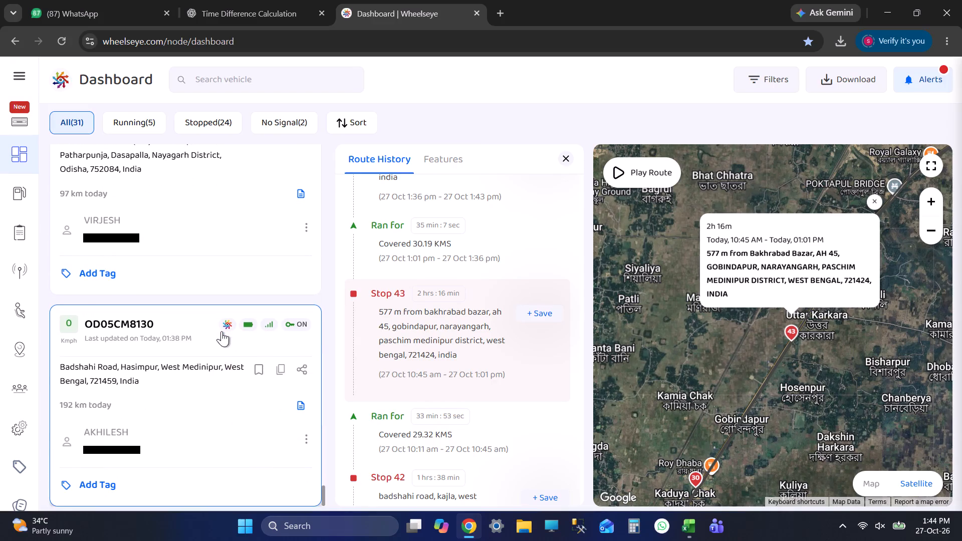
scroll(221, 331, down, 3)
scroll(454, 387, up, 6)
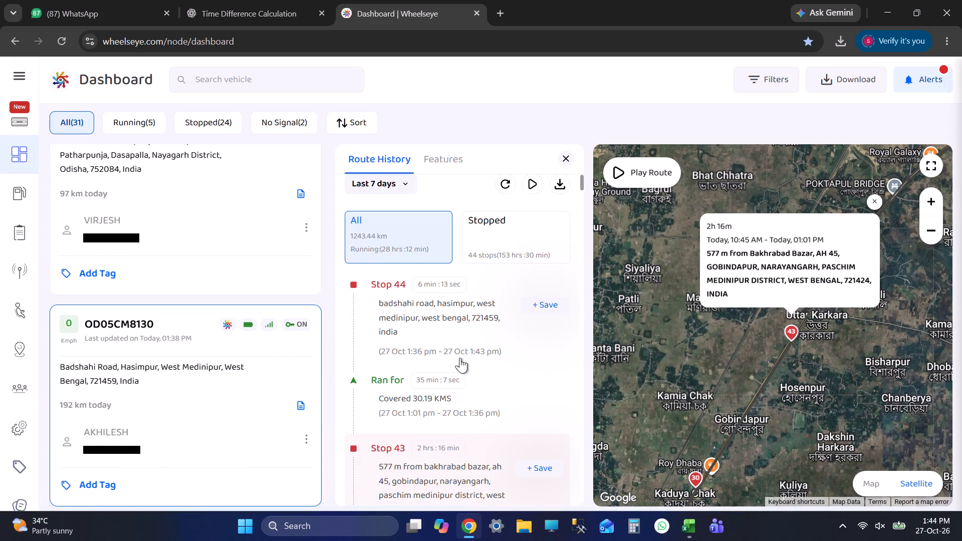
click(471, 304)
scroll(771, 336, up, 13)
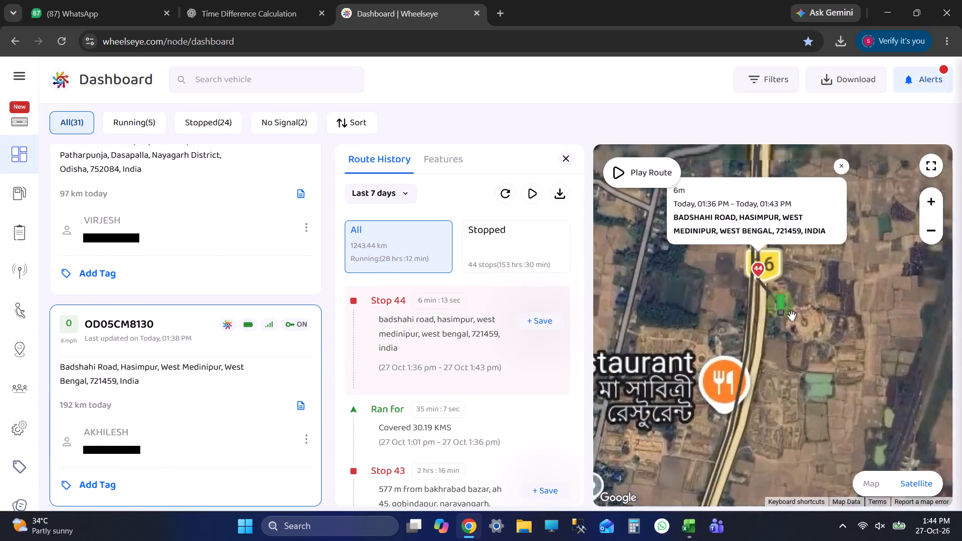
scroll(792, 316, up, 4)
scroll(763, 284, up, 3)
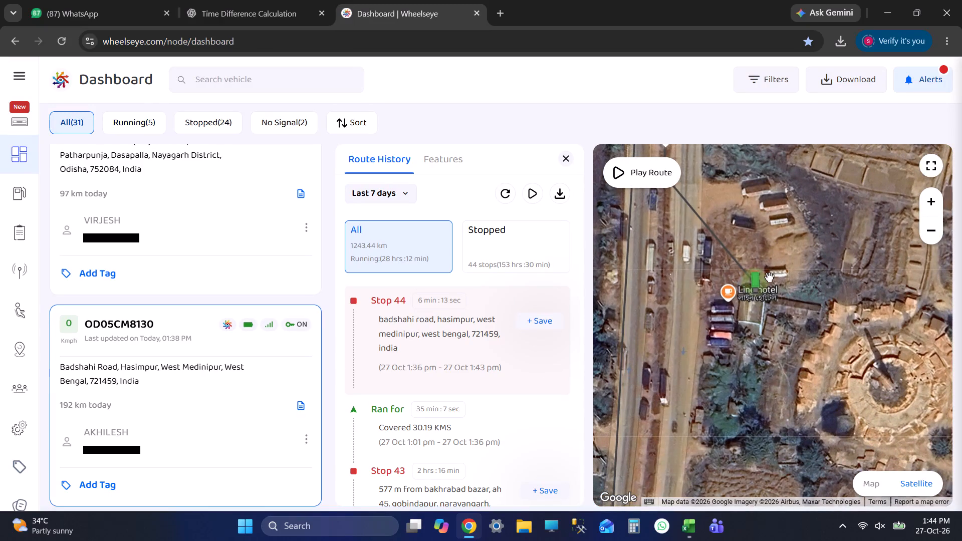
scroll(769, 277, up, 1)
scroll(157, 358, down, 5)
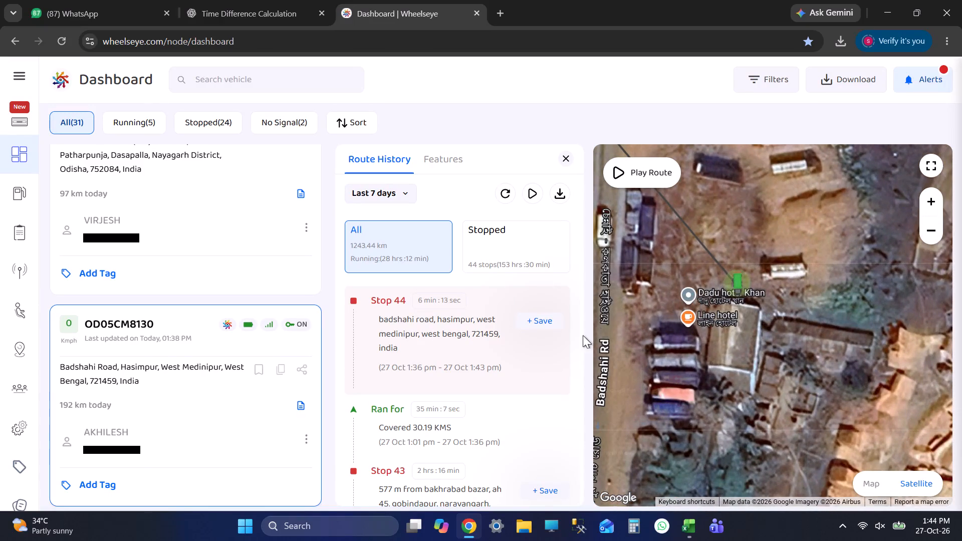
scroll(662, 327, down, 9)
drag(661, 336, 732, 348)
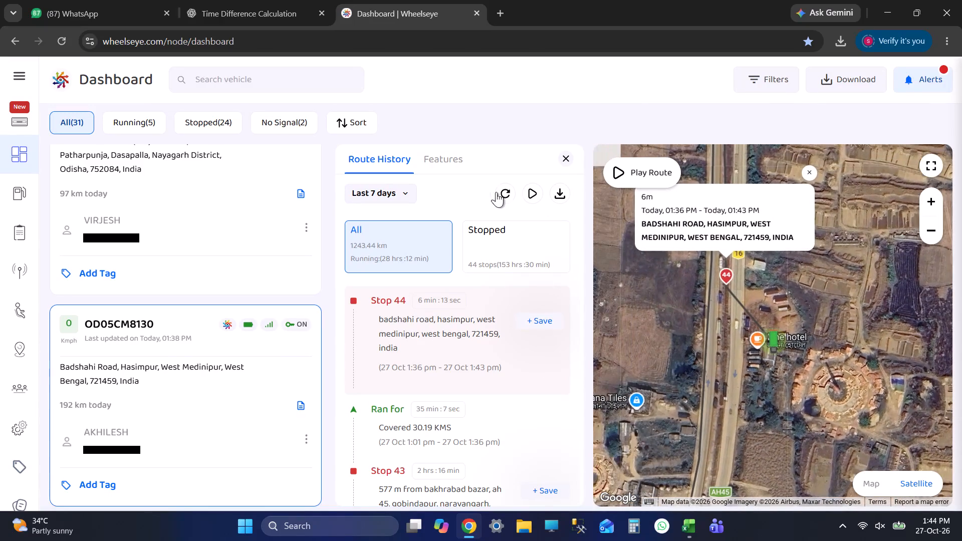
click(502, 192)
scroll(851, 333, up, 2)
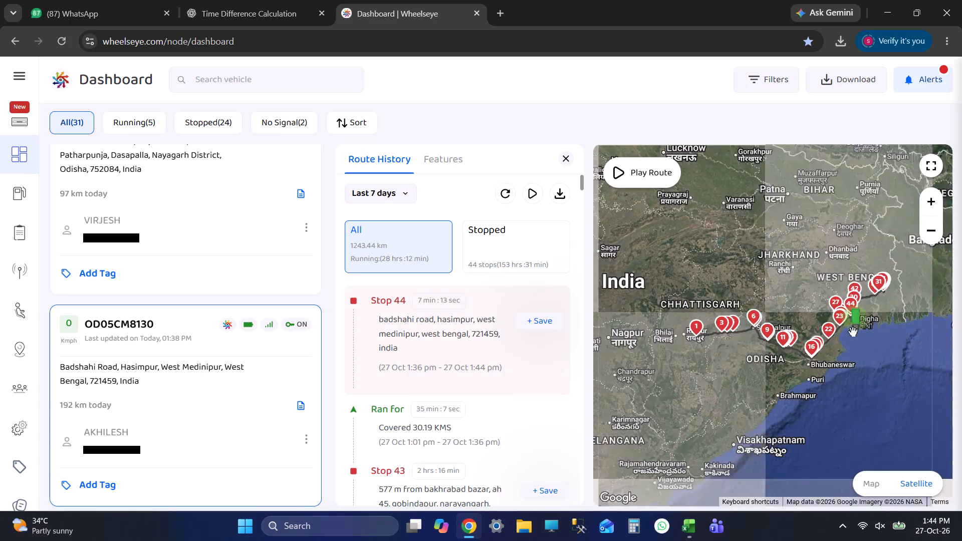
scroll(853, 332, up, 17)
scroll(733, 315, up, 3)
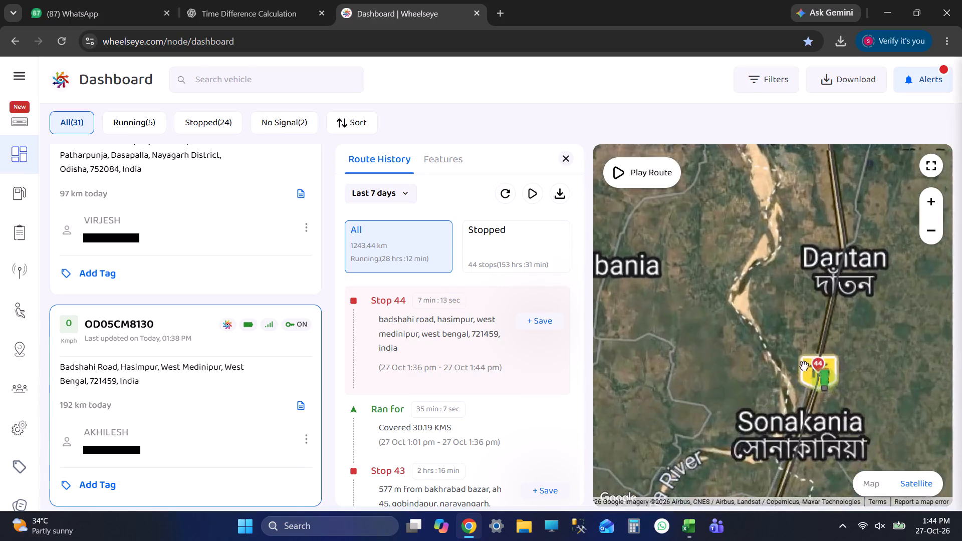
scroll(804, 366, up, 2)
scroll(804, 366, down, 1)
scroll(804, 366, up, 2)
drag(813, 379, 672, 315)
drag(462, 432, 444, 412)
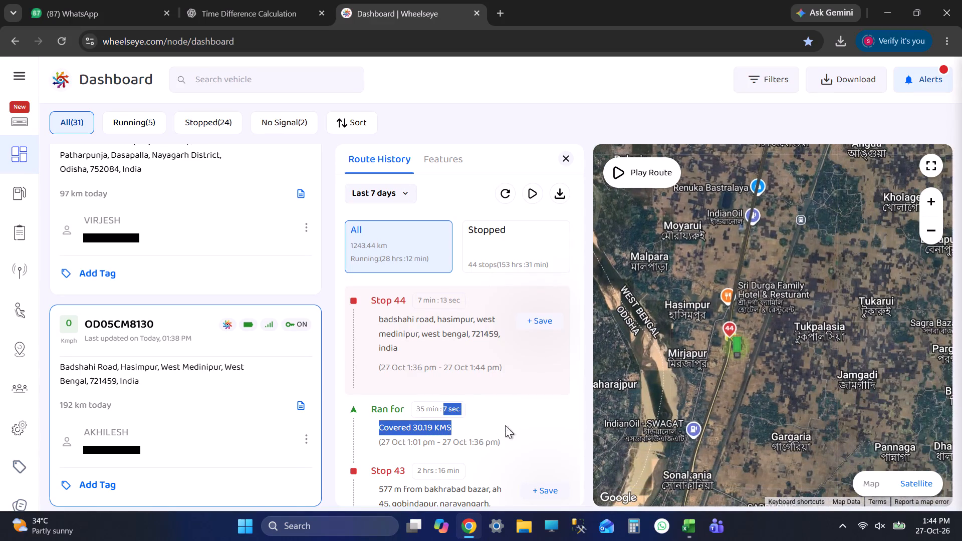
scroll(510, 432, down, 2)
click(449, 373)
scroll(498, 401, down, 2)
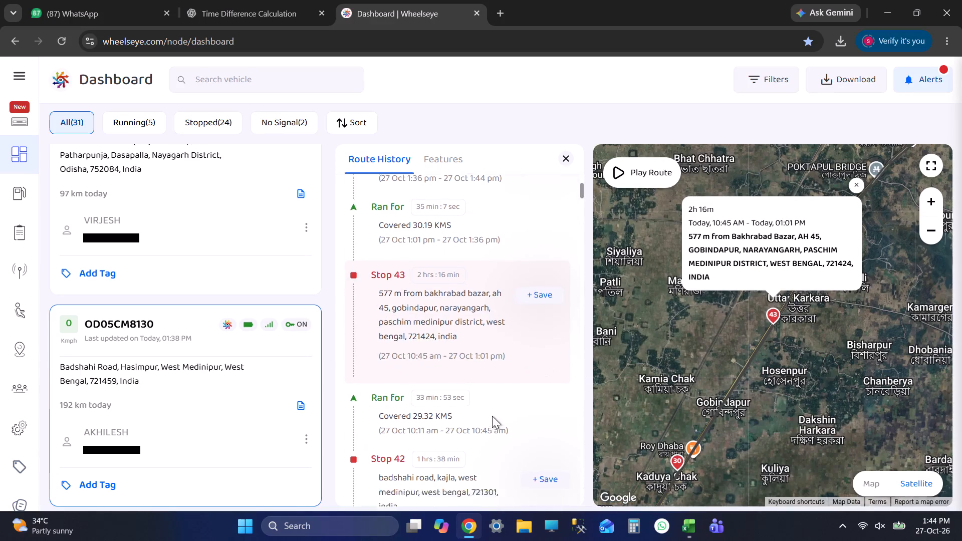
scroll(492, 416, down, 1)
click(451, 294)
scroll(767, 299, up, 2)
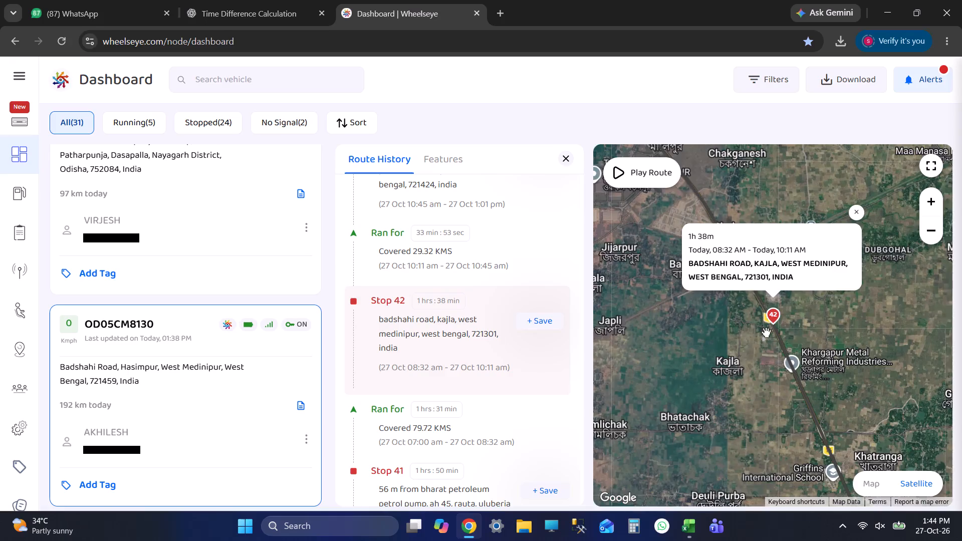
scroll(766, 332, up, 5)
drag(774, 311, 708, 365)
scroll(721, 370, up, 5)
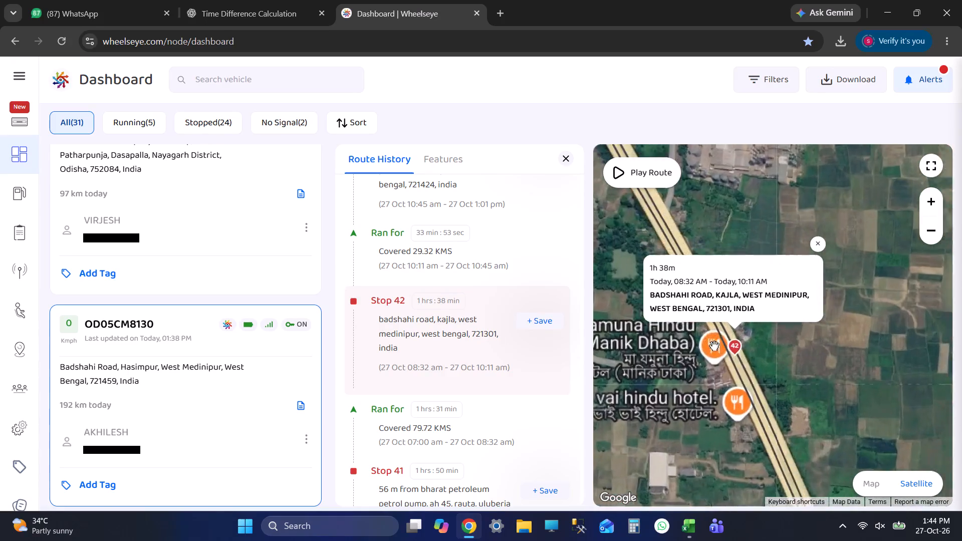
scroll(714, 346, up, 2)
drag(737, 380, 699, 394)
scroll(702, 395, down, 2)
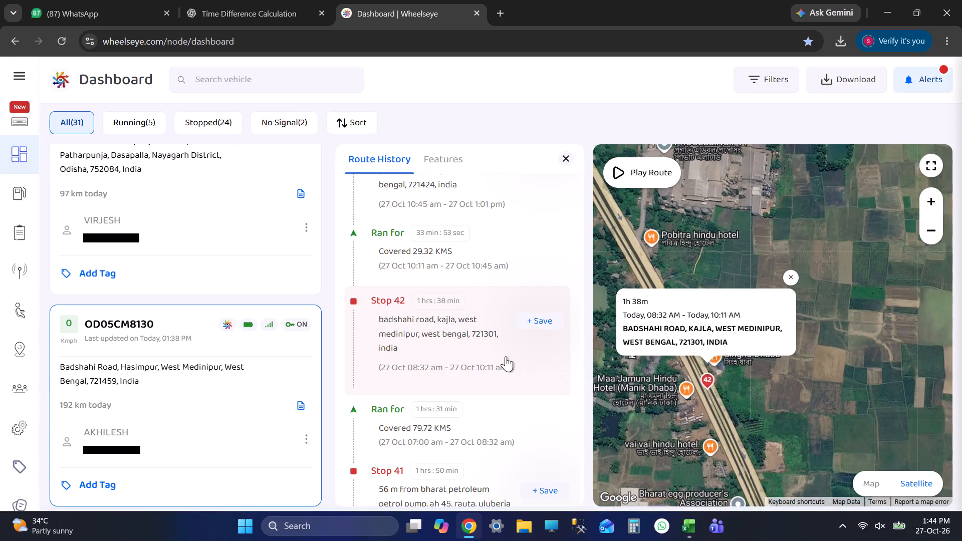
scroll(719, 388, up, 5)
scroll(700, 394, down, 6)
scroll(487, 381, up, 3)
click(461, 353)
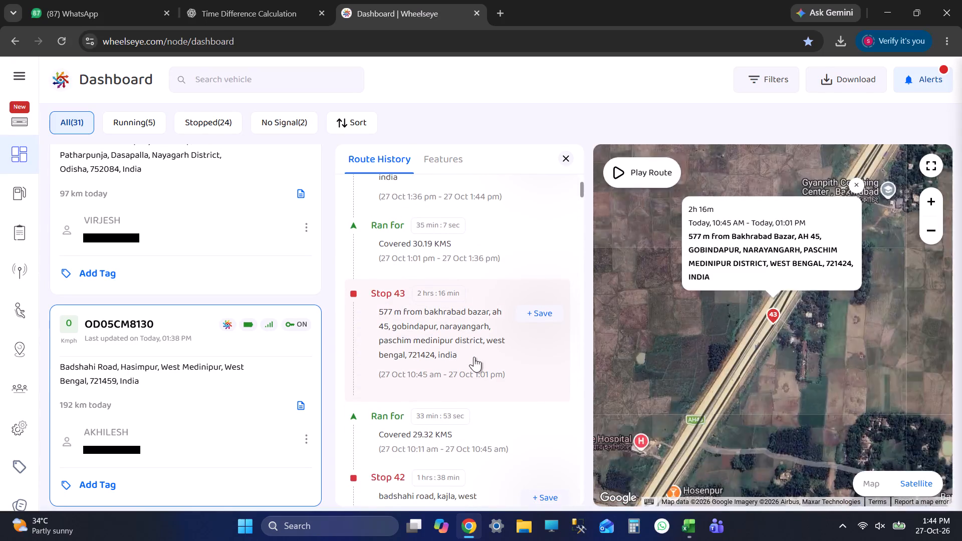
scroll(474, 357, down, 3)
click(475, 324)
scroll(498, 354, down, 3)
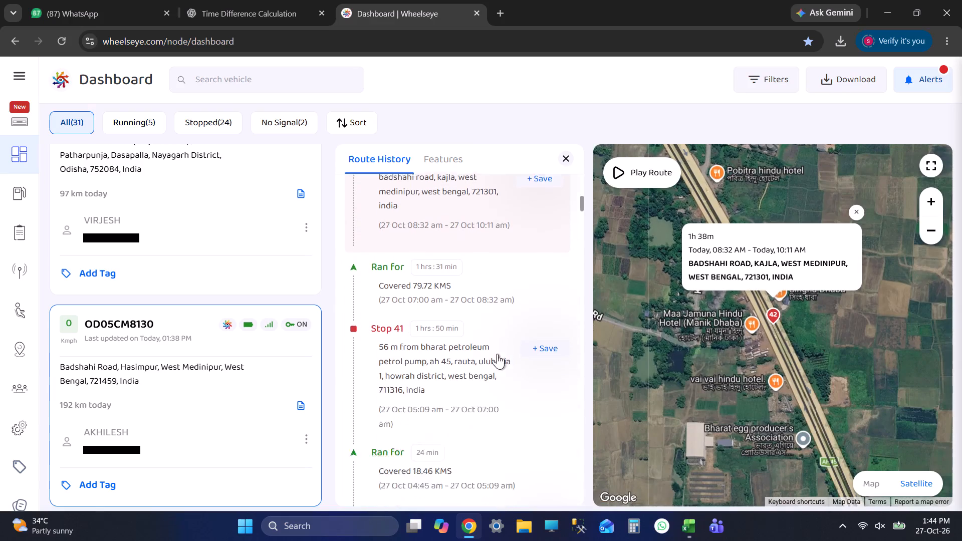
click(456, 312)
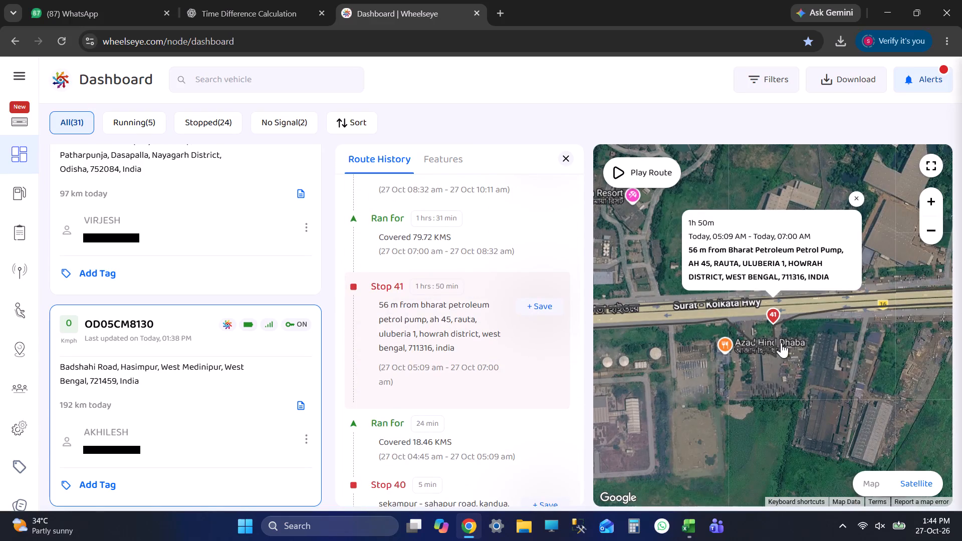
scroll(779, 354, up, 4)
scroll(779, 354, down, 2)
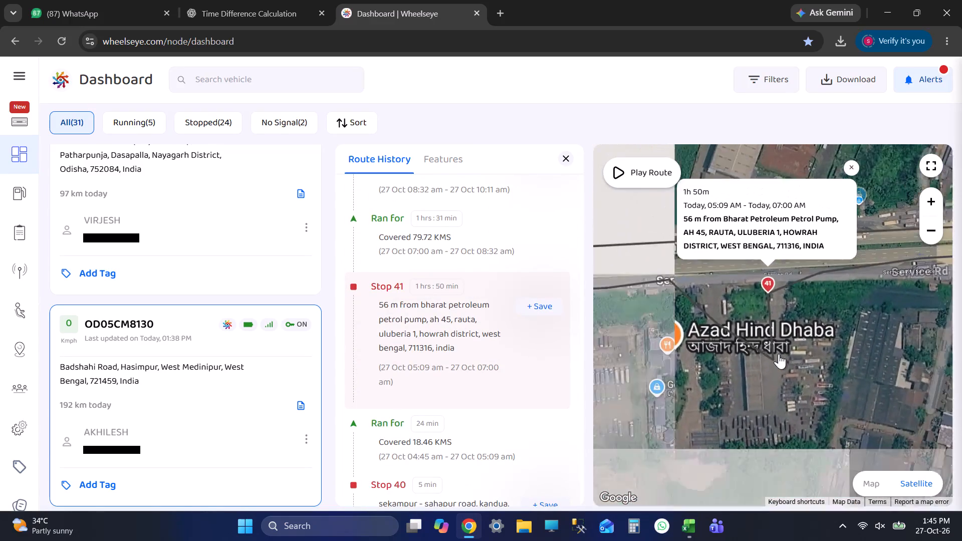
scroll(498, 330, up, 1)
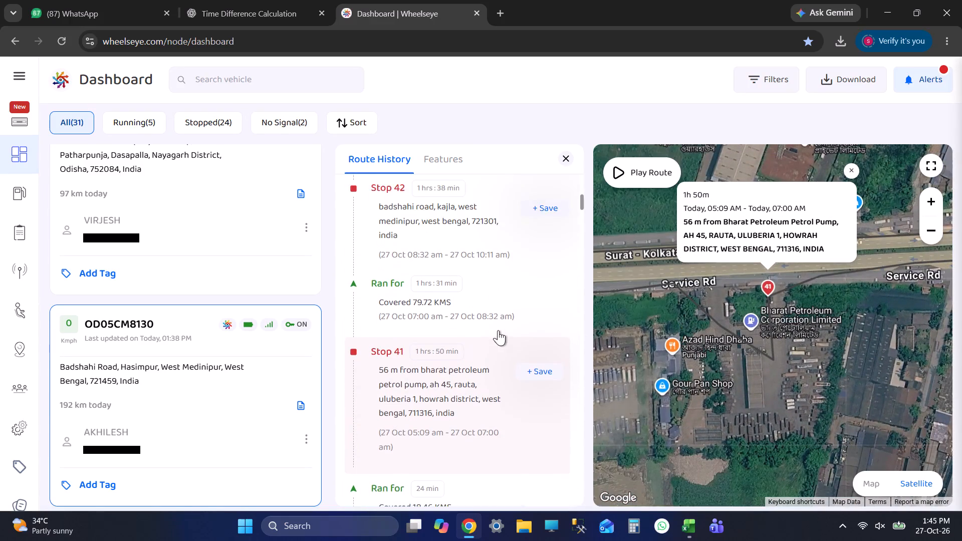
scroll(498, 330, down, 2)
scroll(500, 343, up, 4)
click(478, 326)
scroll(496, 333, up, 3)
click(464, 328)
scroll(473, 333, up, 2)
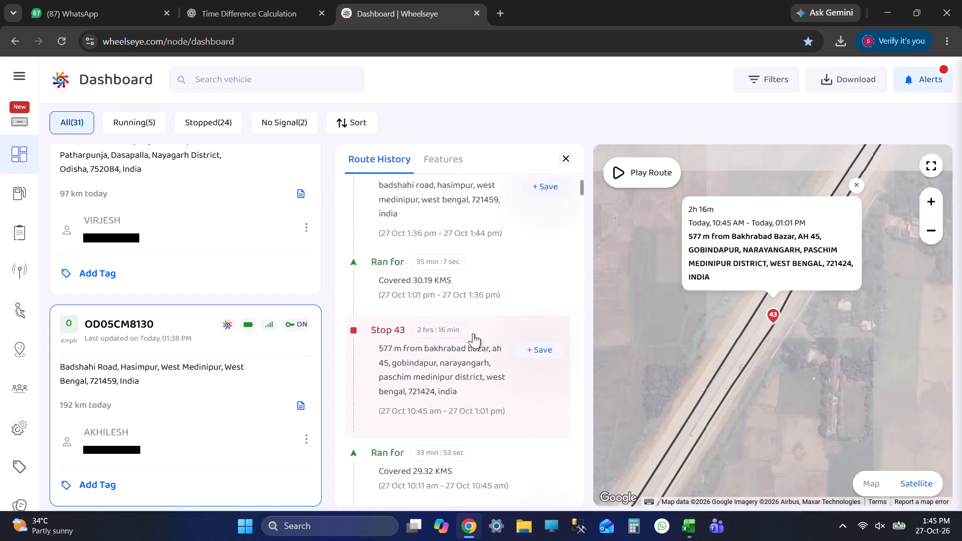
click(472, 317)
scroll(772, 380, down, 3)
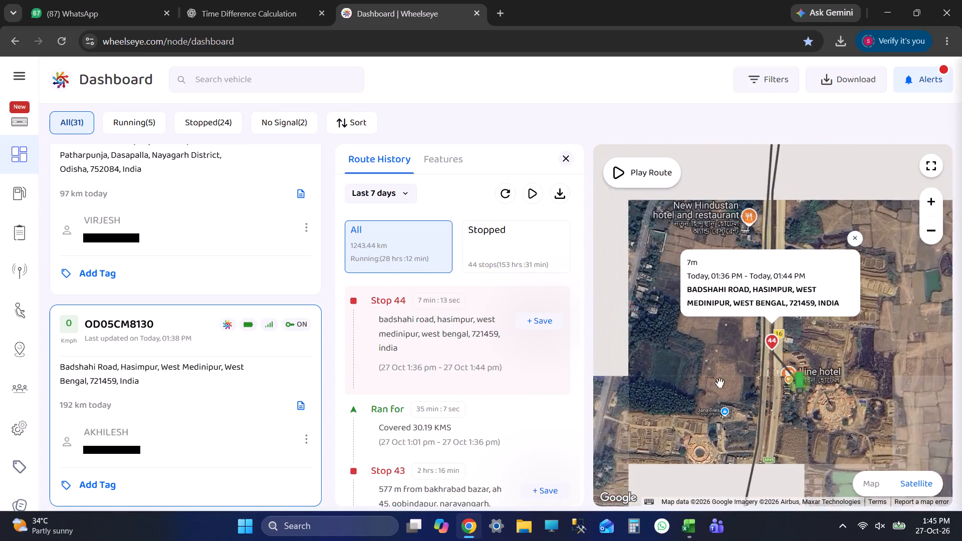
scroll(723, 424, down, 8)
scroll(747, 410, up, 1)
scroll(747, 410, down, 3)
scroll(748, 406, up, 1)
scroll(748, 406, down, 4)
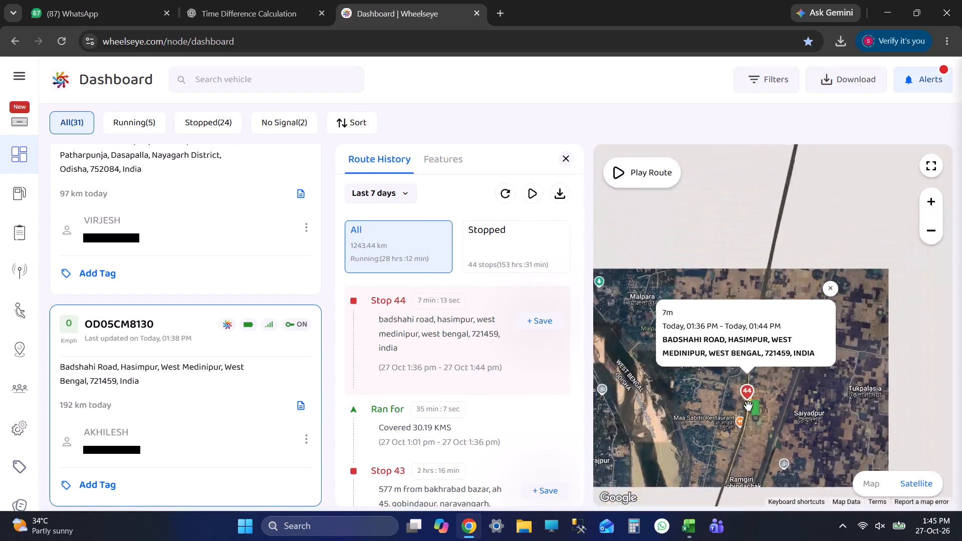
scroll(748, 406, down, 5)
drag(750, 419, 712, 306)
scroll(737, 312, down, 4)
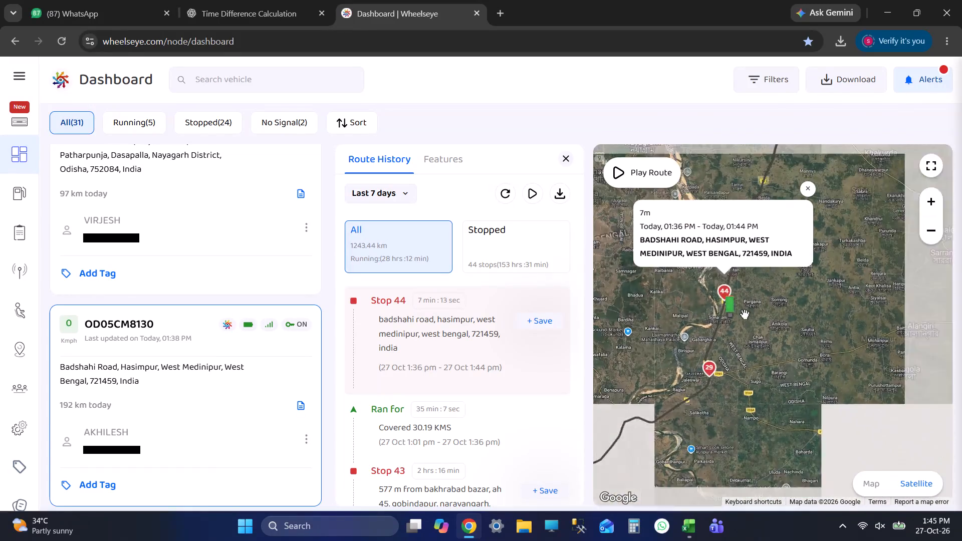
scroll(745, 314, down, 3)
drag(744, 324, 762, 329)
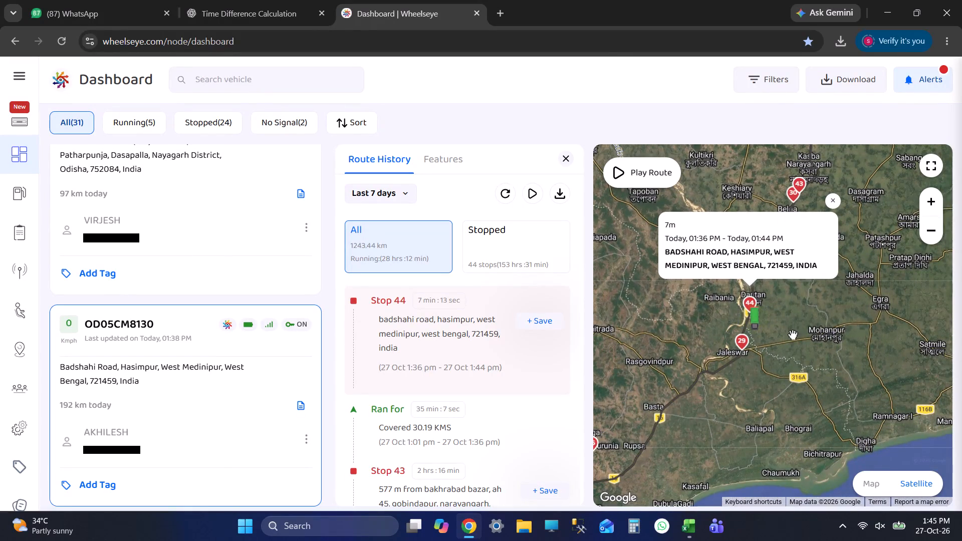
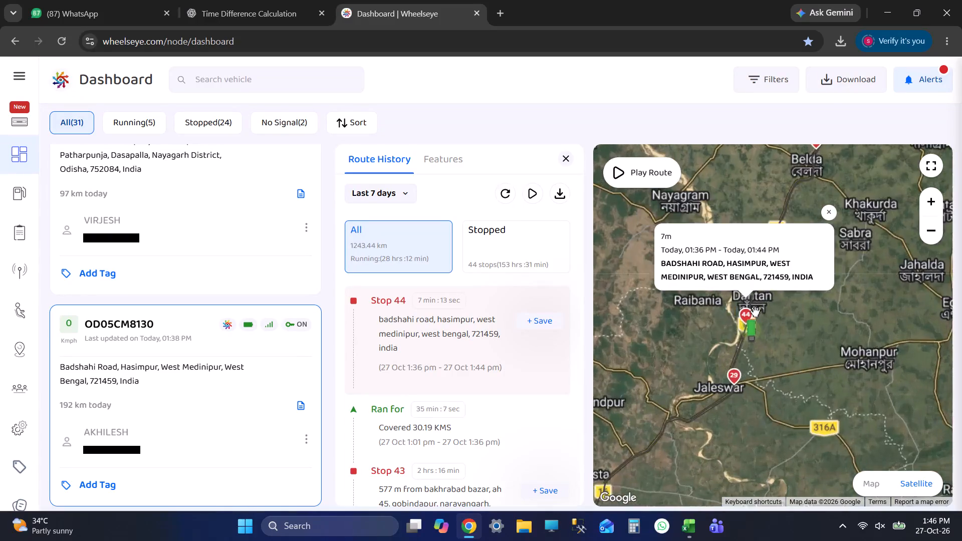
scroll(455, 383, down, 1)
scroll(721, 354, up, 9)
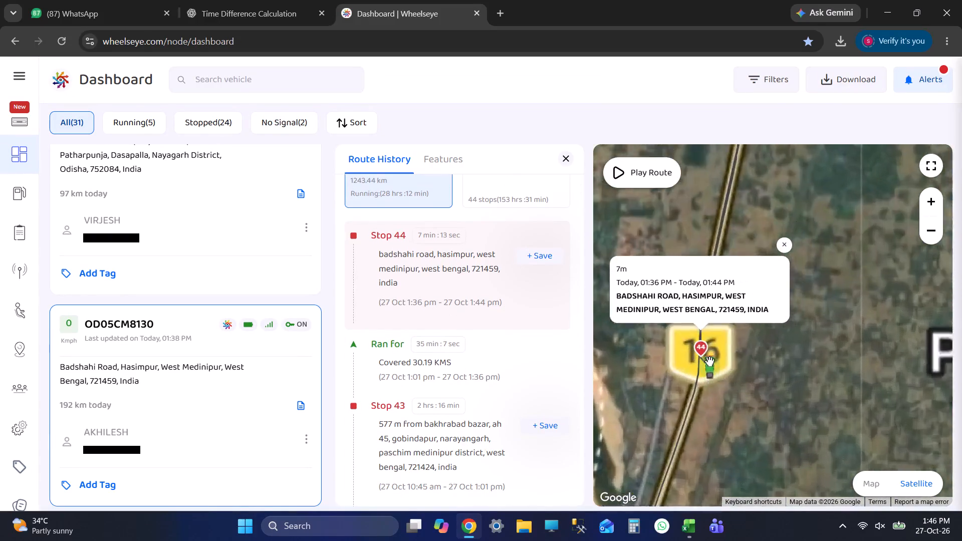
scroll(709, 361, up, 2)
drag(695, 371, 730, 381)
scroll(730, 381, up, 1)
scroll(730, 382, down, 2)
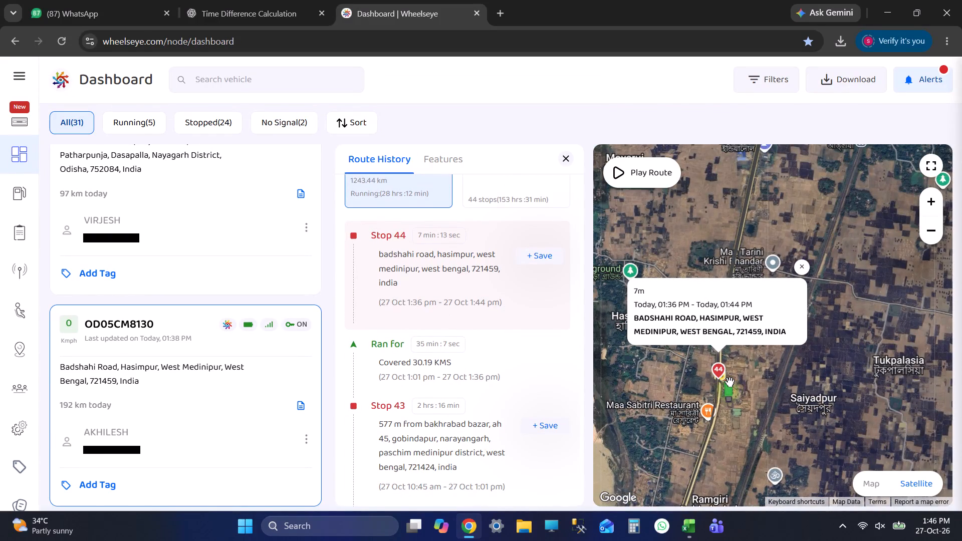
key(Return)
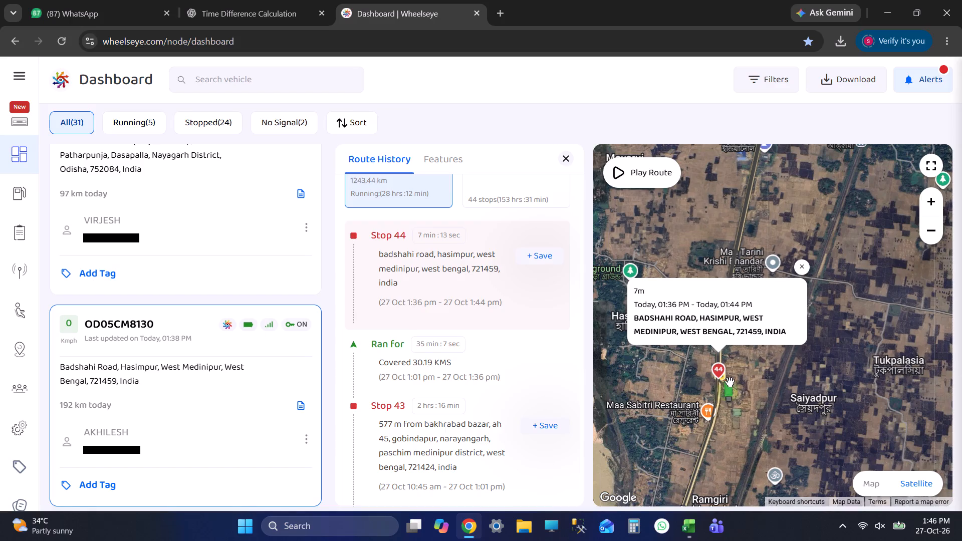
scroll(505, 483, down, 2)
click(470, 338)
scroll(502, 347, down, 2)
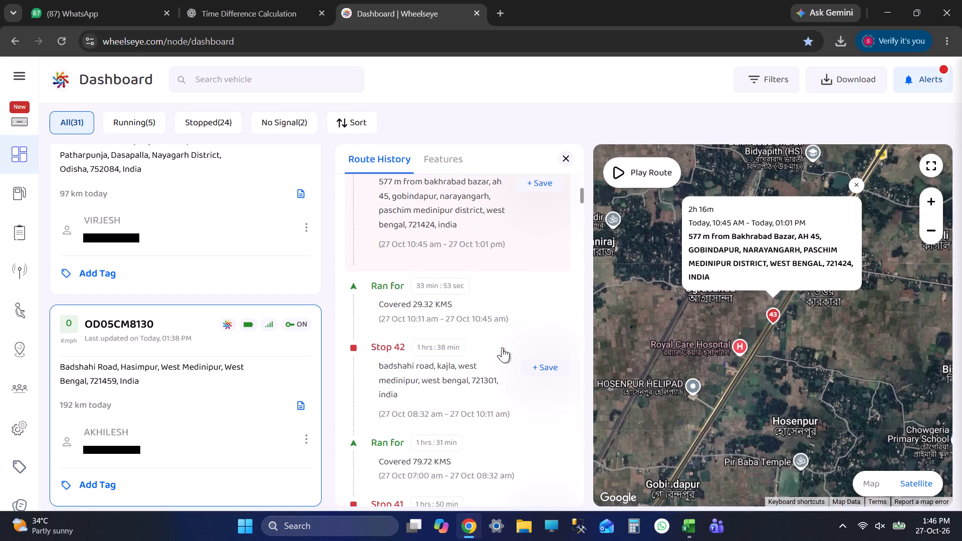
click(471, 356)
scroll(806, 329, down, 10)
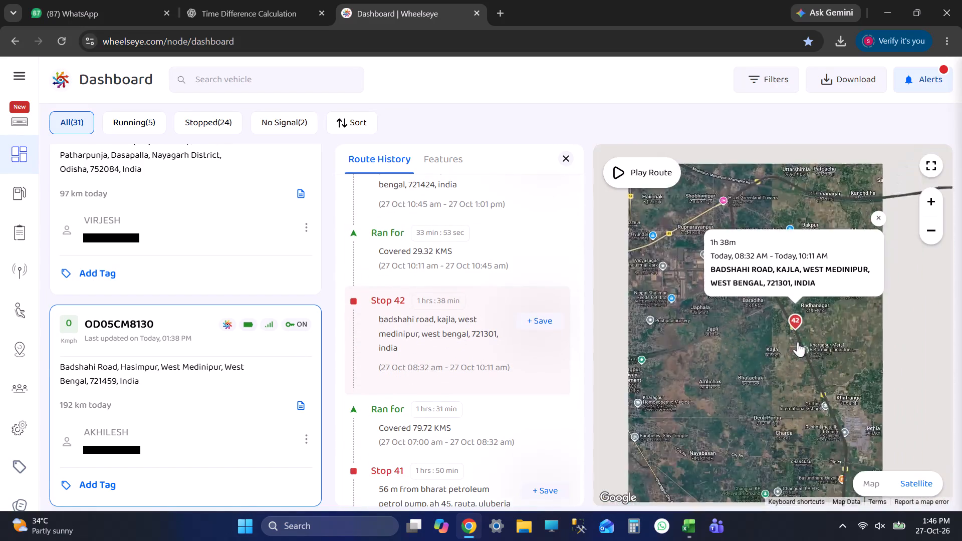
scroll(798, 342, down, 2)
drag(749, 349, 708, 335)
scroll(708, 335, down, 3)
scroll(506, 368, down, 2)
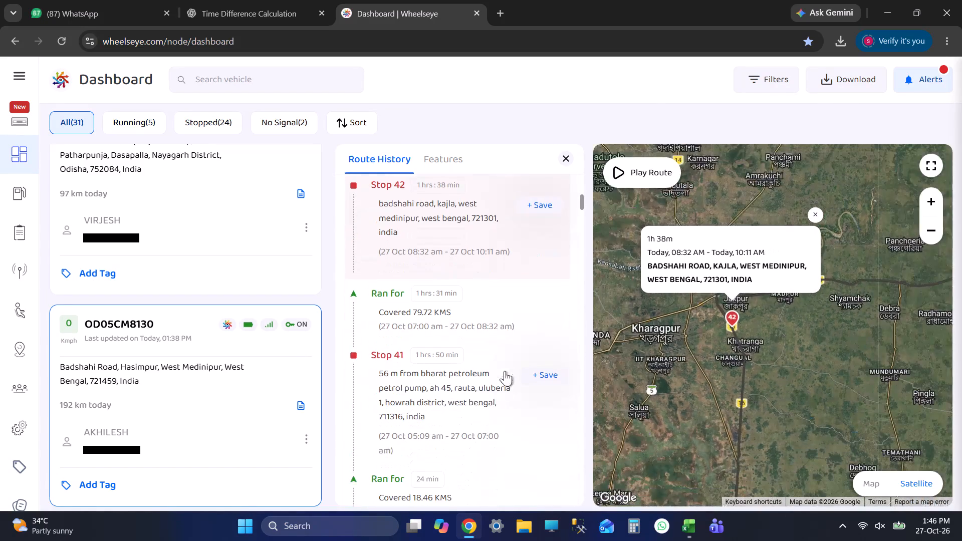
click(469, 380)
scroll(773, 324, up, 7)
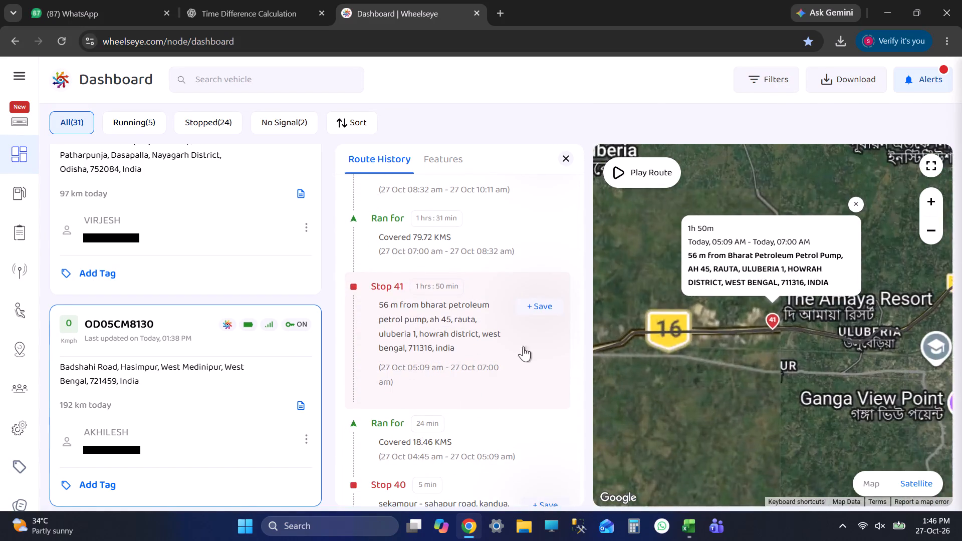
scroll(479, 355, up, 2)
click(469, 310)
scroll(475, 329, up, 3)
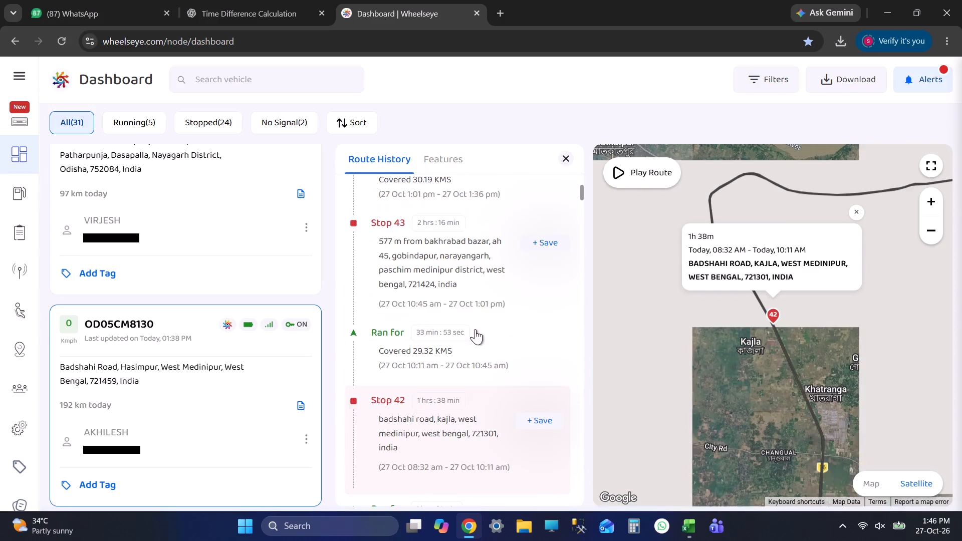
click(475, 329)
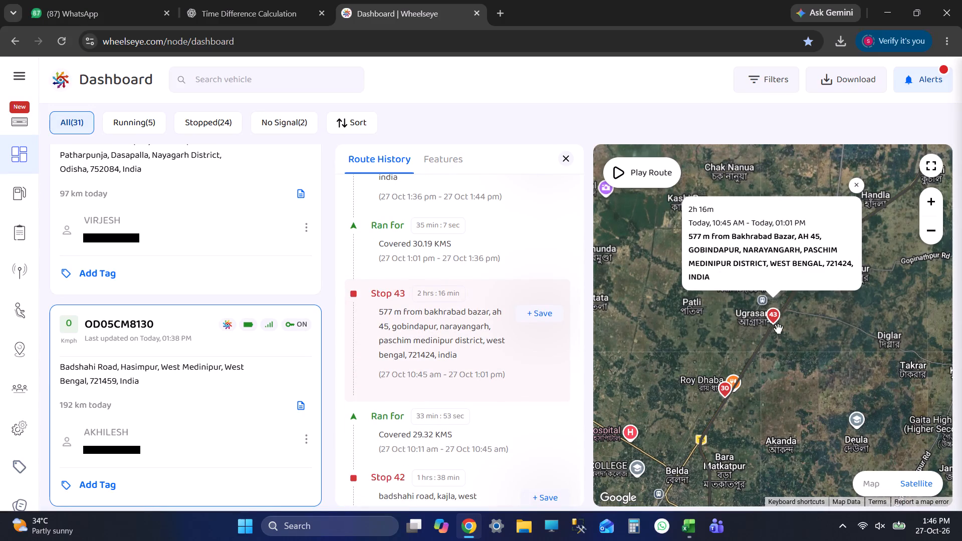
scroll(774, 331, down, 5)
drag(778, 389, 785, 334)
scroll(786, 334, down, 2)
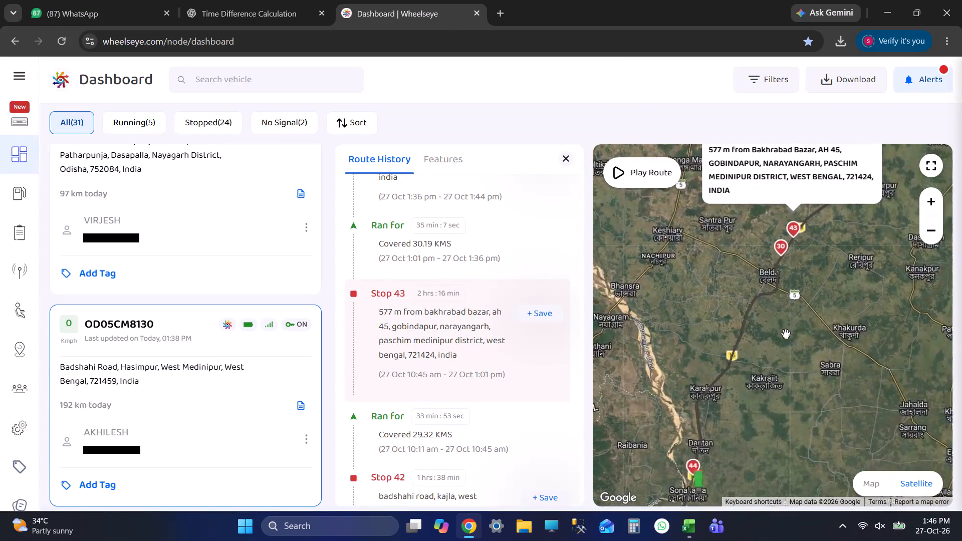
scroll(786, 334, down, 1)
drag(773, 356, 737, 372)
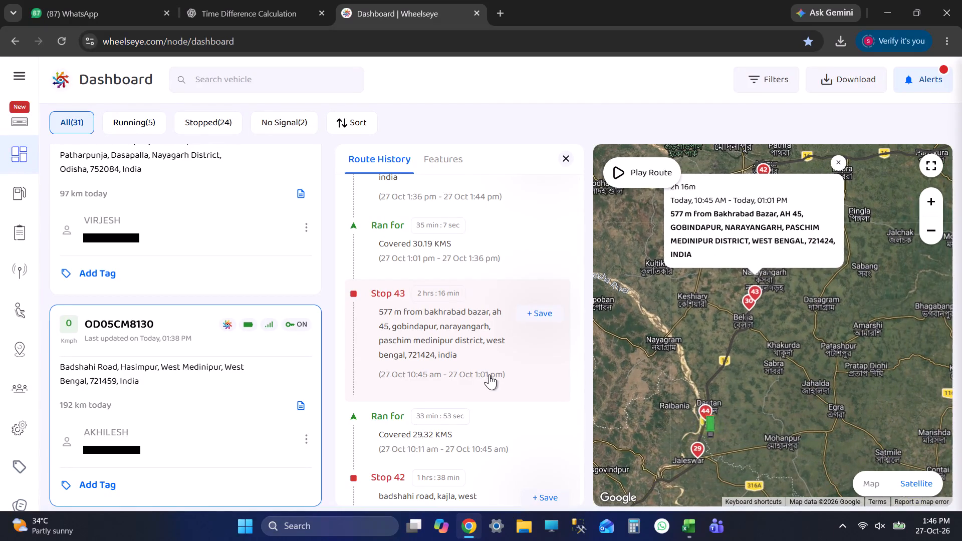
scroll(490, 375, up, 2)
click(488, 309)
scroll(784, 332, up, 5)
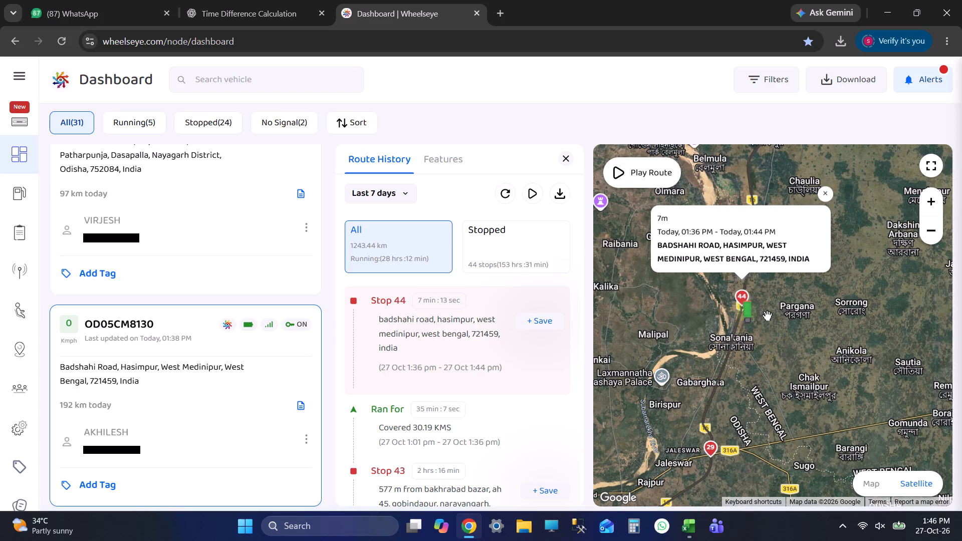
scroll(767, 316, down, 3)
scroll(778, 307, up, 3)
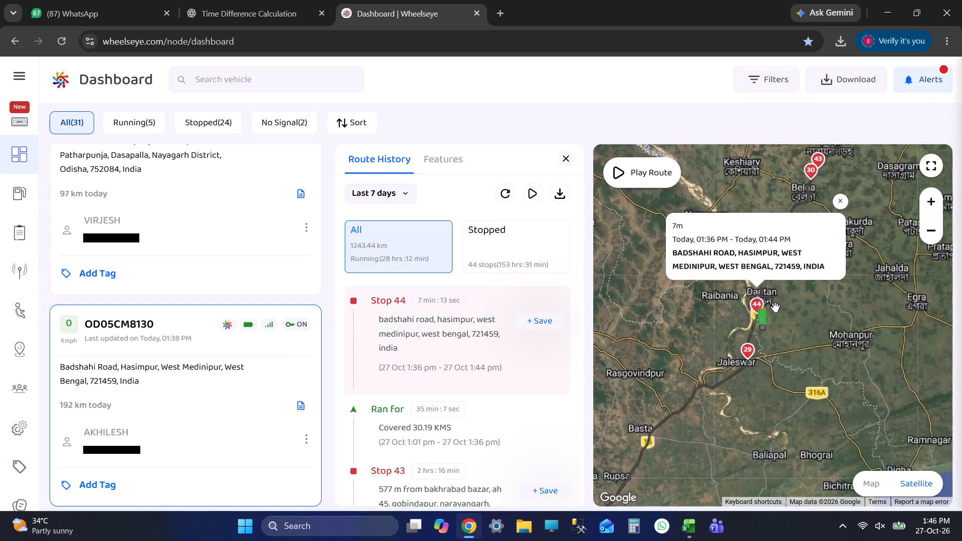
click(831, 205)
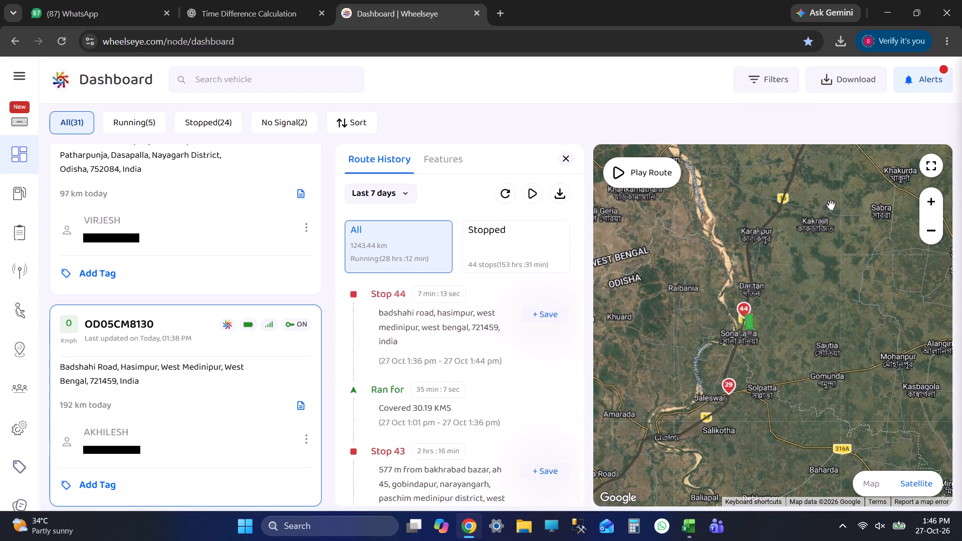
scroll(480, 382, down, 1)
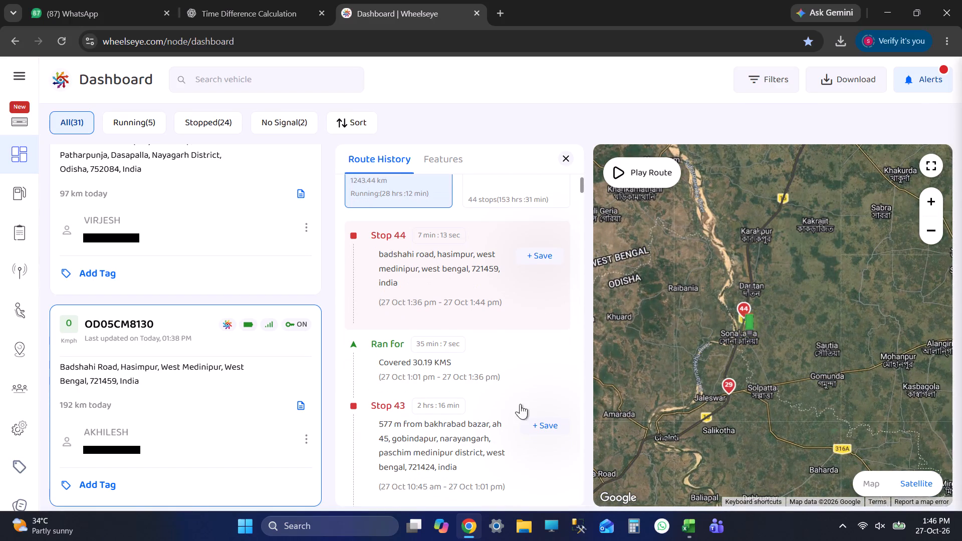
drag(807, 274, 791, 304)
click(465, 427)
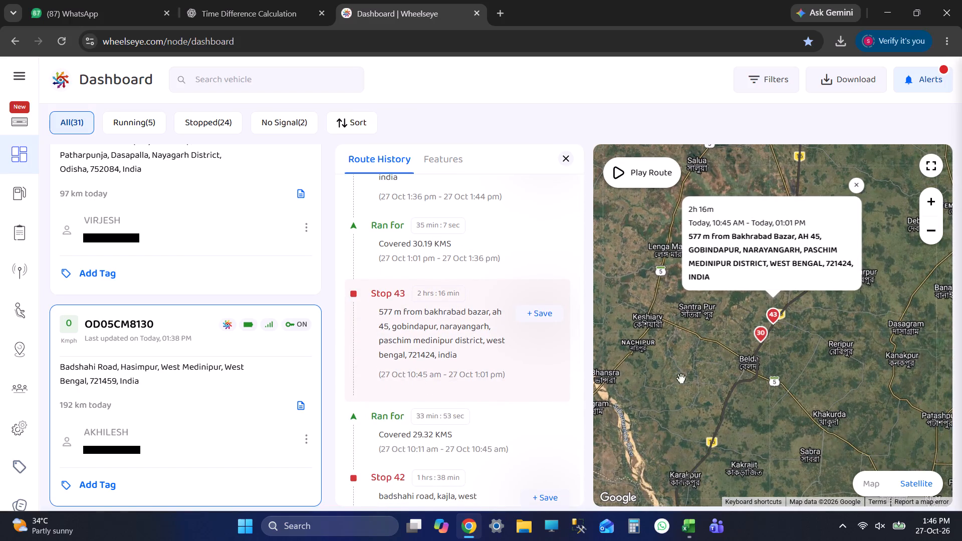
scroll(462, 401, down, 3)
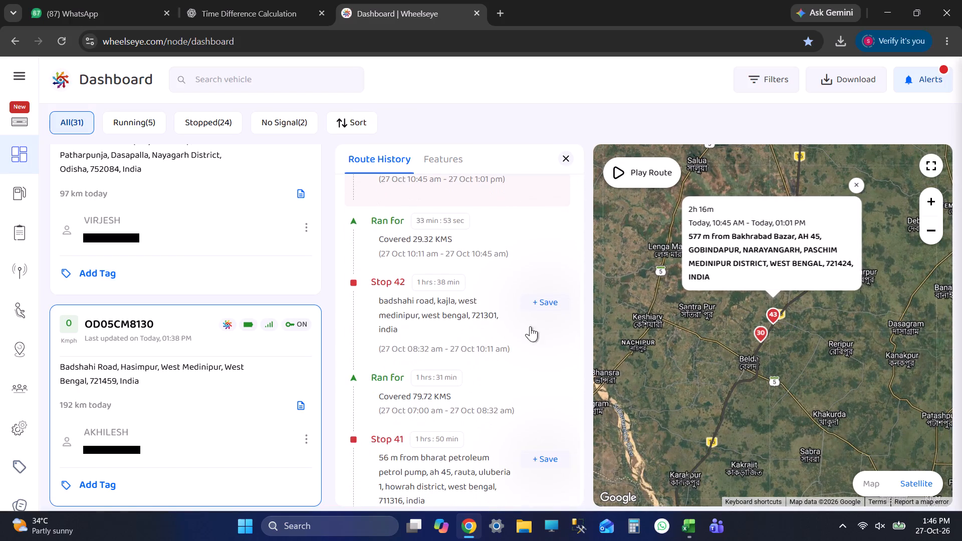
click(480, 321)
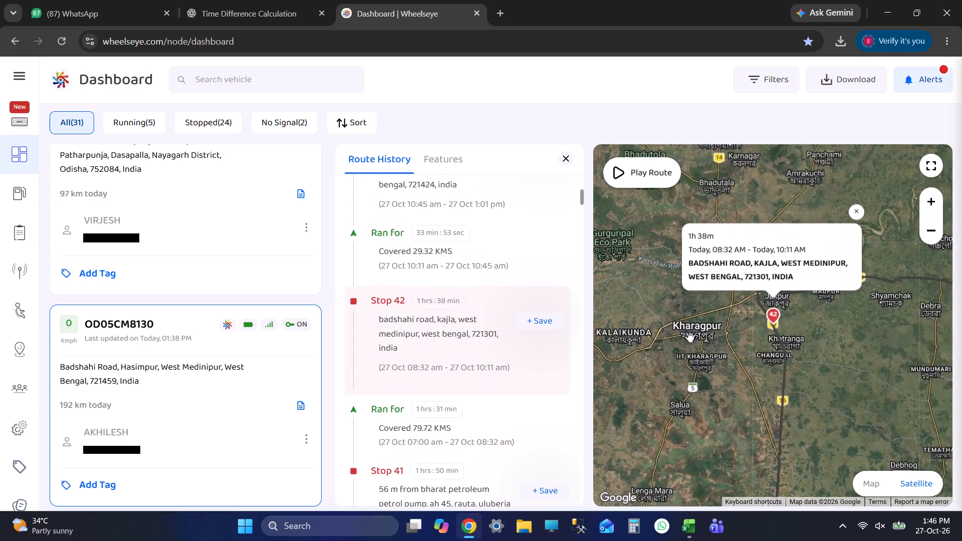
scroll(729, 343, down, 2)
click(836, 226)
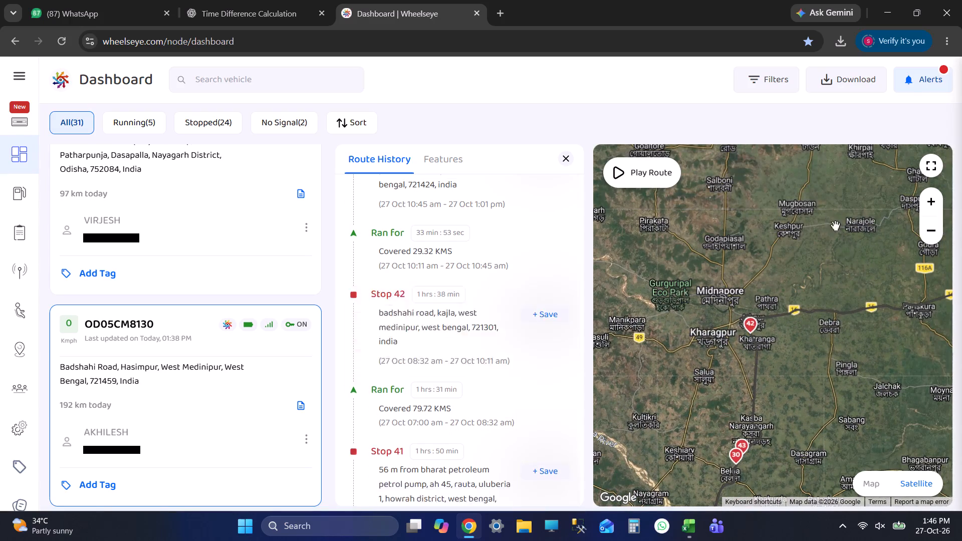
scroll(492, 360, down, 11)
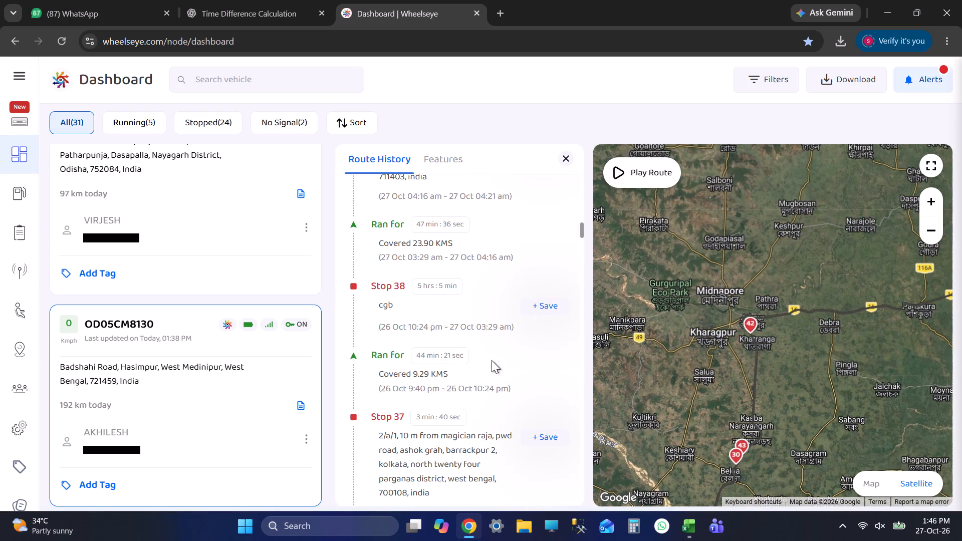
click(464, 300)
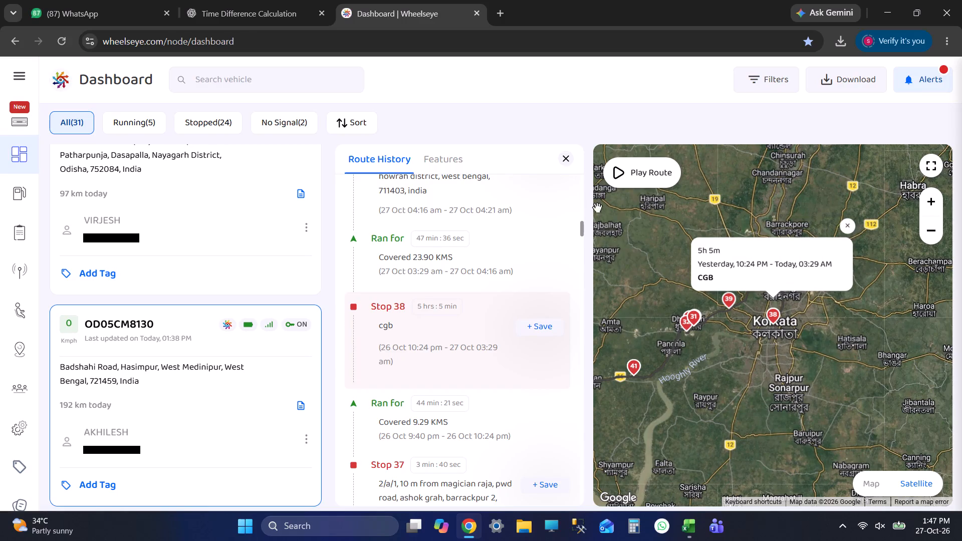
scroll(426, 315, up, 7)
scroll(441, 317, down, 1)
scroll(441, 317, up, 5)
scroll(441, 317, down, 1)
scroll(441, 317, up, 5)
scroll(441, 317, down, 1)
scroll(441, 317, up, 7)
click(441, 317)
scroll(774, 330, up, 8)
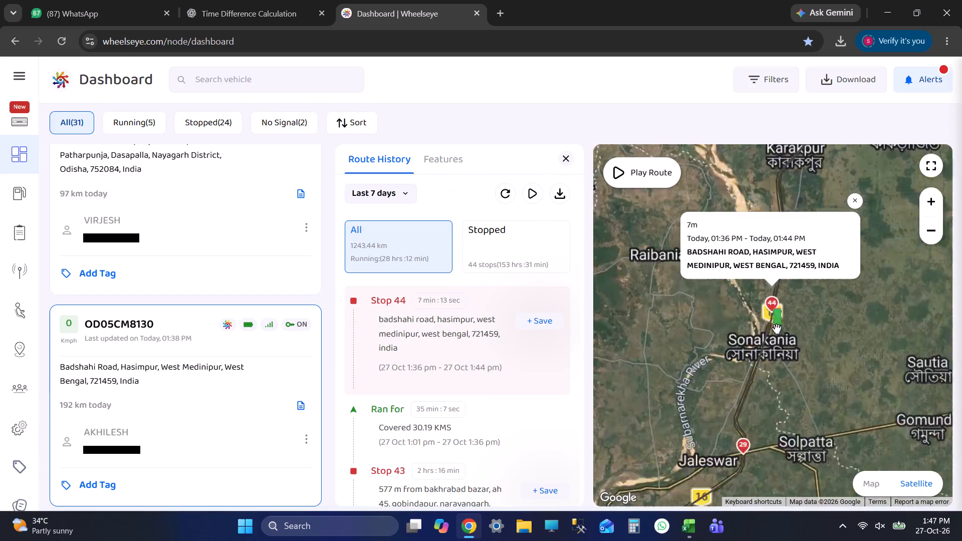
scroll(777, 329, up, 8)
scroll(755, 280, up, 2)
drag(755, 280, 778, 382)
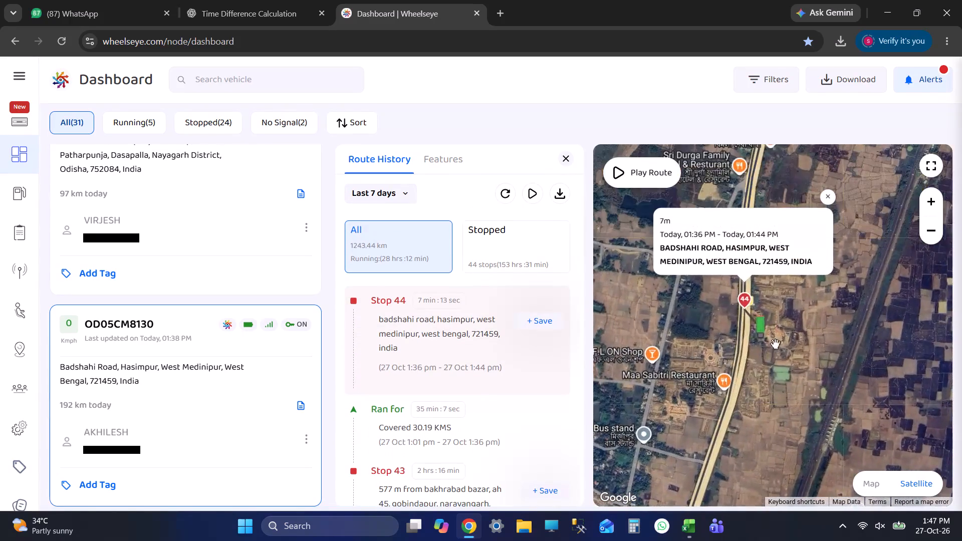
scroll(775, 344, down, 5)
click(849, 215)
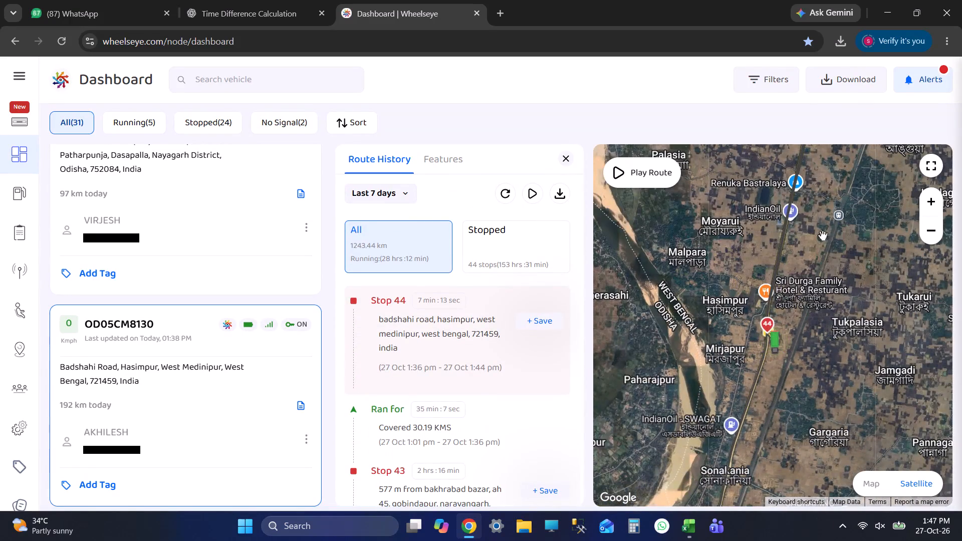
scroll(779, 295, down, 2)
drag(801, 267, 802, 319)
scroll(811, 293, down, 3)
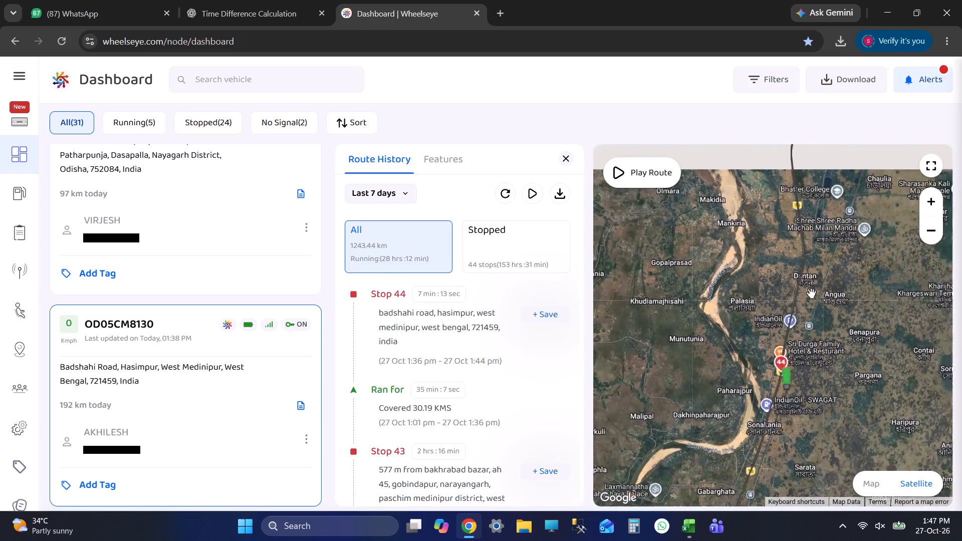
scroll(811, 293, down, 3)
click(435, 318)
scroll(741, 320, down, 3)
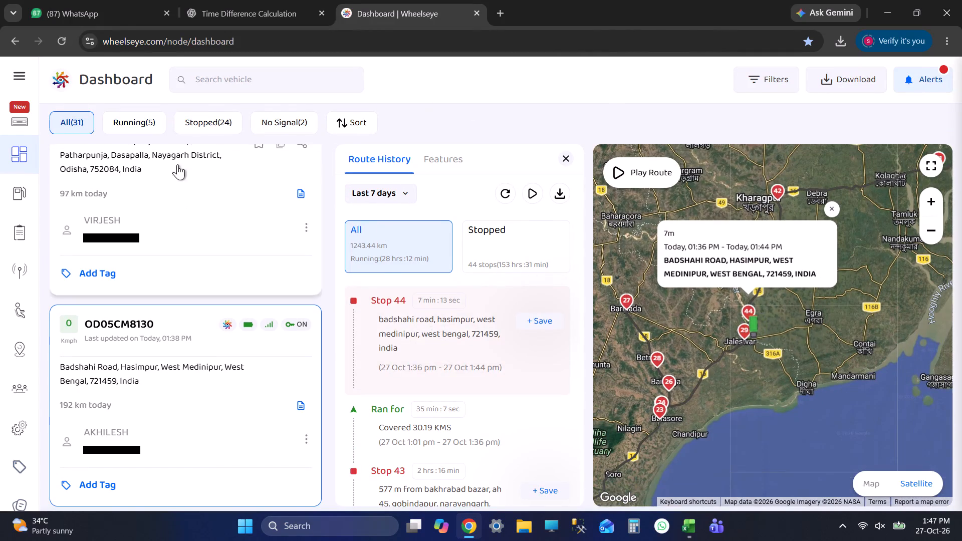
click(230, 75)
click(230, 75)
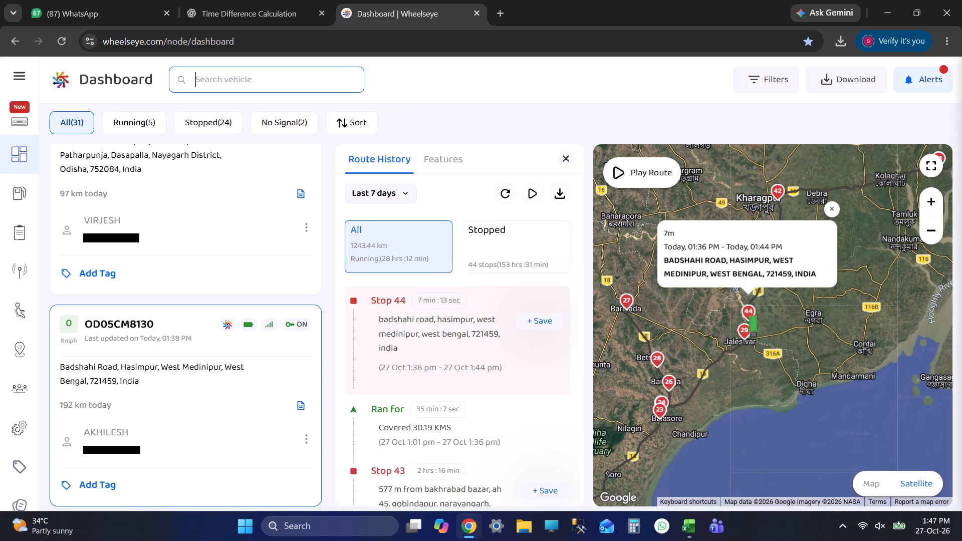
scroll(143, 343, down, 8)
text(5010)
key(Return)
click(193, 189)
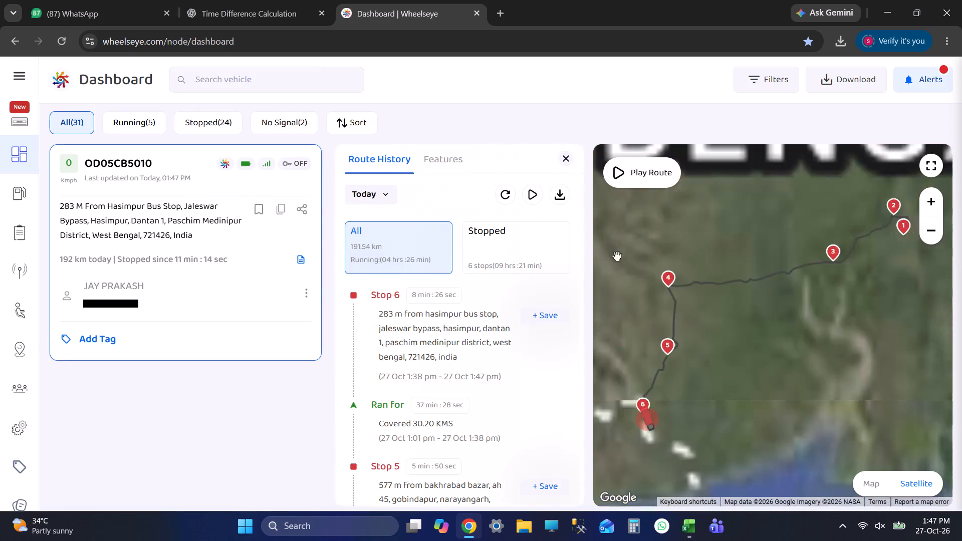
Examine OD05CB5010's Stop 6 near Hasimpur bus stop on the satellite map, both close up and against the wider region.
drag(669, 403, 749, 291)
scroll(725, 299, up, 10)
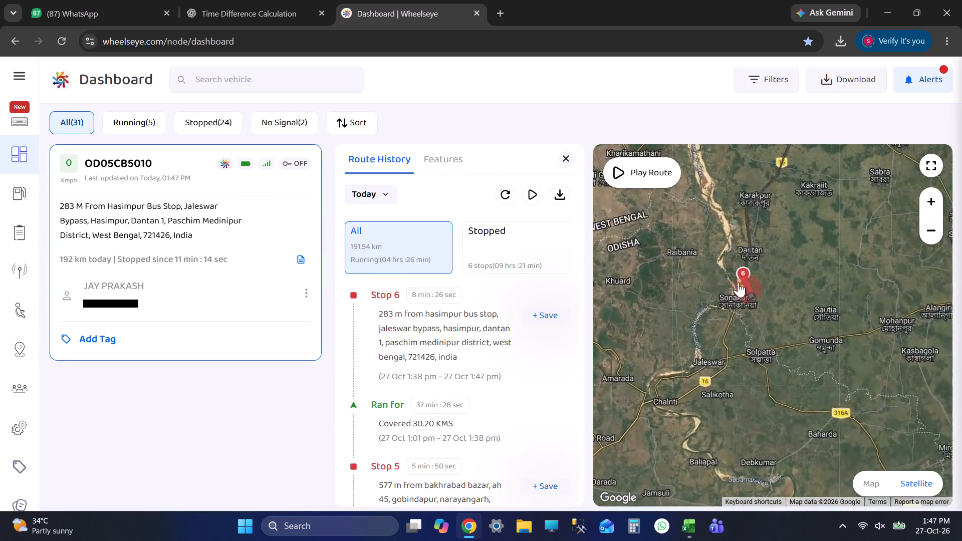
scroll(738, 282, up, 19)
scroll(737, 314, up, 2)
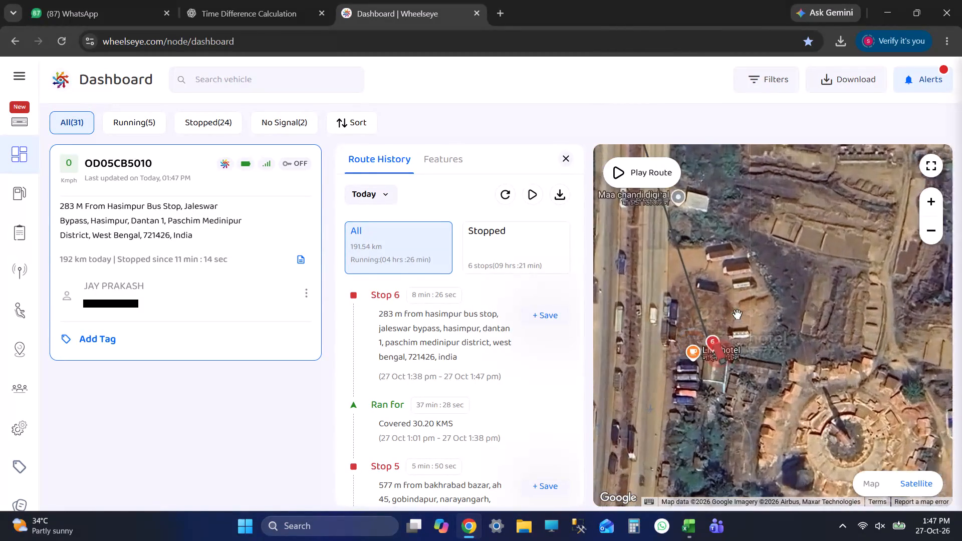
scroll(737, 314, down, 9)
scroll(737, 314, up, 1)
scroll(737, 314, down, 4)
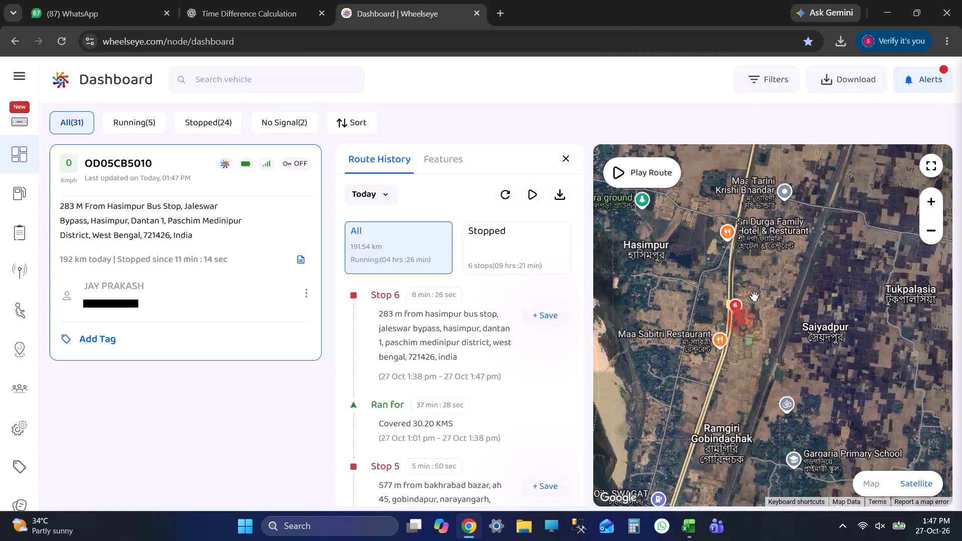
scroll(755, 289, down, 16)
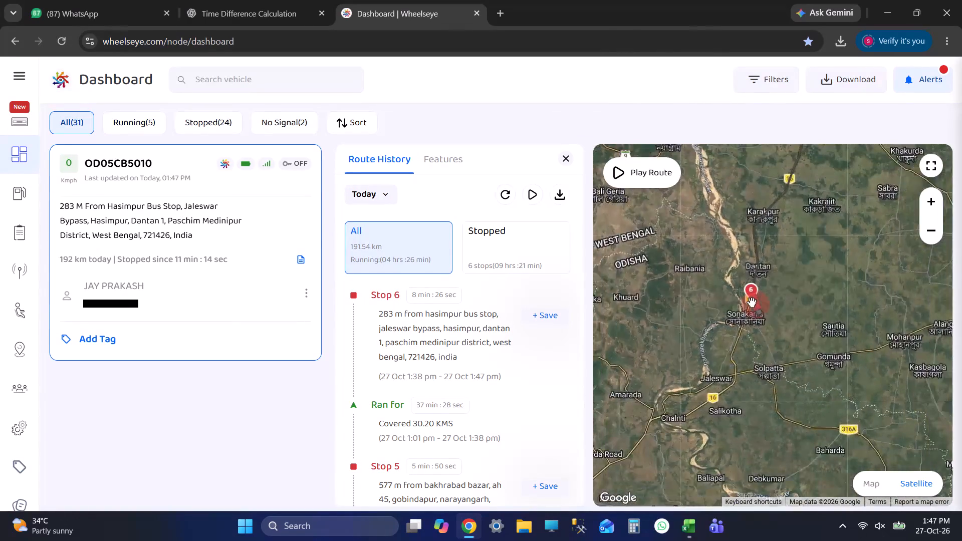
scroll(752, 302, down, 1)
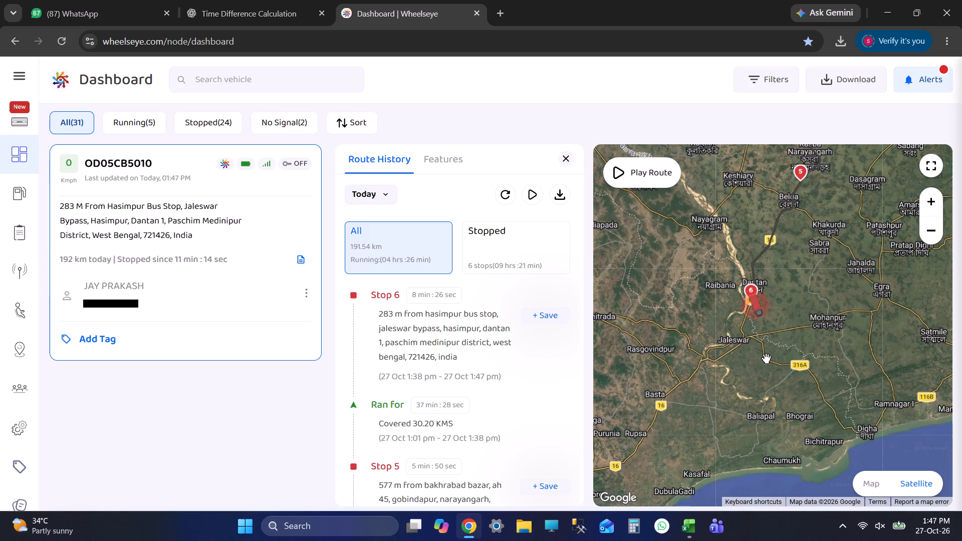
click(259, 78)
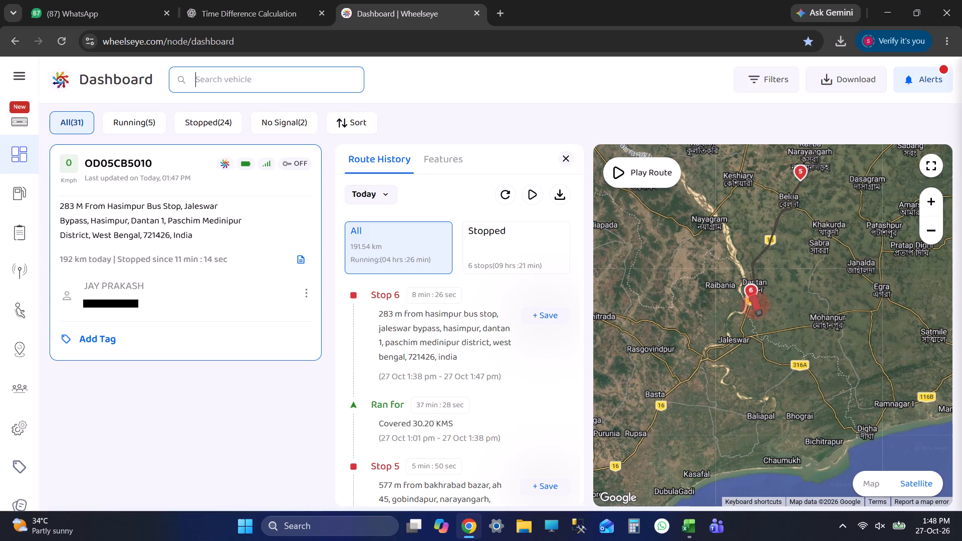
text(8130)
key(Return)
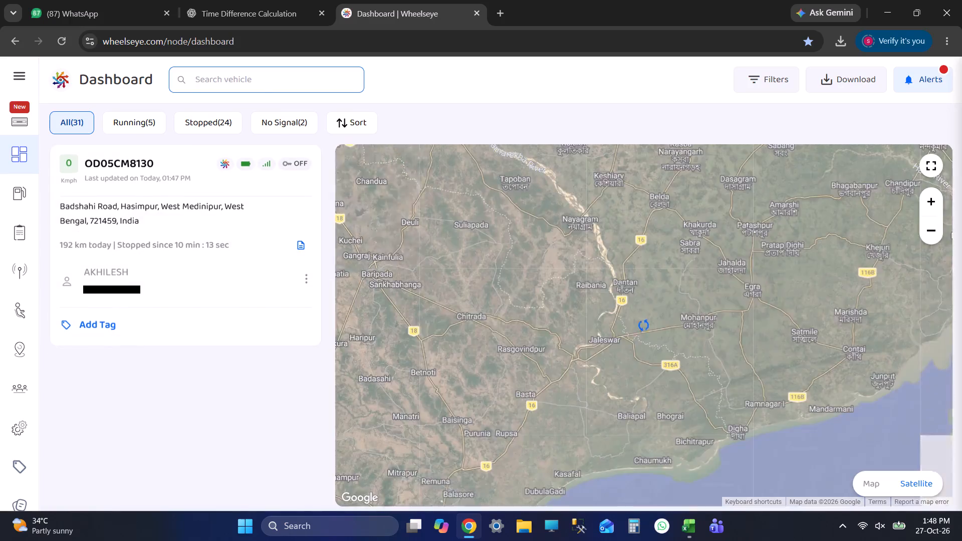
click(144, 245)
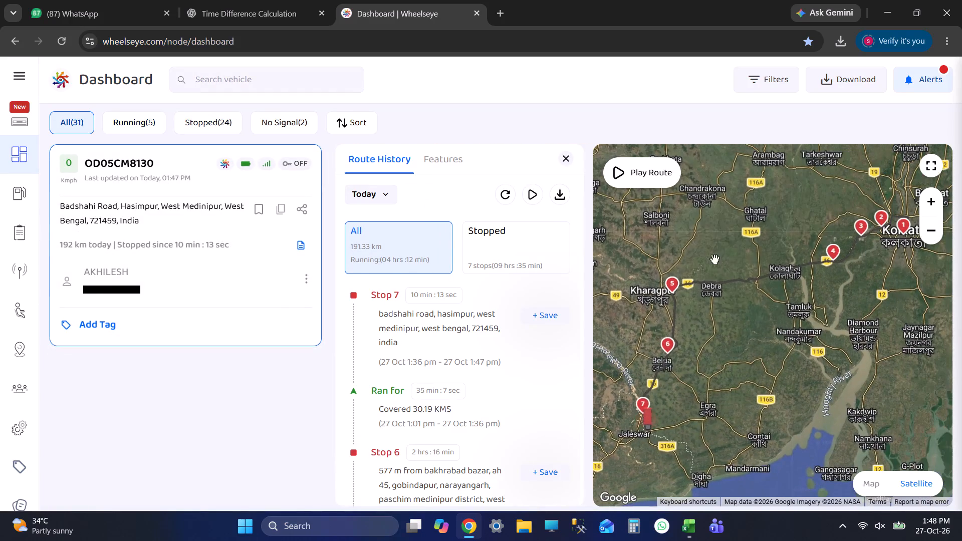
click(259, 69)
text(5010)
key(Return)
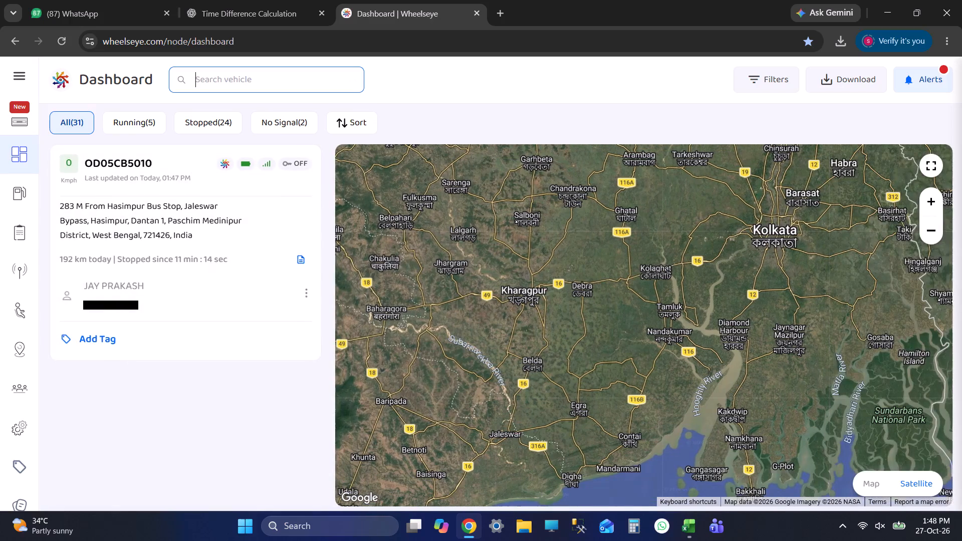
click(243, 260)
drag(747, 347, 799, 249)
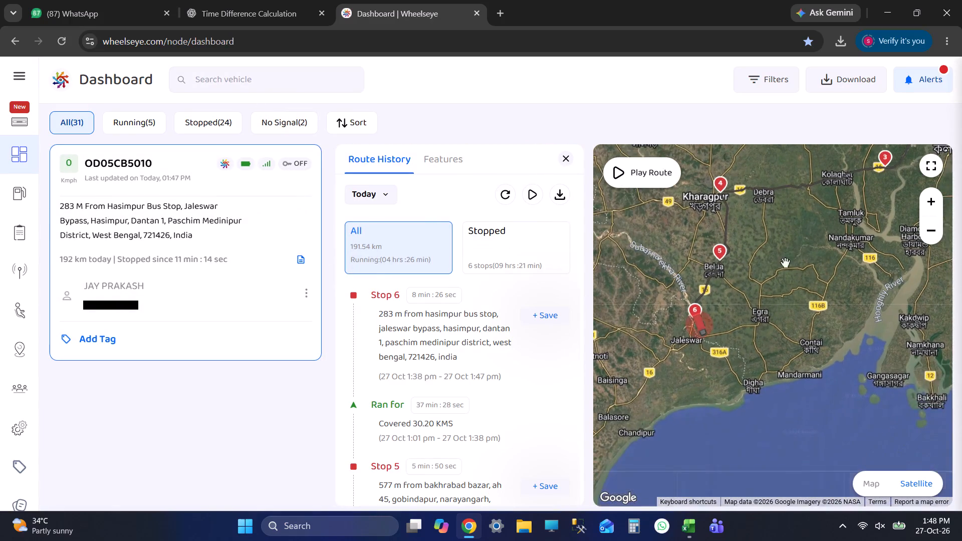
scroll(697, 327, up, 11)
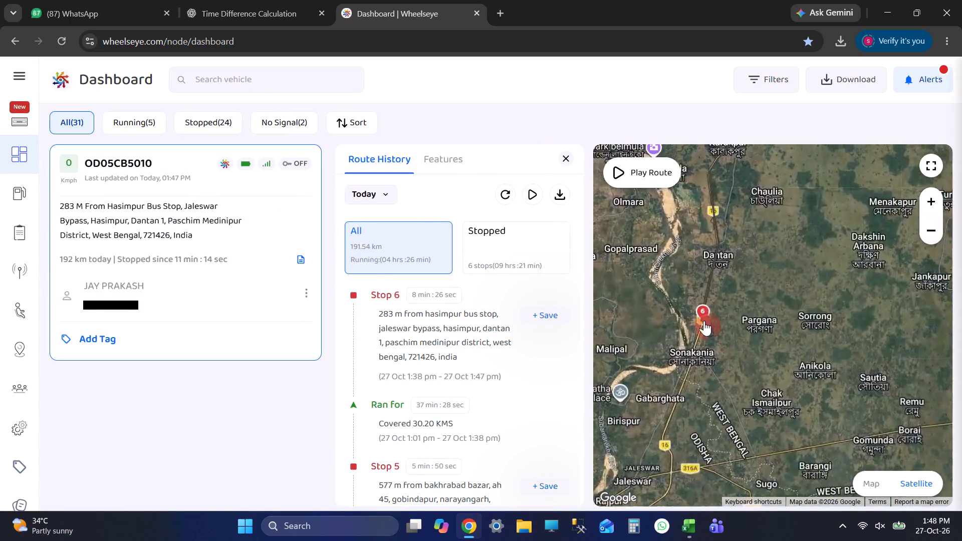
scroll(729, 325, up, 9)
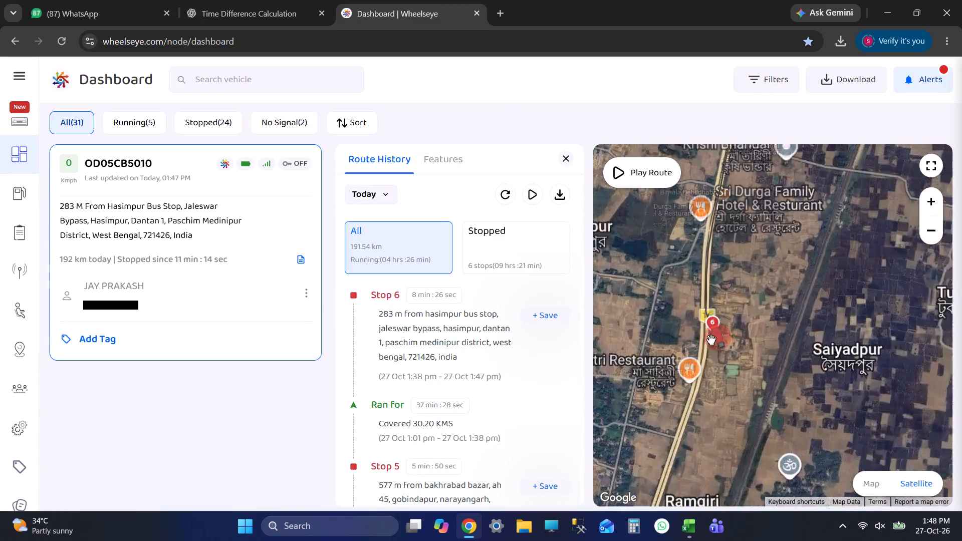
scroll(711, 340, up, 5)
scroll(711, 290, up, 4)
drag(785, 277, 776, 275)
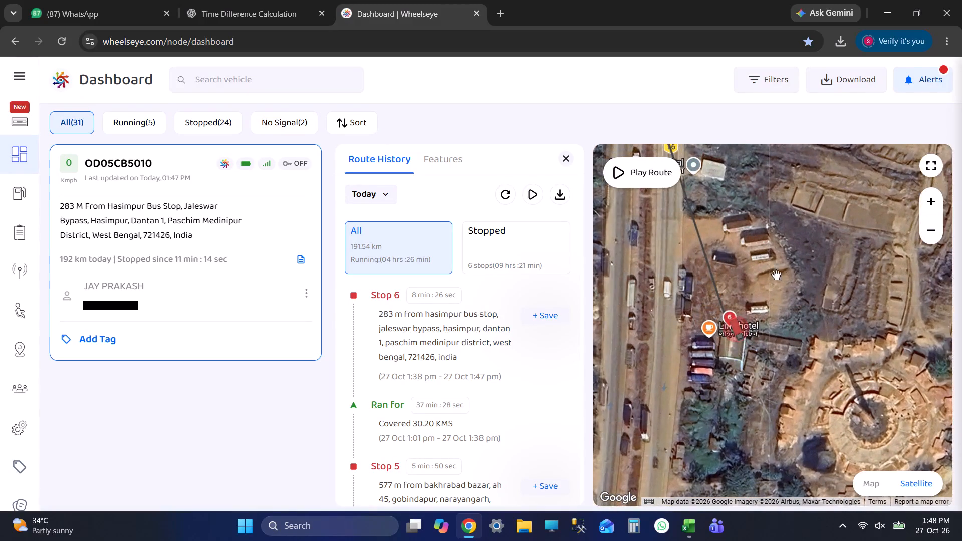
drag(776, 275, 763, 270)
scroll(763, 270, down, 7)
drag(760, 258, 747, 343)
scroll(747, 342, up, 1)
scroll(747, 342, down, 6)
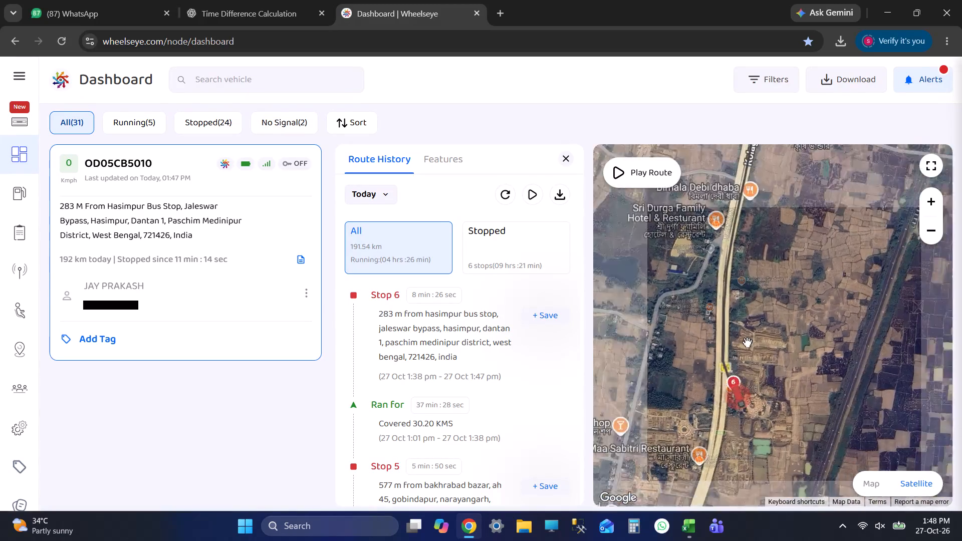
scroll(747, 342, down, 2)
drag(740, 287, 729, 346)
scroll(726, 329, down, 3)
scroll(726, 337, up, 1)
scroll(726, 337, down, 3)
scroll(755, 315, up, 1)
scroll(757, 314, down, 7)
scroll(758, 318, up, 1)
scroll(758, 318, down, 2)
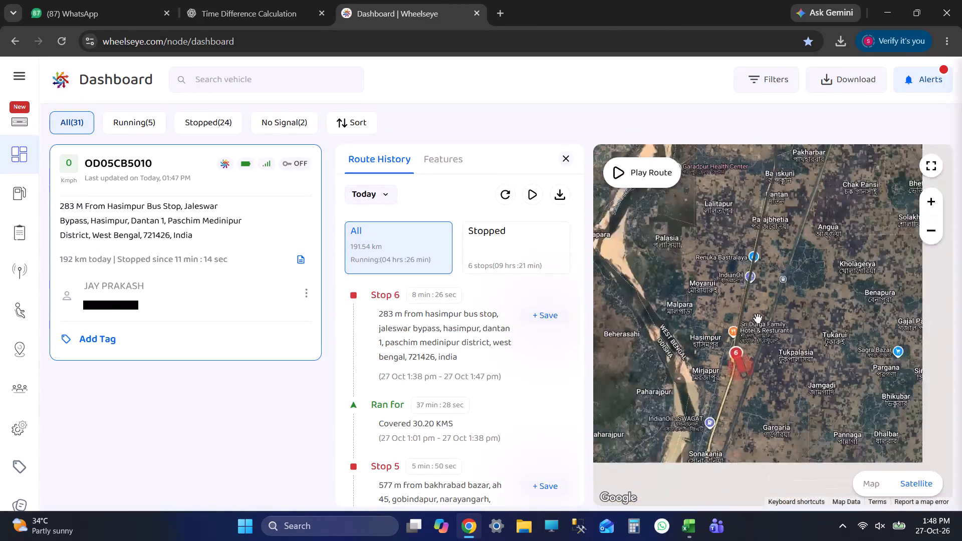
scroll(758, 318, down, 5)
scroll(758, 318, up, 1)
scroll(758, 318, down, 3)
drag(782, 294, 715, 319)
scroll(741, 309, down, 2)
scroll(741, 320, up, 1)
scroll(741, 320, down, 6)
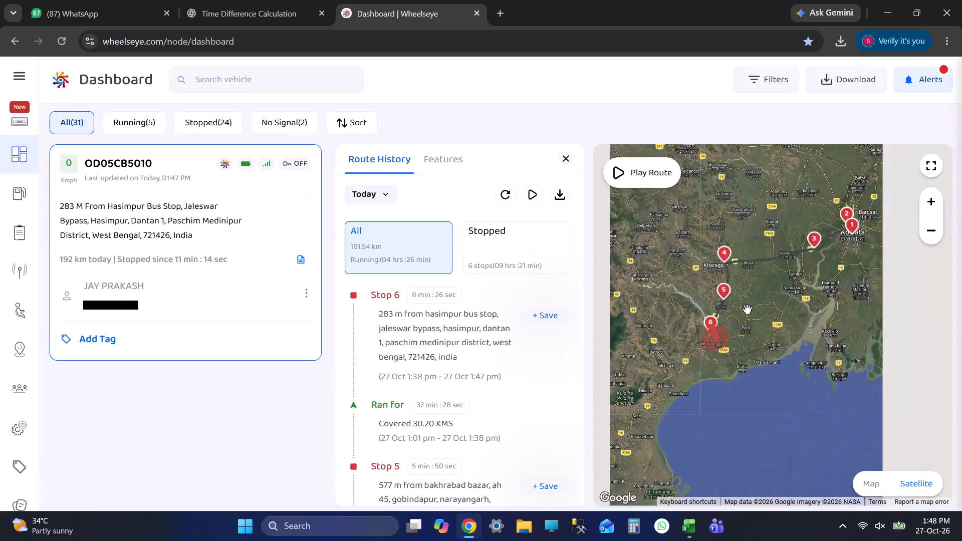
scroll(739, 294, up, 11)
scroll(731, 335, up, 4)
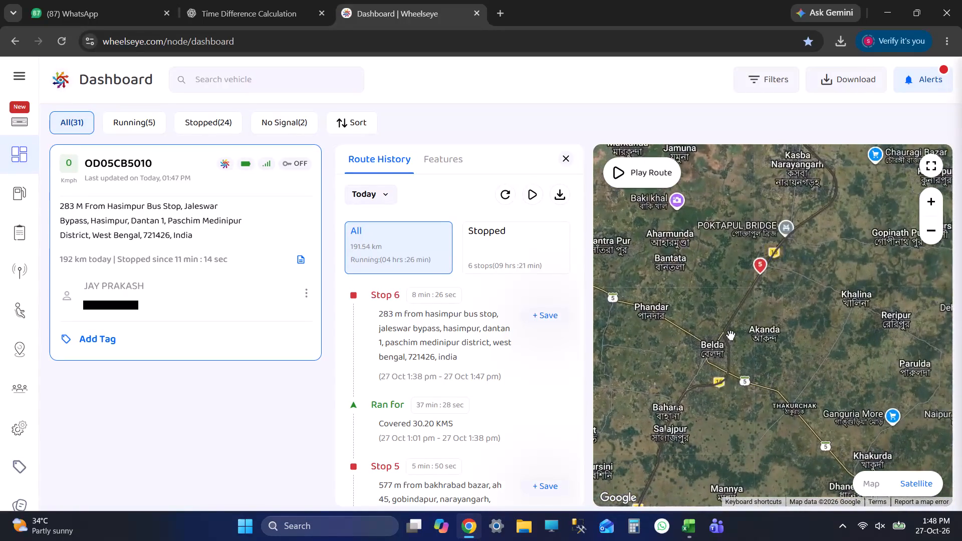
scroll(731, 335, up, 7)
drag(743, 358, 815, 297)
scroll(815, 297, down, 3)
scroll(815, 297, up, 5)
drag(740, 360, 809, 285)
scroll(818, 292, up, 4)
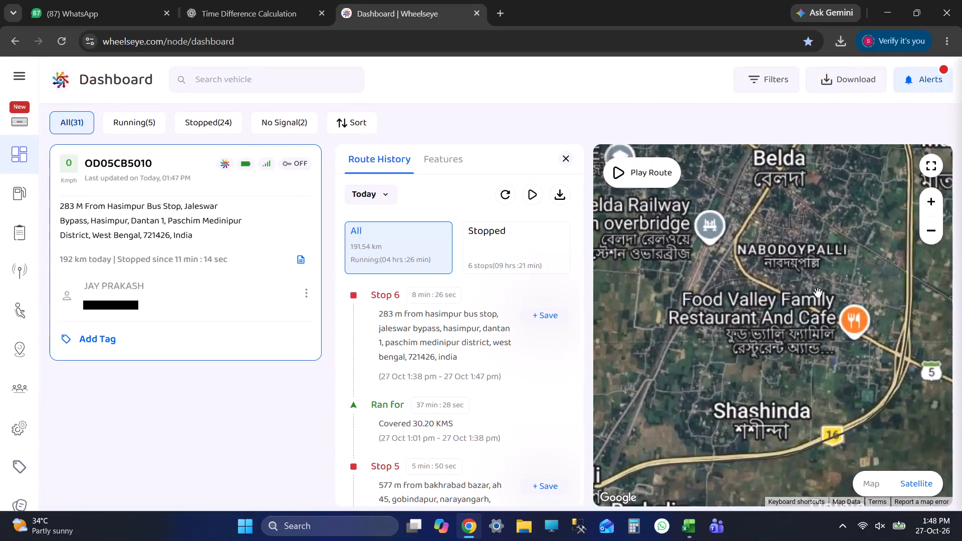
scroll(821, 314, down, 18)
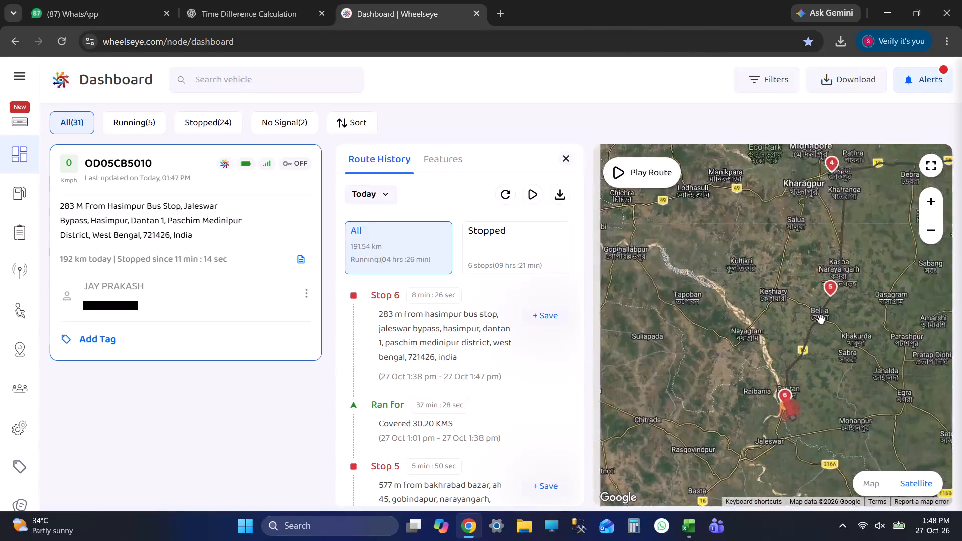
scroll(821, 319, down, 3)
scroll(821, 319, up, 1)
scroll(821, 319, down, 5)
drag(851, 321, 785, 311)
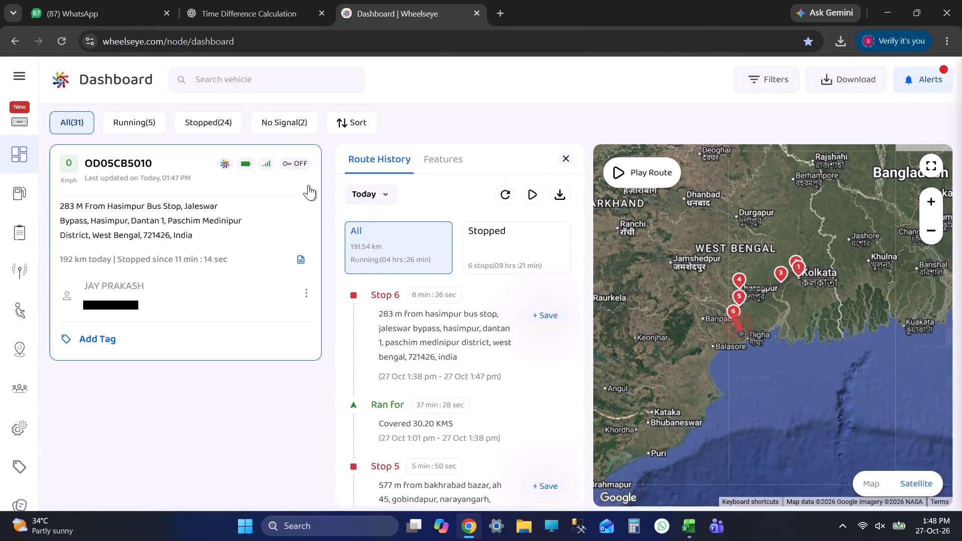
click(274, 80)
scroll(391, 280, down, 4)
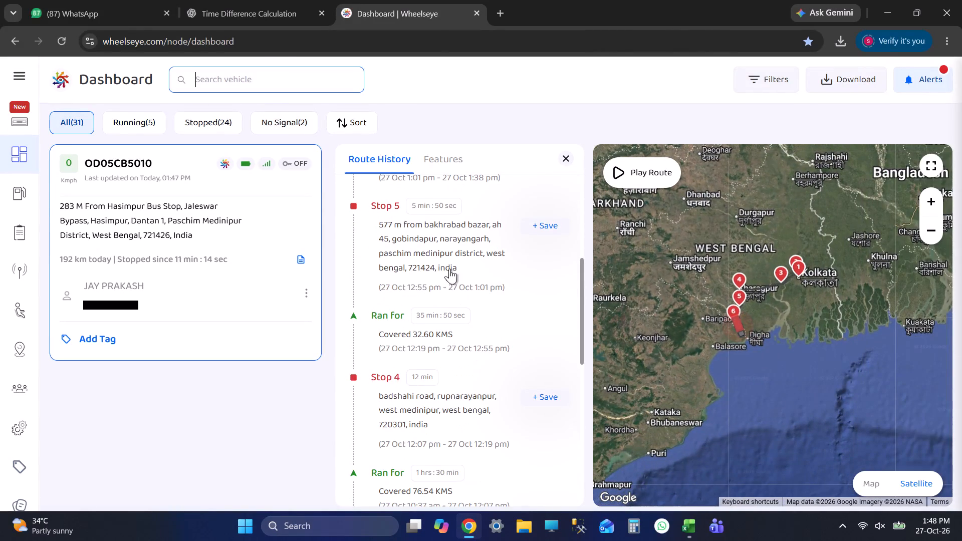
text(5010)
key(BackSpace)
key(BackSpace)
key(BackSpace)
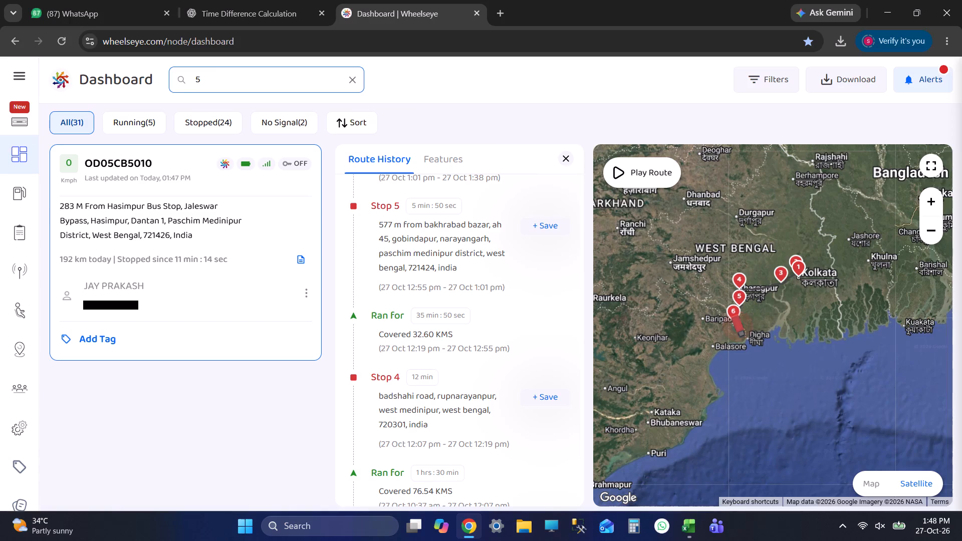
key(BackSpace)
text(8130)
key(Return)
click(118, 231)
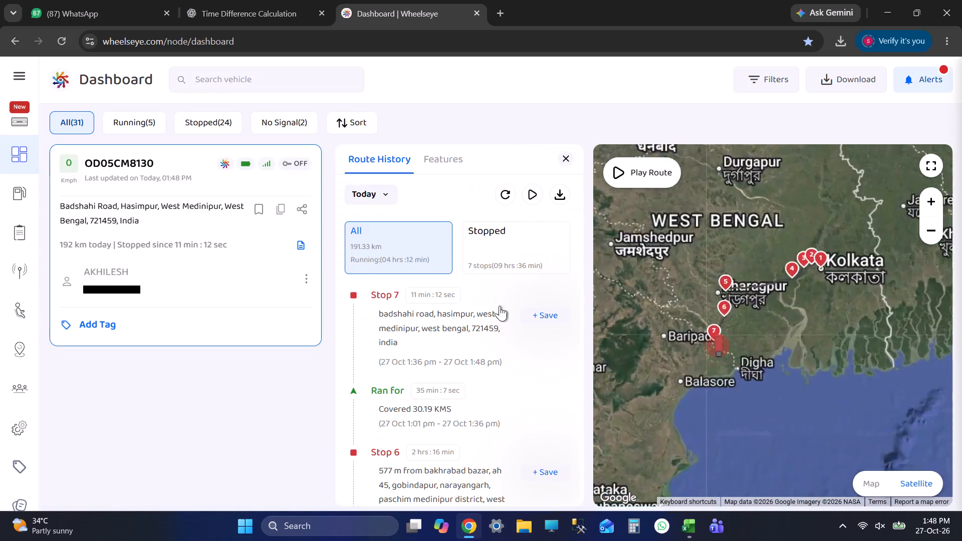
scroll(495, 358, down, 3)
click(471, 346)
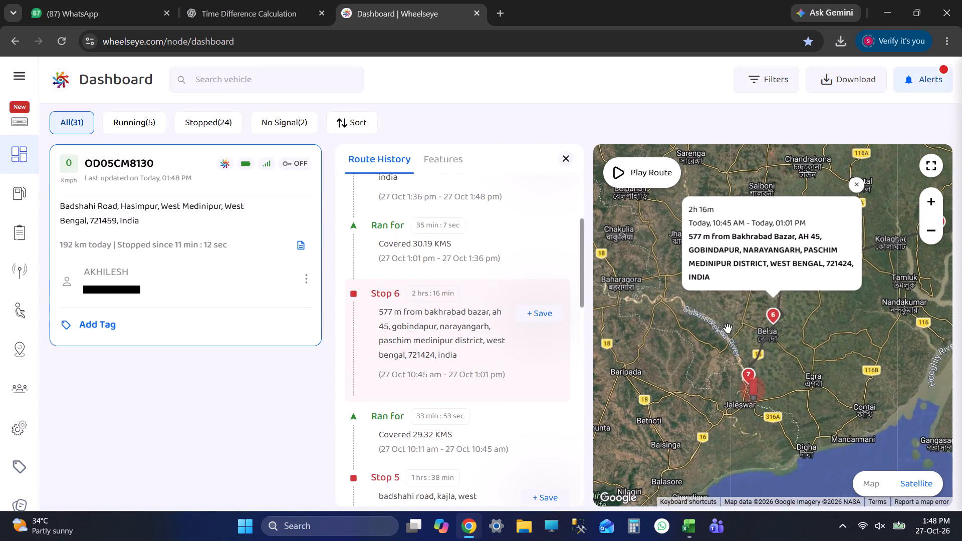
scroll(737, 319, up, 2)
scroll(786, 315, up, 1)
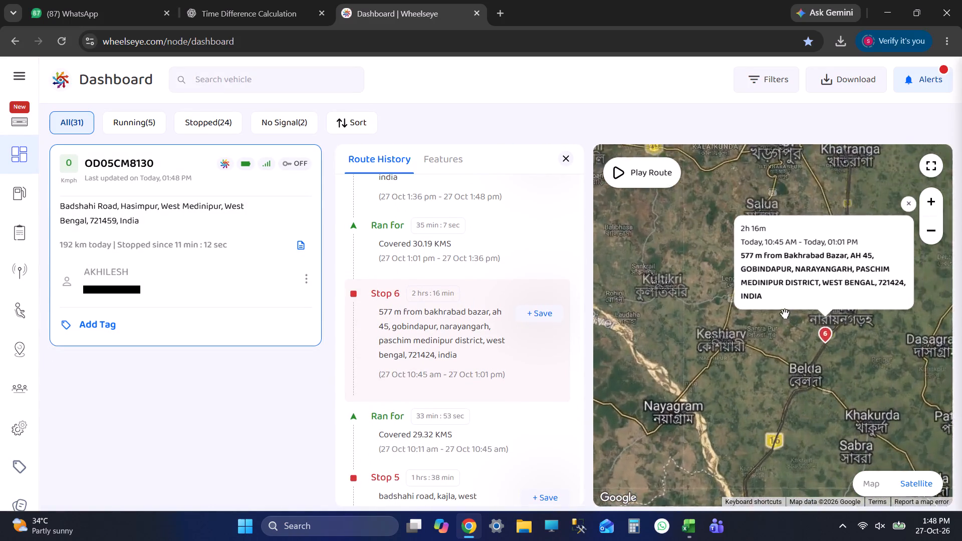
scroll(834, 343, up, 13)
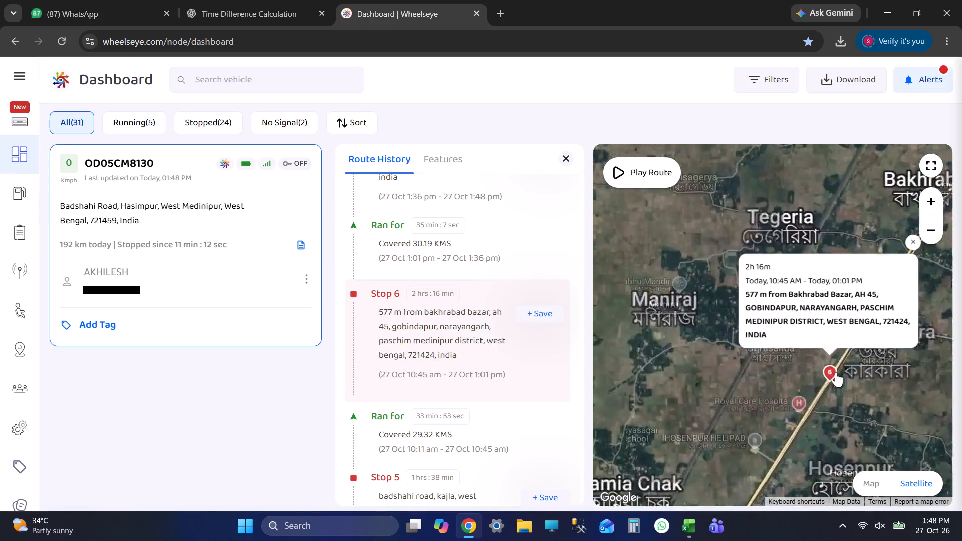
scroll(836, 372, up, 8)
drag(827, 433, 797, 403)
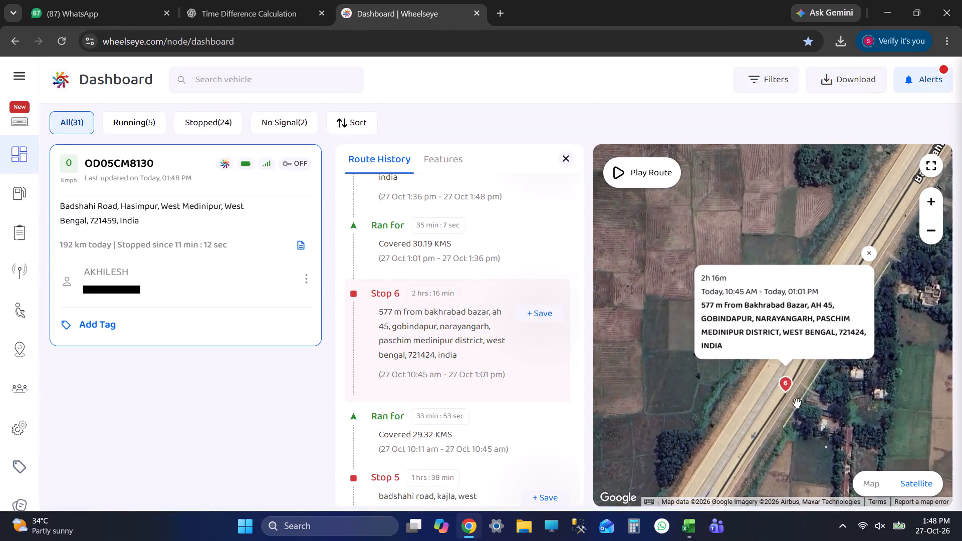
scroll(797, 403, up, 5)
scroll(781, 385, down, 3)
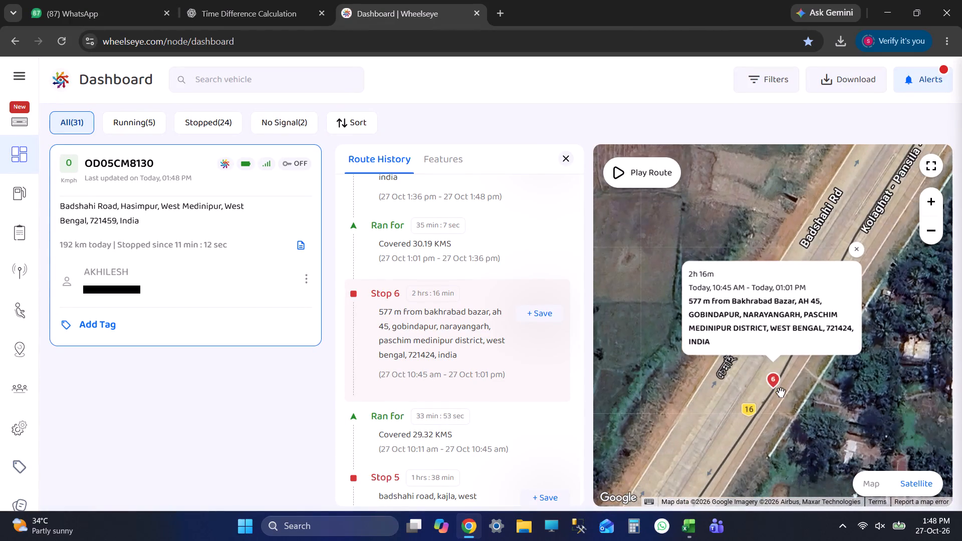
scroll(781, 392, down, 3)
scroll(443, 363, down, 2)
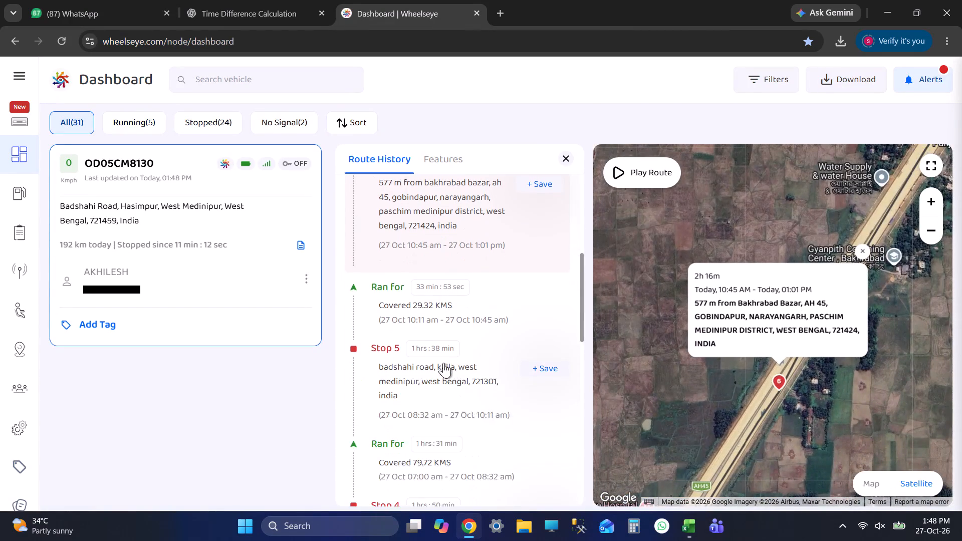
click(443, 363)
scroll(783, 317, up, 5)
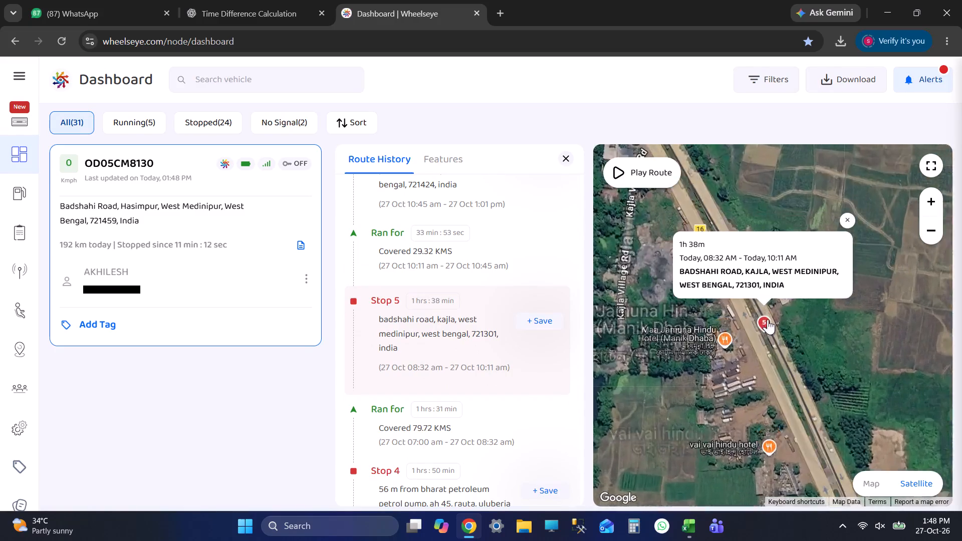
scroll(768, 319, up, 1)
scroll(772, 364, down, 4)
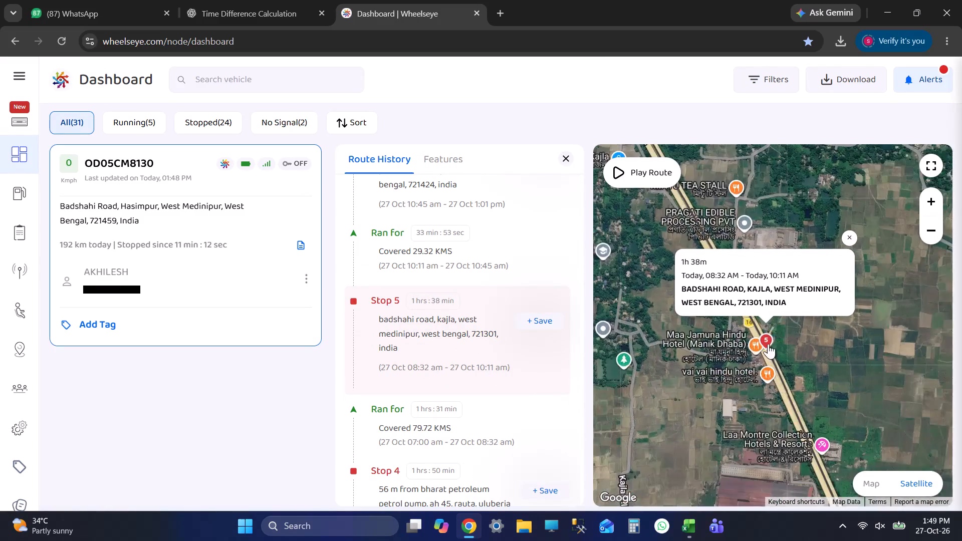
scroll(768, 342, down, 1)
scroll(770, 342, up, 1)
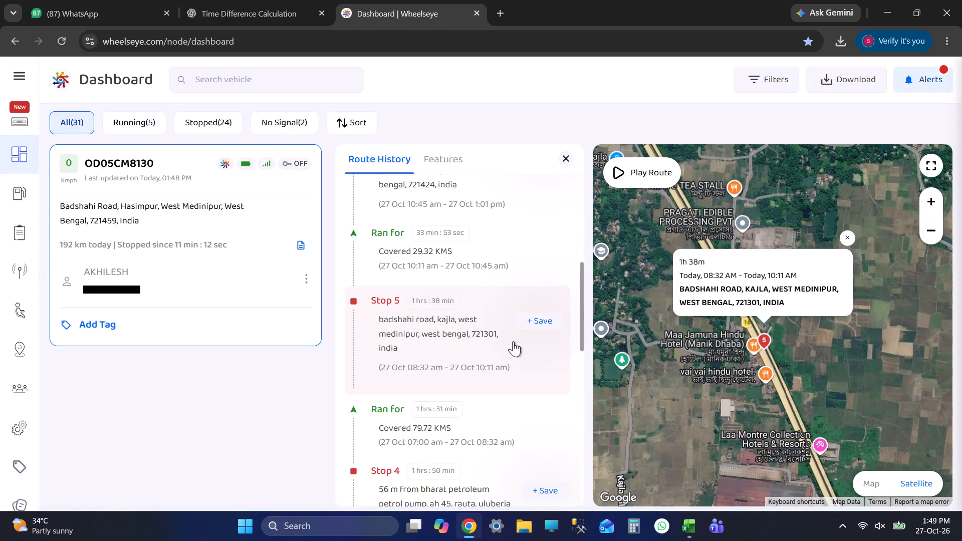
scroll(751, 346, down, 4)
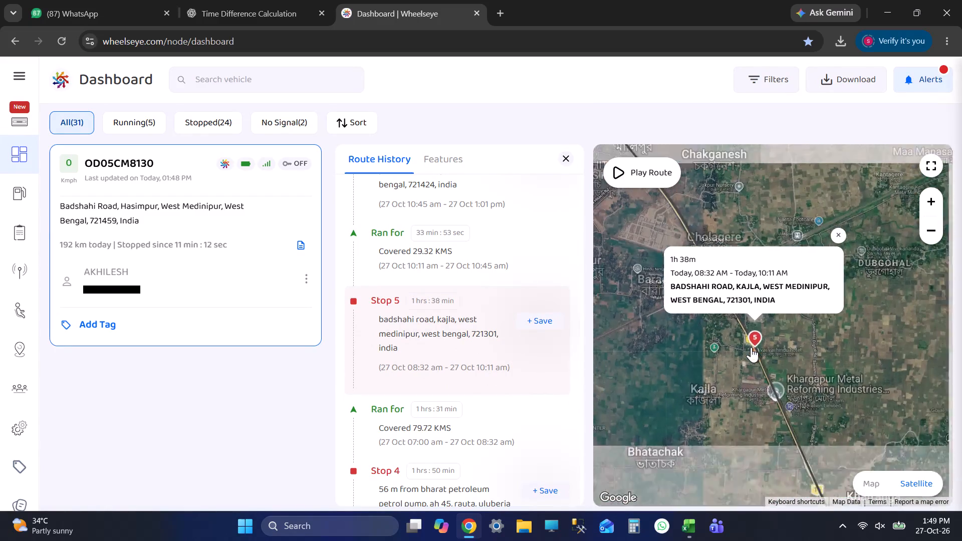
scroll(751, 347, down, 3)
scroll(481, 377, down, 2)
click(481, 378)
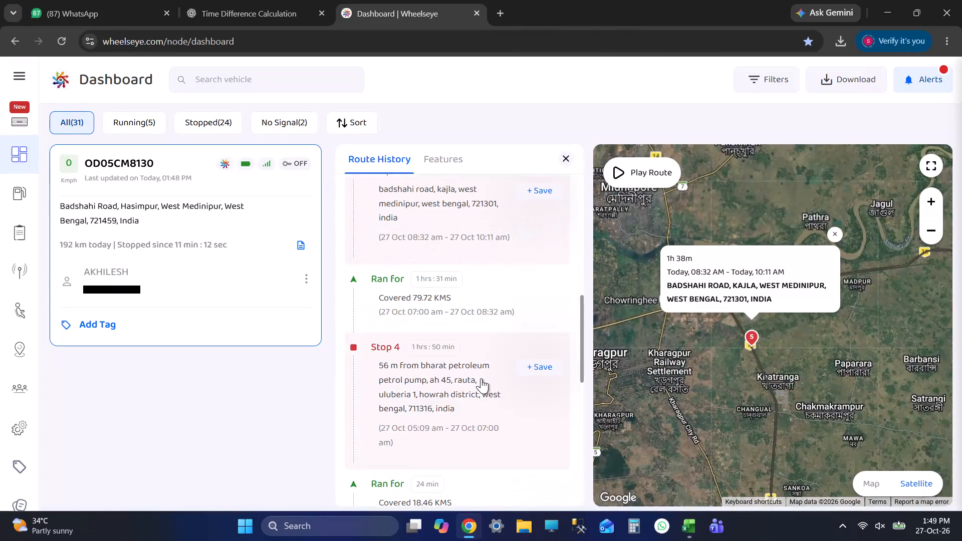
scroll(779, 318, up, 8)
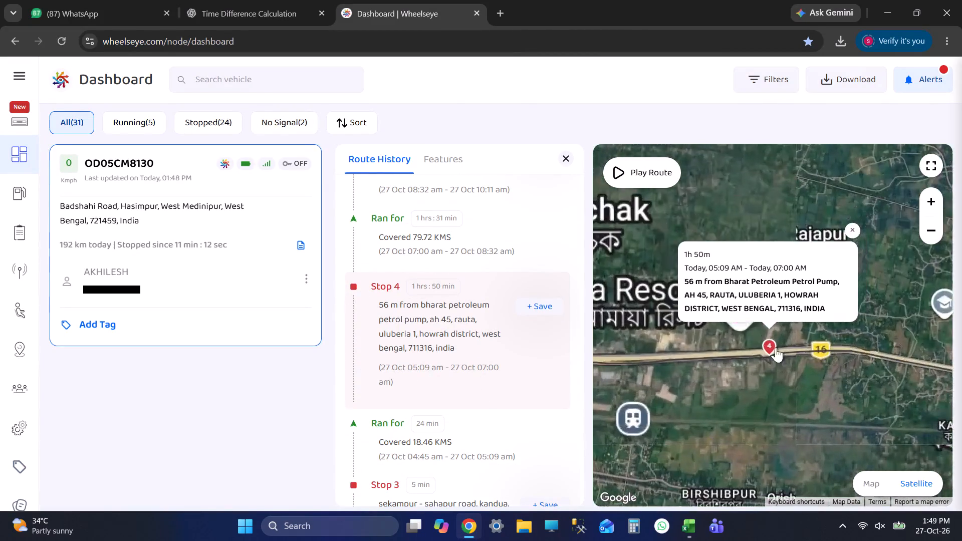
scroll(788, 366, up, 9)
scroll(770, 370, down, 5)
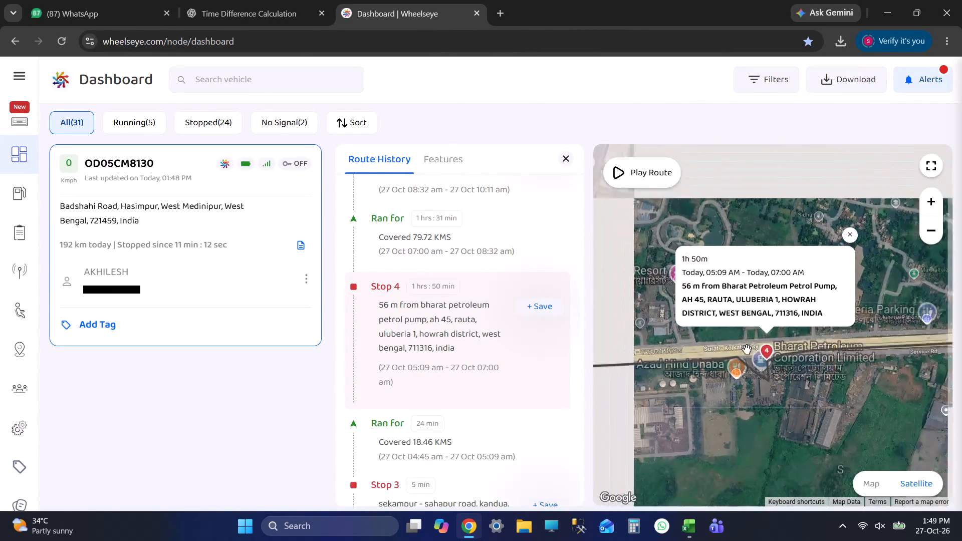
scroll(747, 349, down, 13)
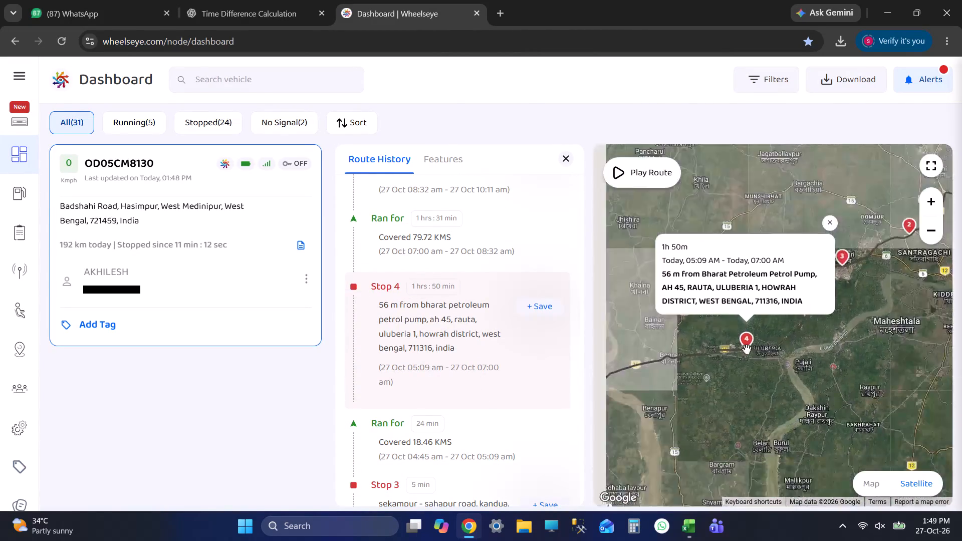
scroll(747, 349, up, 1)
scroll(747, 349, down, 3)
scroll(450, 353, up, 3)
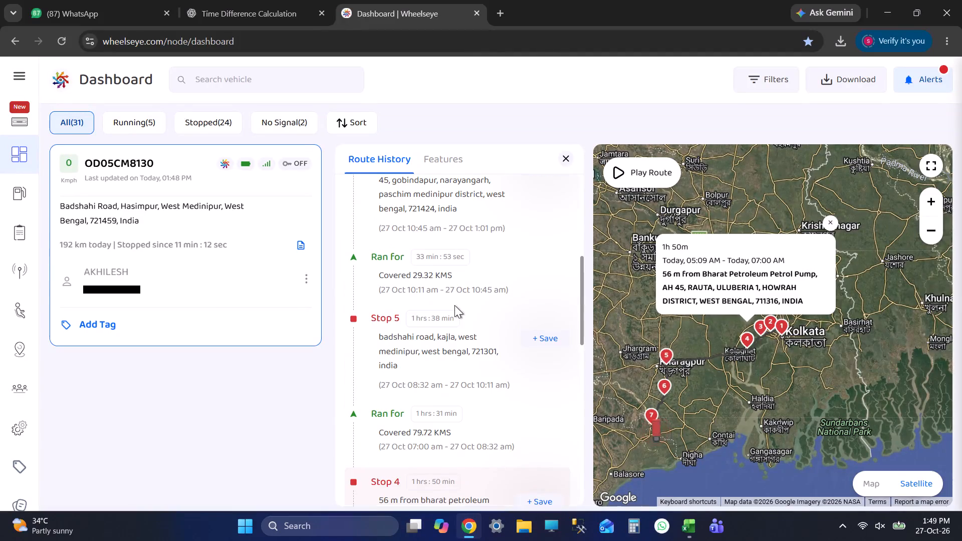
click(444, 338)
scroll(443, 339, up, 1)
scroll(784, 306, up, 2)
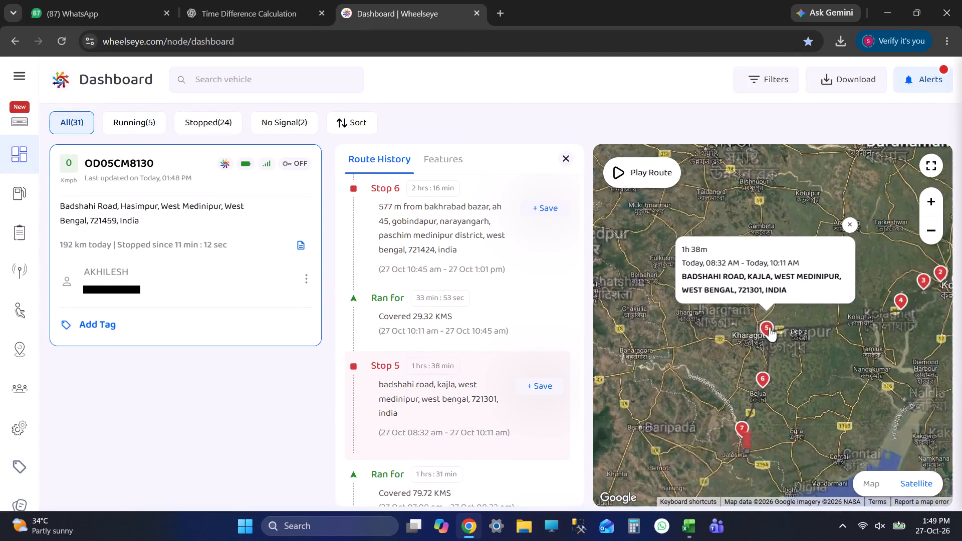
scroll(770, 327, up, 3)
scroll(762, 372, up, 9)
scroll(794, 340, up, 3)
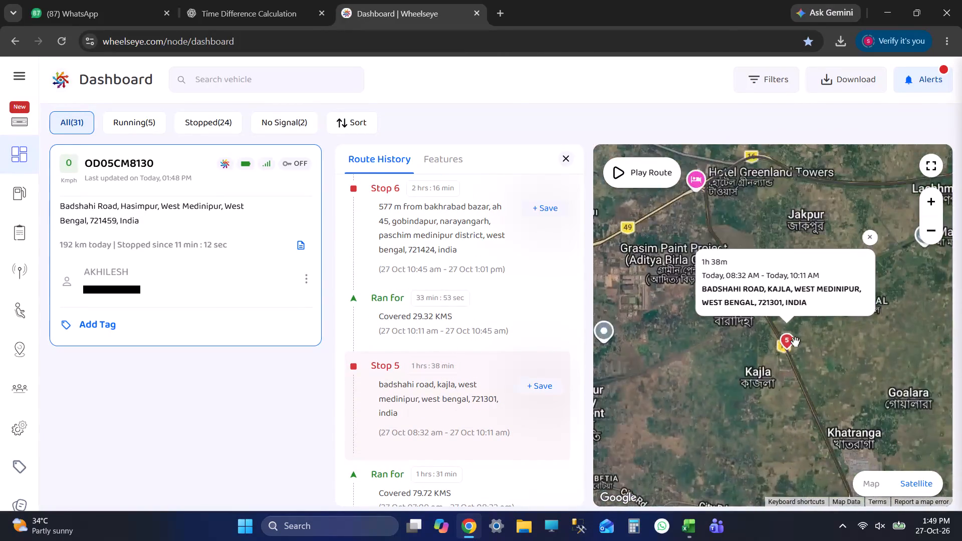
scroll(795, 342, up, 8)
scroll(490, 378, up, 3)
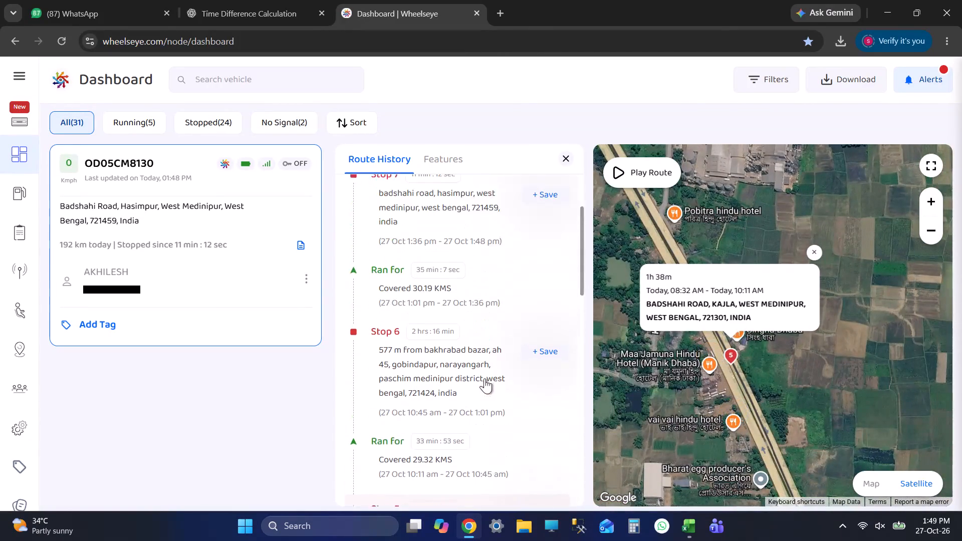
click(439, 418)
scroll(786, 355, up, 1)
scroll(786, 358, down, 5)
scroll(785, 371, up, 1)
scroll(785, 371, down, 6)
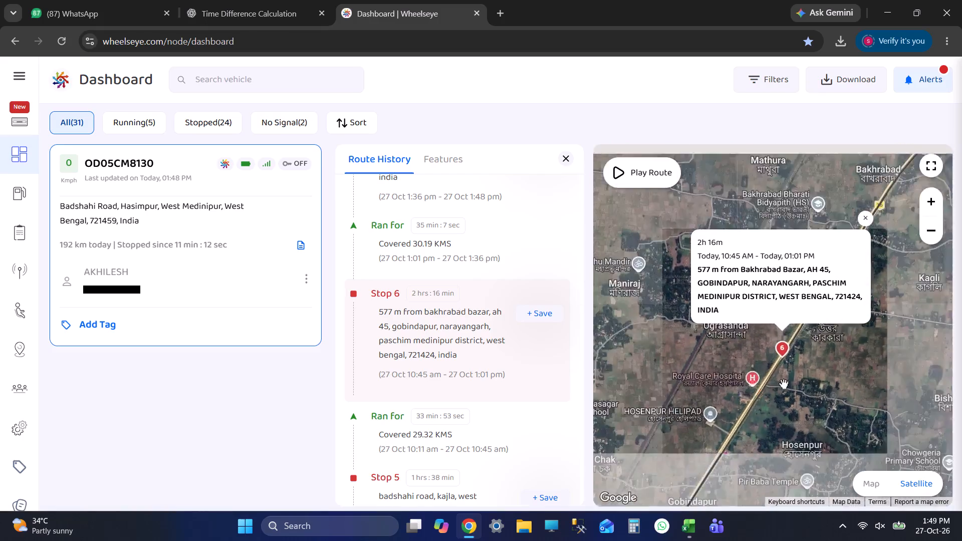
scroll(784, 384, down, 15)
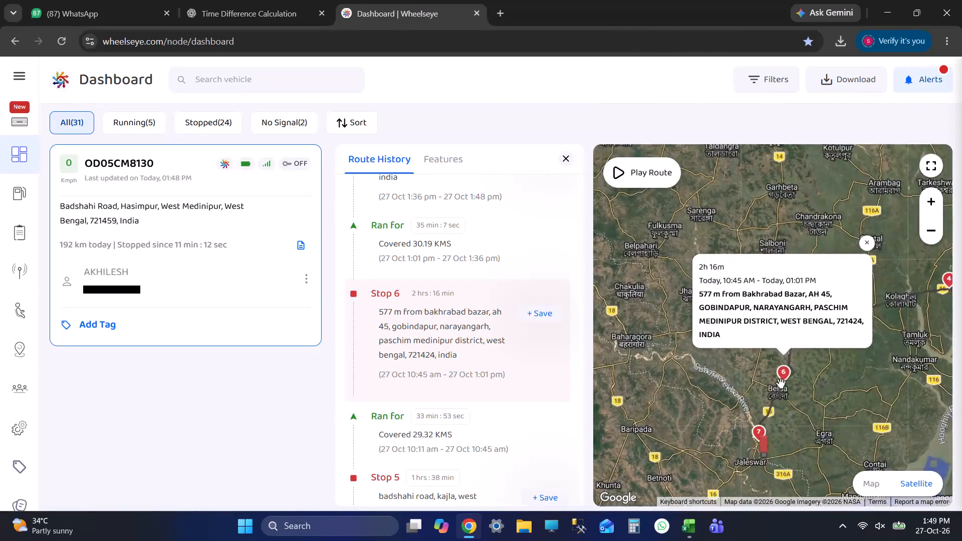
drag(757, 442, 733, 335)
scroll(768, 345, up, 6)
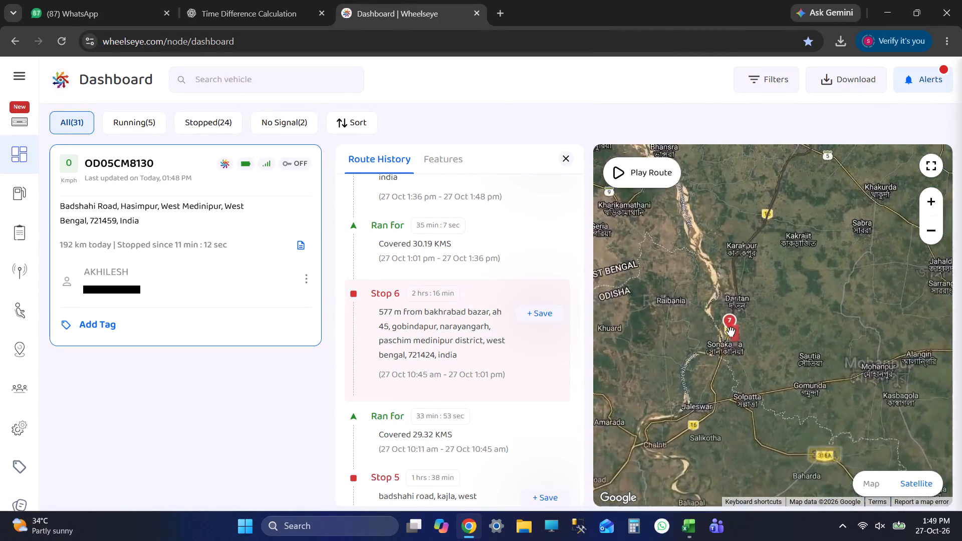
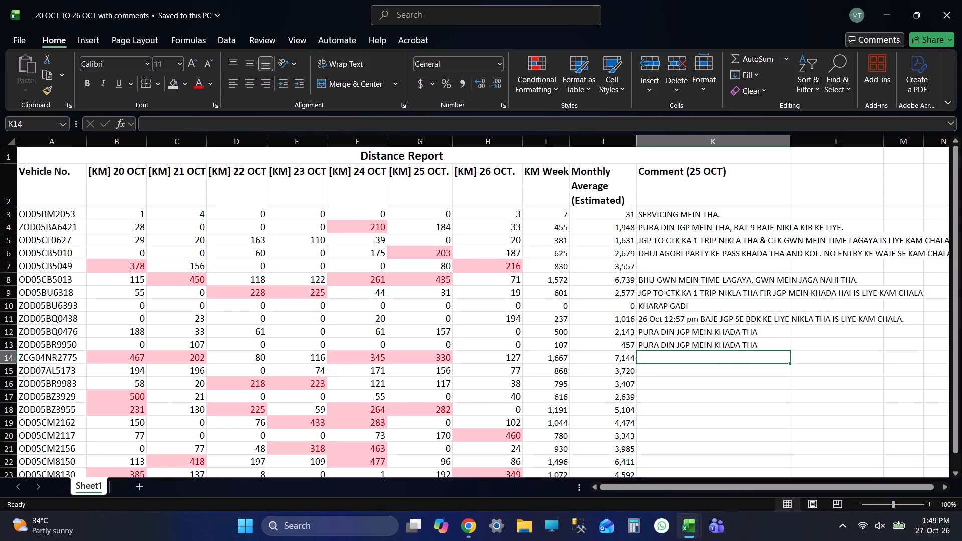
click(714, 339)
key(shift+Tab)
key(shift+Tab)
key(shift+Tab)
key(shift+Tab)
key(shift+Tab)
key(shift+Tab)
key(shift+Tab)
key(shift+Tab)
key(shift+Tab)
key(shift+Tab)
key(shift+Tab)
key(shift+Tab)
key(shift+Tab)
key(shift+Tab)
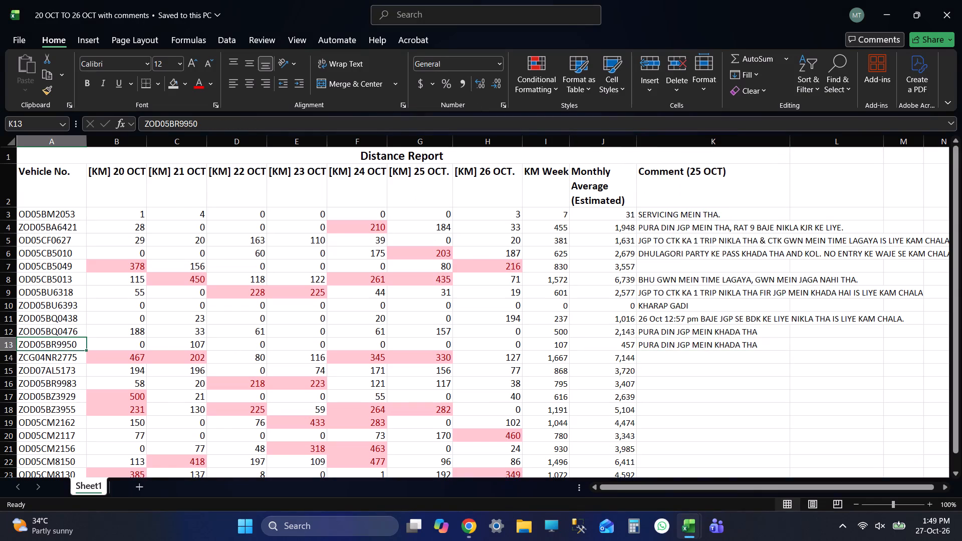
key(ctrl+c)
Switch to the Wheelseye dashboard and start a vehicle search for the copied number.
key(alt+Tab)
click(214, 90)
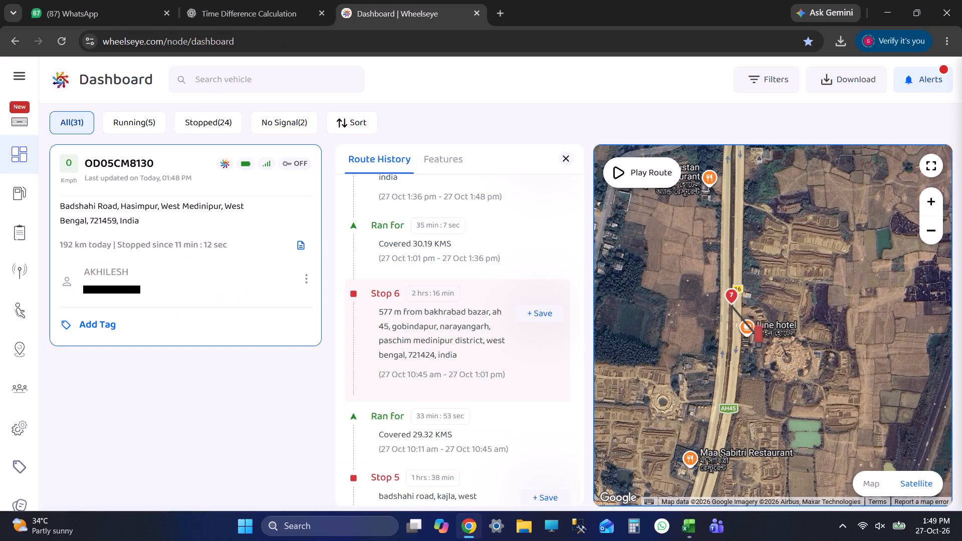
key(ctrl+v)
key(Return)
click(194, 293)
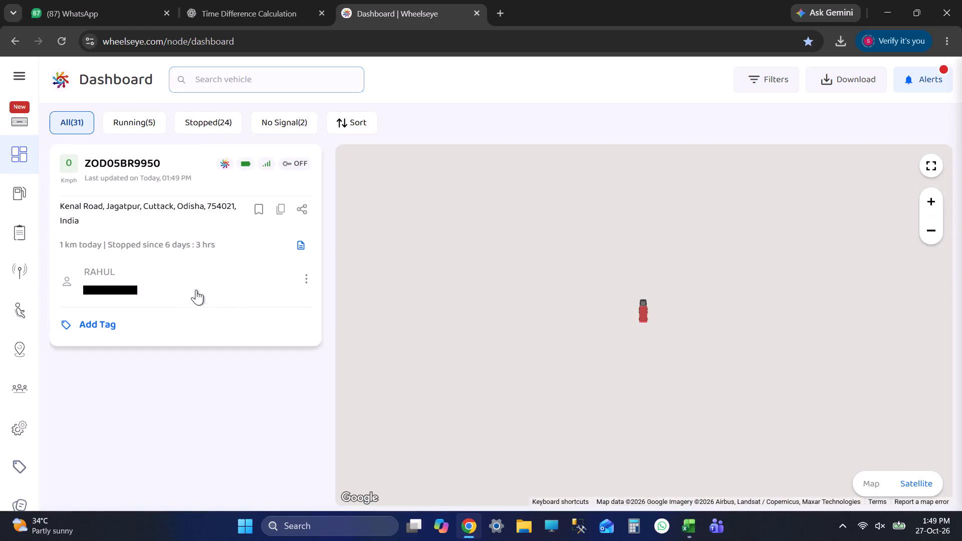
click(349, 194)
click(400, 322)
key(alt+Tab)
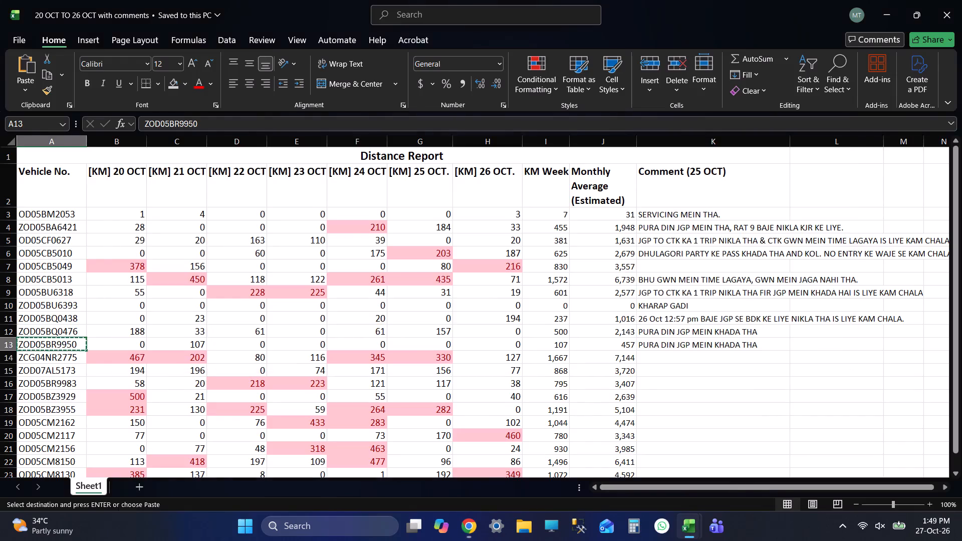
key(alt+Tab)
click(428, 384)
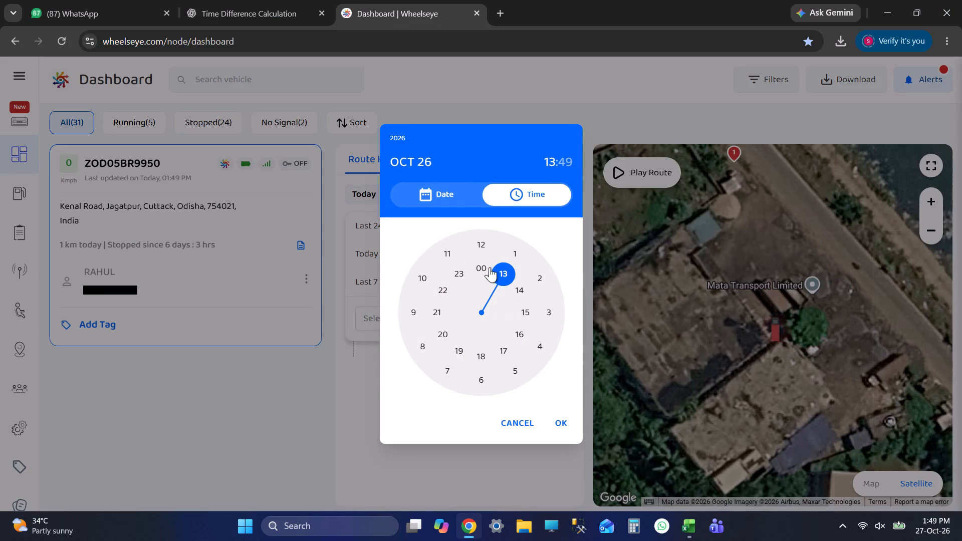
click(490, 267)
click(477, 245)
click(482, 240)
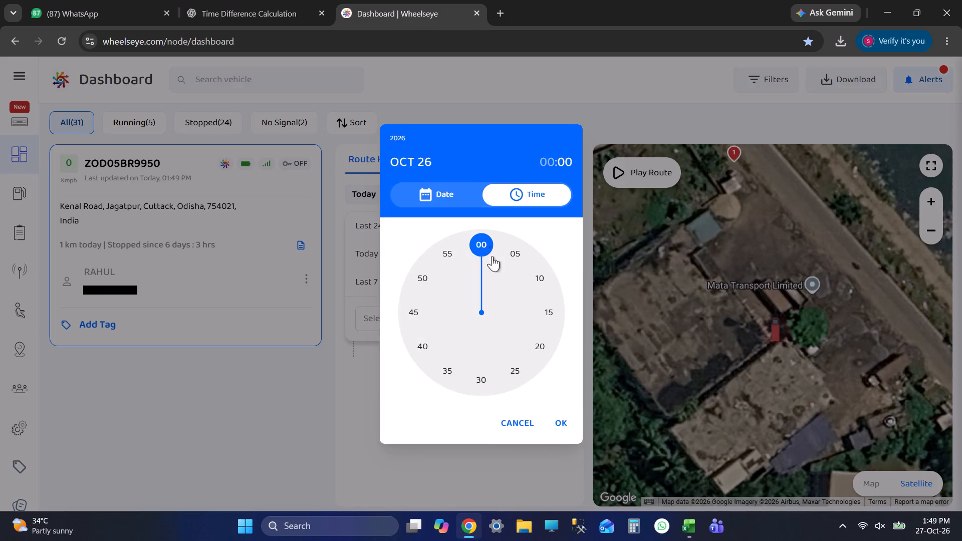
click(557, 427)
click(517, 322)
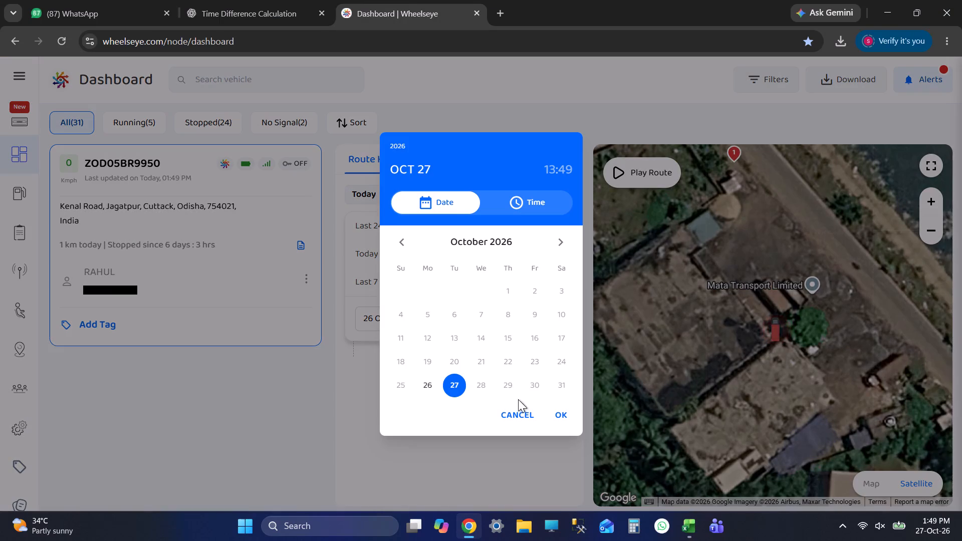
click(427, 384)
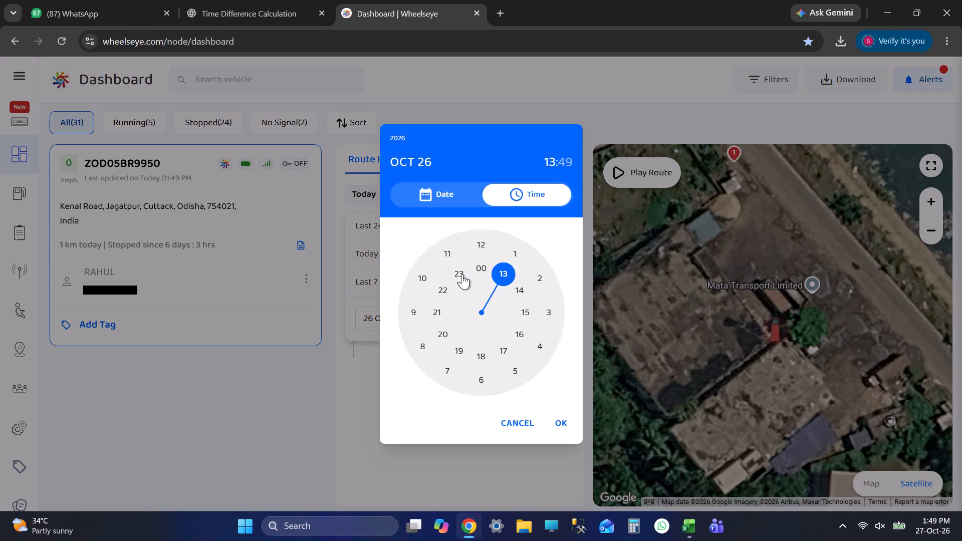
click(462, 274)
click(476, 236)
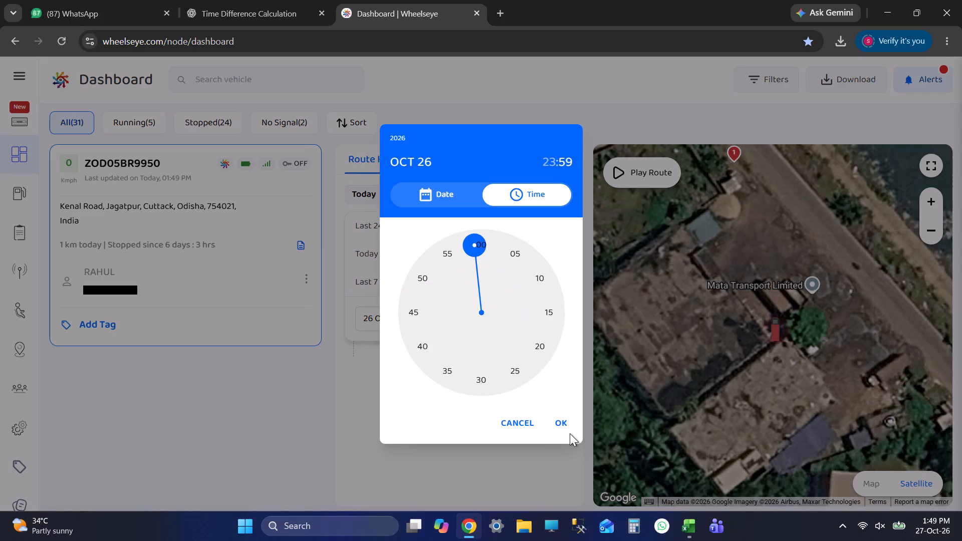
click(570, 433)
click(565, 423)
click(454, 308)
key(alt+Tab)
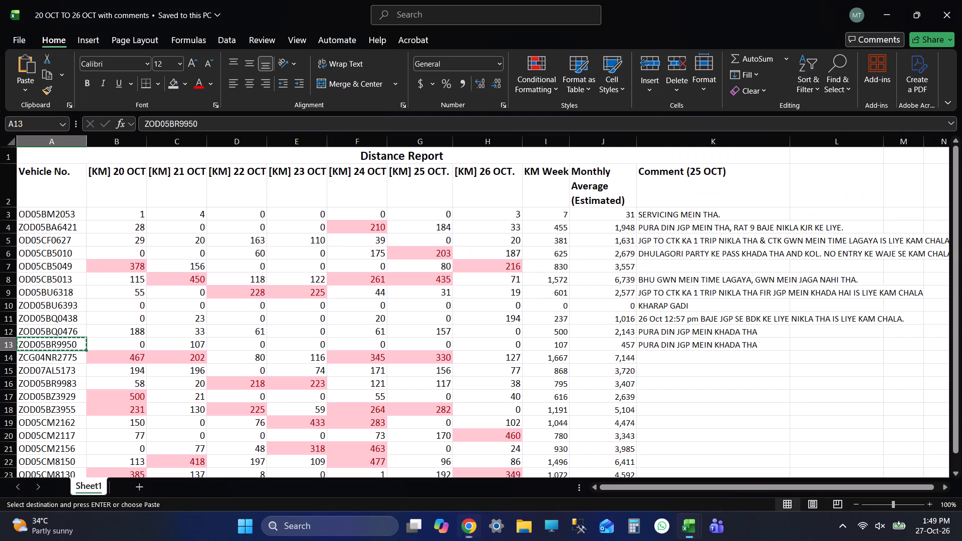
click(688, 359)
key(shift+Tab)
key(shift+Tab)
key(shift+Tab)
key(shift+Tab)
key(shift+Tab)
key(shift+Tab)
key(shift+Tab)
key(shift+Tab)
key(shift+Tab)
key(shift+Tab)
key(shift+Tab)
key(shift+Tab)
key(shift+Tab)
key(shift+Tab)
key(shift+Tab)
key(shift+Tab)
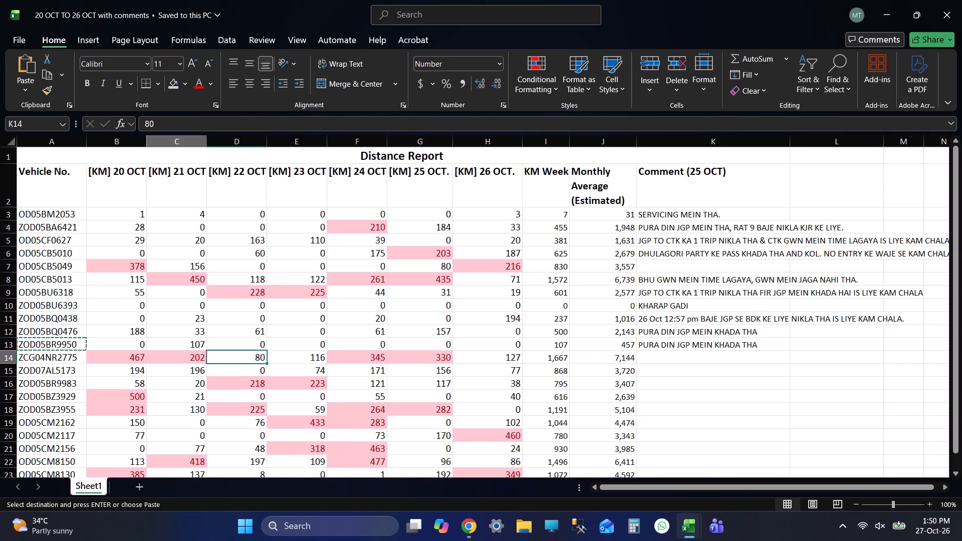
key(ctrl+c)
key(alt+Tab)
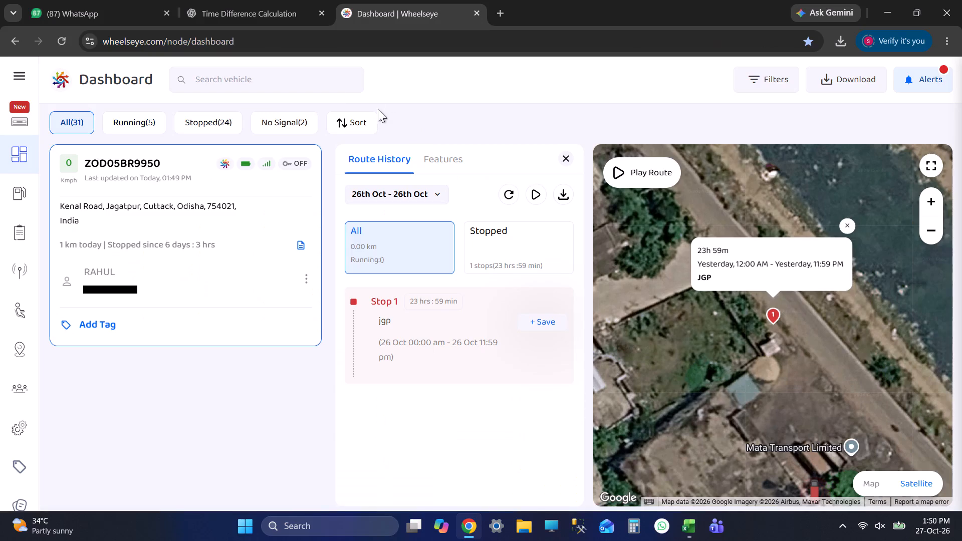
click(301, 78)
key(ctrl+v)
key(Return)
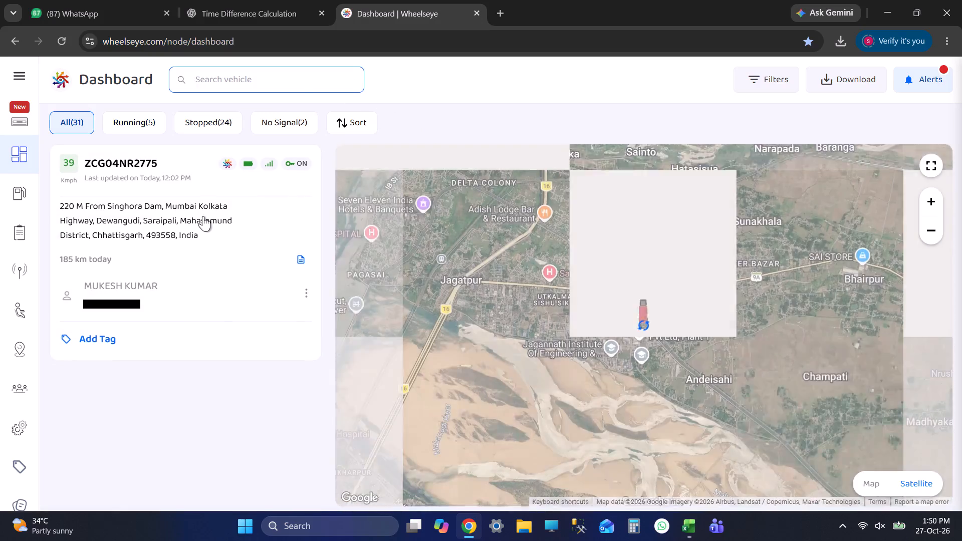
click(202, 218)
click(377, 198)
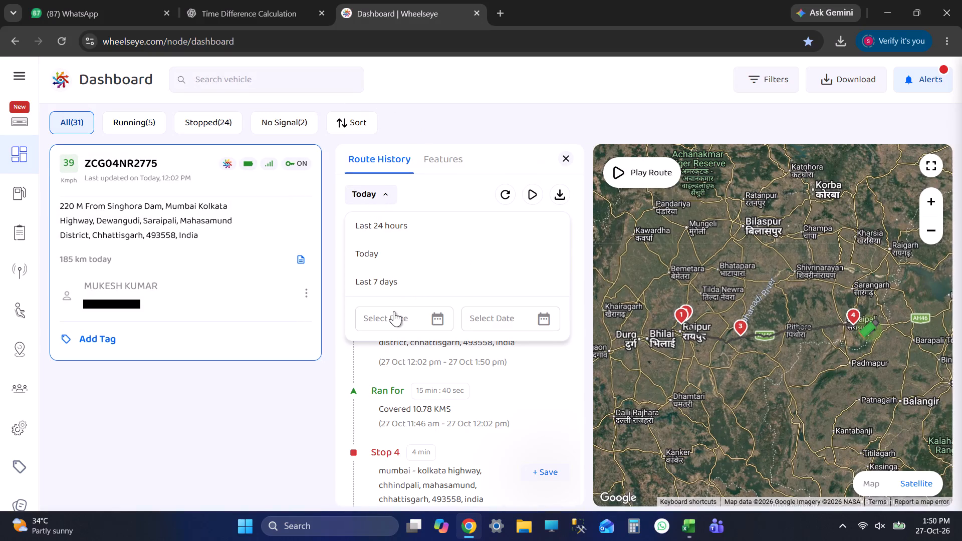
click(394, 320)
click(432, 391)
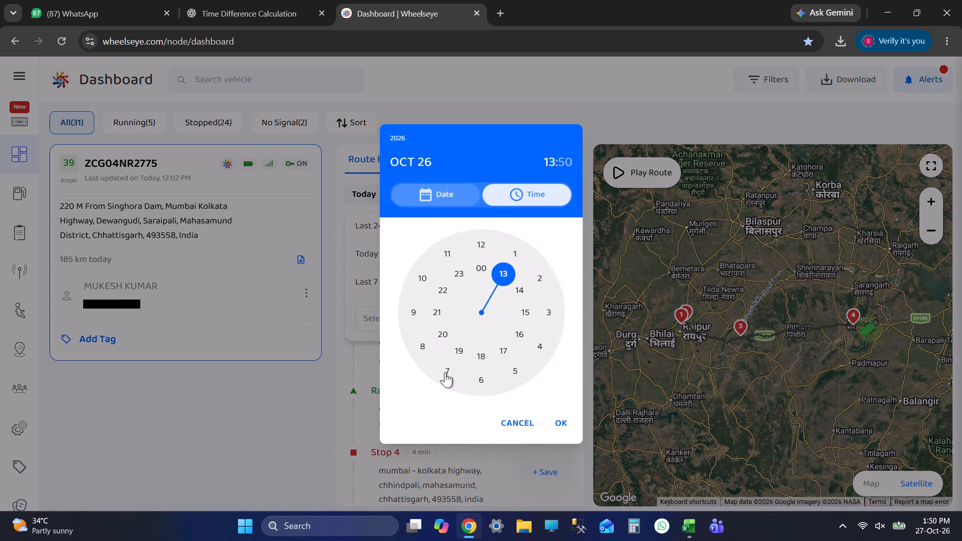
click(481, 274)
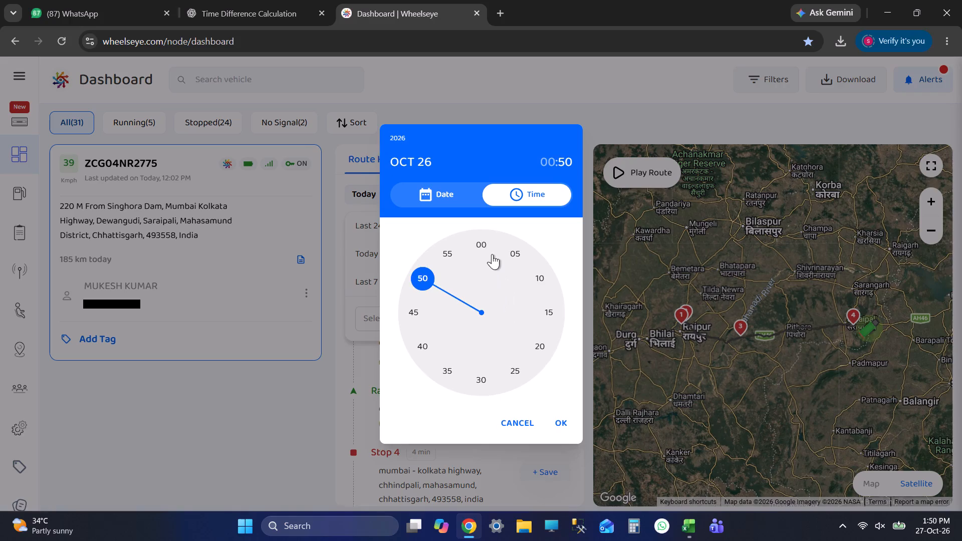
click(485, 241)
click(565, 421)
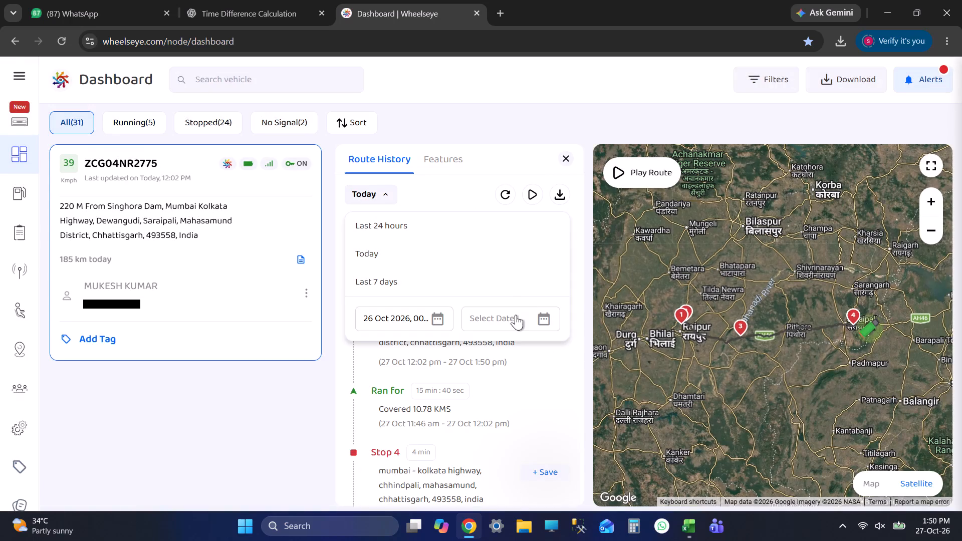
click(516, 315)
click(422, 385)
click(457, 273)
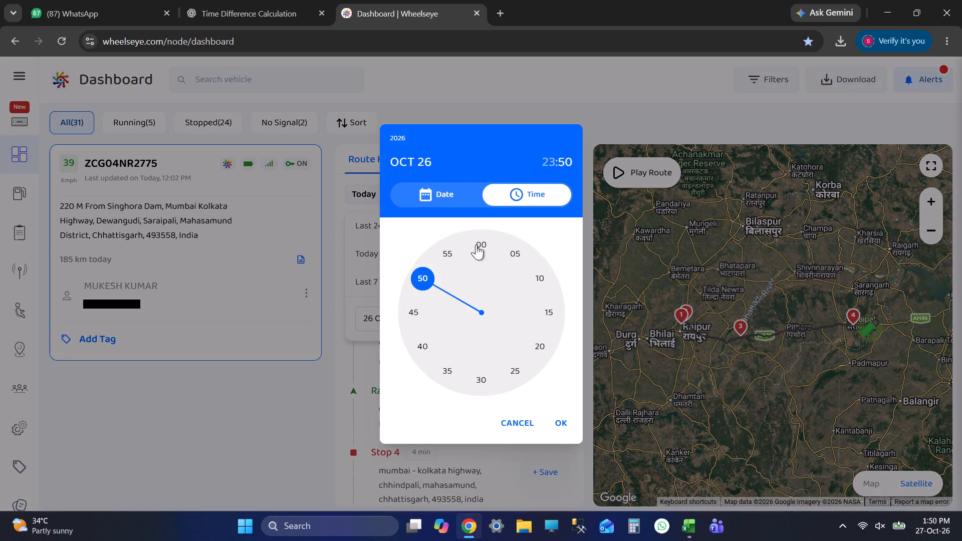
click(476, 244)
click(557, 420)
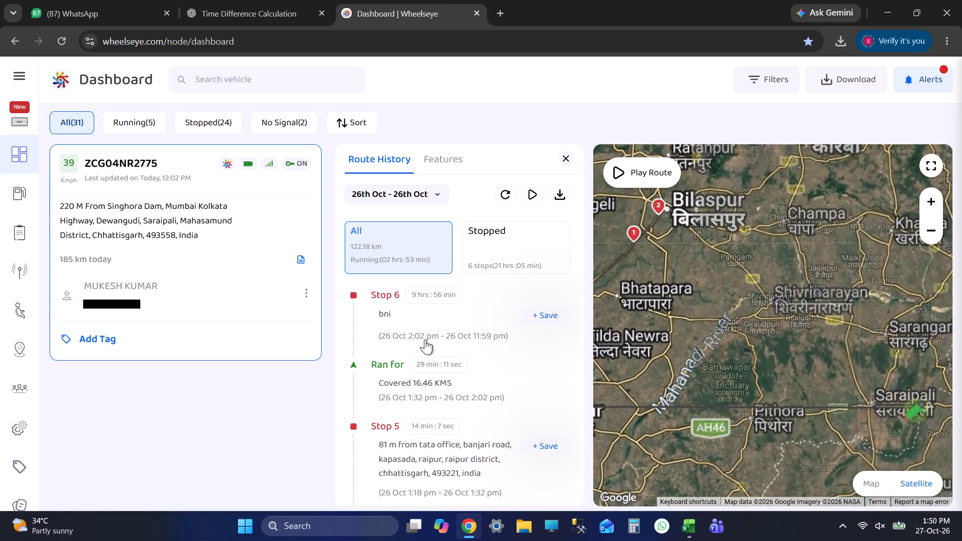
click(432, 320)
scroll(479, 341, down, 8)
scroll(479, 341, up, 1)
scroll(479, 341, down, 4)
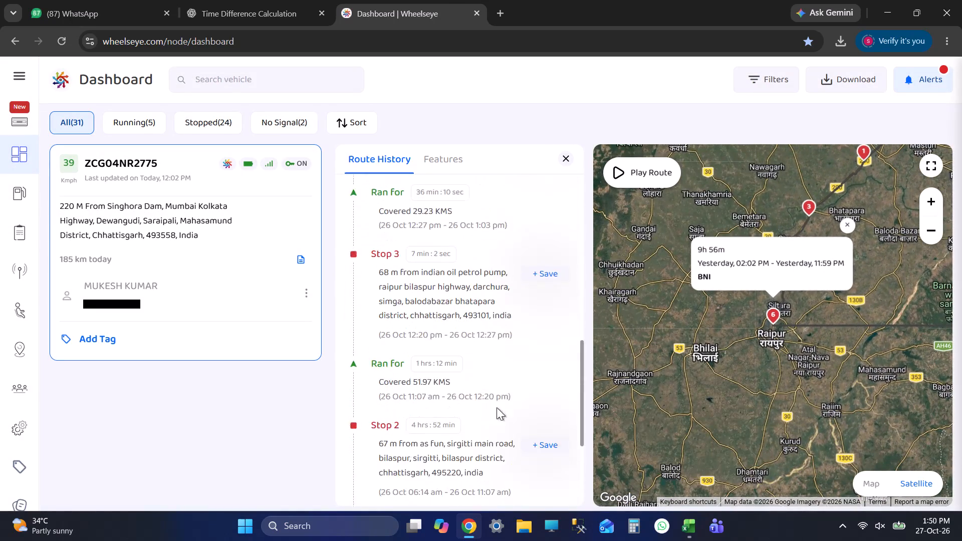
scroll(497, 407, down, 3)
scroll(501, 426, up, 1)
scroll(501, 426, down, 5)
click(451, 458)
scroll(767, 320, up, 3)
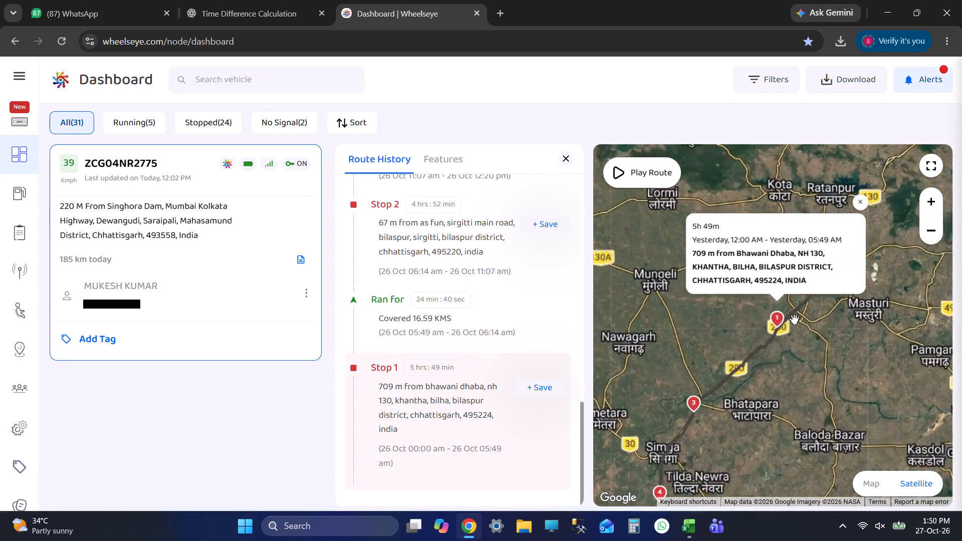
scroll(794, 319, up, 5)
scroll(733, 349, up, 2)
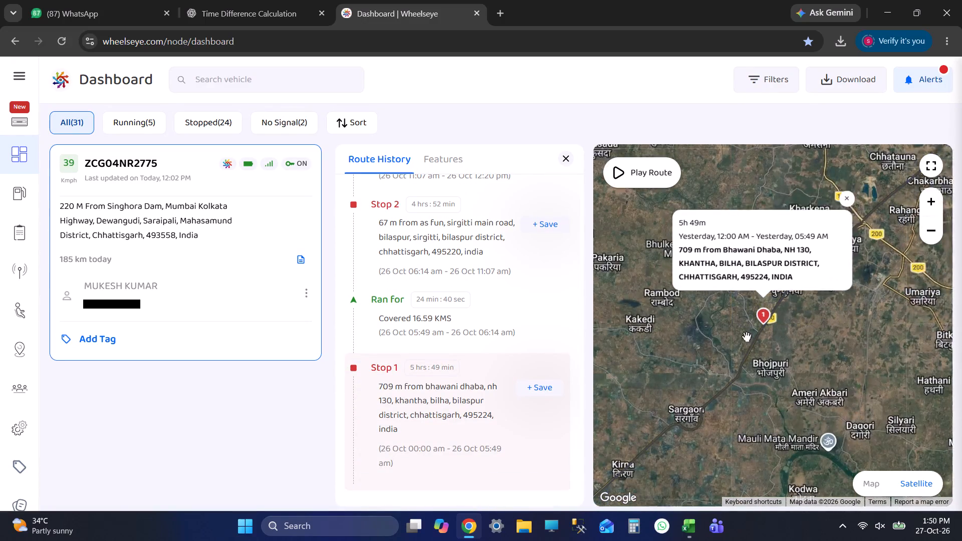
scroll(747, 337, up, 2)
scroll(791, 318, up, 1)
drag(810, 294, 783, 357)
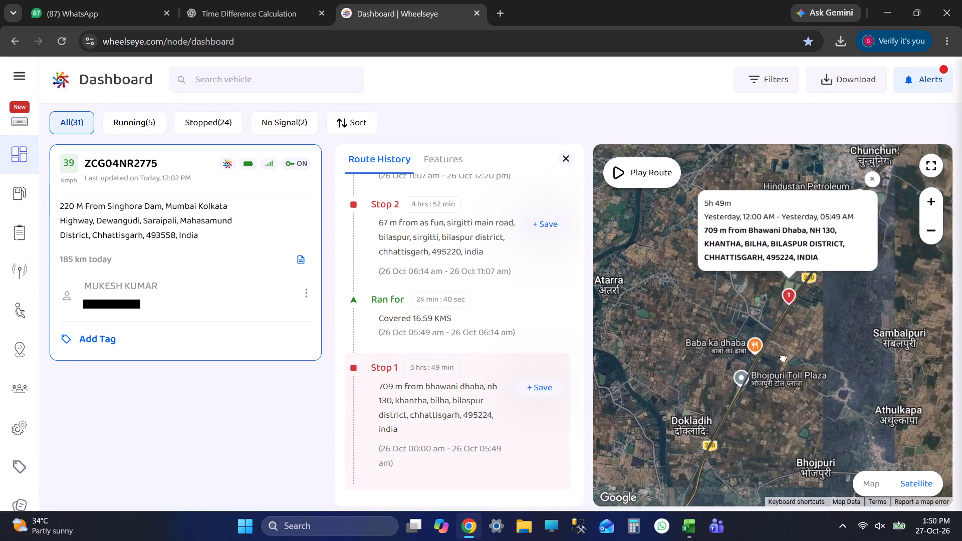
drag(783, 357, 775, 373)
scroll(775, 373, down, 12)
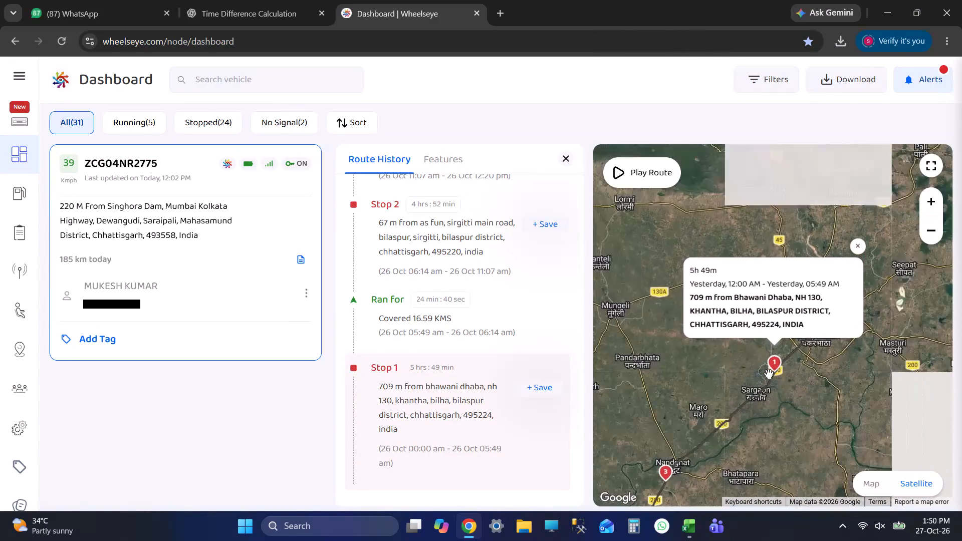
scroll(788, 368, down, 2)
scroll(465, 349, up, 2)
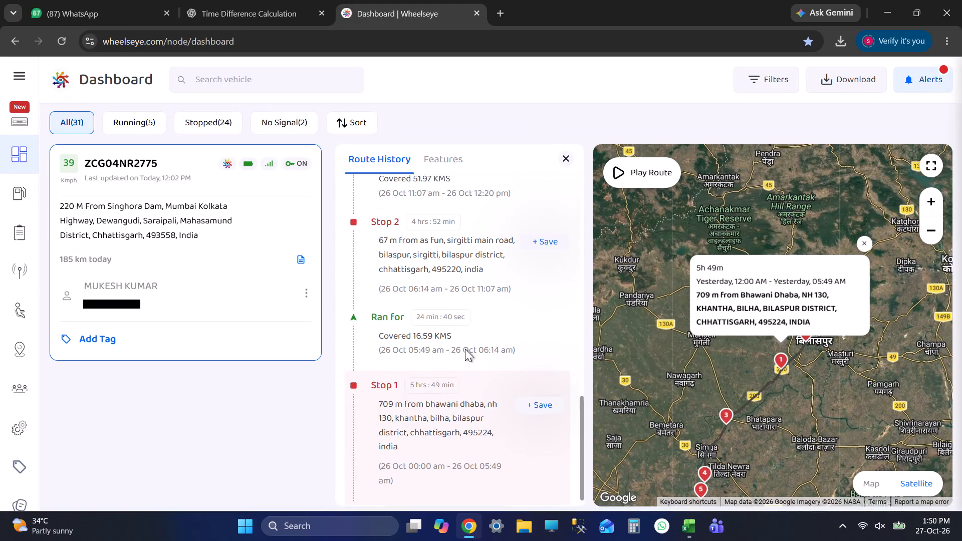
scroll(465, 349, up, 1)
click(466, 402)
scroll(483, 370, up, 1)
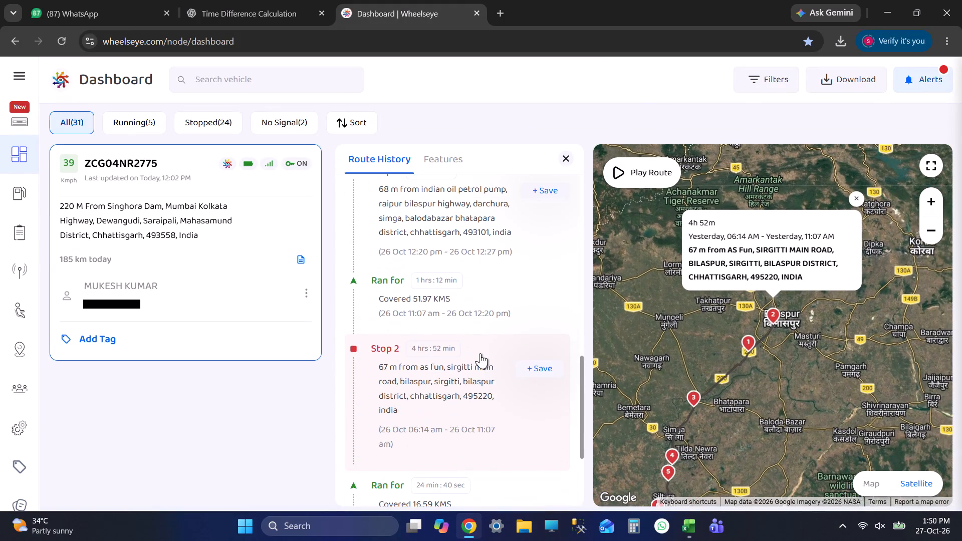
scroll(783, 330, up, 3)
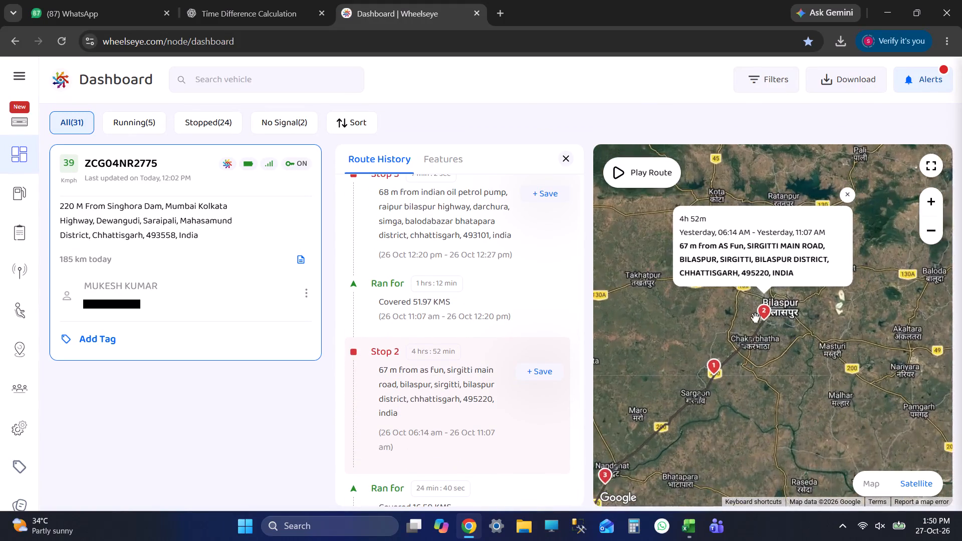
scroll(755, 318, up, 7)
scroll(814, 342, up, 3)
drag(854, 399, 813, 402)
scroll(818, 382, up, 4)
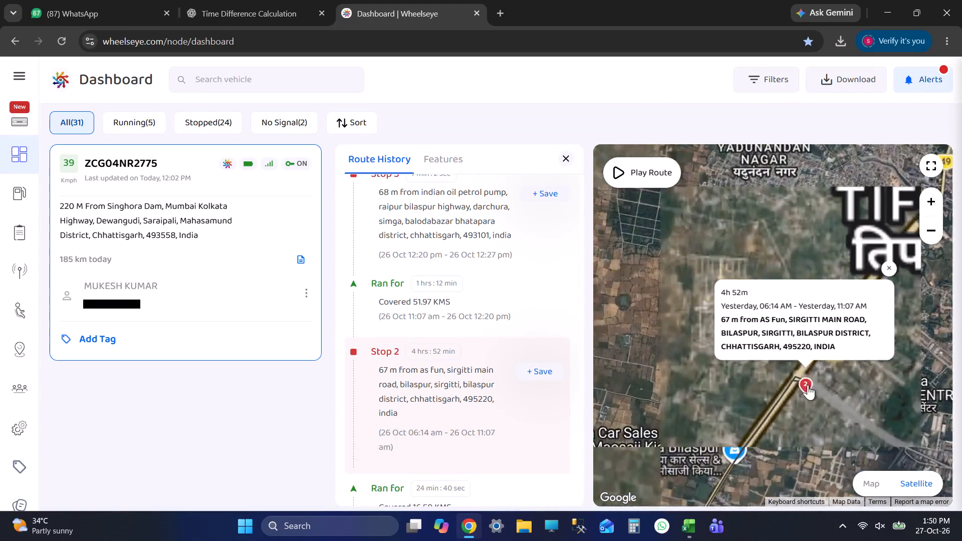
scroll(808, 385, up, 7)
scroll(794, 416, down, 1)
scroll(792, 417, up, 1)
scroll(792, 417, down, 1)
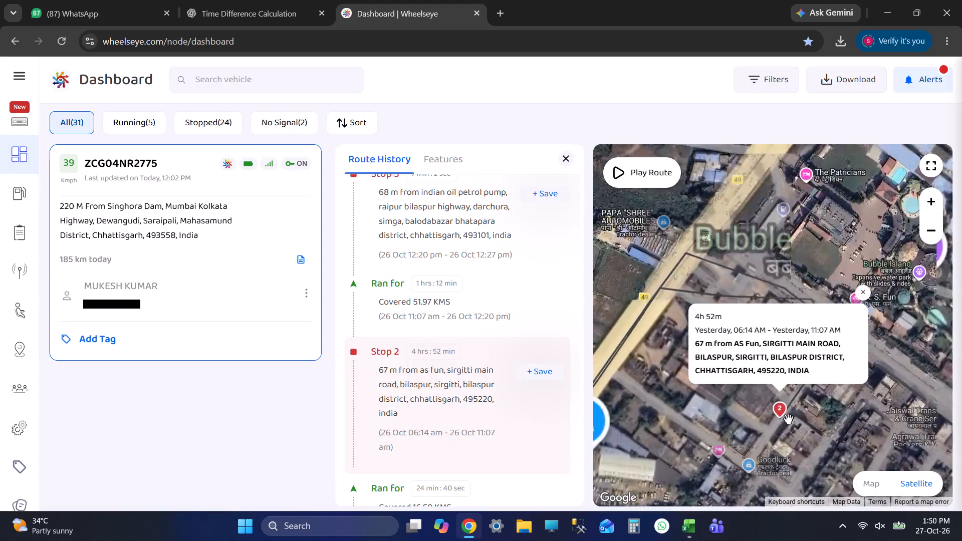
scroll(788, 419, down, 2)
scroll(788, 419, up, 1)
scroll(788, 419, down, 13)
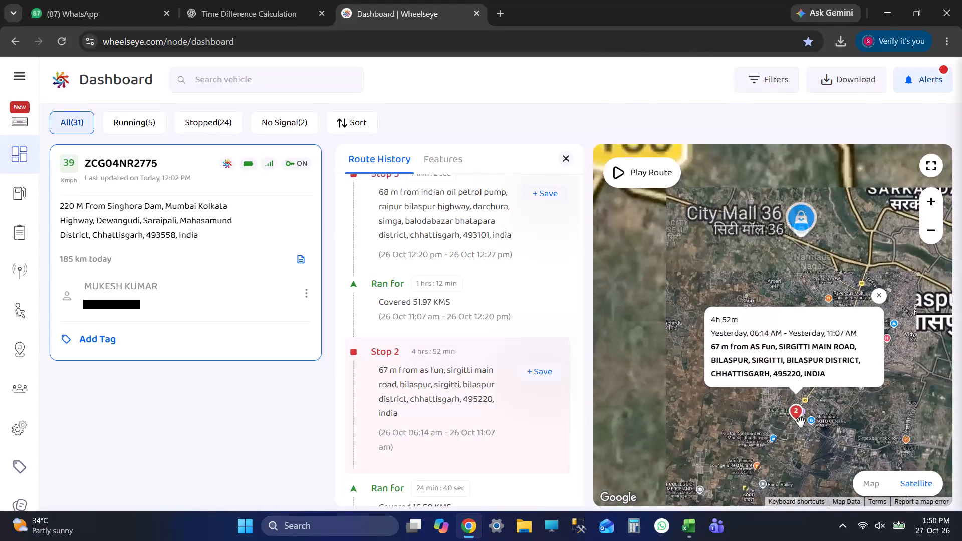
scroll(800, 422, down, 2)
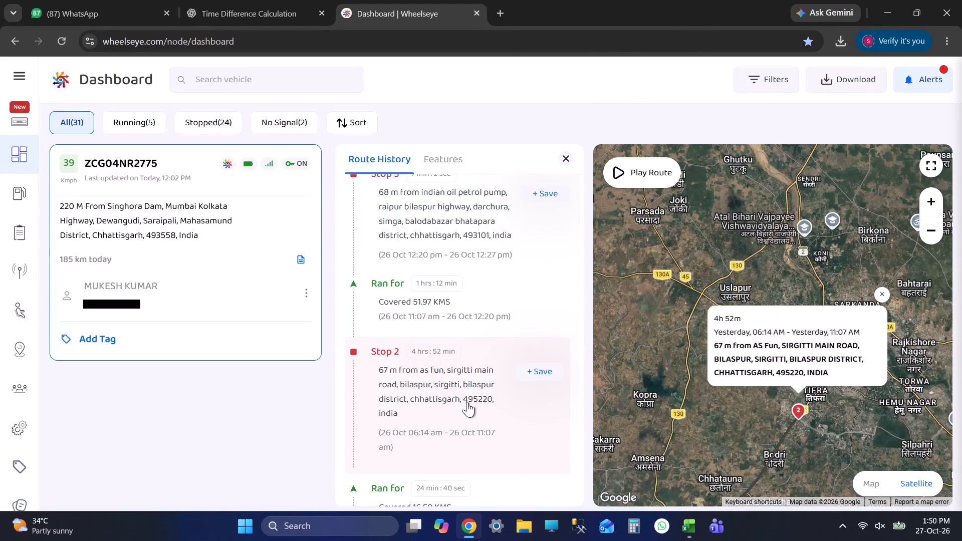
scroll(467, 402, up, 1)
click(463, 292)
scroll(511, 345, up, 3)
click(469, 317)
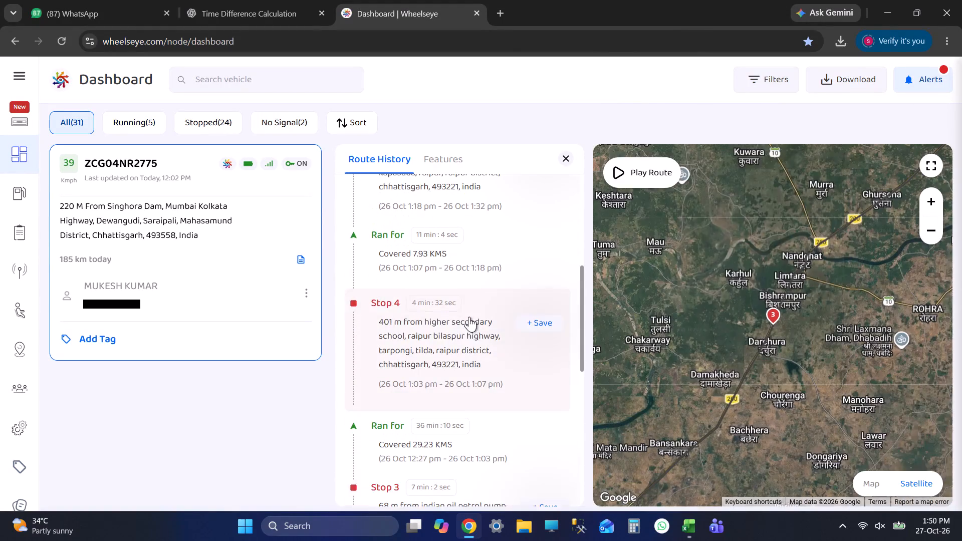
scroll(777, 311, up, 2)
scroll(387, 323, up, 2)
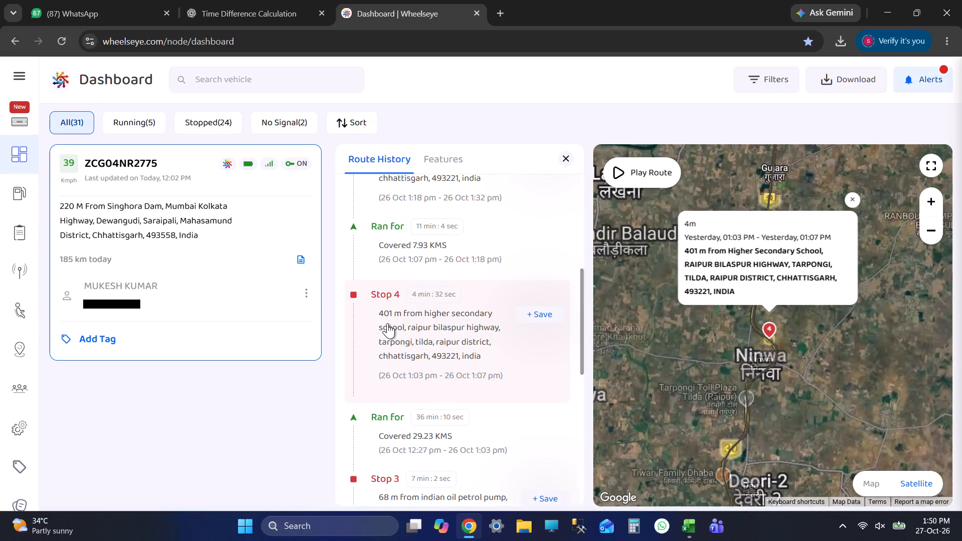
click(466, 291)
scroll(472, 288, up, 2)
click(458, 319)
scroll(470, 354, down, 2)
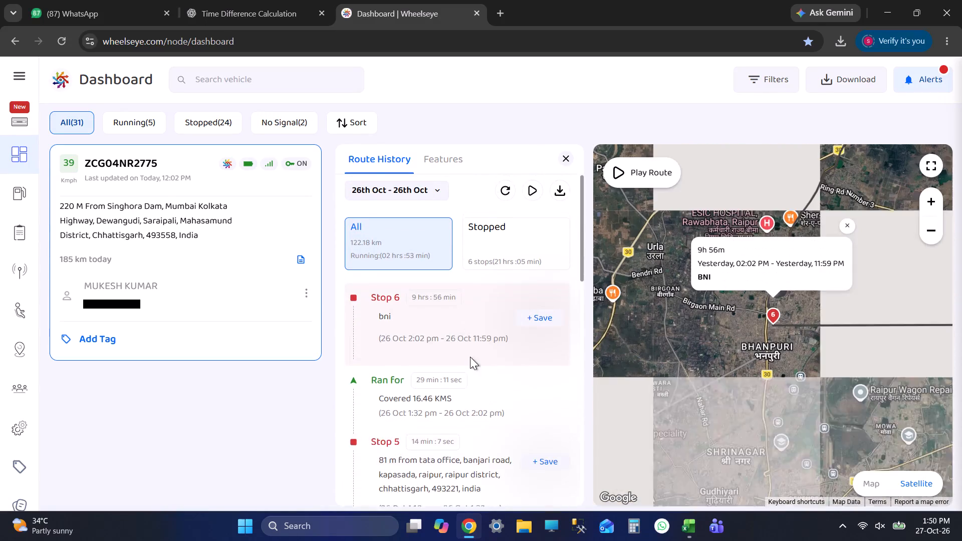
scroll(470, 357, down, 9)
click(501, 298)
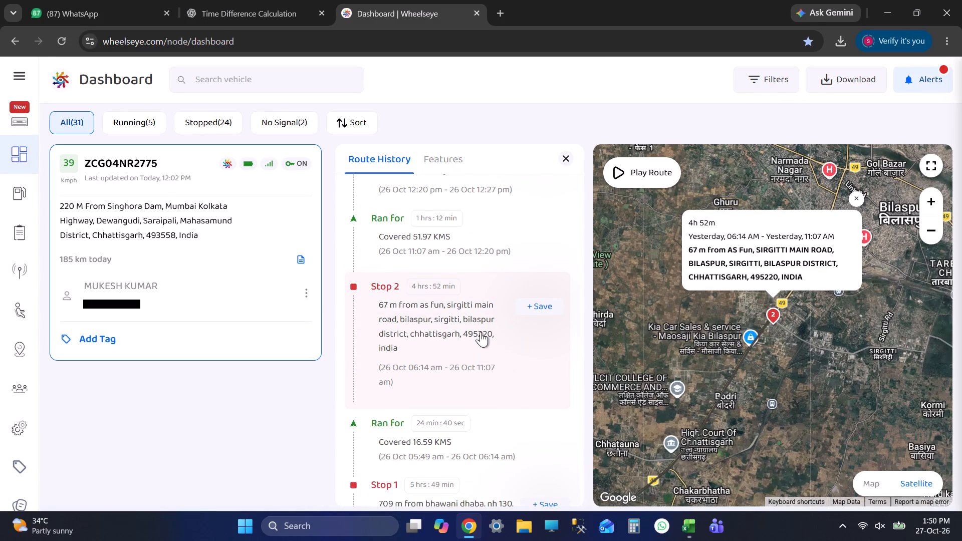
scroll(480, 332, up, 8)
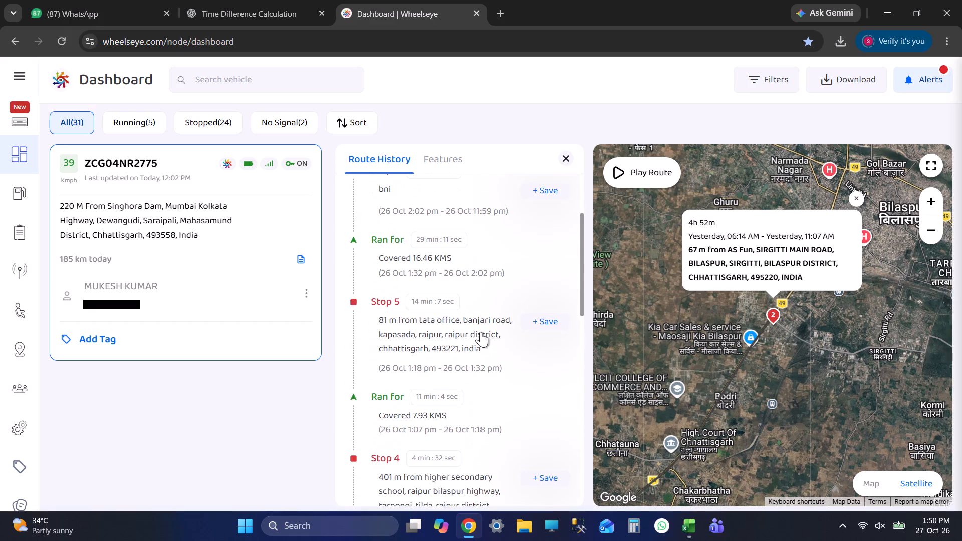
scroll(480, 332, up, 3)
click(480, 332)
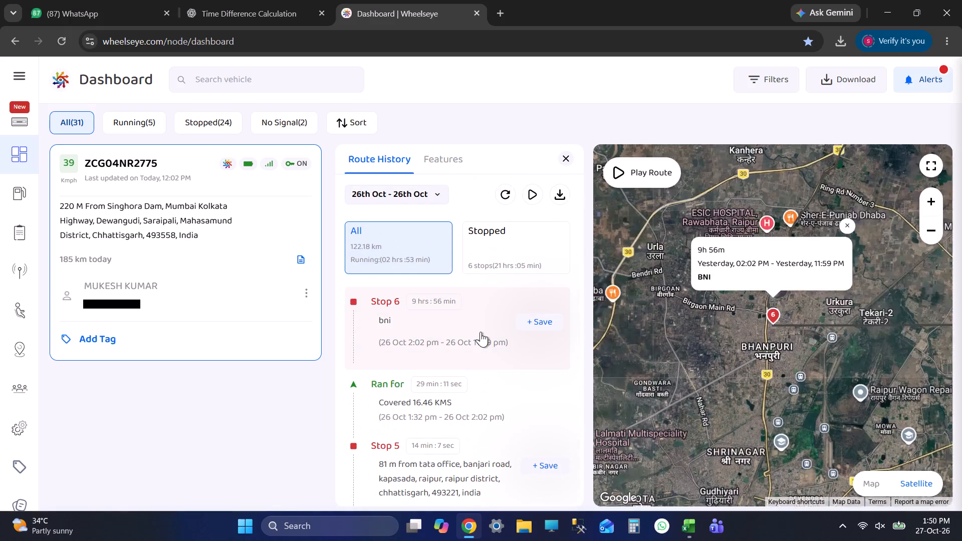
key(alt+Tab)
key(Tab)
key(Tab)
key(Tab)
key(Tab)
key(Tab)
key(Tab)
key(Tab)
key(Tab)
key(Tab)
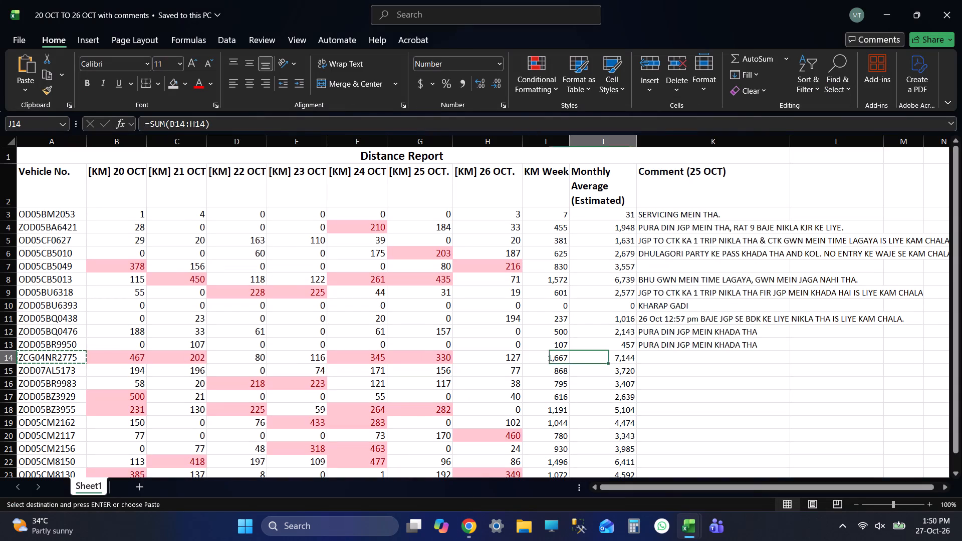
key(Tab)
text(BLS TO)
key(space)
text(BNI)
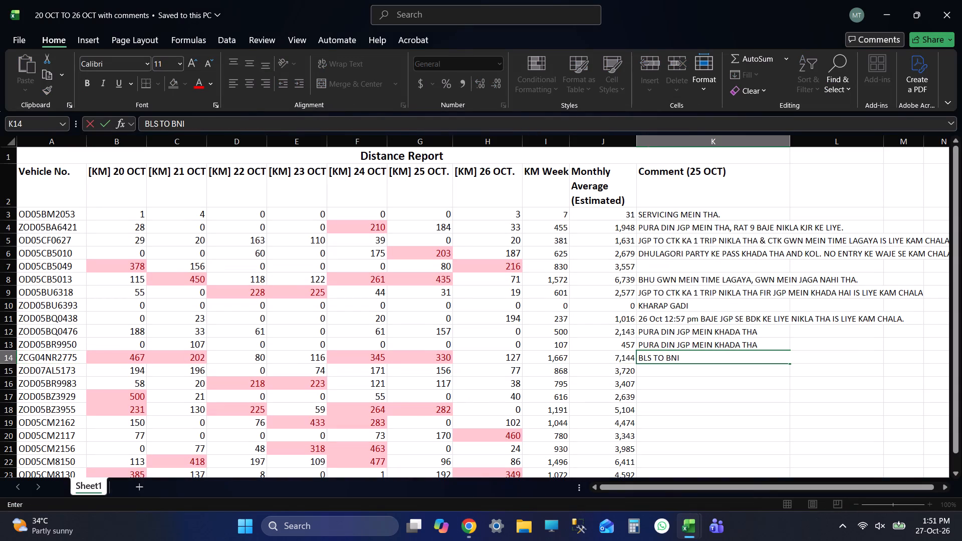
key(space)
key(alt+Tab)
key(alt+Tab)
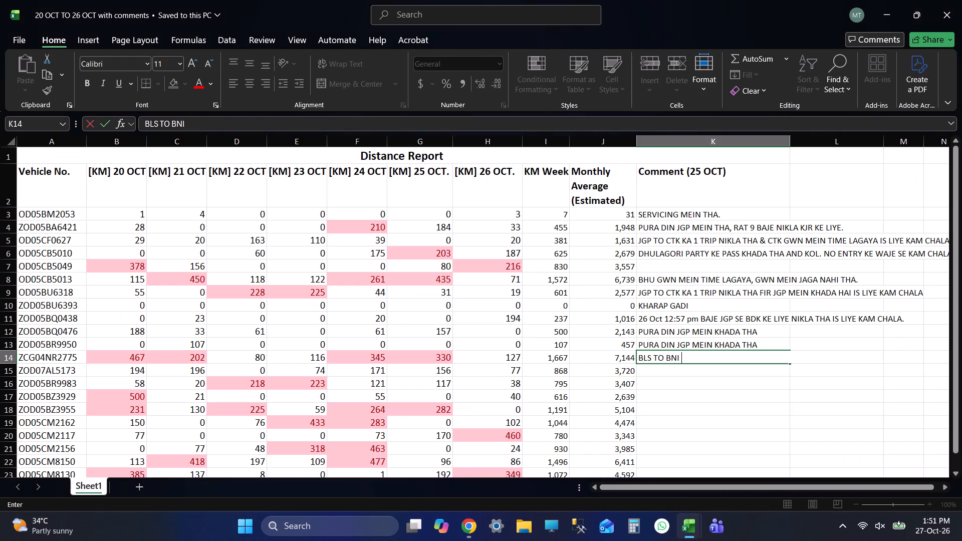
key(alt+Tab)
key(alt+Tab)
key(alt+Tab)
key(alt+Tab)
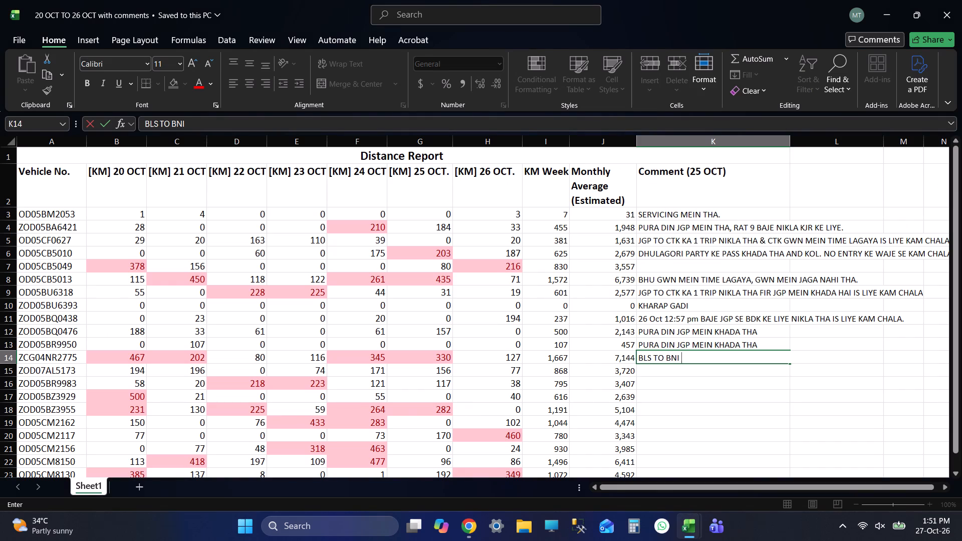
text(AYA)
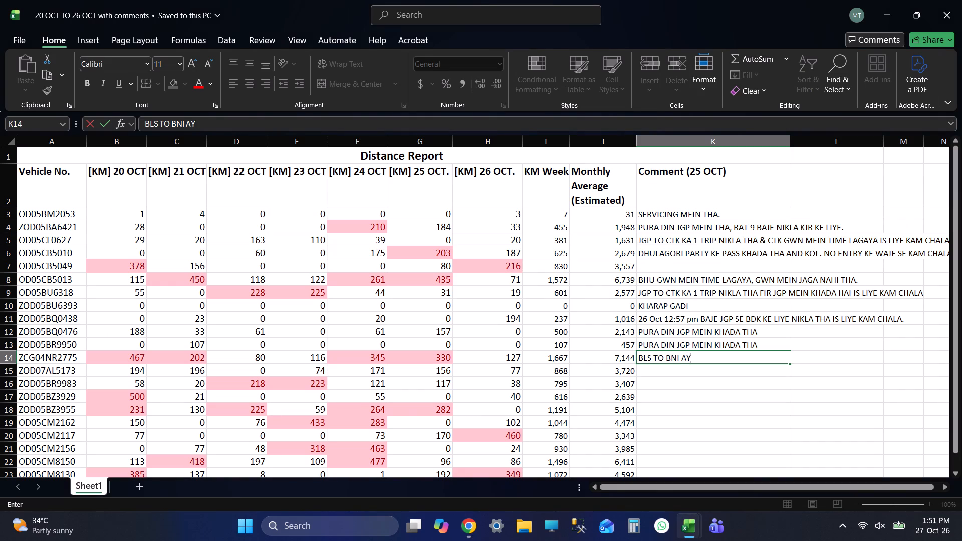
key(space)
text(THA)
key(BackSpace)
key(BackSpace)
key(BackSpace)
key(BackSpace)
key(BackSpace)
key(BackSpace)
key(BackSpace)
key(BackSpace)
key(BackSpace)
key(BackSpace)
key(BackSpace)
key(BackSpace)
key(BackSpace)
key(BackSpace)
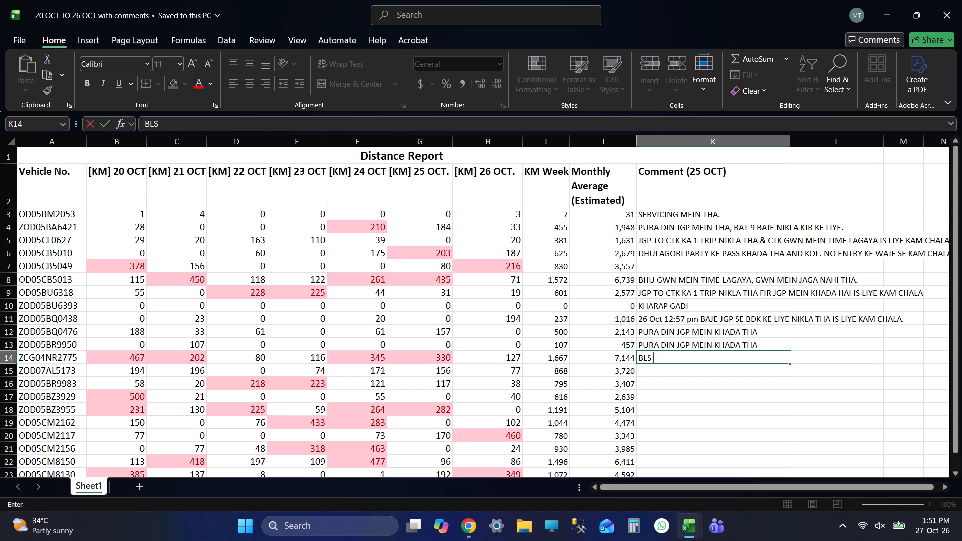
text(SE BNUI)
key(BackSpace)
key(BackSpace)
text(I)
key(space)
key(alt+Tab)
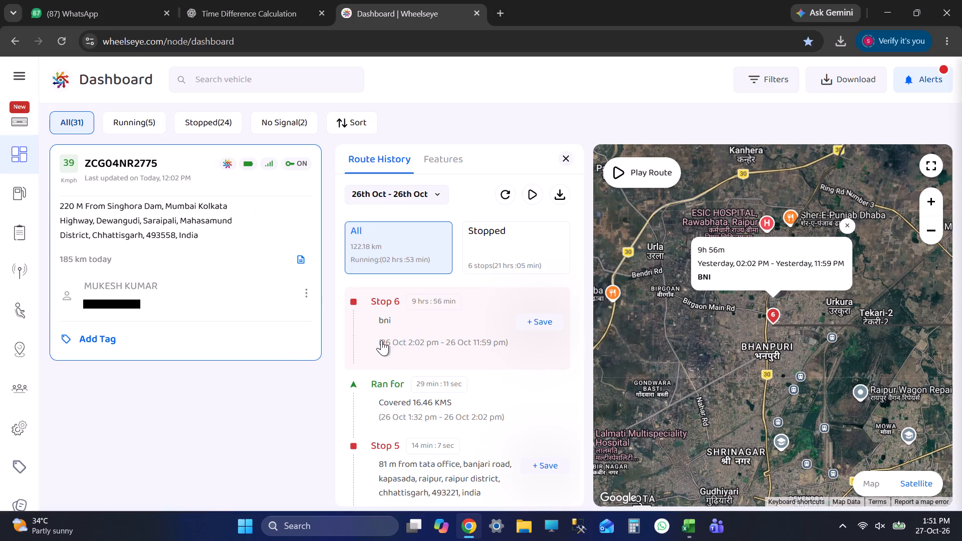
drag(381, 340, 438, 344)
key(ctrl+c)
key(alt+Tab)
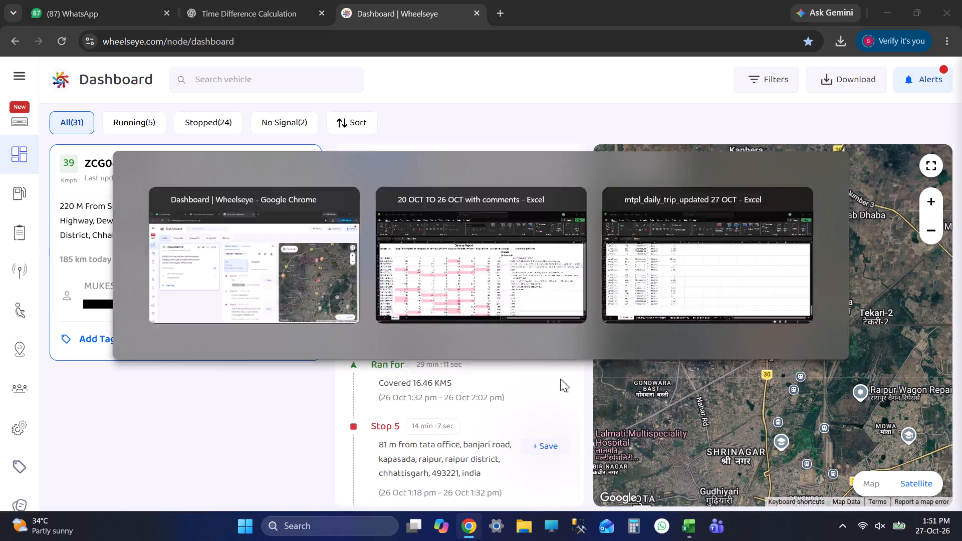
key(ctrl+v)
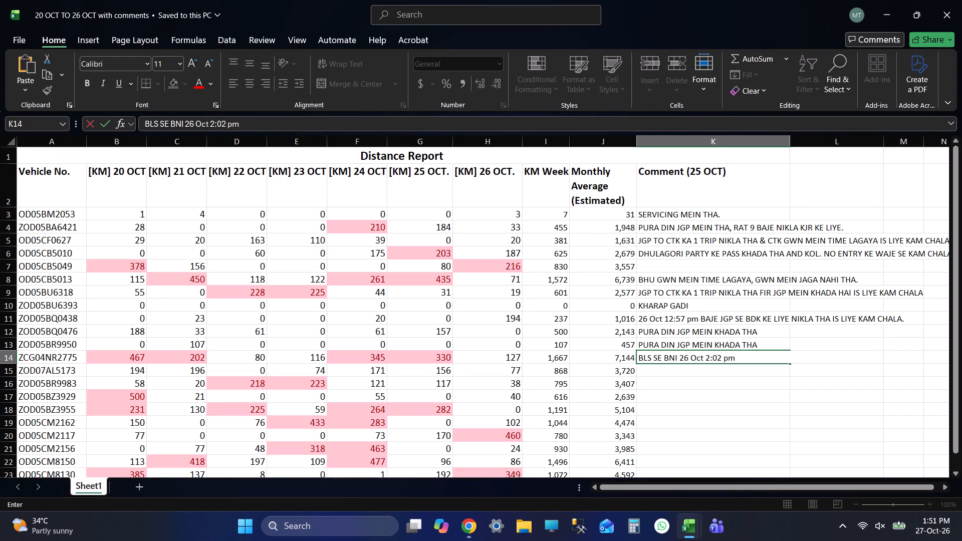
key(alt+Tab)
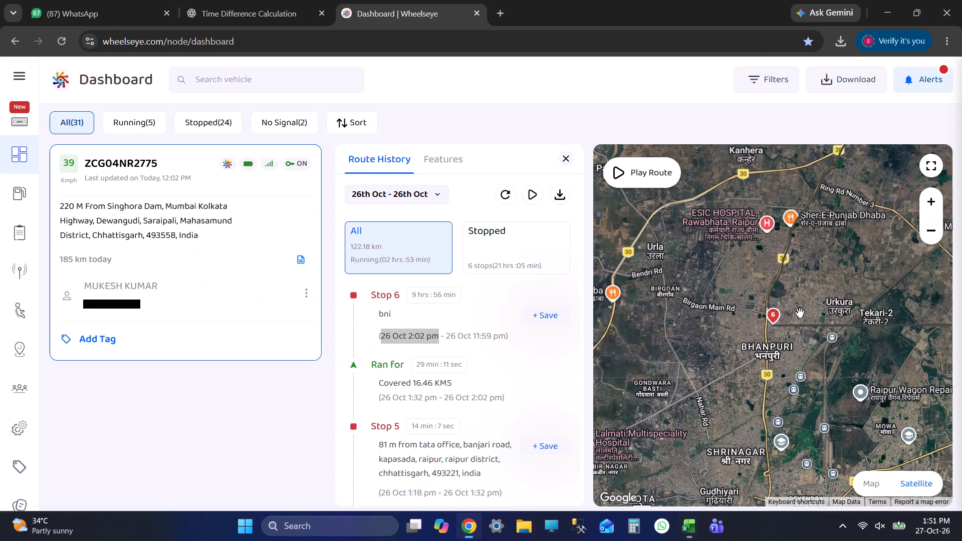
key(alt+Tab)
key(space)
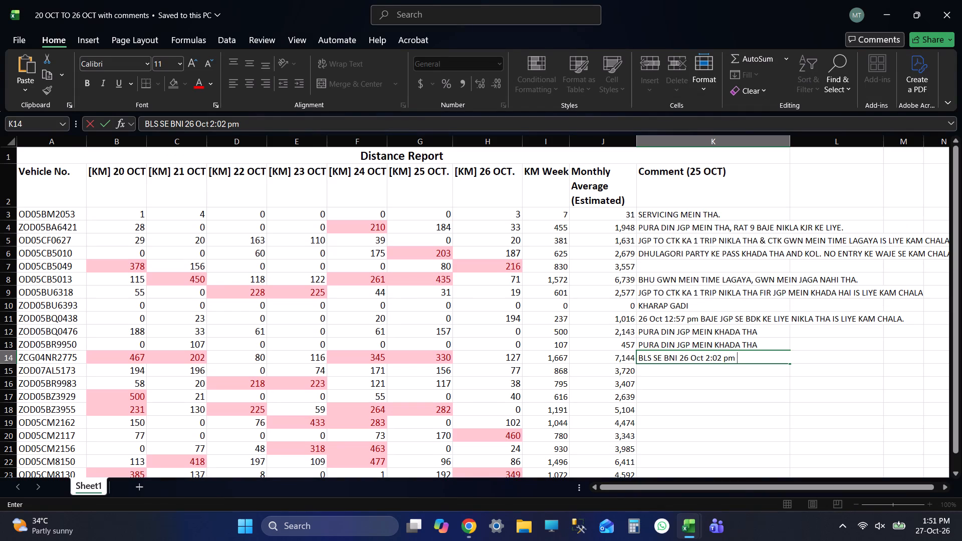
text(BAJE AYA THA)
key(space)
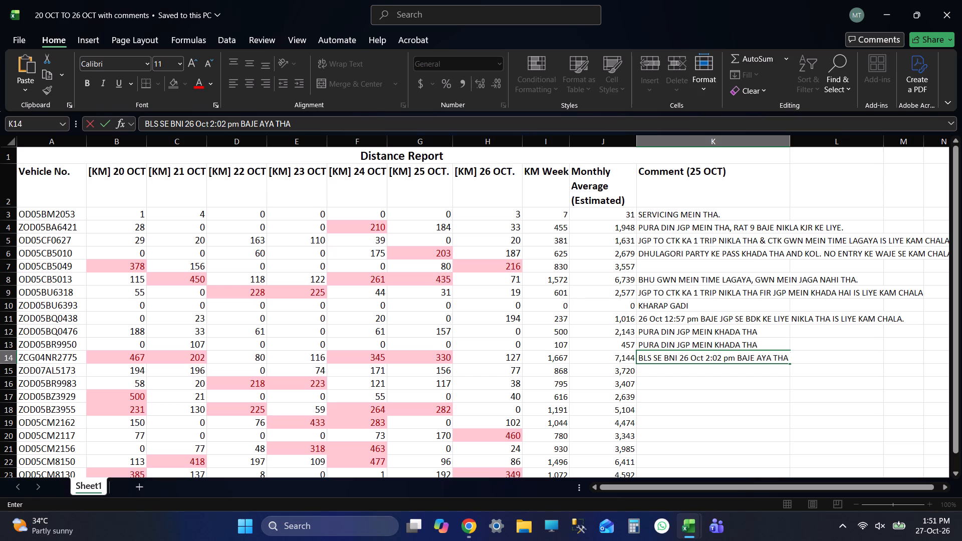
text(FIR)
key(space)
key(alt+Tab)
key(alt+Tab)
text(BNI)
key(space)
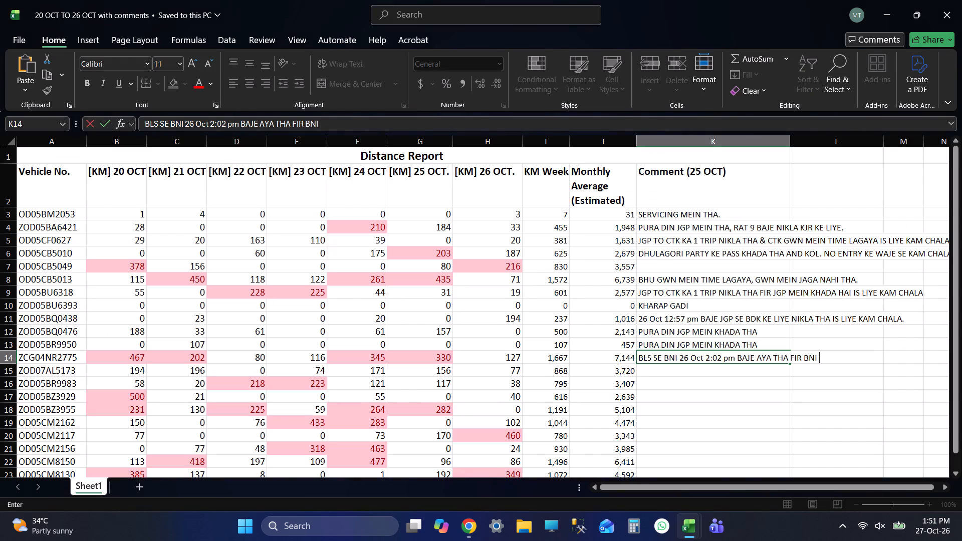
text(BNI MEIN KHADA)
key(space)
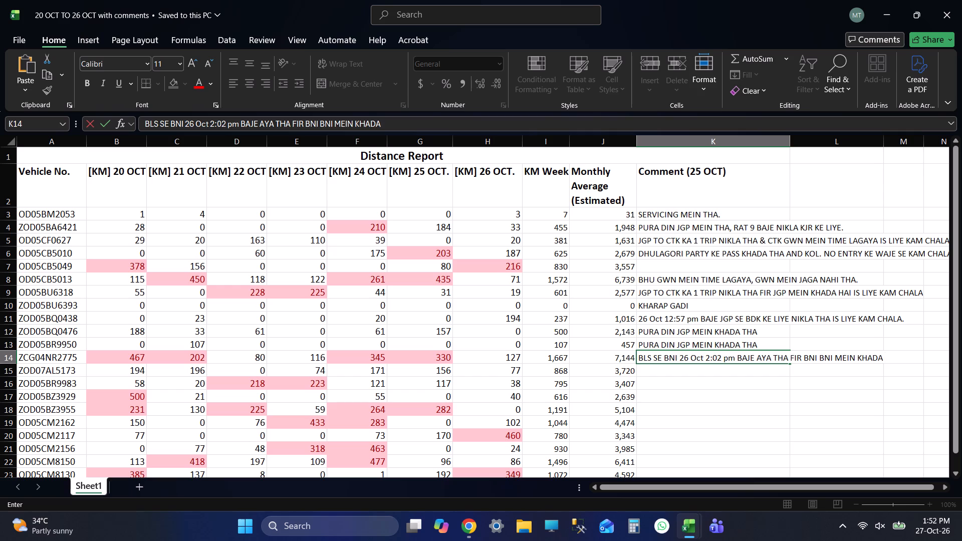
text(THA)
key(space)
text(LOADING KE LIYE)
key(space)
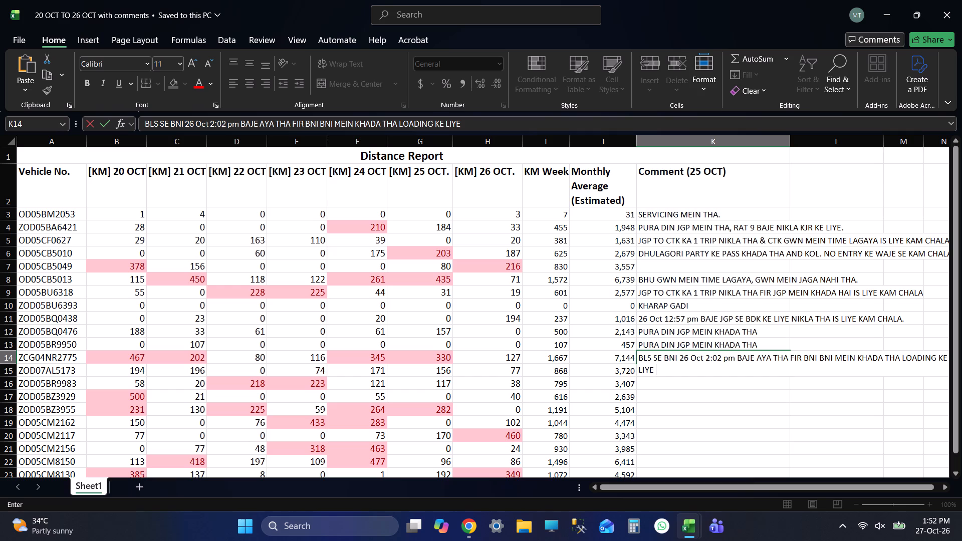
text(IS LIYE KAM CHALA.)
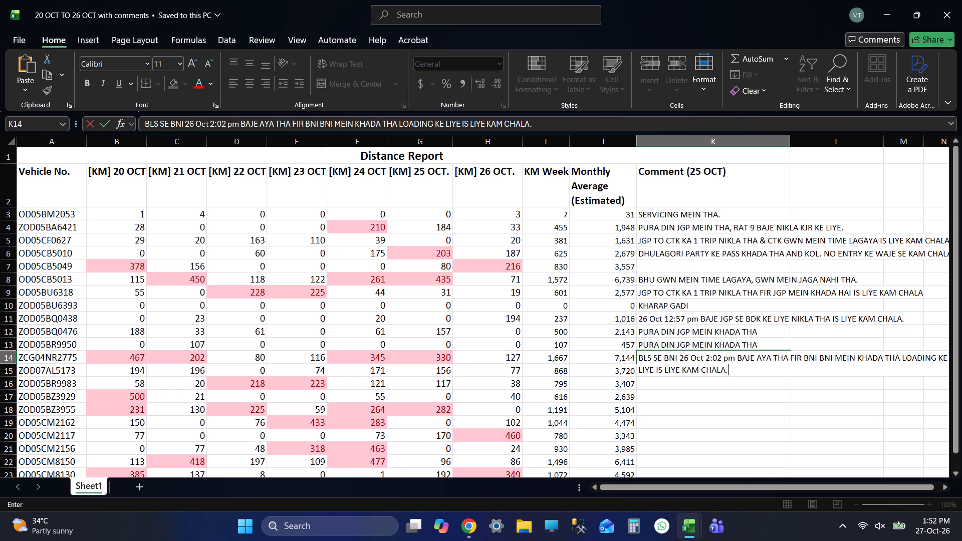
click(817, 360)
key(BackSpace)
key(BackSpace)
key(BackSpace)
key(BackSpace)
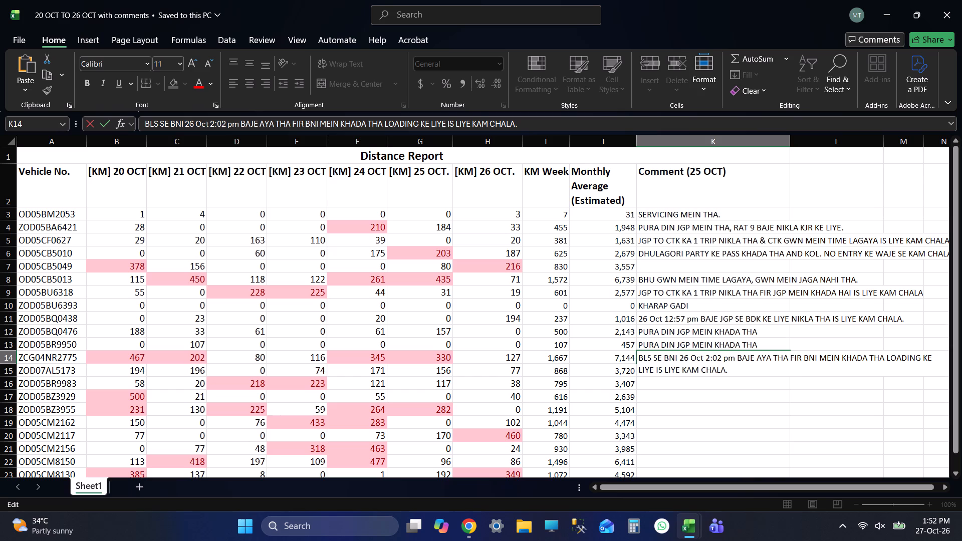
click(742, 371)
key(Return)
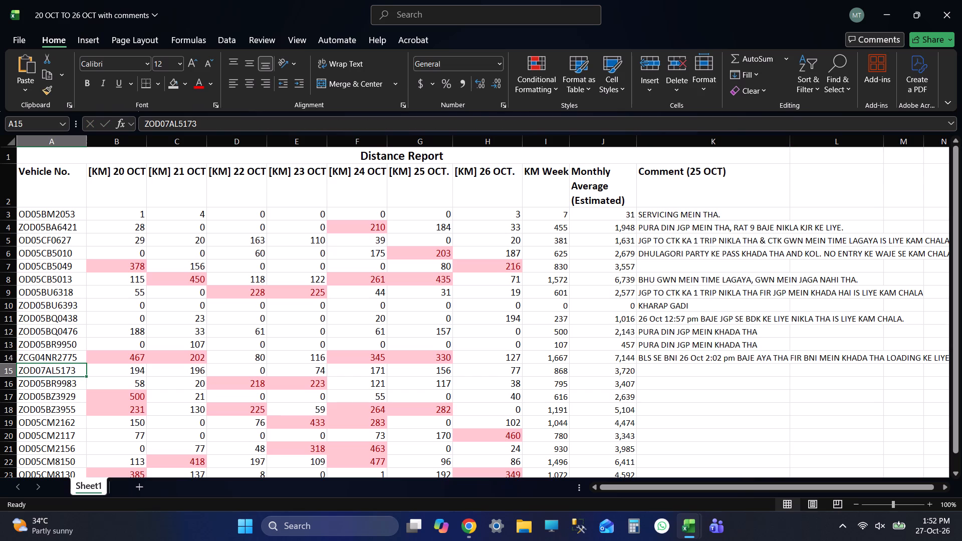
key(ctrl+s)
click(683, 368)
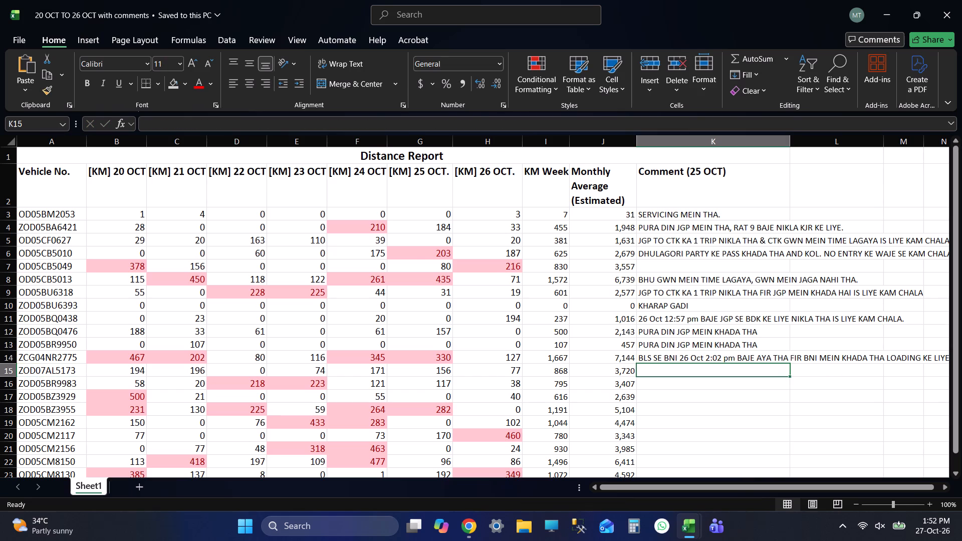
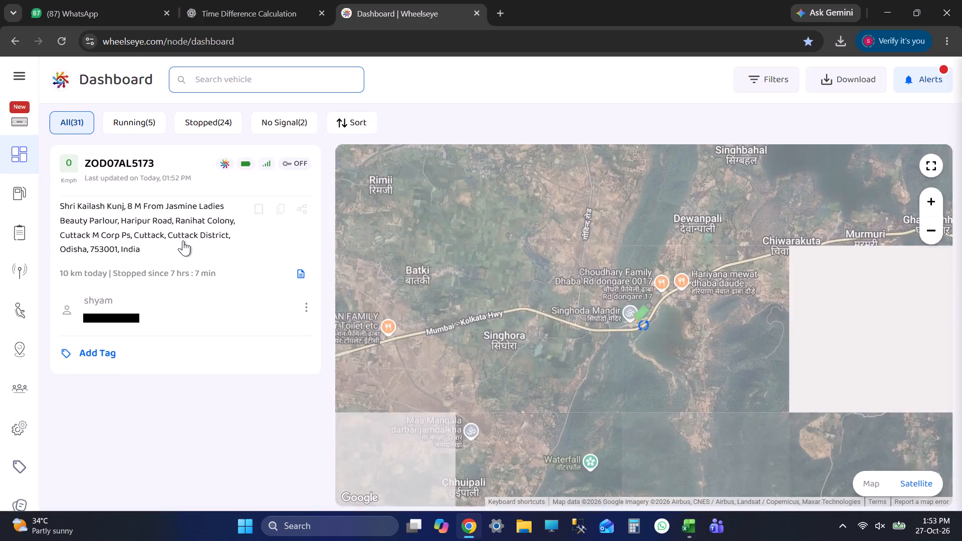
click(183, 240)
click(381, 188)
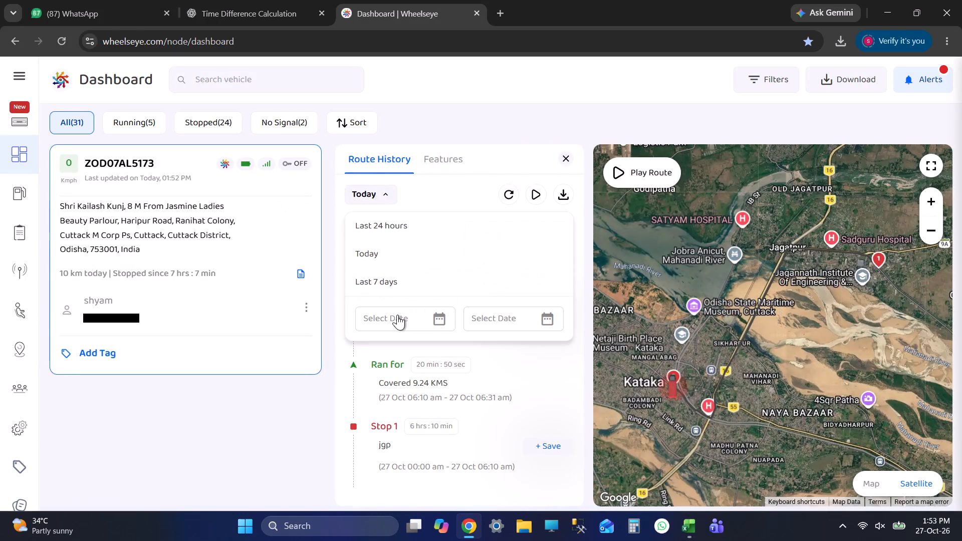
click(397, 315)
key(alt+Tab)
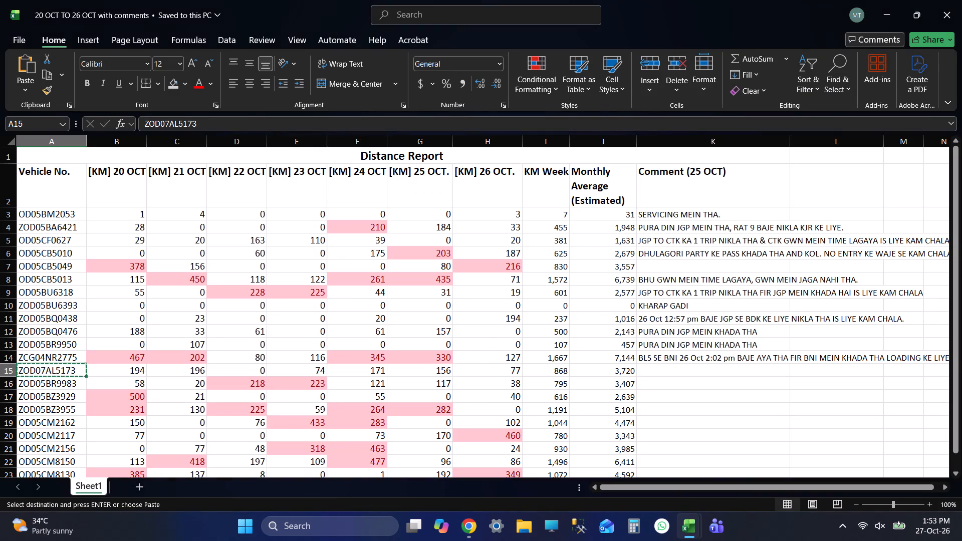
key(alt+Tab)
click(432, 387)
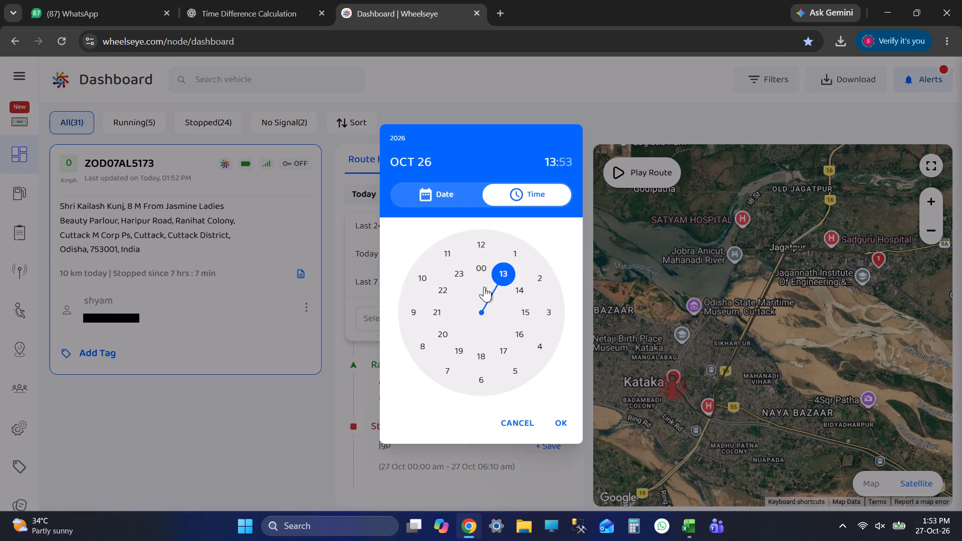
click(481, 266)
click(479, 242)
click(558, 419)
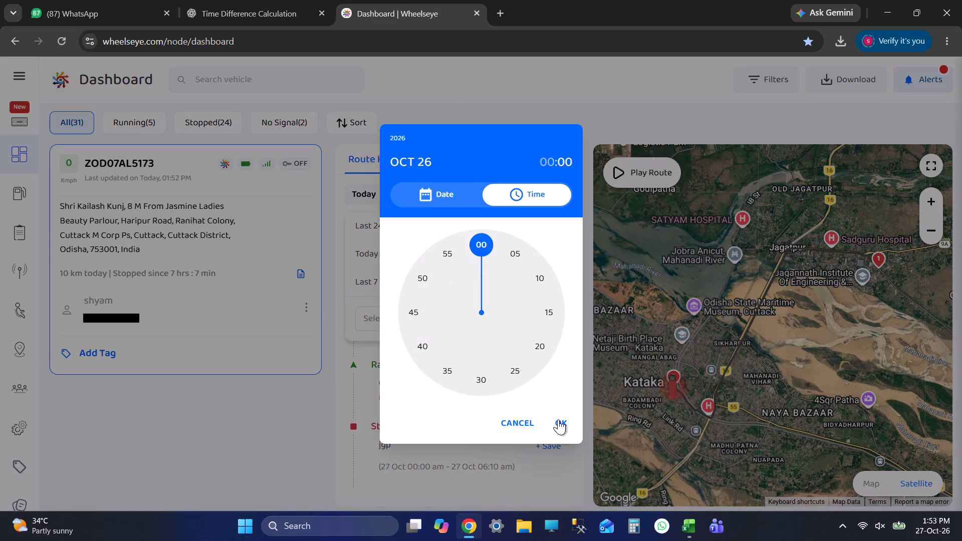
click(505, 320)
click(432, 386)
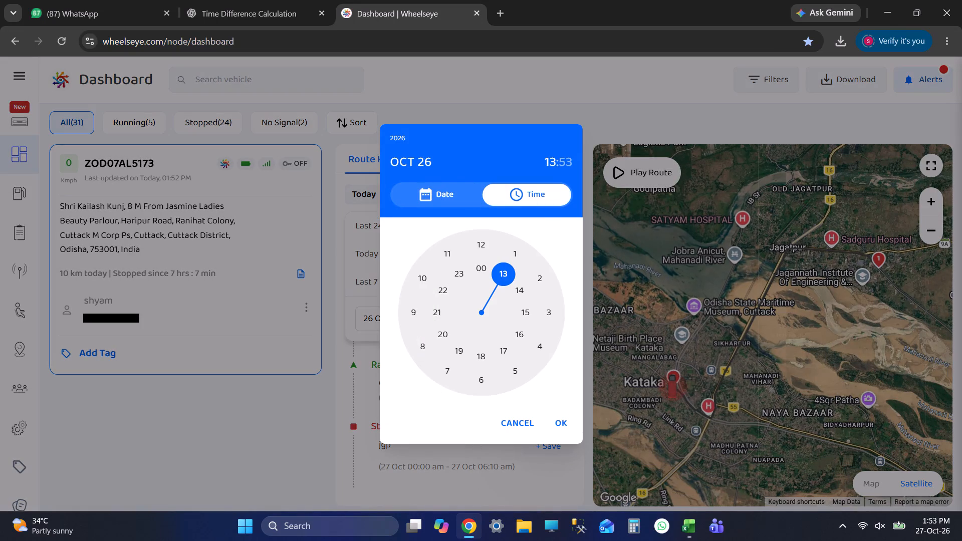
click(459, 265)
click(476, 237)
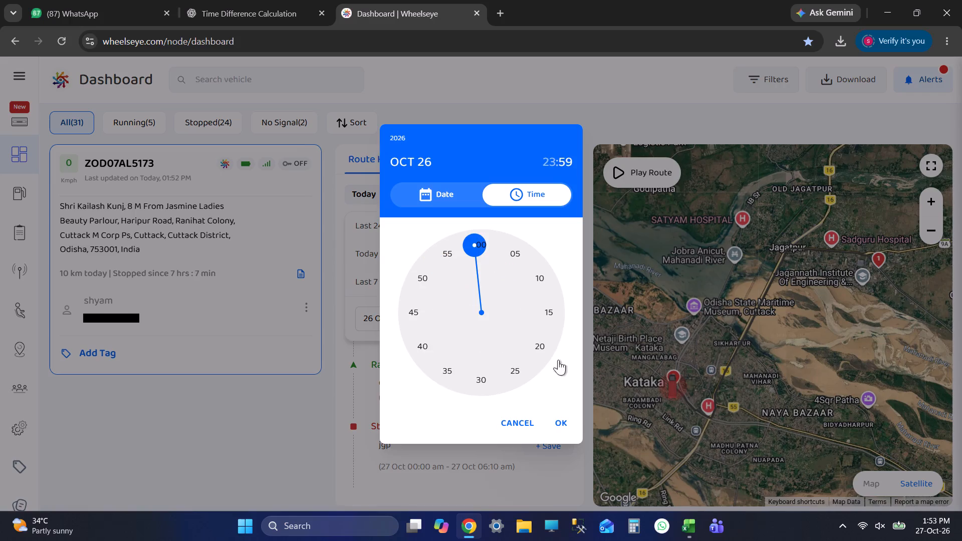
click(555, 414)
click(450, 305)
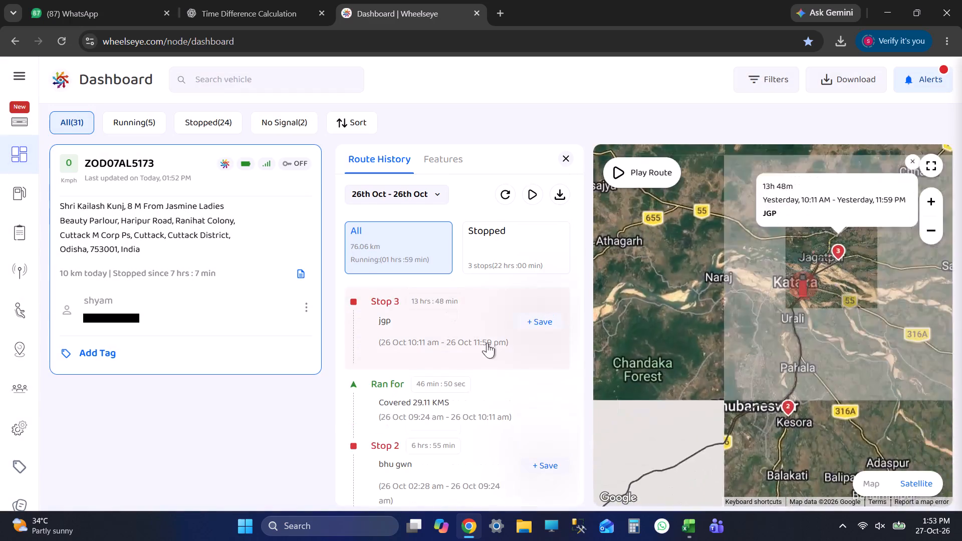
scroll(491, 359, down, 3)
scroll(492, 365, up, 4)
scroll(492, 365, down, 2)
scroll(492, 365, up, 1)
scroll(492, 365, down, 1)
scroll(492, 365, up, 1)
scroll(492, 365, down, 3)
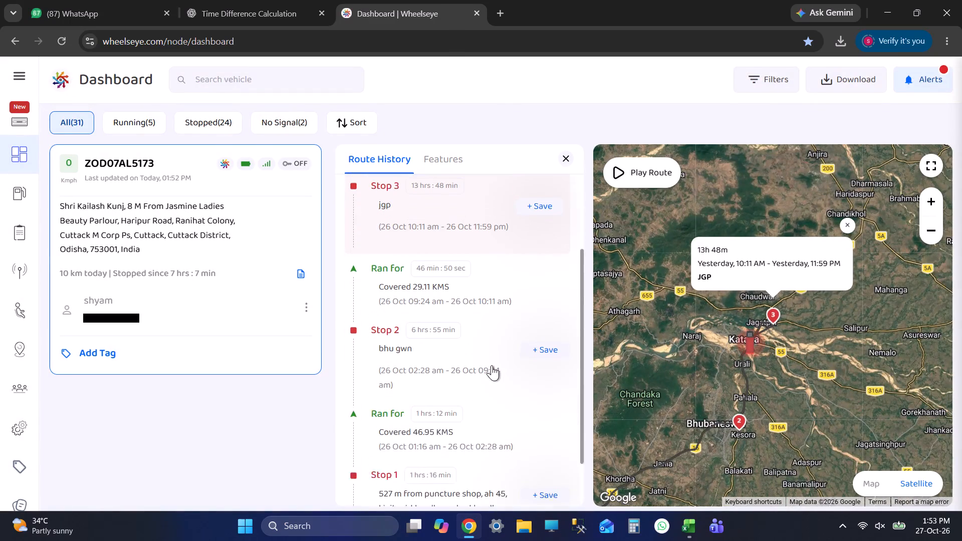
scroll(492, 365, down, 6)
click(463, 454)
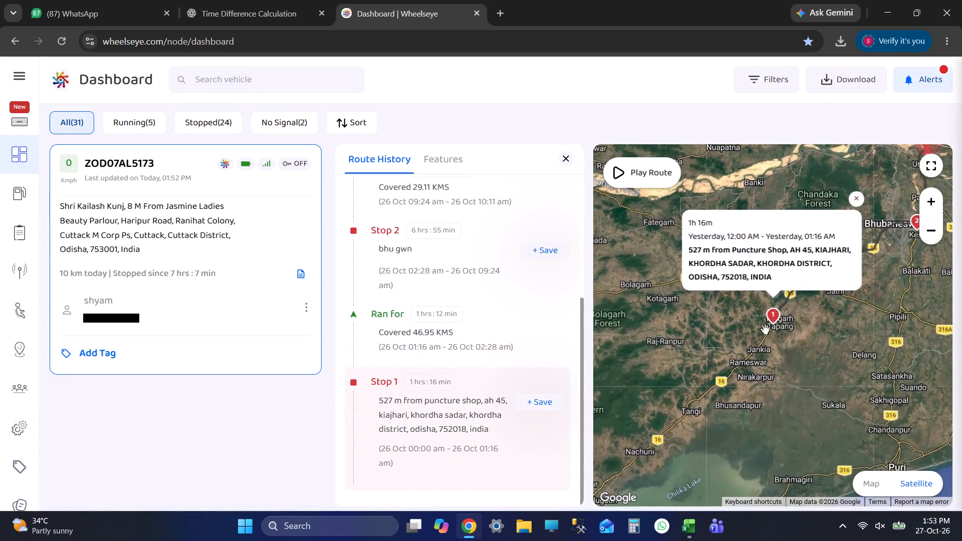
scroll(768, 328, up, 8)
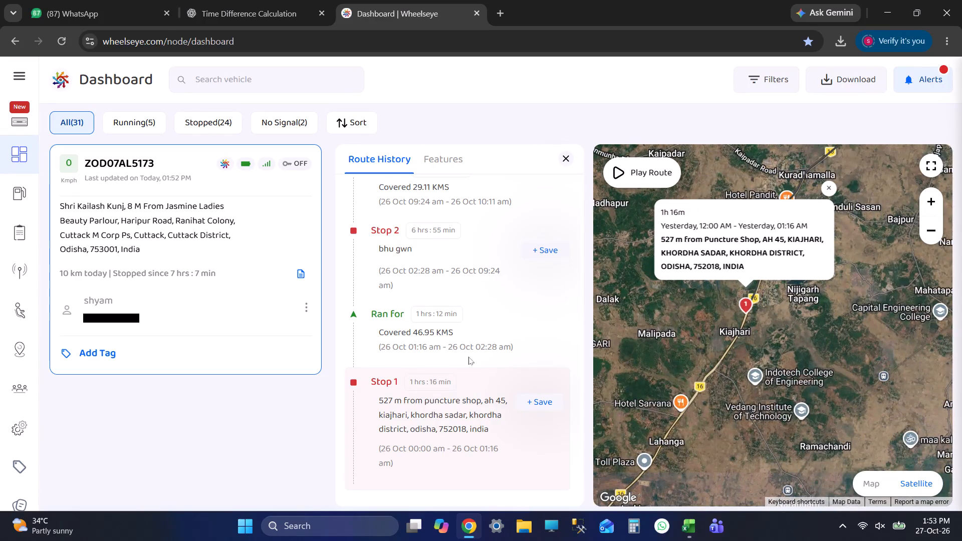
scroll(441, 378, up, 1)
click(440, 335)
scroll(452, 387, up, 2)
click(450, 330)
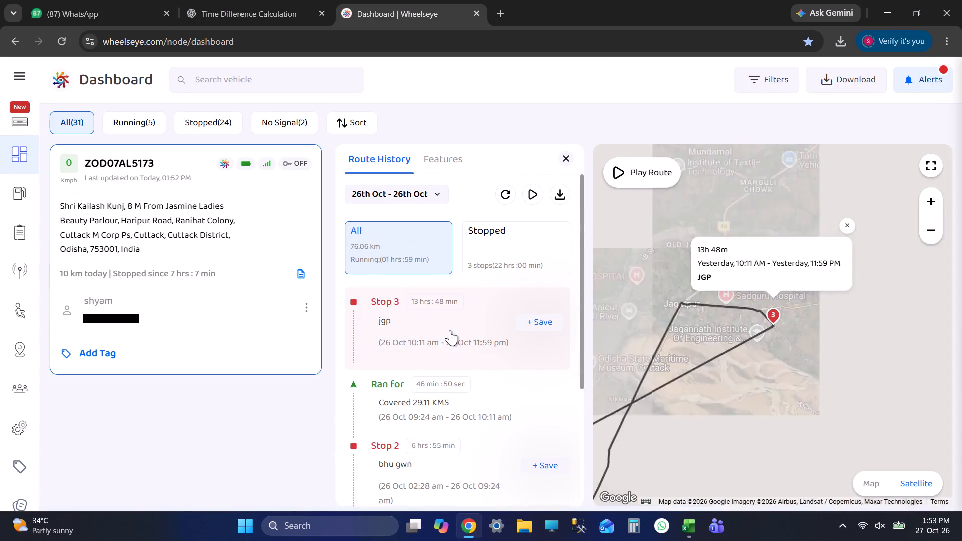
scroll(475, 370, down, 1)
click(442, 392)
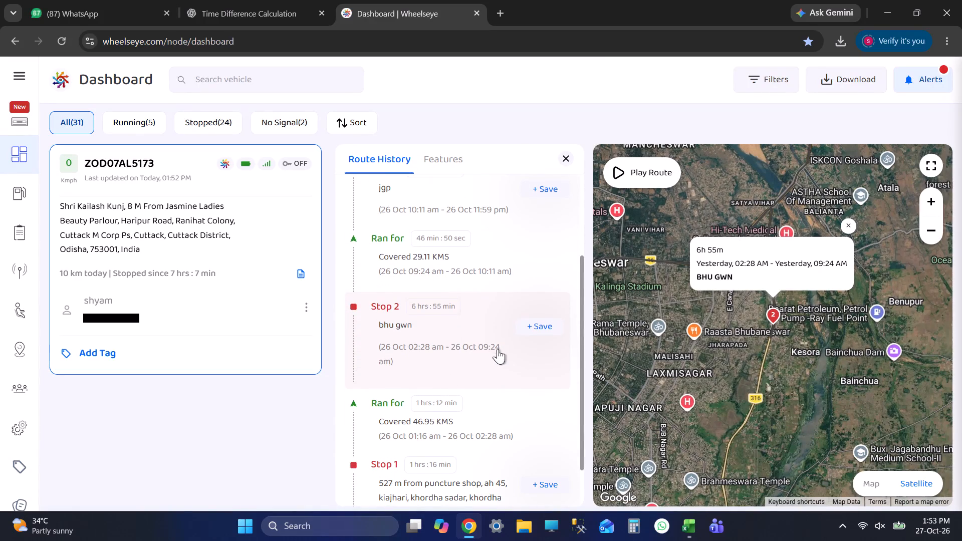
scroll(557, 426, up, 4)
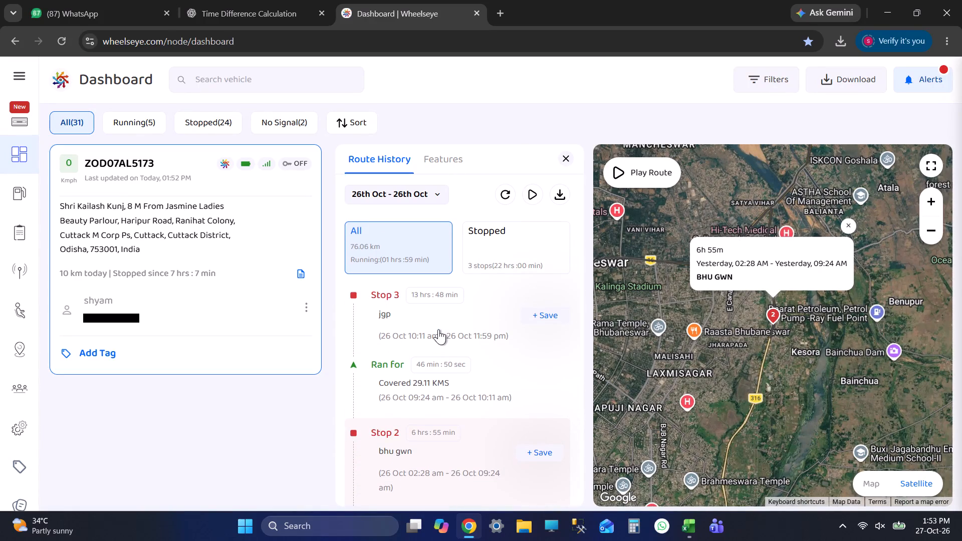
click(377, 190)
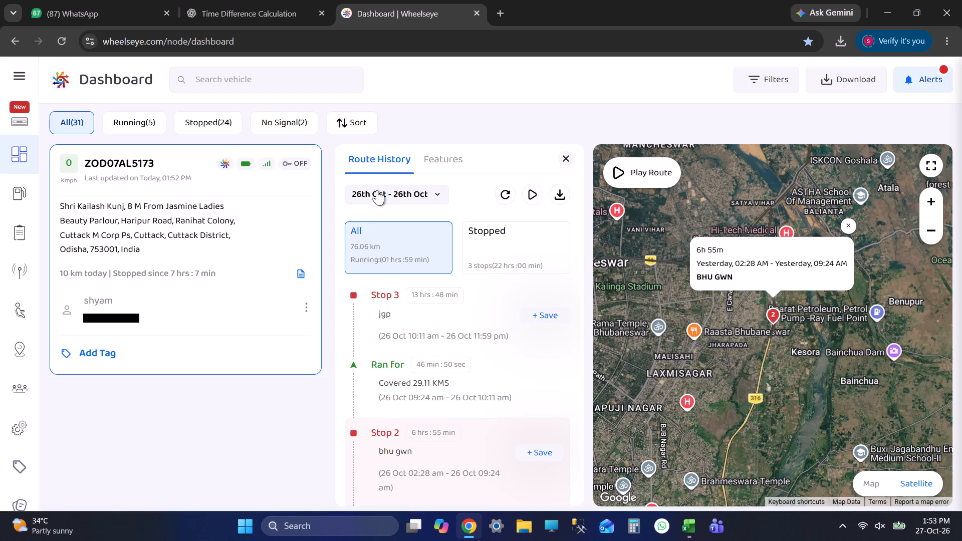
click(401, 273)
scroll(453, 325, down, 1)
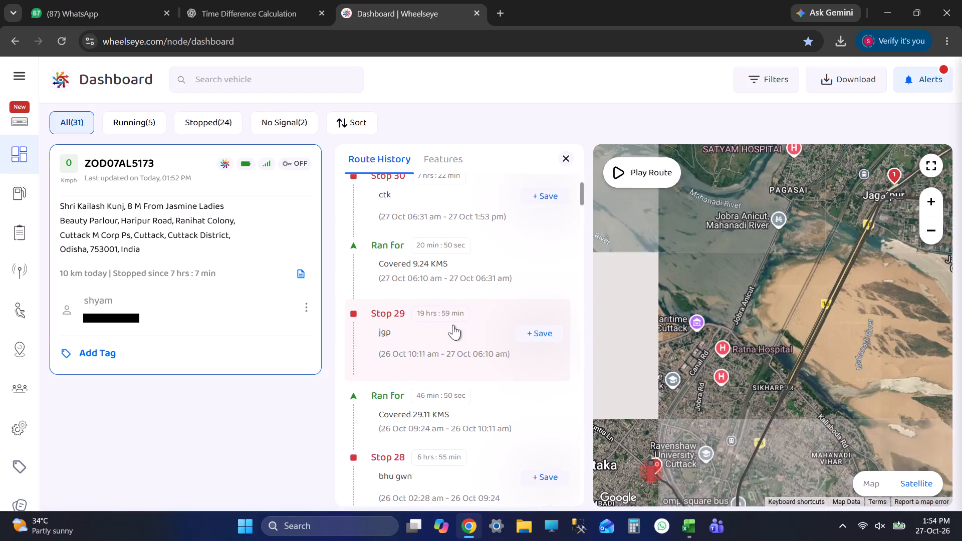
scroll(453, 325, down, 1)
click(425, 364)
scroll(467, 371, up, 1)
scroll(467, 372, down, 8)
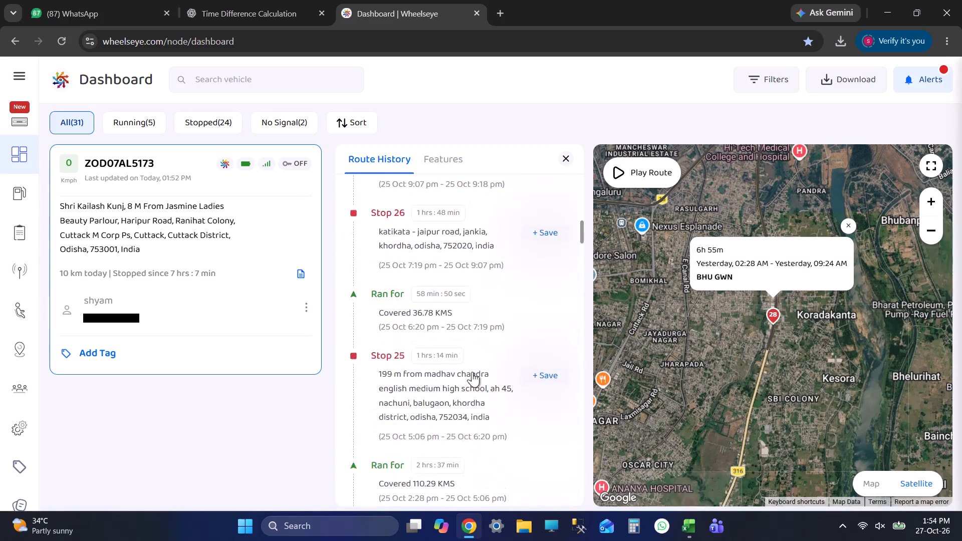
scroll(472, 372, down, 6)
click(475, 308)
click(474, 278)
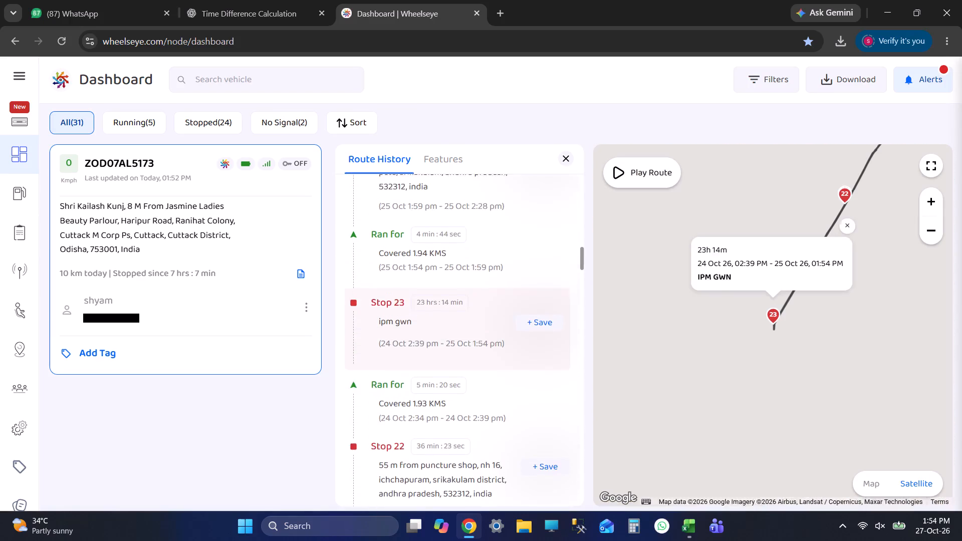
scroll(452, 427, up, 20)
scroll(453, 405, down, 1)
scroll(453, 405, up, 2)
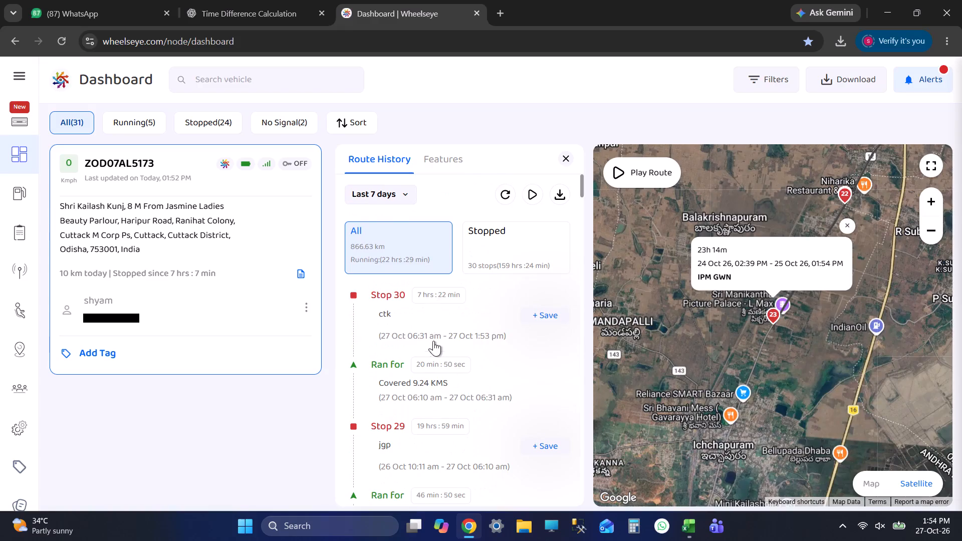
click(436, 346)
scroll(448, 396, down, 4)
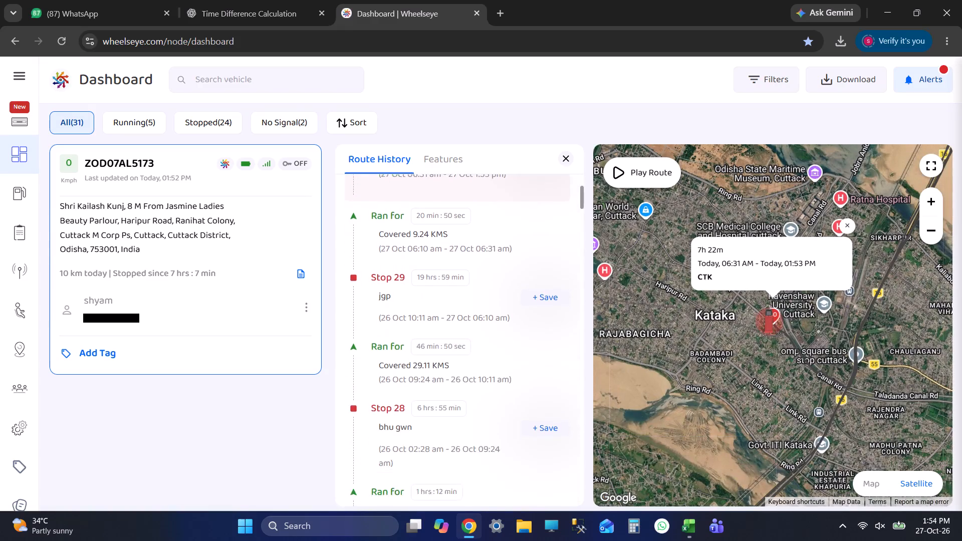
click(431, 225)
drag(380, 353, 440, 368)
click(386, 348)
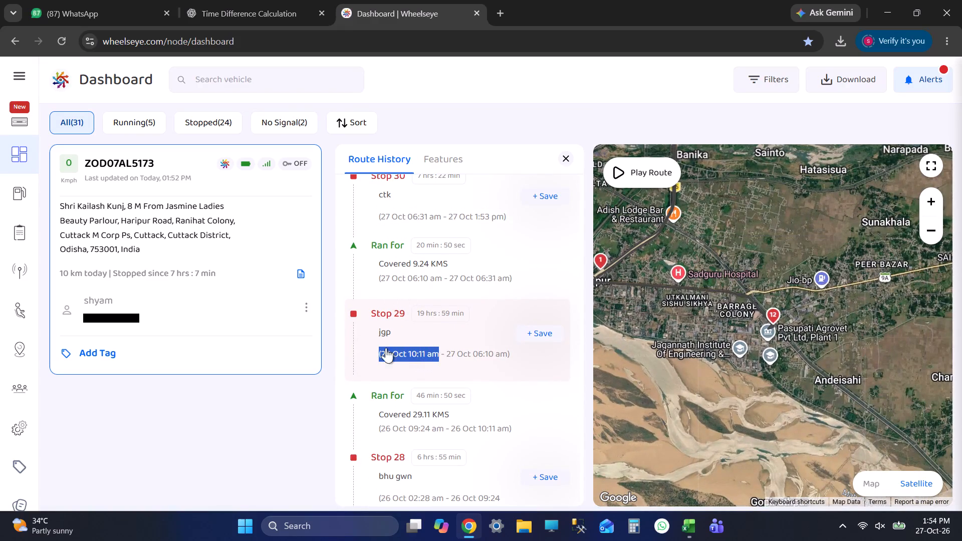
drag(382, 352, 438, 362)
key(ctrl+c)
key(alt+Tab)
key(Tab)
key(Tab)
key(Tab)
key(Tab)
key(Tab)
key(Tab)
key(Tab)
key(Tab)
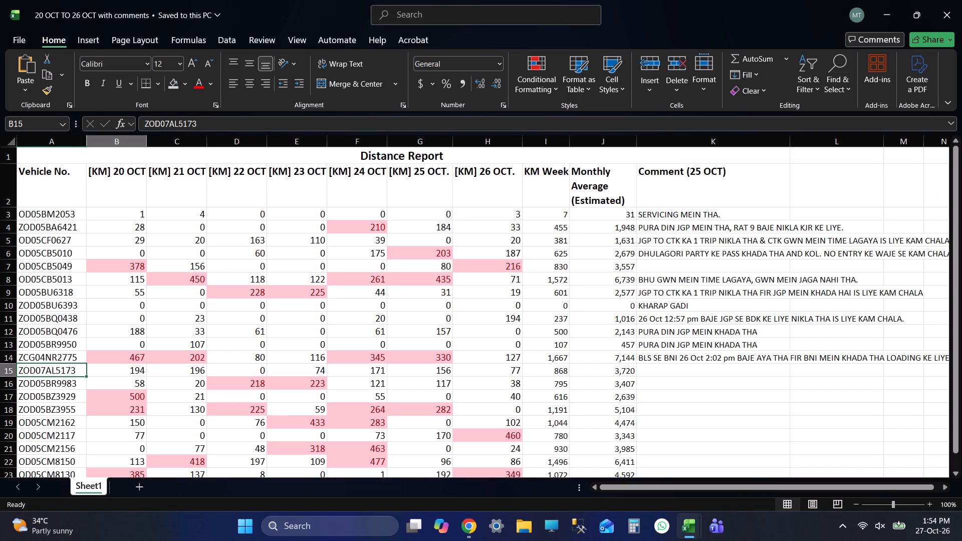
key(Tab)
key(Tab)
key(alt+Tab)
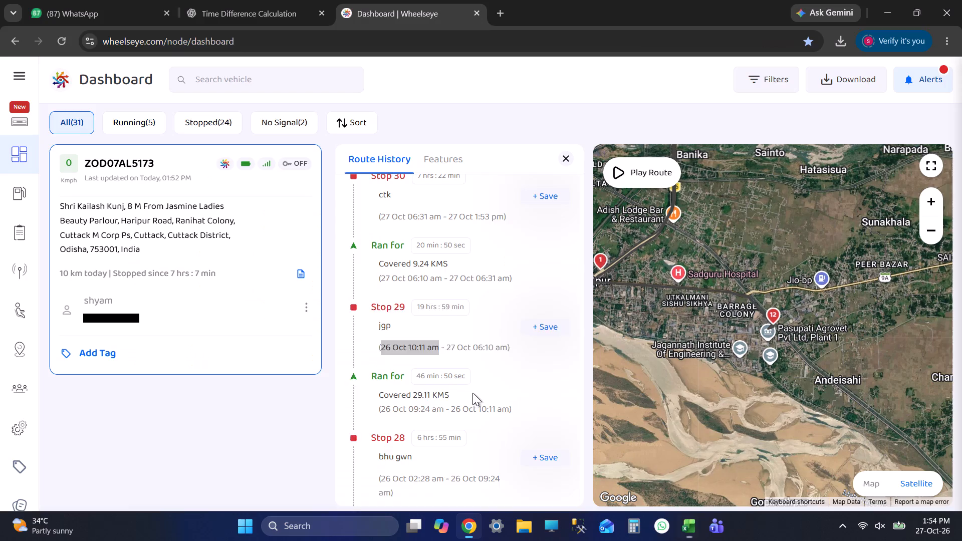
key(alt+Tab)
key(alt+Tab)
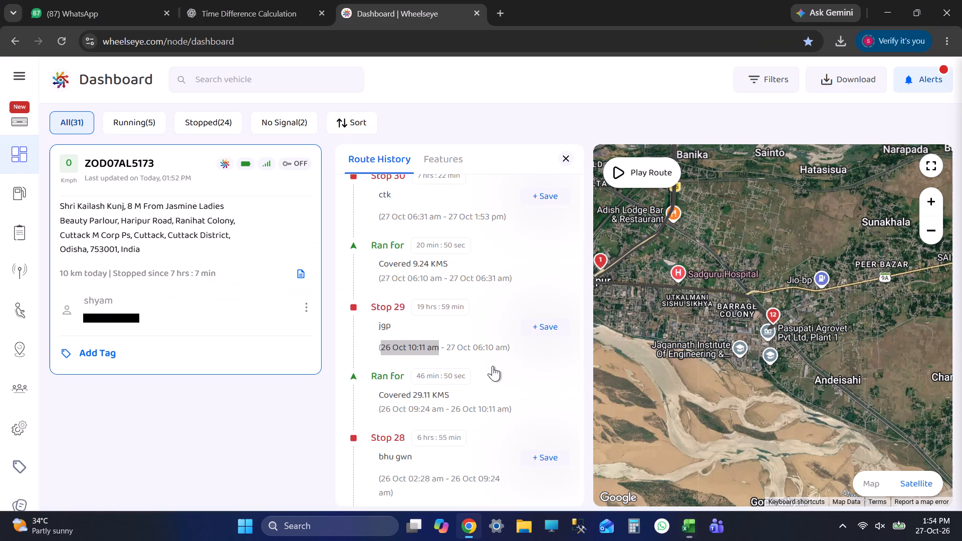
key(alt+Tab)
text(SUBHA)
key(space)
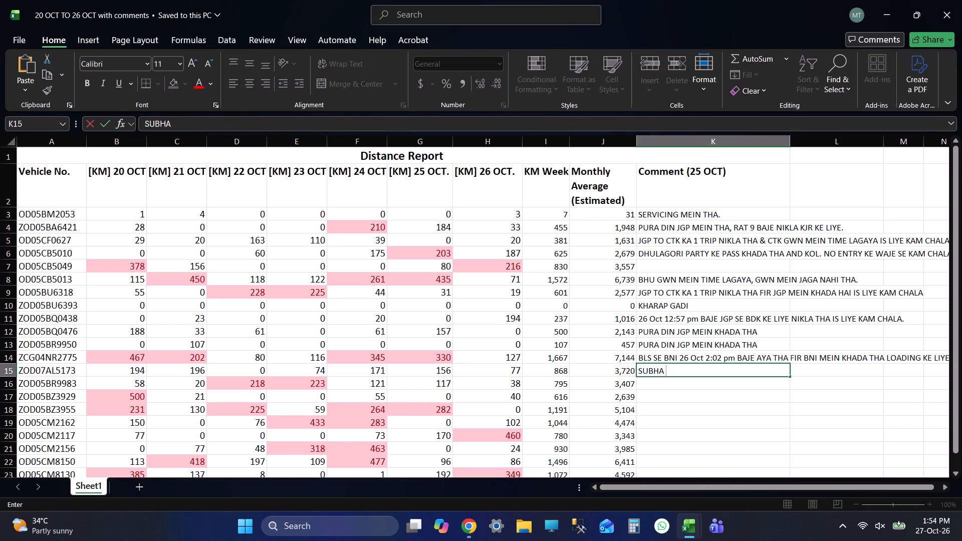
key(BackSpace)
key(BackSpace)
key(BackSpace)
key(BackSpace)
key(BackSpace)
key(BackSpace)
text(IPM TO JGP)
key(space)
key(BackSpace)
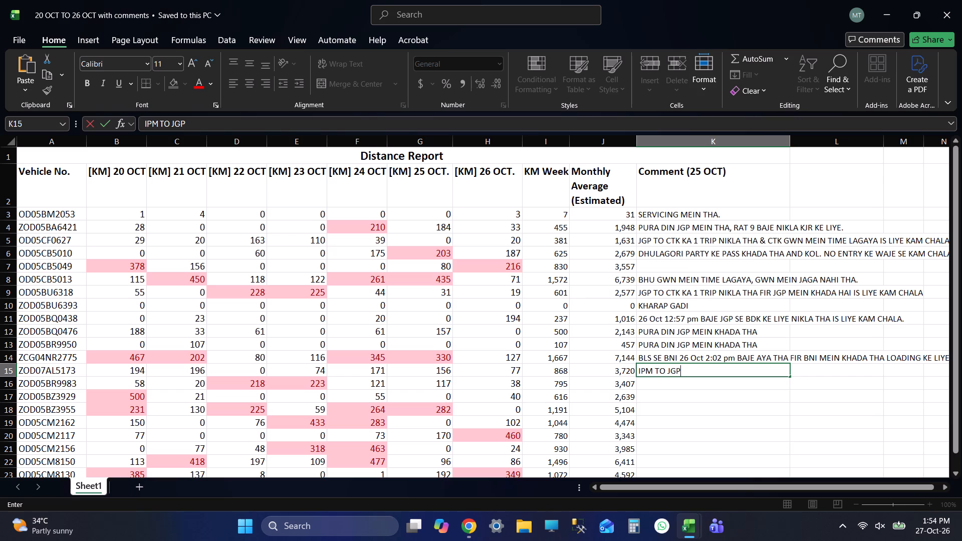
key(BackSpace)
key(BackSpace)
key(BackSpace)
key(BackSpace)
key(BackSpace)
key(BackSpace)
text(SE JGP)
key(space)
text(POHOCHA)
key(space)
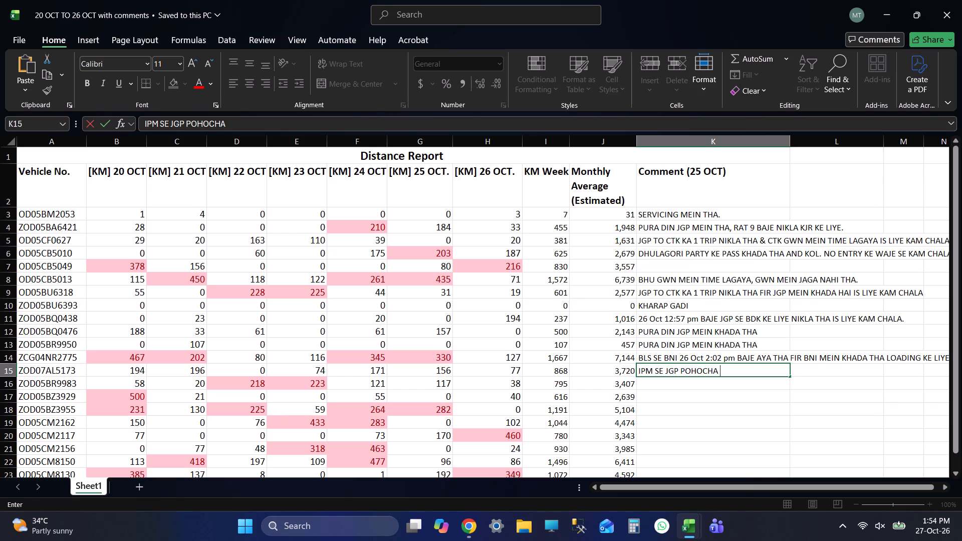
key(ctrl+v)
key(space)
text(BAJE)
key(space)
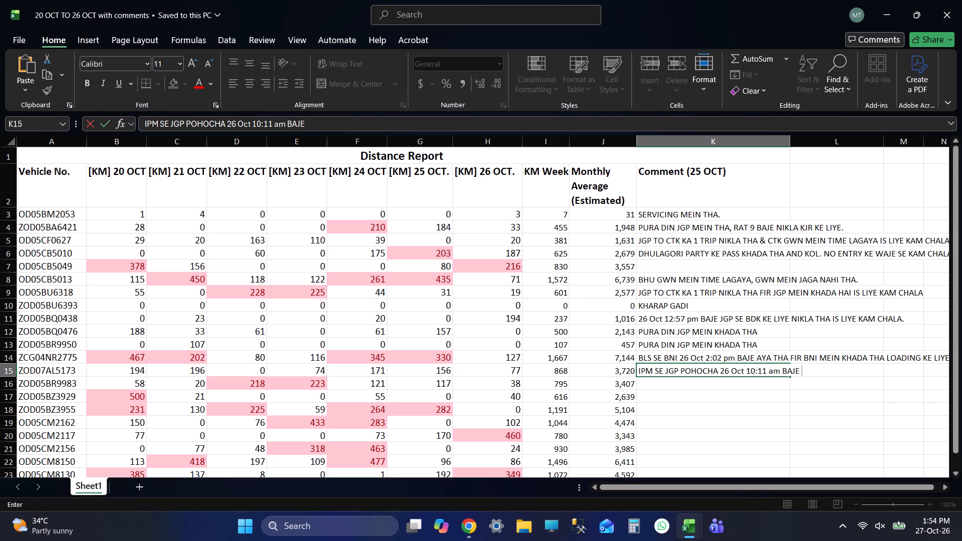
text(FI)
text(R)
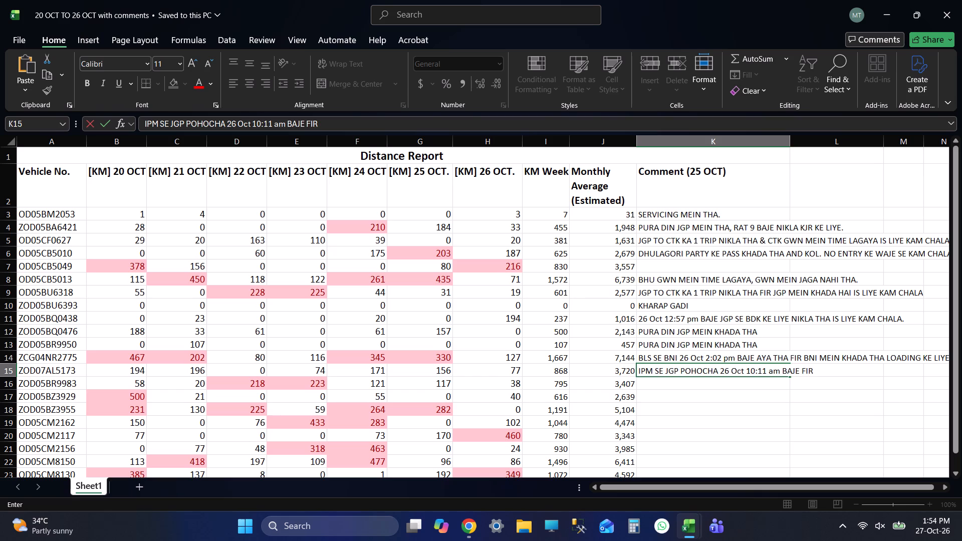
key(space)
key(alt+Tab)
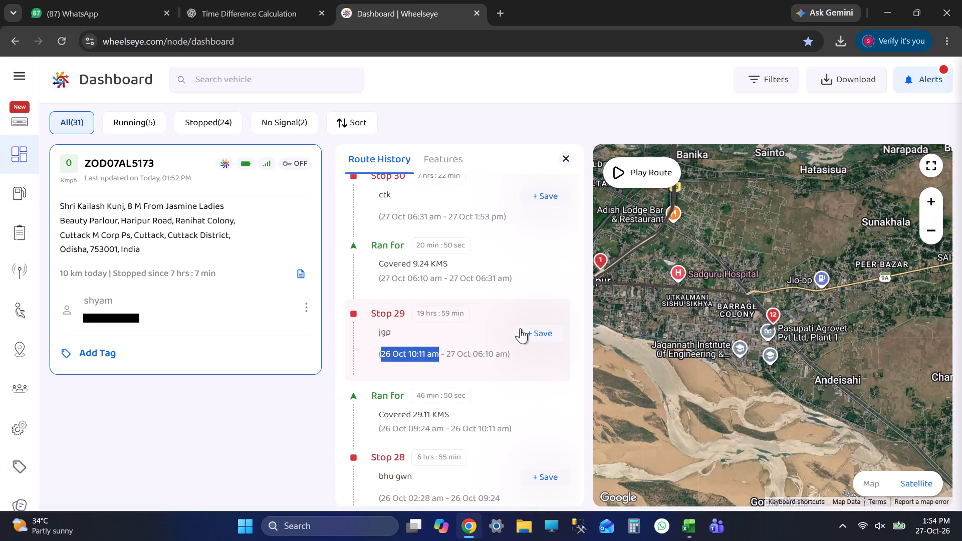
scroll(489, 336, up, 1)
click(469, 259)
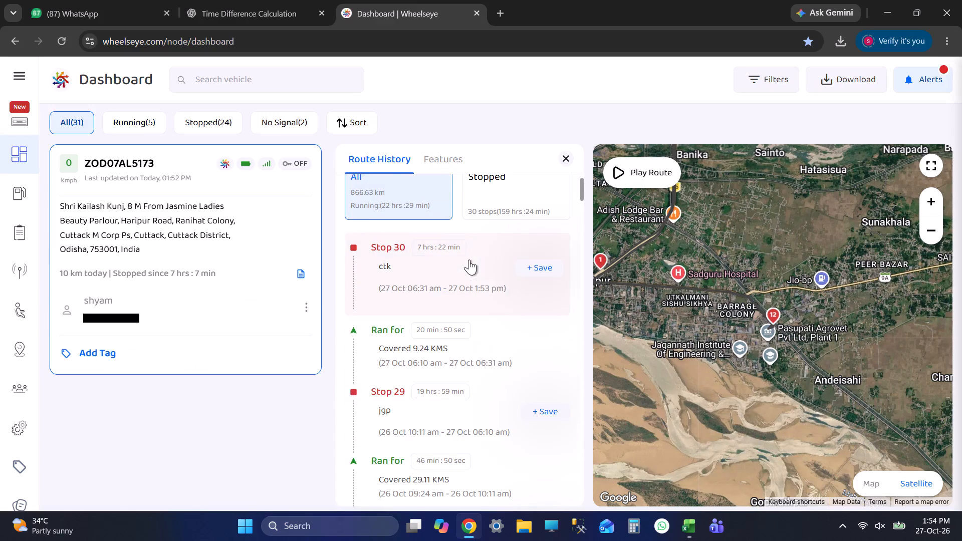
click(492, 467)
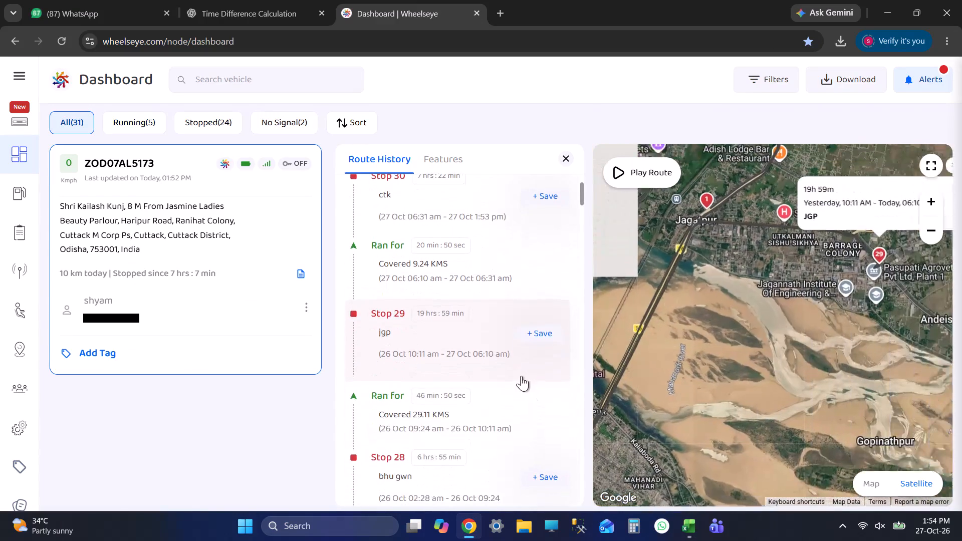
scroll(521, 376, up, 2)
scroll(490, 333, down, 1)
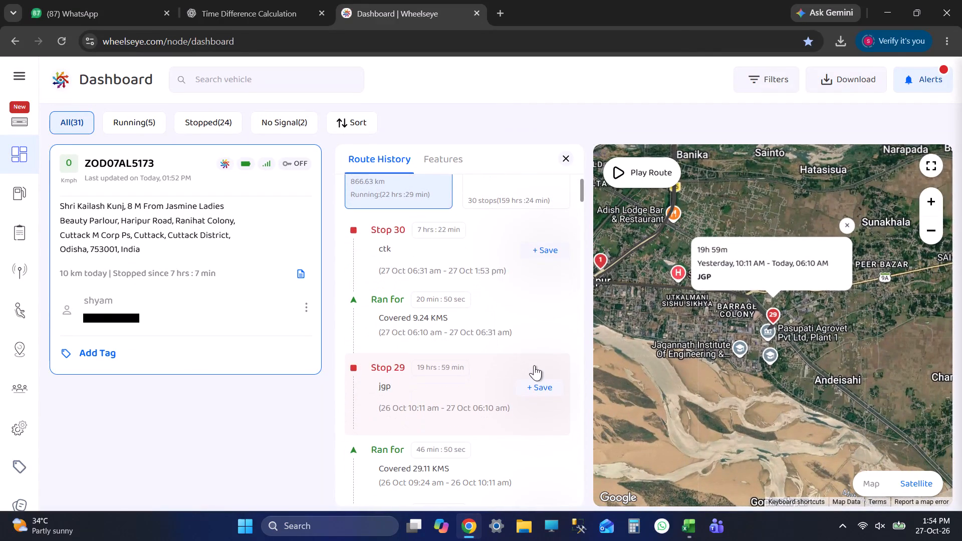
key(alt+Tab)
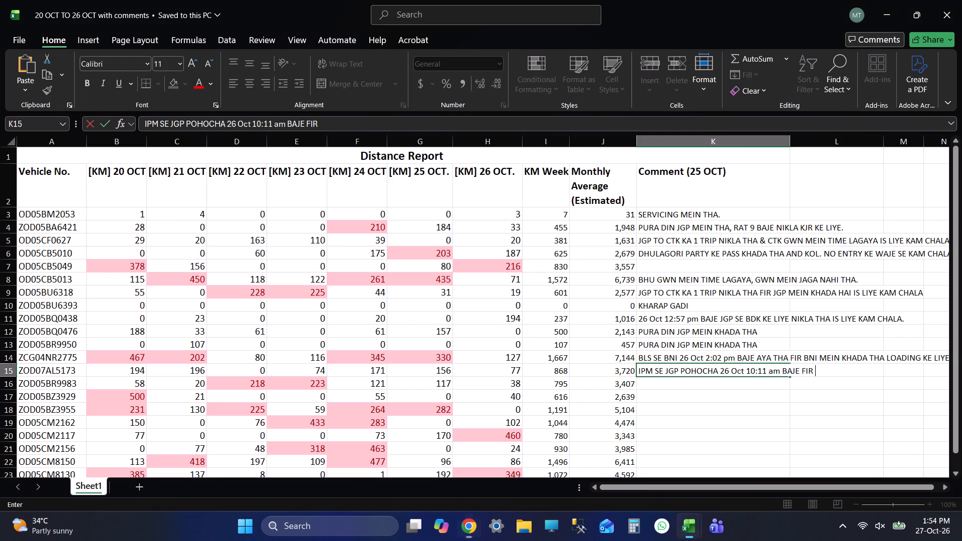
text(PURA DIN JGP MEIN KHADA THA IS LIYE KAM CHALA)
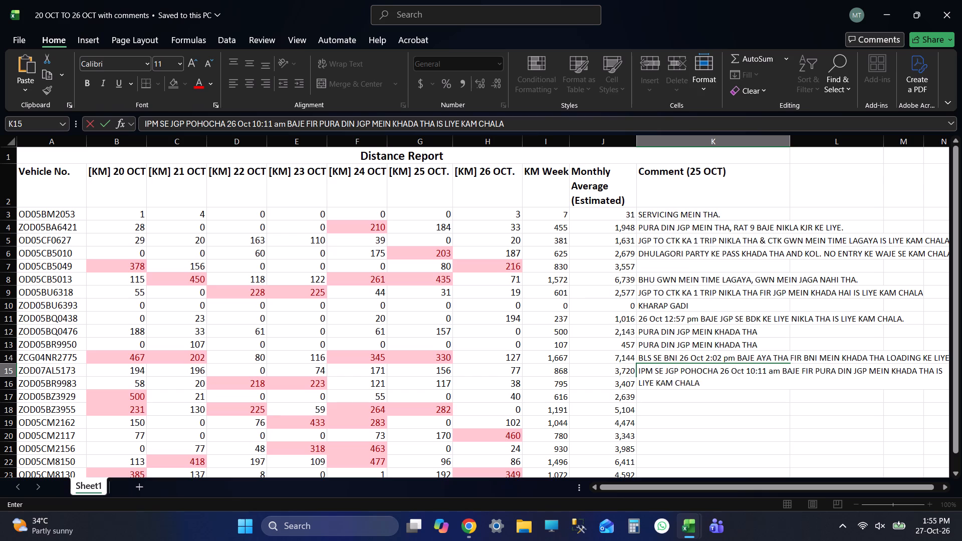
key(period)
key(Return)
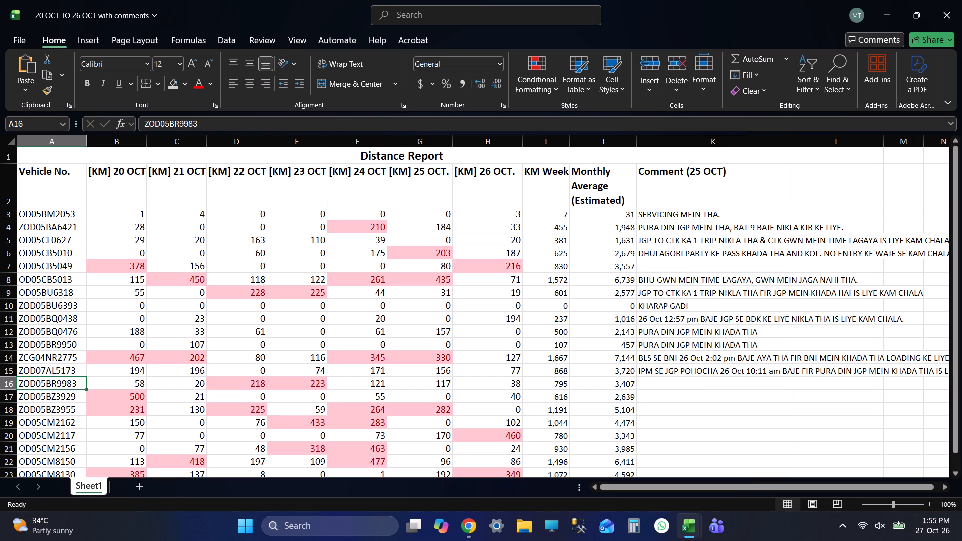
click(666, 375)
click(670, 389)
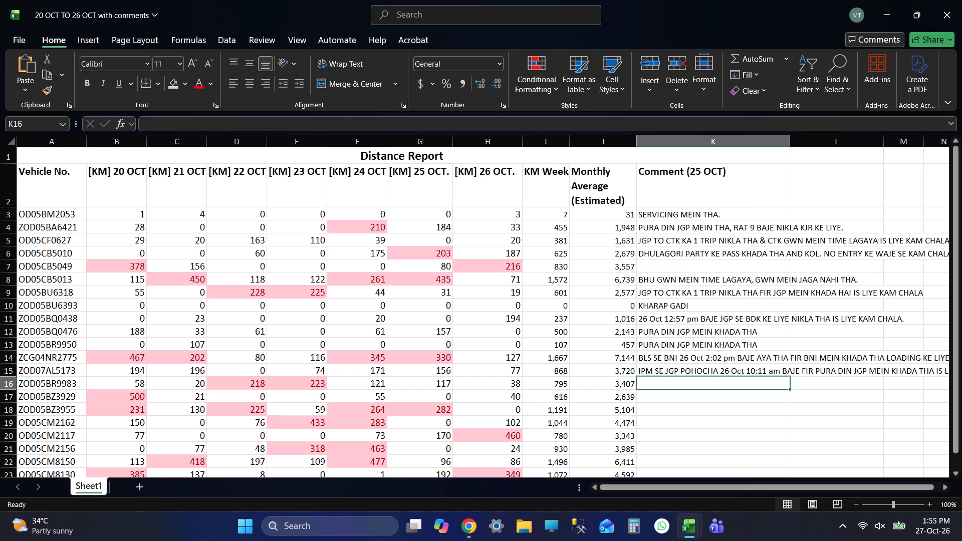
key(ctrl+s)
key(shift+Tab)
key(shift+Tab)
key(shift+Tab)
key(shift+Tab)
key(shift+Tab)
key(shift+Tab)
key(shift+Tab)
key(shift+Tab)
key(shift+Tab)
key(shift+Tab)
key(shift+Tab)
key(shift+Tab)
key(shift+Tab)
key(shift+Tab)
key(shift+Tab)
key(shift+Tab)
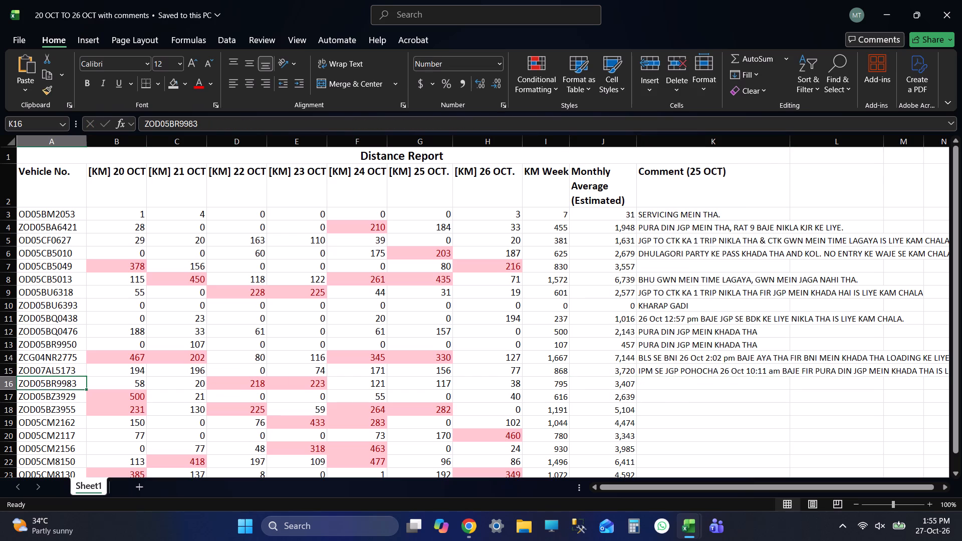
key(ctrl+c)
key(alt+Tab)
click(217, 77)
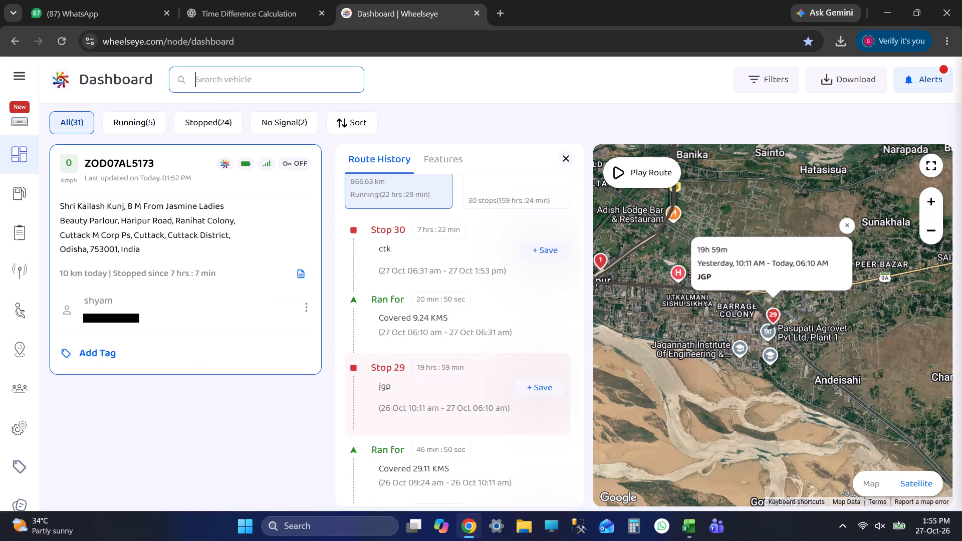
key(ctrl+v)
key(Return)
click(163, 211)
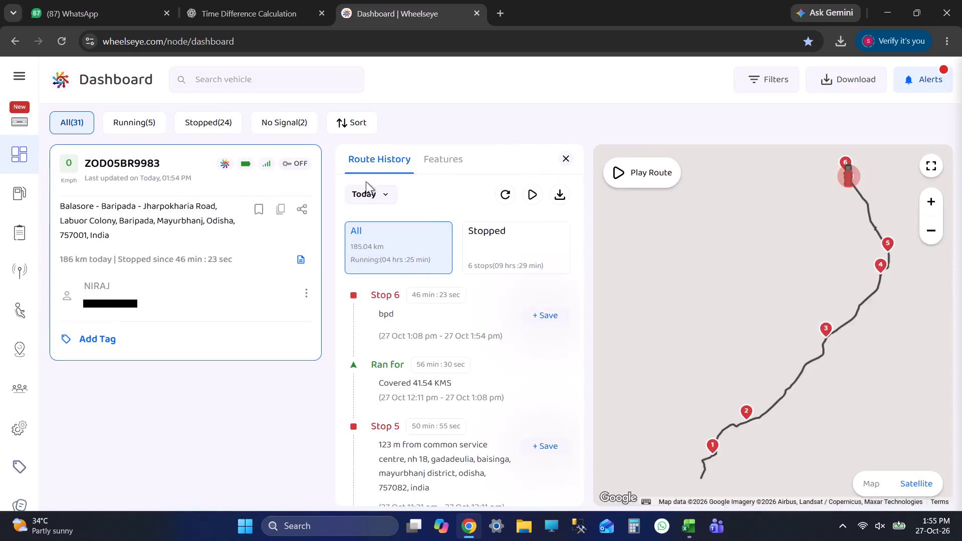
click(366, 181)
click(380, 201)
click(398, 323)
click(429, 396)
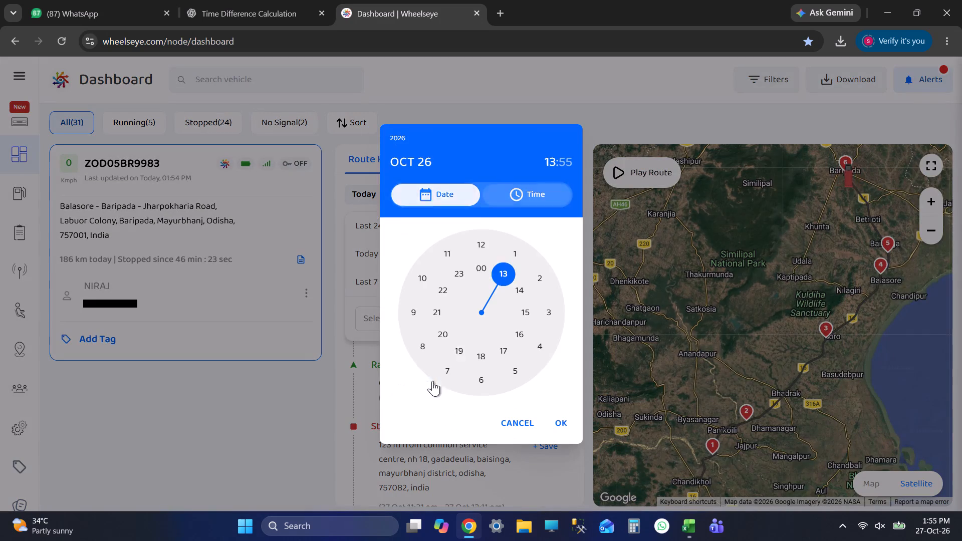
click(486, 268)
click(482, 247)
click(558, 422)
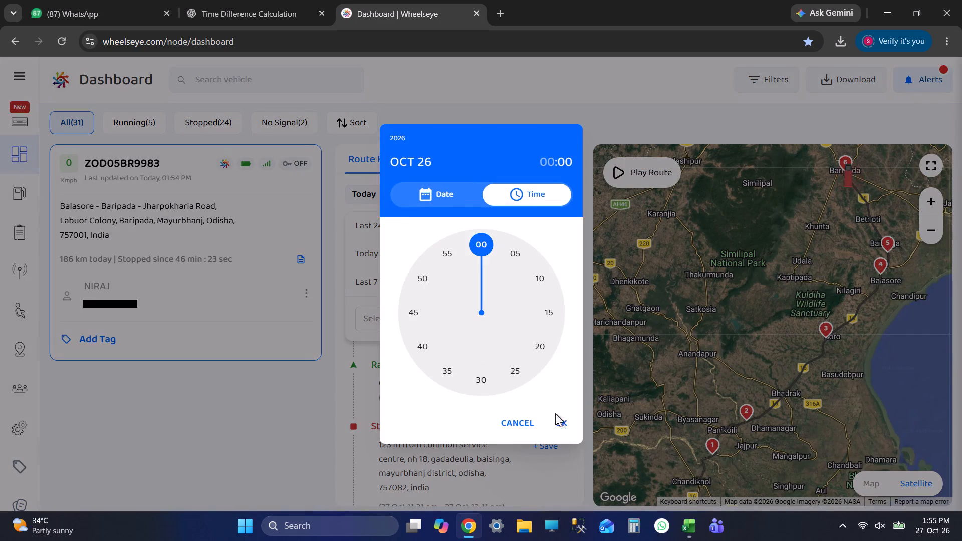
click(480, 314)
click(437, 380)
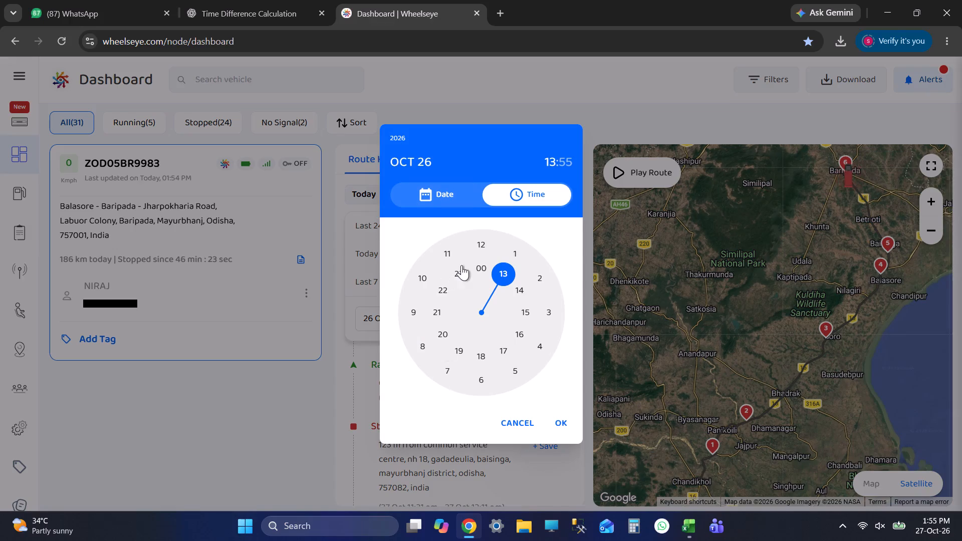
click(462, 265)
click(474, 241)
click(560, 409)
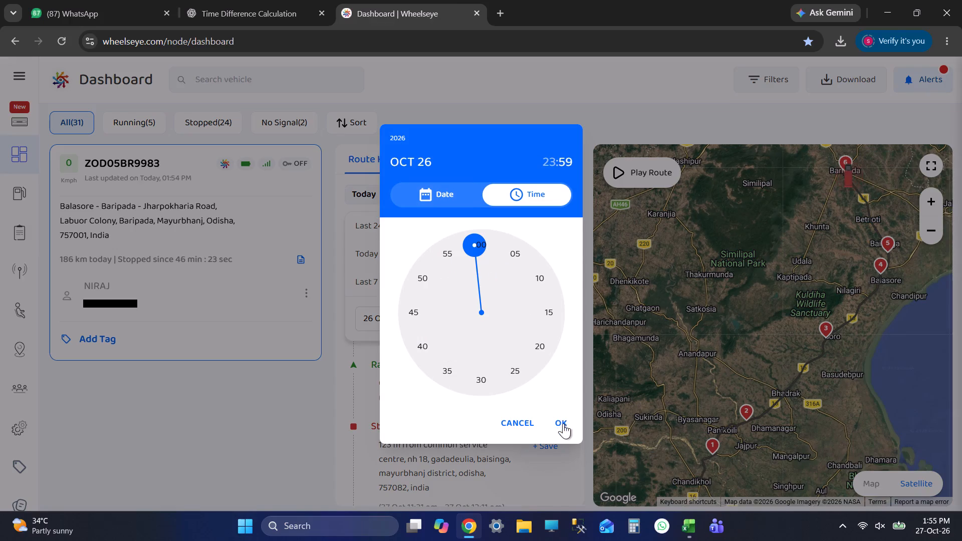
click(563, 423)
scroll(506, 357, down, 7)
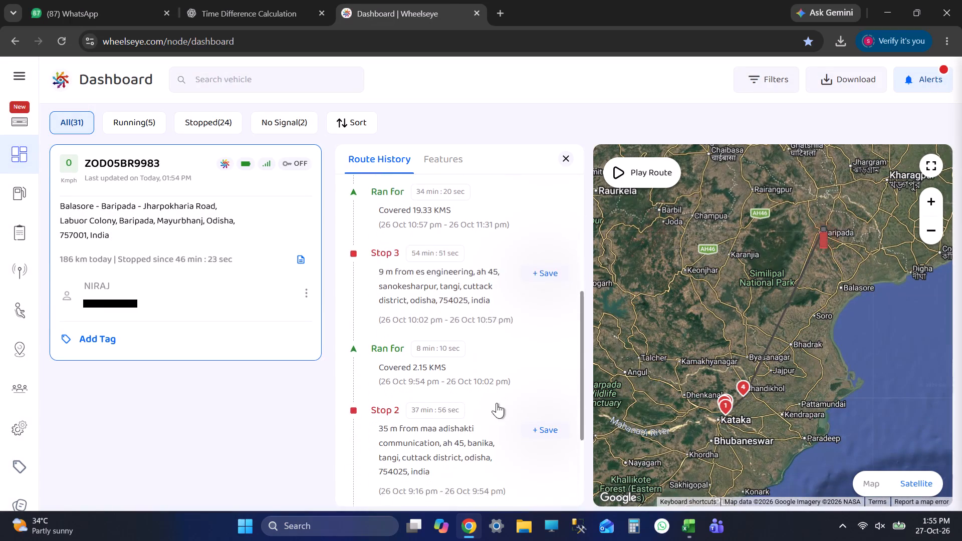
scroll(497, 403, down, 5)
click(463, 466)
scroll(792, 308, up, 3)
scroll(783, 323, down, 1)
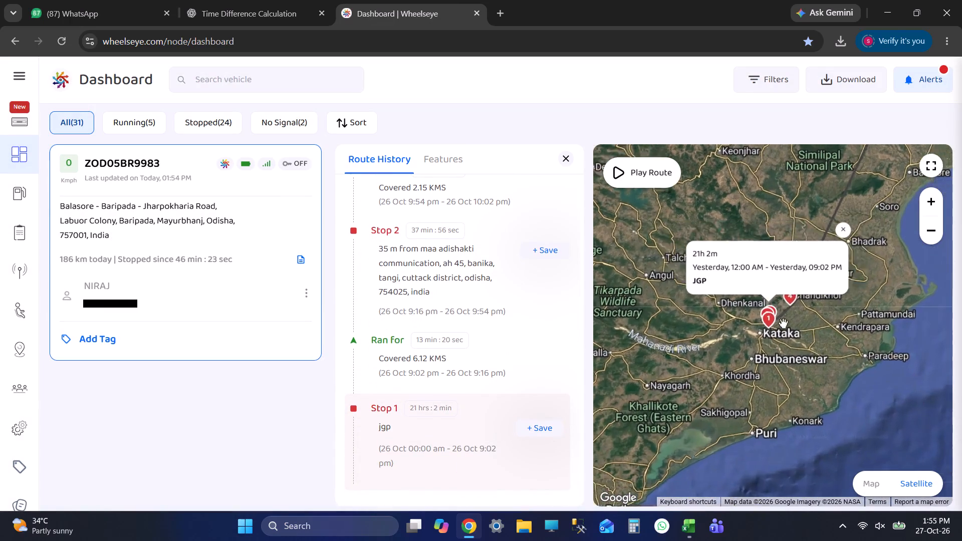
scroll(751, 334, up, 8)
scroll(834, 327, up, 5)
scroll(810, 314, down, 1)
scroll(799, 314, up, 1)
scroll(798, 315, down, 1)
scroll(798, 315, up, 5)
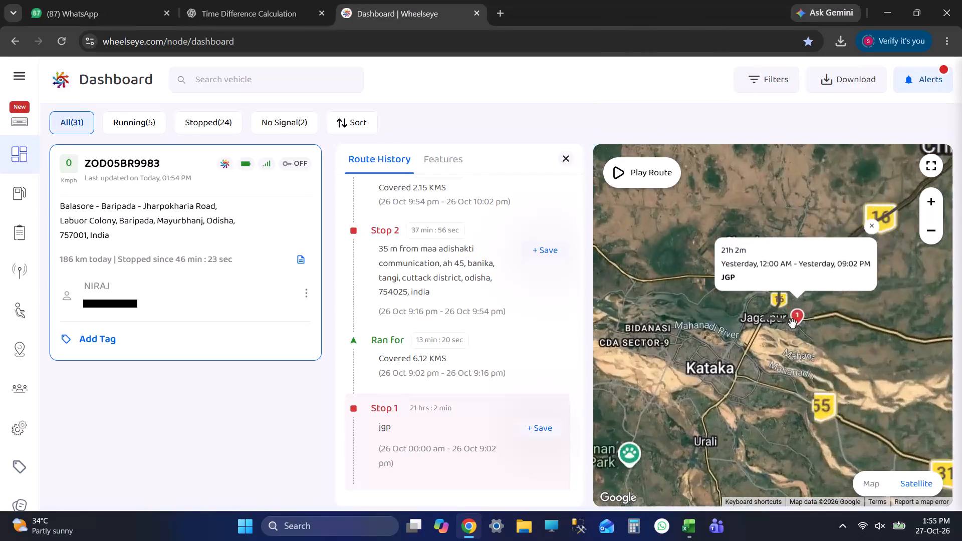
scroll(792, 323, up, 2)
scroll(794, 324, down, 1)
scroll(794, 324, up, 3)
drag(794, 342, 742, 417)
scroll(476, 457, down, 1)
scroll(476, 457, up, 1)
scroll(476, 457, down, 1)
scroll(476, 457, up, 1)
scroll(476, 457, down, 1)
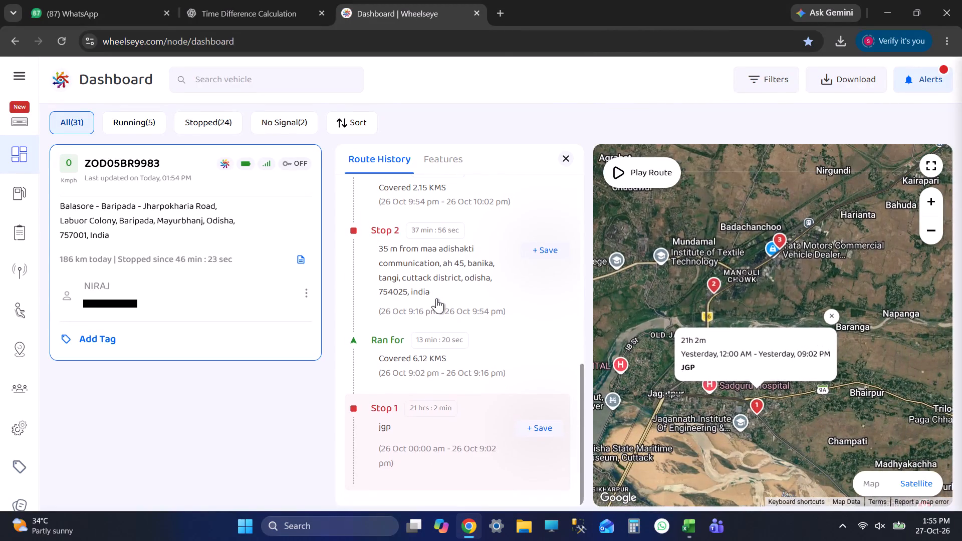
click(436, 298)
scroll(457, 321, up, 2)
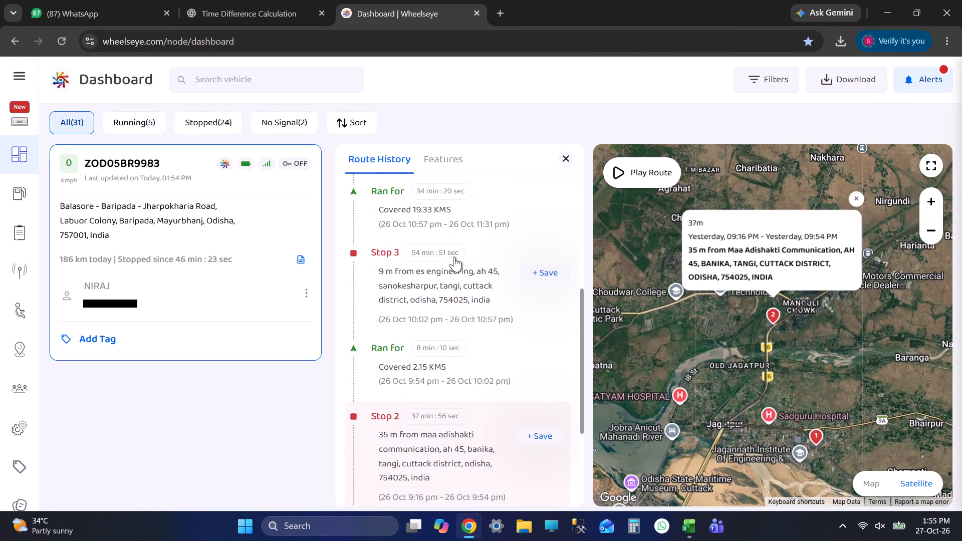
click(454, 256)
scroll(775, 322, up, 6)
scroll(778, 332, down, 3)
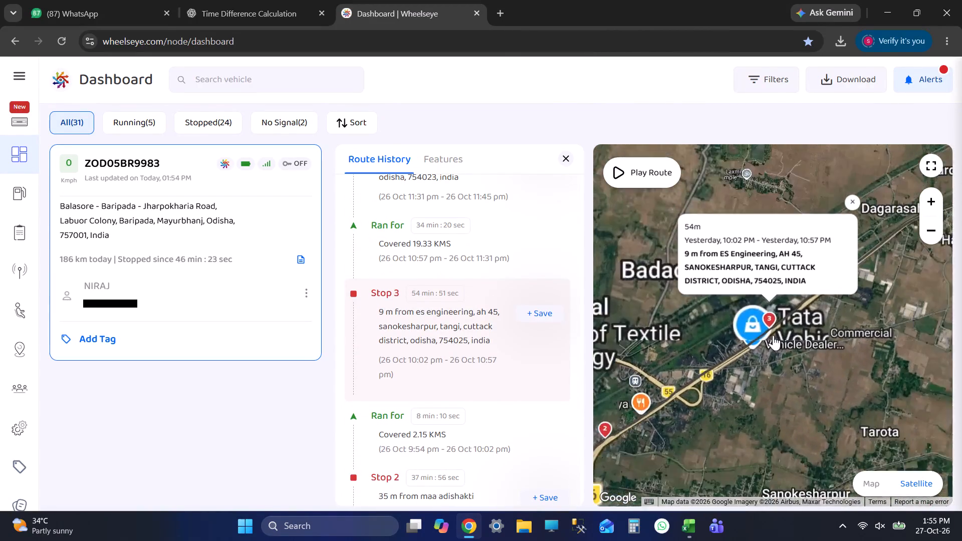
scroll(773, 335, down, 2)
scroll(764, 343, up, 1)
scroll(764, 343, down, 3)
scroll(752, 353, up, 1)
scroll(752, 353, down, 10)
scroll(484, 398, down, 1)
scroll(479, 404, up, 1)
scroll(477, 406, down, 5)
scroll(479, 409, up, 1)
scroll(479, 409, down, 1)
scroll(479, 409, up, 1)
scroll(479, 409, down, 3)
scroll(479, 409, up, 1)
scroll(479, 409, down, 2)
scroll(447, 460, down, 1)
scroll(447, 460, up, 1)
scroll(447, 460, down, 7)
scroll(447, 460, up, 1)
scroll(447, 460, down, 14)
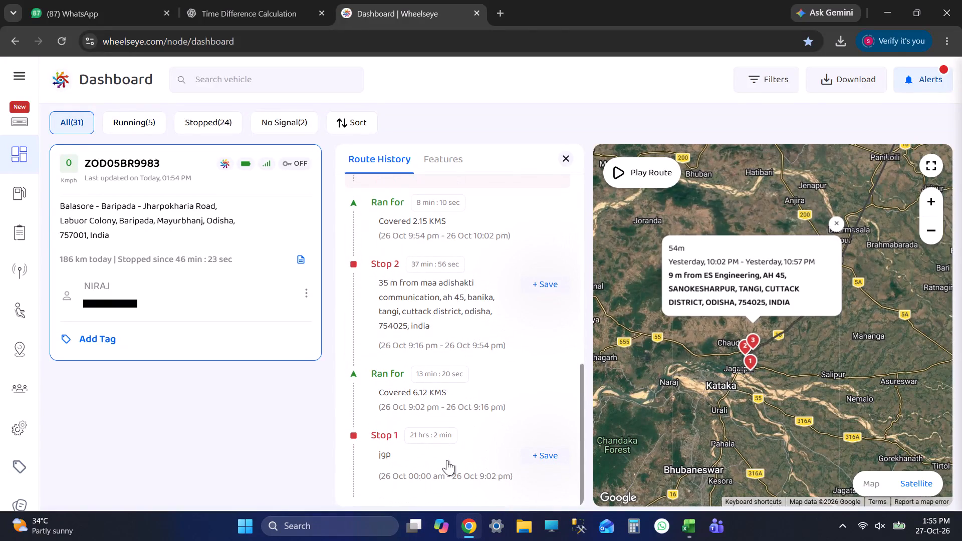
scroll(447, 460, down, 11)
scroll(447, 460, up, 1)
scroll(447, 460, down, 1)
scroll(447, 460, up, 1)
scroll(447, 460, down, 7)
scroll(447, 460, up, 1)
scroll(447, 460, down, 9)
scroll(447, 460, up, 1)
scroll(447, 460, down, 3)
scroll(447, 460, up, 1)
scroll(447, 460, down, 1)
scroll(447, 460, up, 1)
scroll(447, 460, down, 3)
scroll(447, 460, up, 1)
scroll(447, 460, down, 7)
click(447, 460)
scroll(463, 432, down, 6)
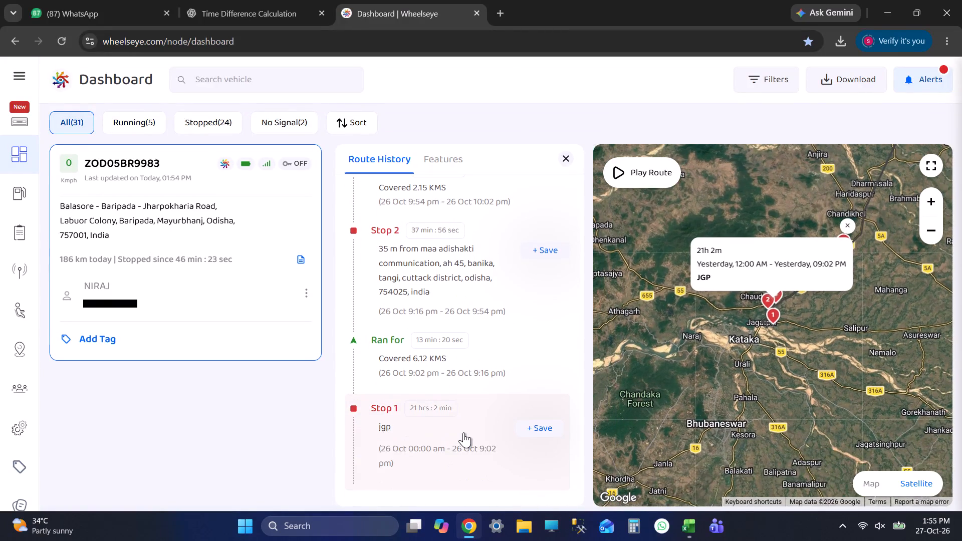
scroll(463, 432, up, 2)
click(463, 426)
scroll(469, 400, up, 2)
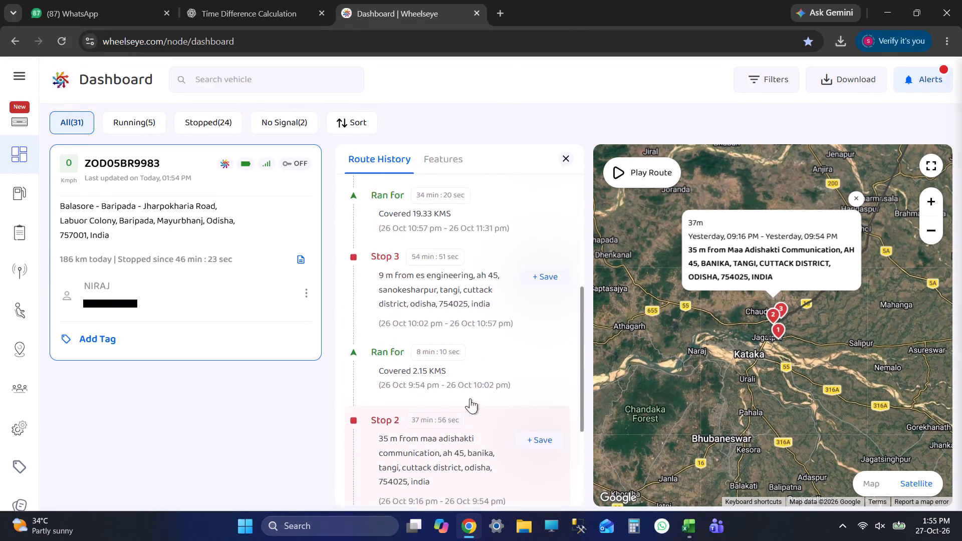
scroll(477, 400, down, 1)
scroll(480, 409, up, 1)
scroll(480, 410, down, 1)
scroll(480, 411, up, 1)
scroll(480, 411, down, 1)
scroll(480, 412, up, 1)
scroll(480, 413, down, 1)
scroll(480, 414, up, 1)
scroll(480, 414, down, 9)
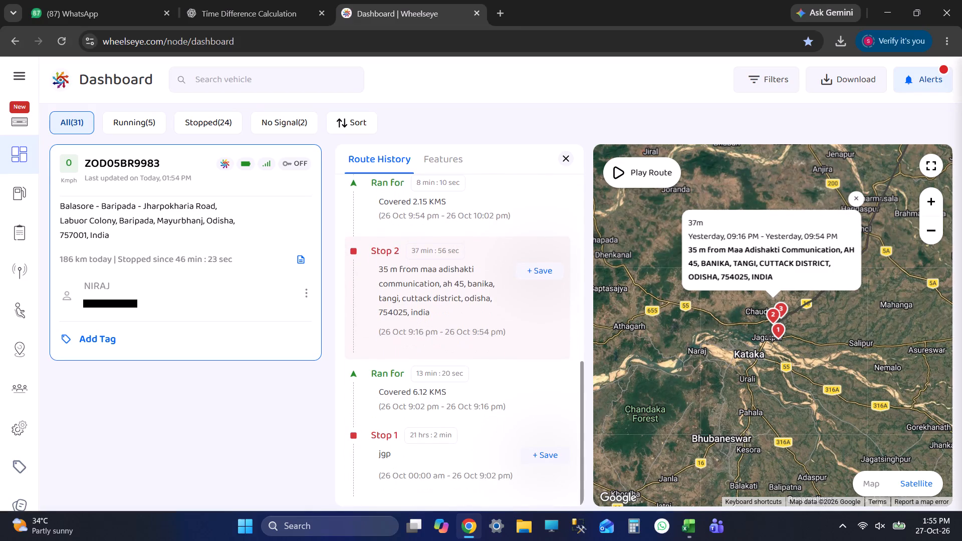
click(493, 458)
scroll(498, 428, down, 4)
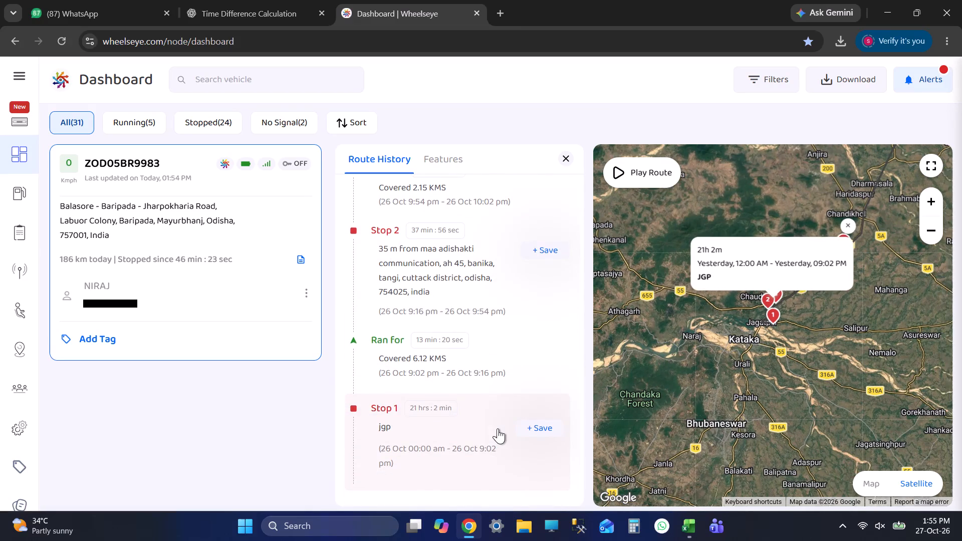
key(alt+Tab)
key(alt+Tab)
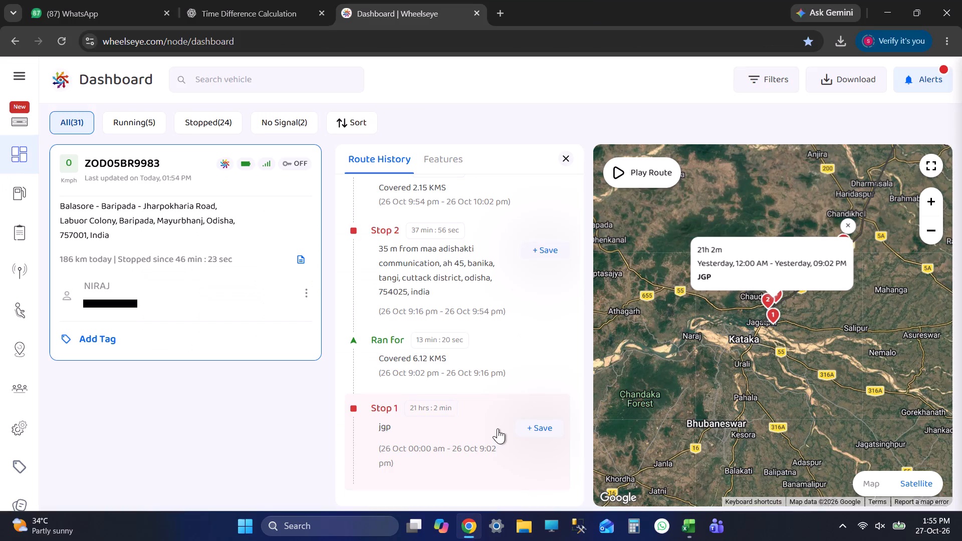
key(alt+Tab)
key(alt+Tab)
scroll(453, 322, up, 15)
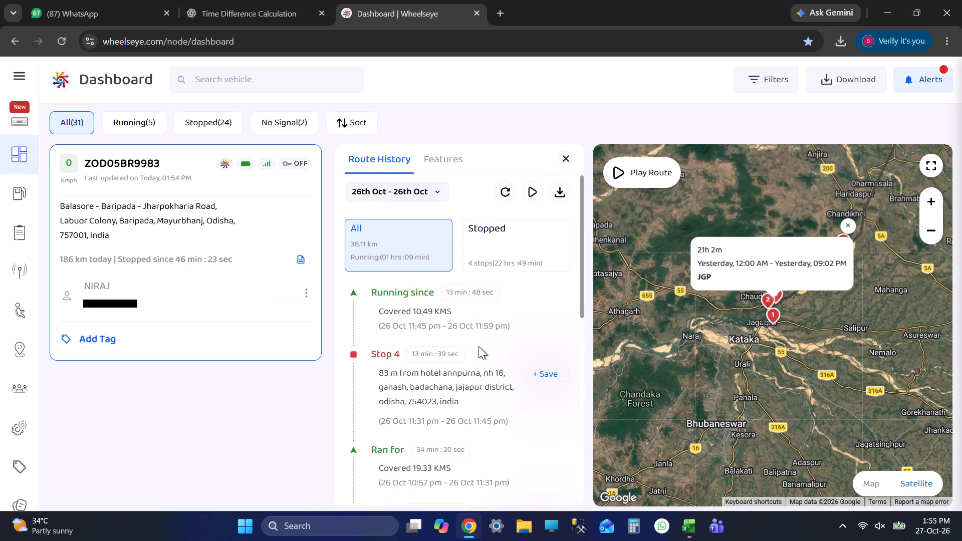
scroll(478, 346, down, 12)
key(alt+Tab)
key(Tab)
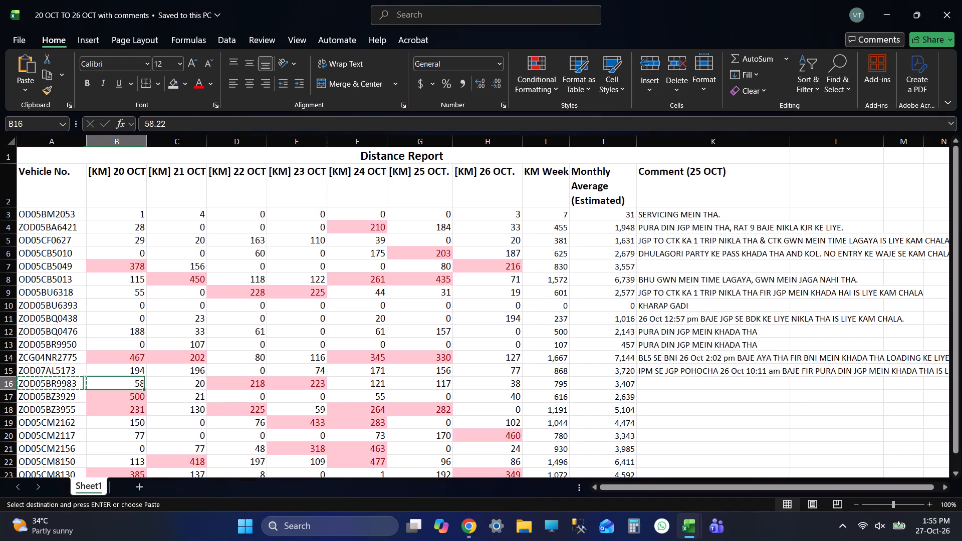
key(Tab)
key(Tab)
key(Tab)
key(Tab)
key(Tab)
key(Tab)
key(Tab)
key(Tab)
key(Tab)
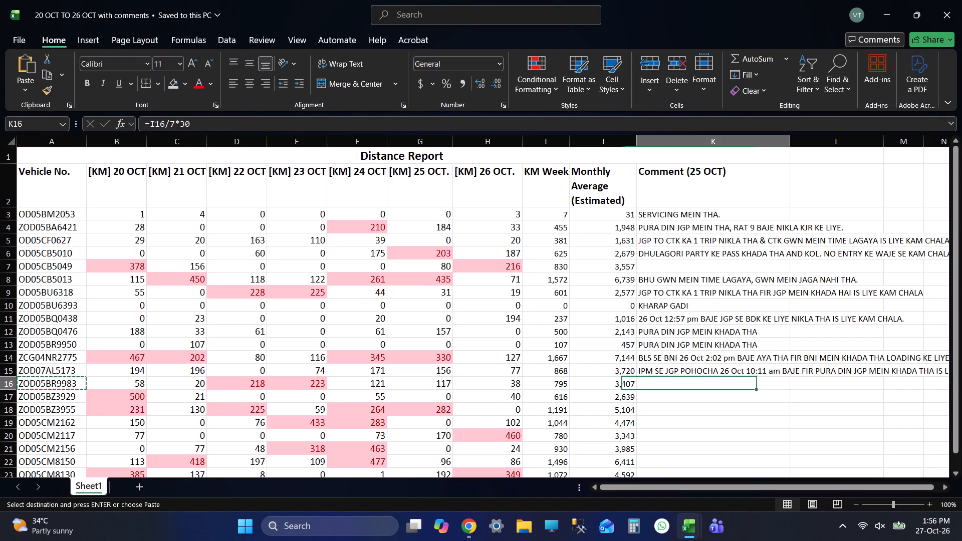
key(alt+Tab)
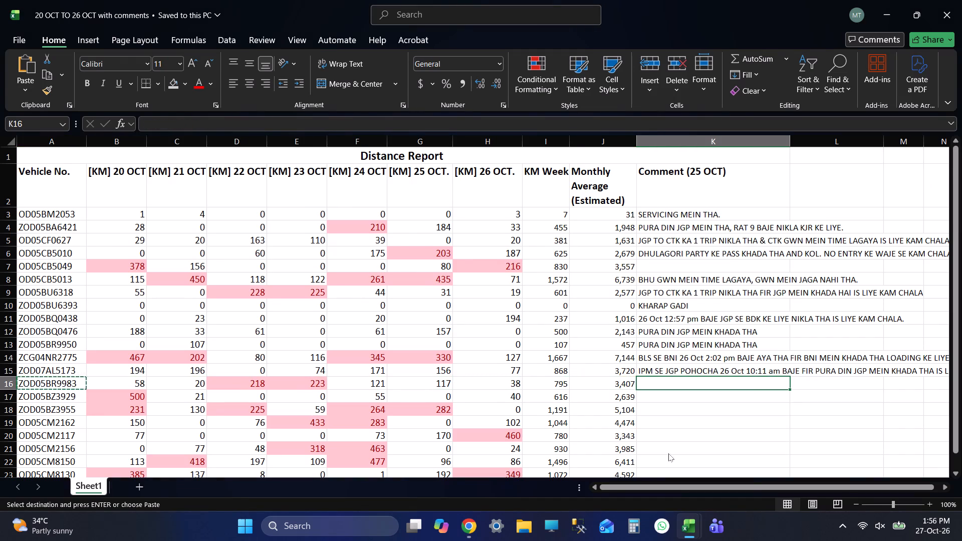
scroll(774, 351, down, 9)
scroll(768, 365, up, 1)
scroll(768, 365, down, 1)
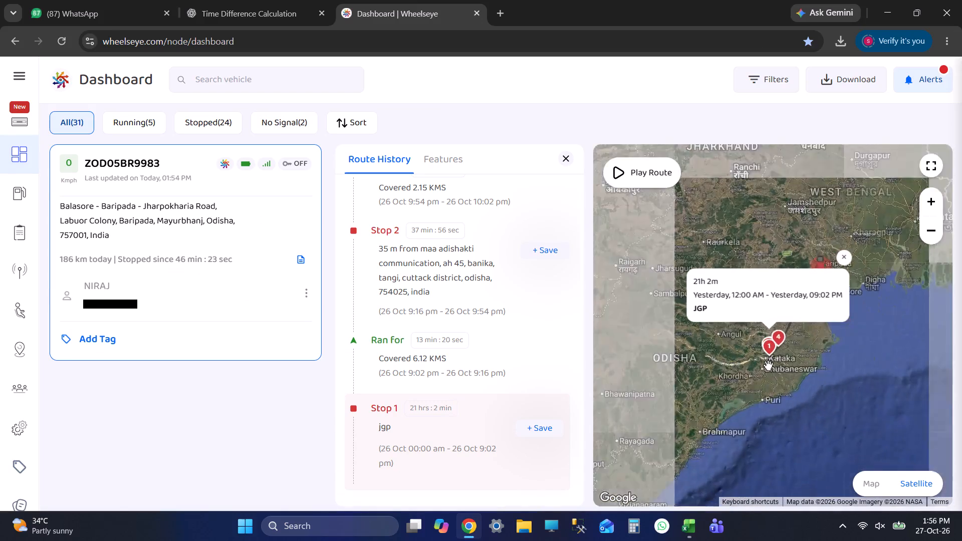
scroll(769, 365, up, 1)
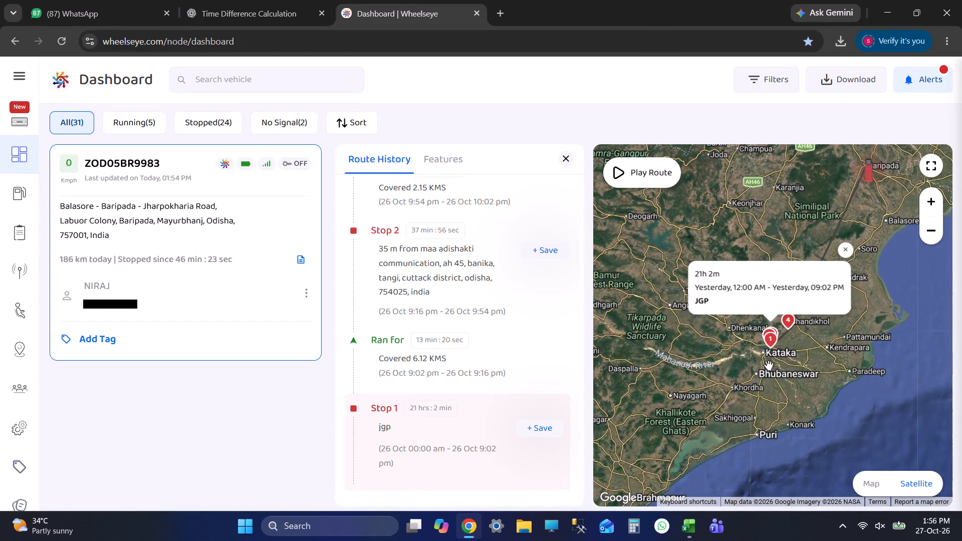
key(alt+Tab)
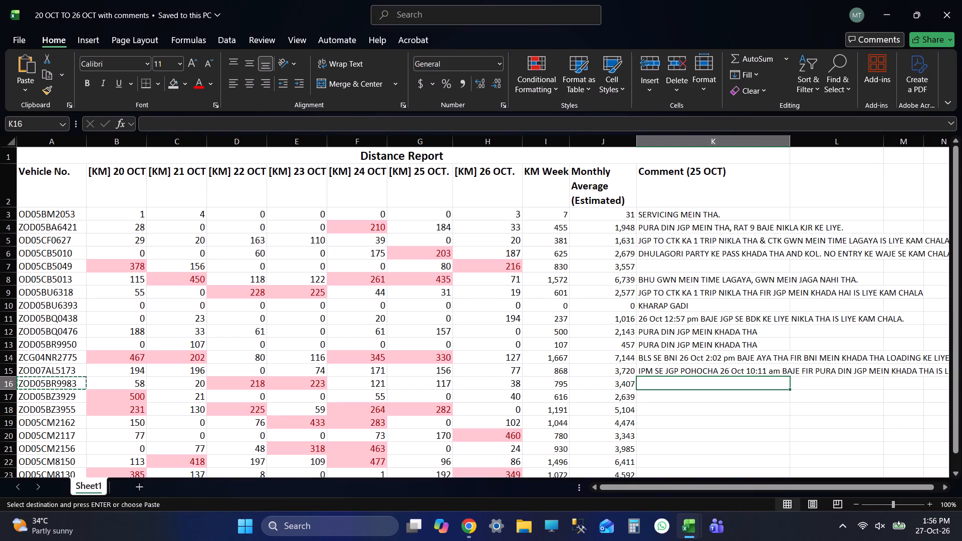
key(alt+Tab)
key(alt+Tab)
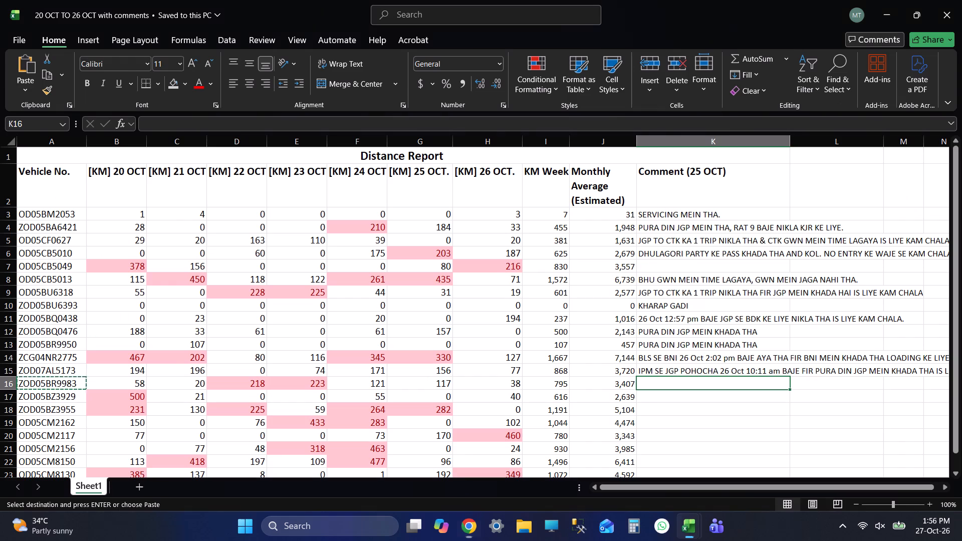
text(PURA DIN JGPO)
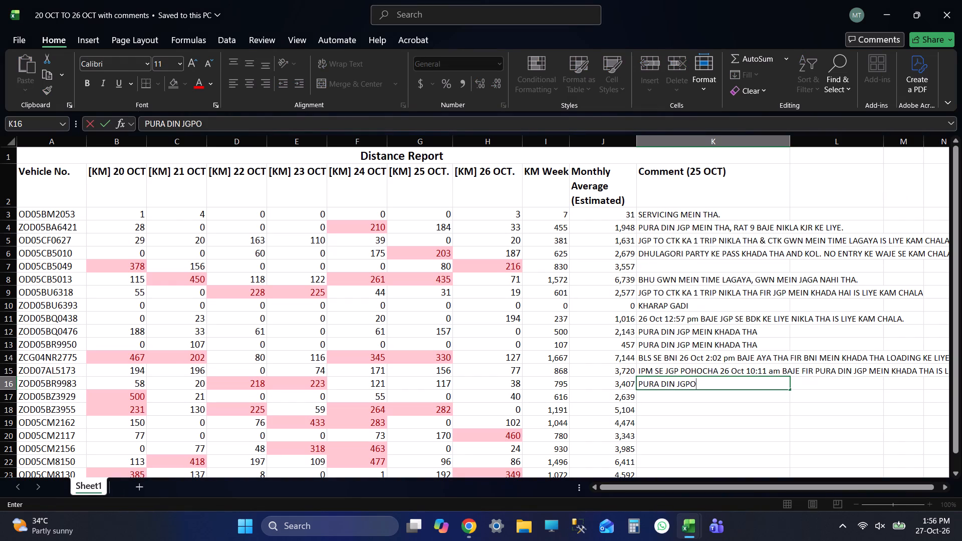
key(BackSpace)
key(space)
text(MEIN)
key(space)
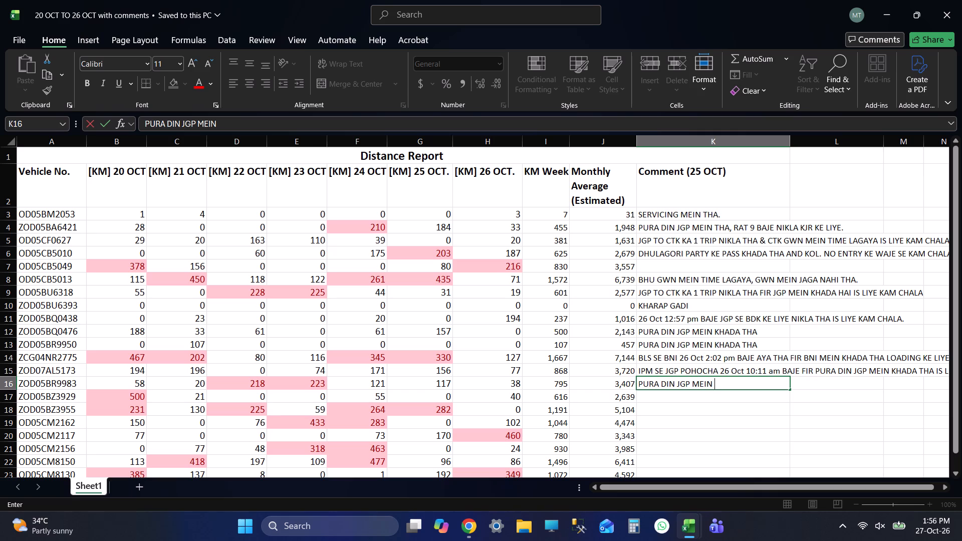
text(KHADA THA RAT)
key(space)
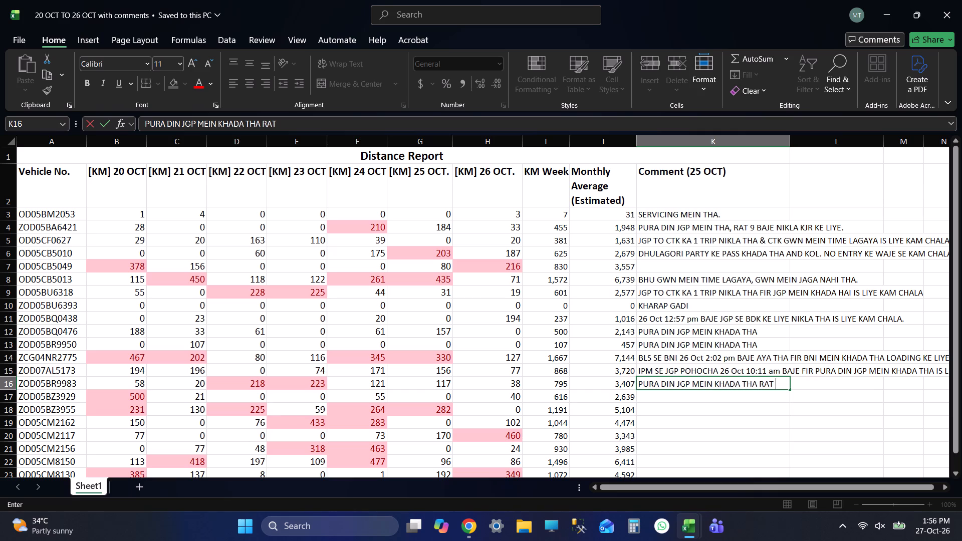
text(MEIN)
key(space)
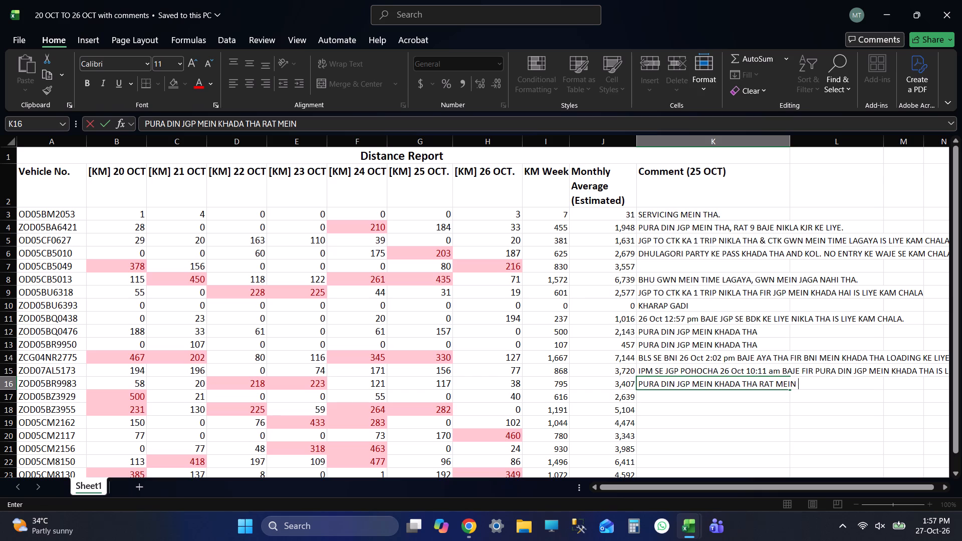
key(ctrl+s)
key(ctrl+s)
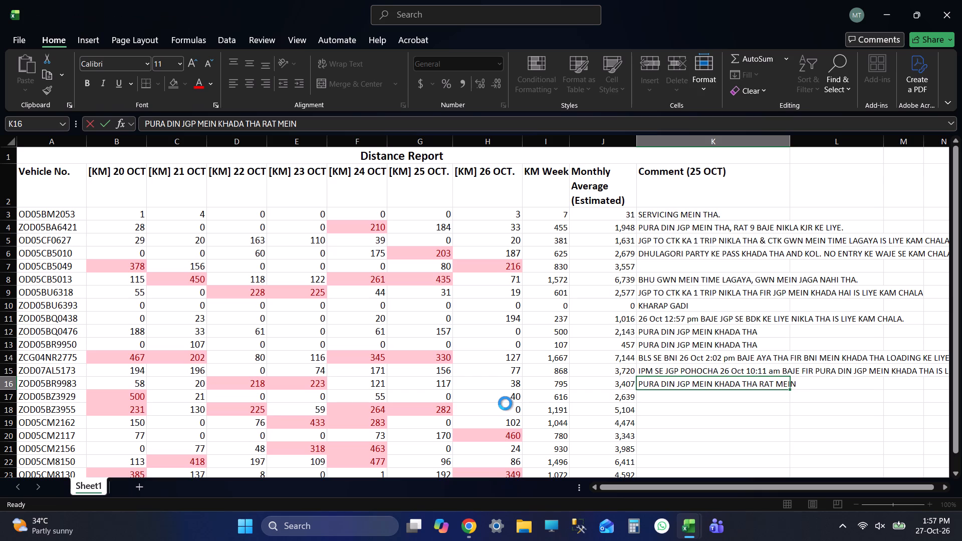
key(ctrl+s)
key(ctrl+s)
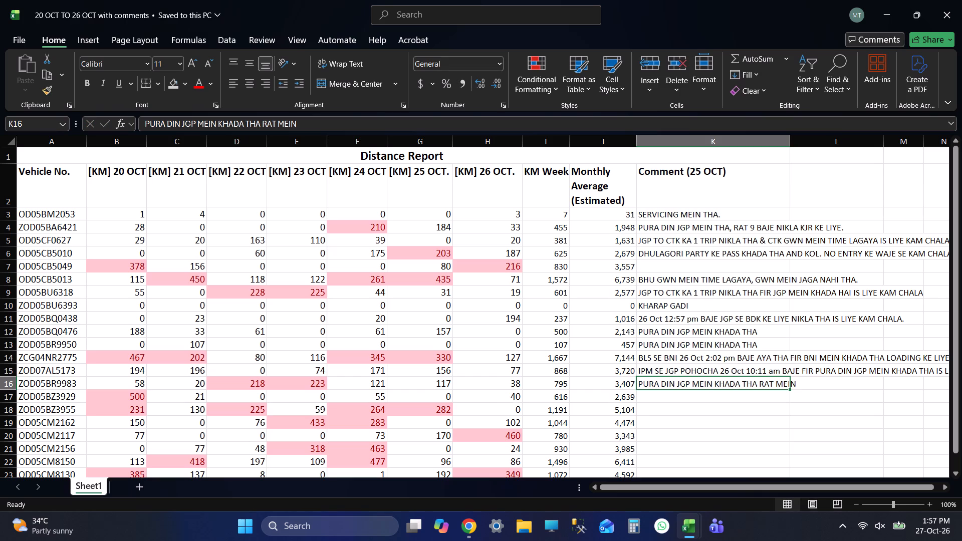
click(307, 127)
key(space)
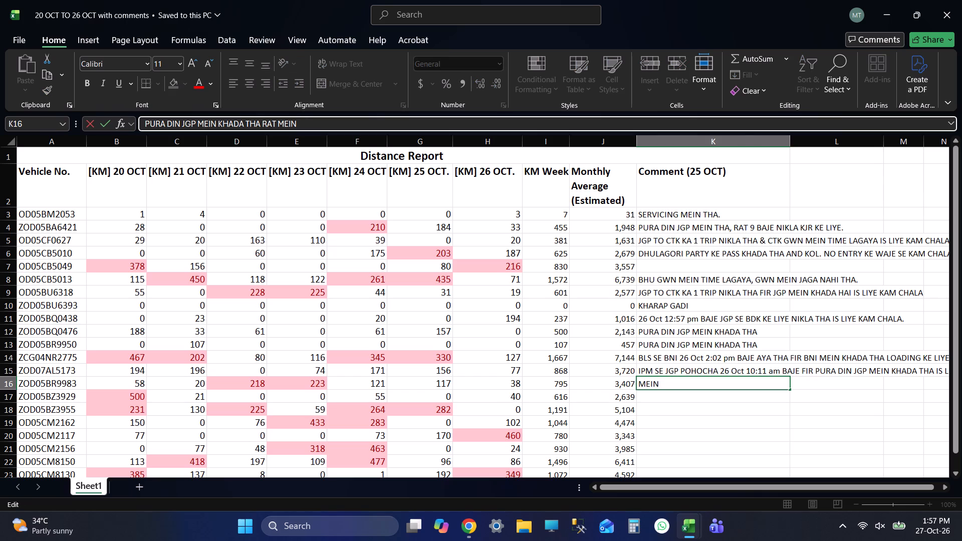
key(BackSpace)
text(BPD)
key(BackSpace)
key(BackSpace)
key(BackSpace)
key(BackSpace)
key(BackSpace)
key(BackSpace)
key(BackSpace)
key(BackSpace)
text(9 BAJE)
key(space)
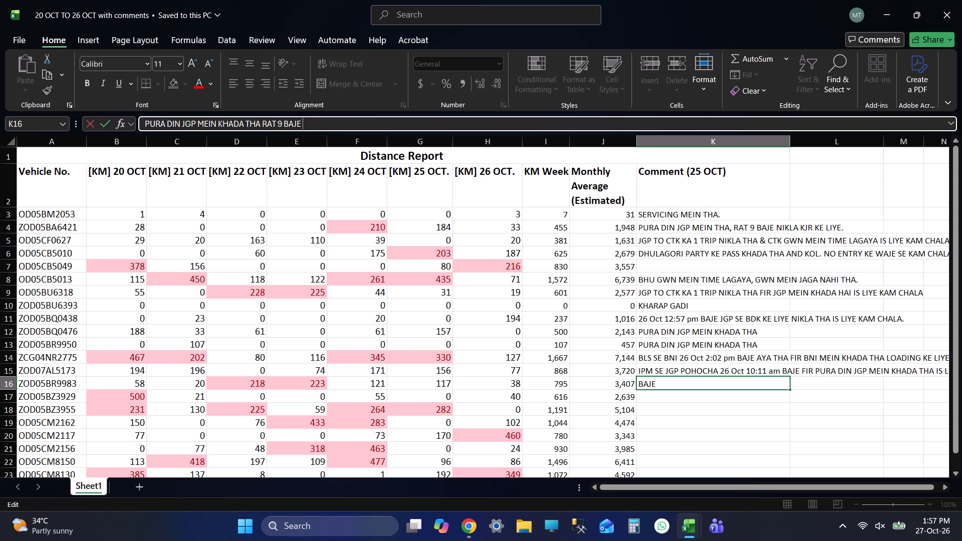
text(BPD KE LIYE)
key(space)
text(NIKLA)
key(period)
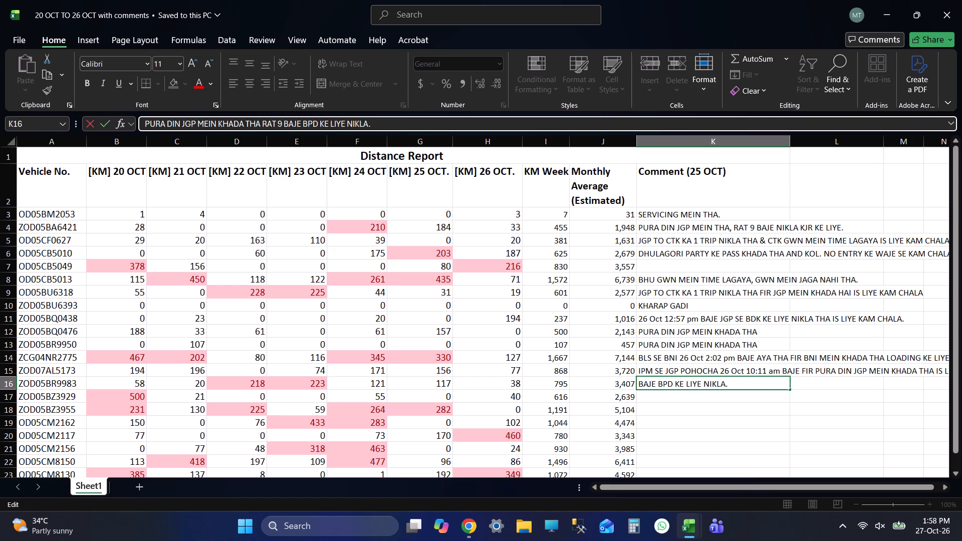
key(Return)
key(ctrl+s)
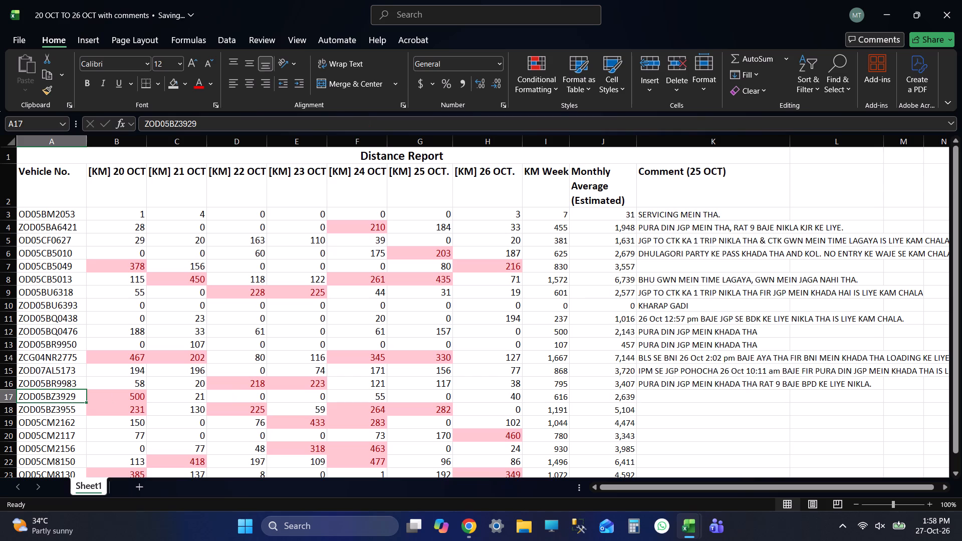
scroll(764, 387, down, 3)
click(686, 290)
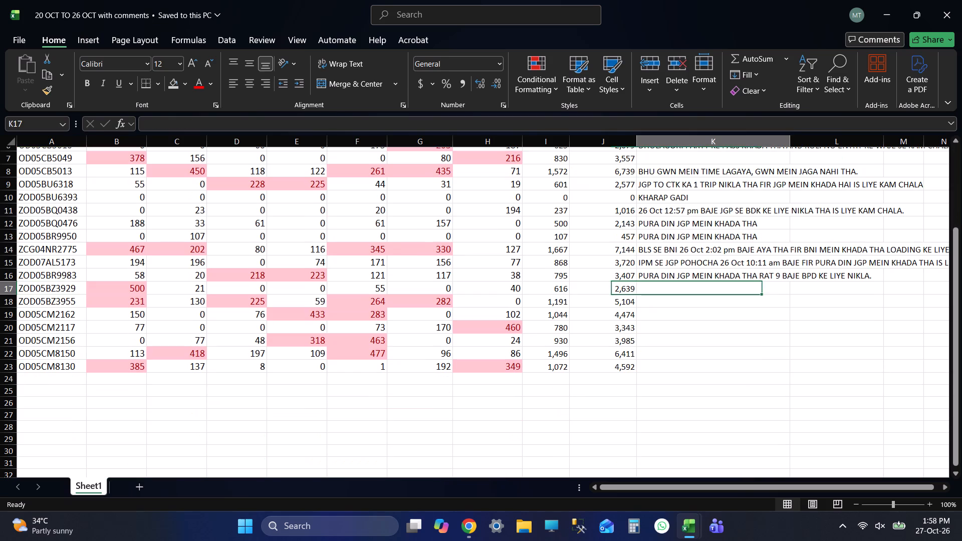
key(shift+Tab)
key(shift+Tab)
key(shift+Tab)
key(shift+Tab)
key(shift+Tab)
key(shift+Tab)
key(shift+Tab)
key(shift+Tab)
key(shift+Tab)
key(shift+Tab)
key(shift+Tab)
key(shift+Tab)
key(shift+Tab)
key(shift+Tab)
key(ctrl+c)
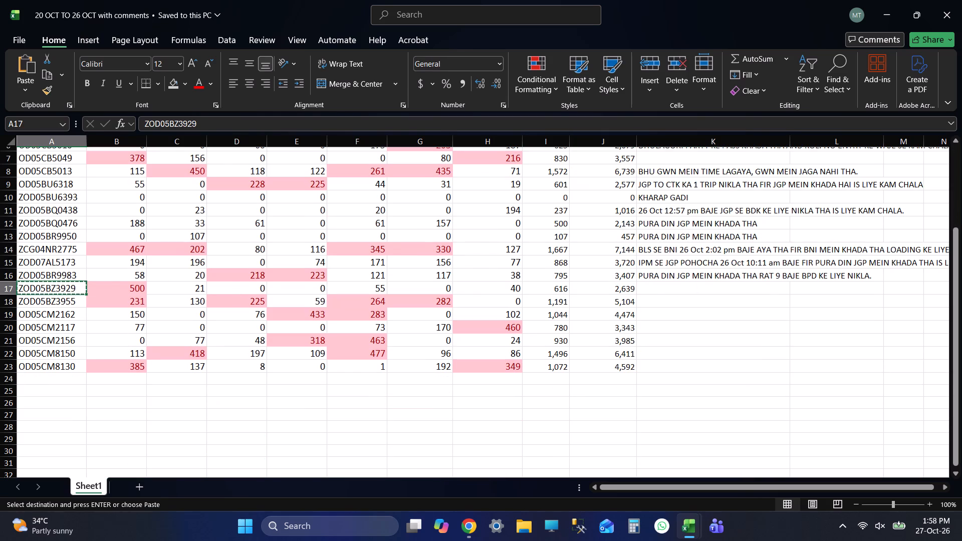
key(alt+Tab)
click(257, 66)
click(224, 76)
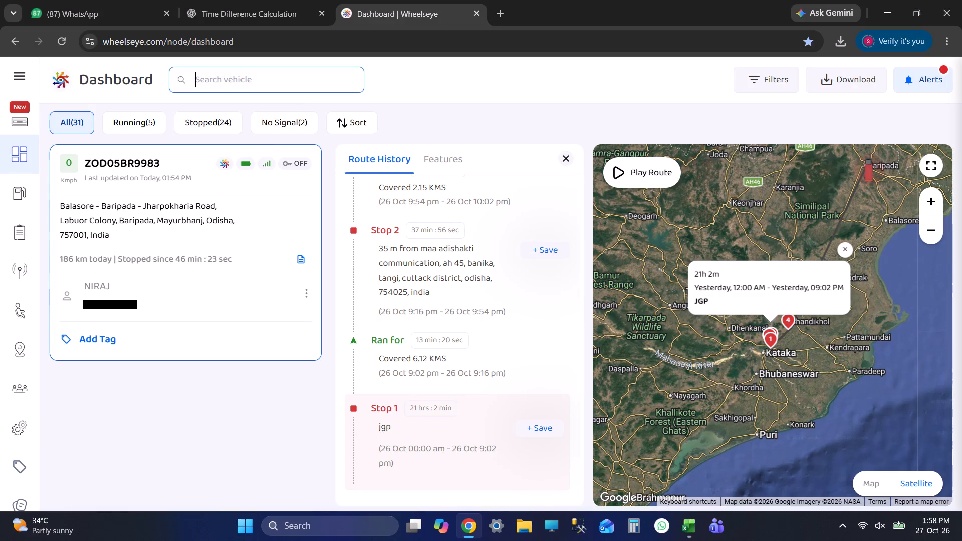
key(ctrl+v)
key(Return)
click(139, 233)
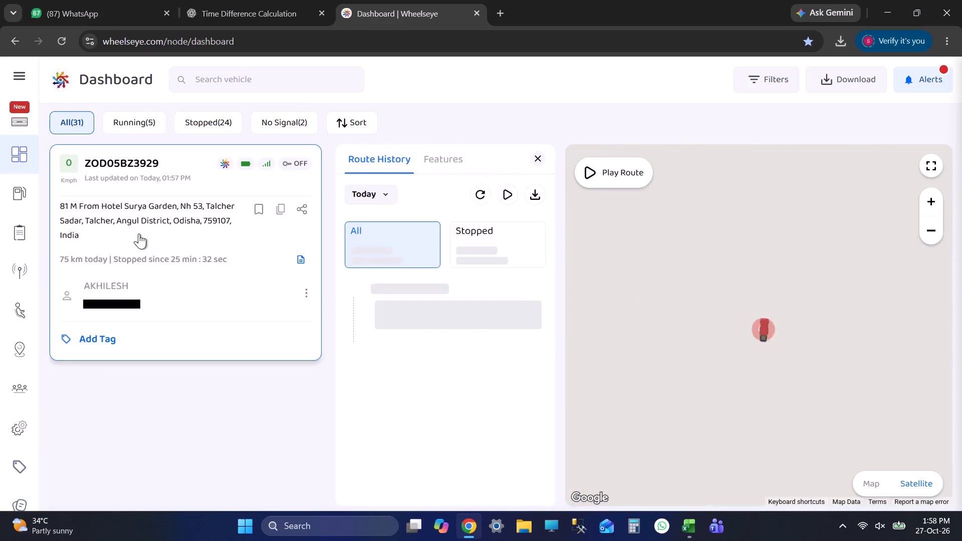
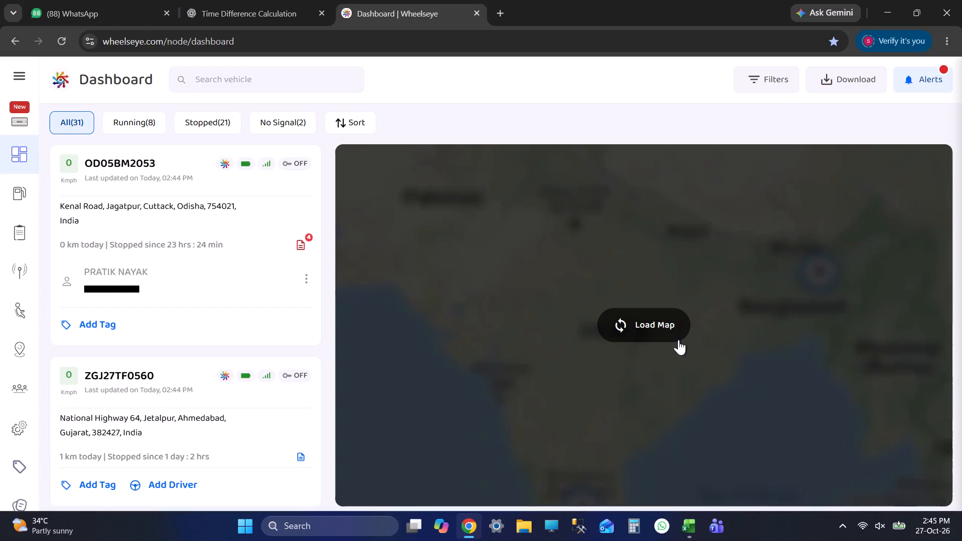
click(656, 334)
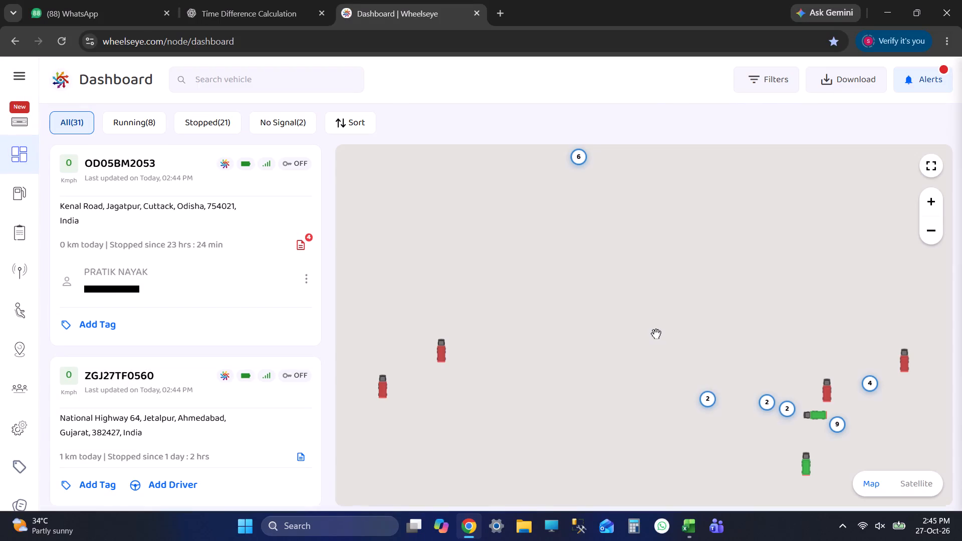
click(168, 208)
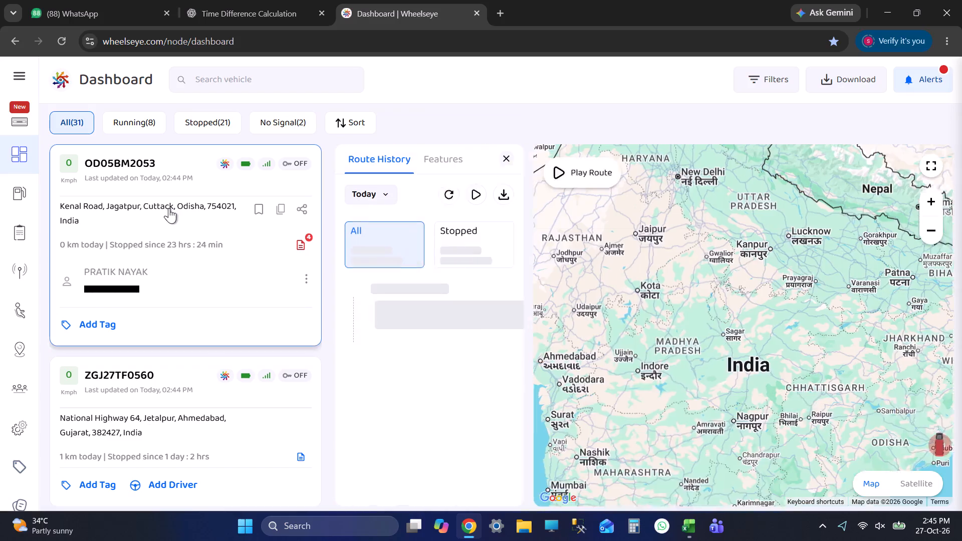
scroll(780, 328, up, 1)
scroll(780, 328, down, 1)
scroll(780, 328, up, 6)
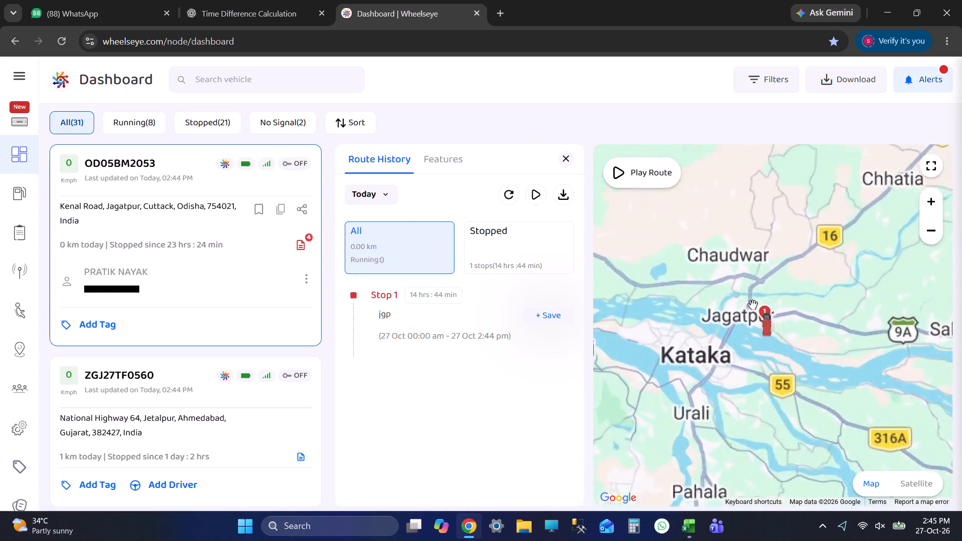
scroll(753, 305, up, 16)
drag(744, 330, 791, 344)
scroll(791, 339, down, 2)
scroll(786, 344, up, 3)
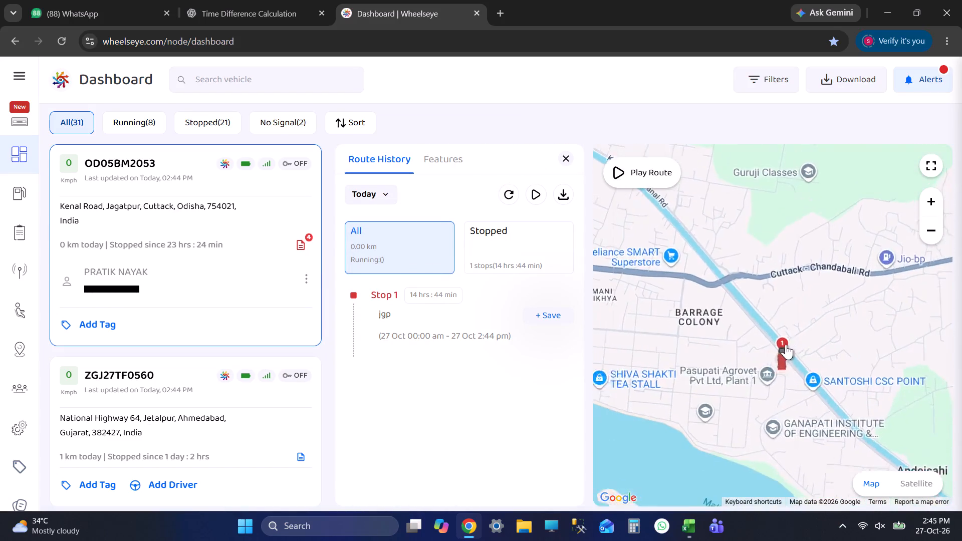
scroll(786, 344, up, 6)
scroll(772, 361, down, 1)
scroll(772, 361, up, 1)
scroll(772, 361, down, 1)
scroll(772, 361, up, 1)
scroll(772, 361, down, 12)
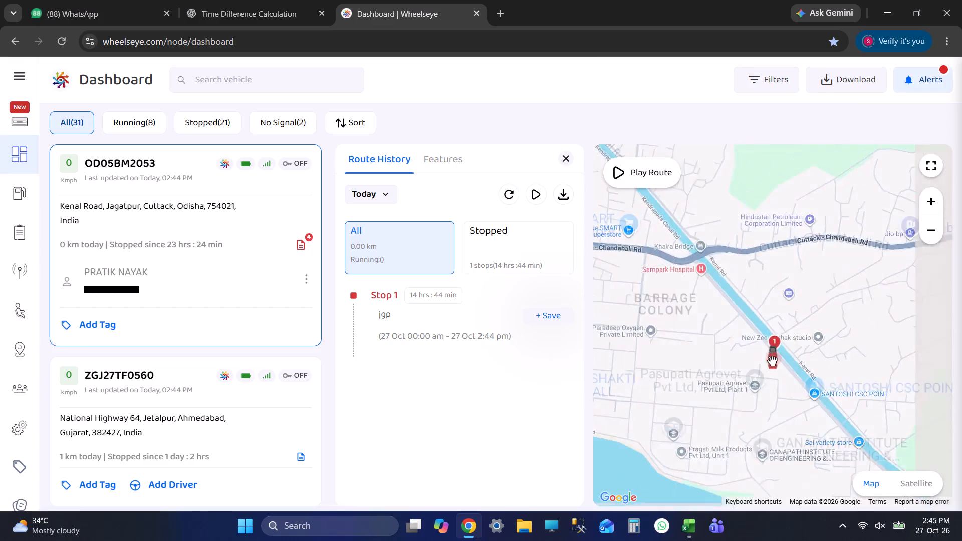
scroll(772, 361, down, 6)
scroll(772, 361, up, 1)
scroll(772, 361, down, 1)
scroll(772, 361, up, 1)
scroll(772, 361, down, 1)
scroll(772, 361, up, 1)
scroll(760, 317, down, 5)
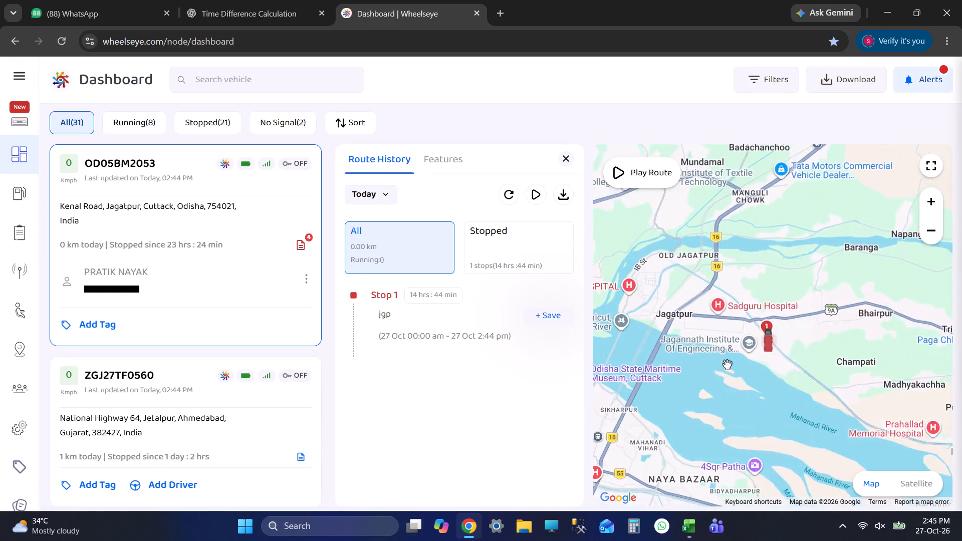
drag(715, 369, 736, 380)
scroll(811, 300, down, 2)
scroll(815, 323, up, 4)
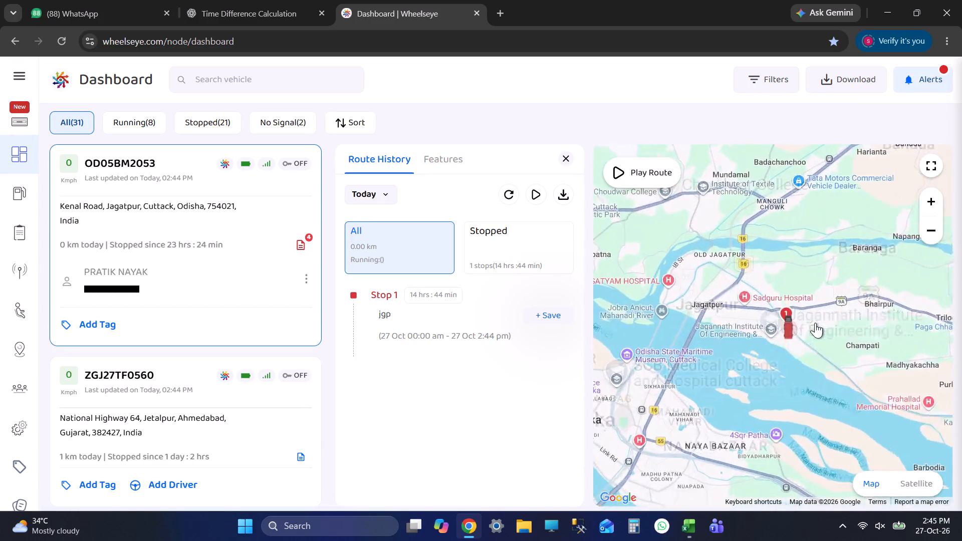
scroll(785, 314, up, 3)
scroll(764, 304, down, 1)
scroll(766, 304, up, 7)
scroll(766, 304, down, 1)
scroll(766, 304, up, 1)
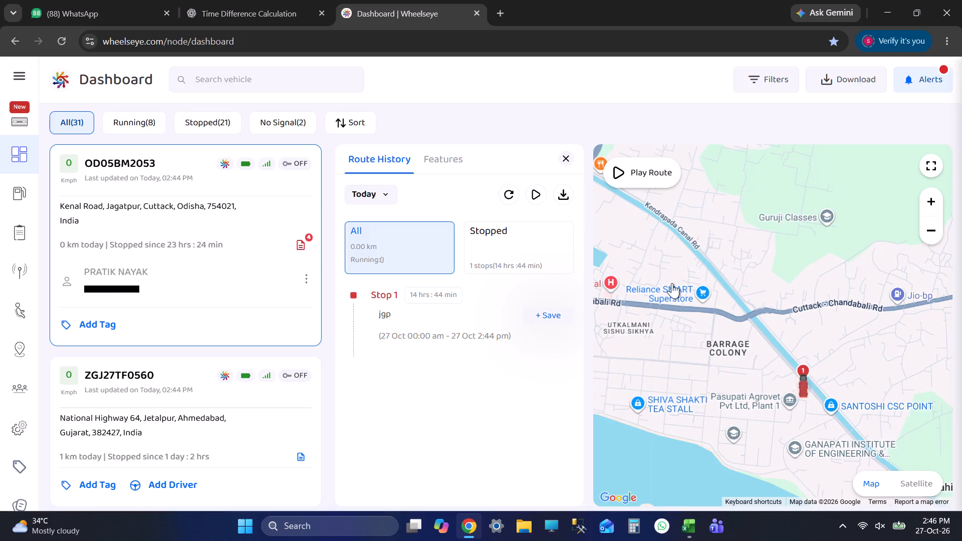
scroll(726, 310, up, 4)
scroll(726, 310, down, 8)
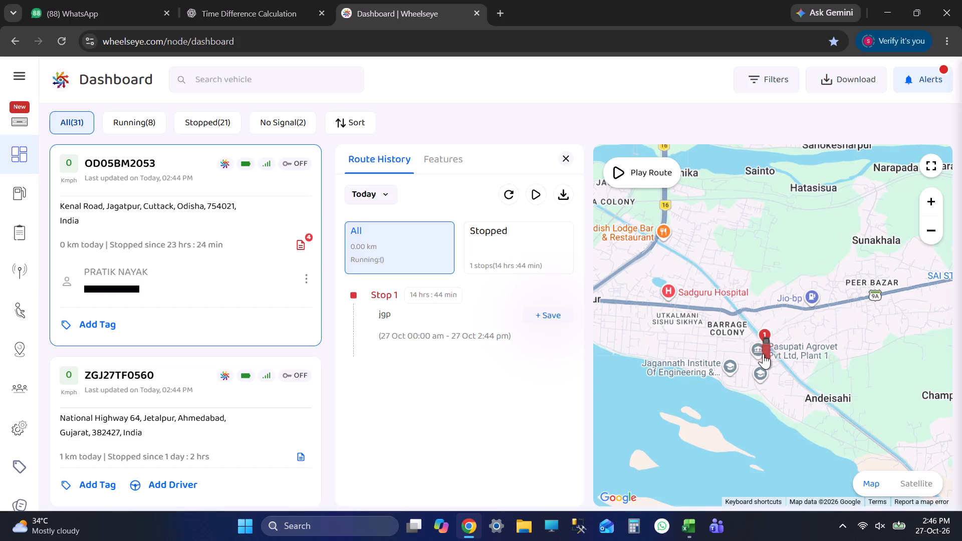
scroll(763, 354, up, 3)
click(484, 320)
scroll(766, 326, up, 5)
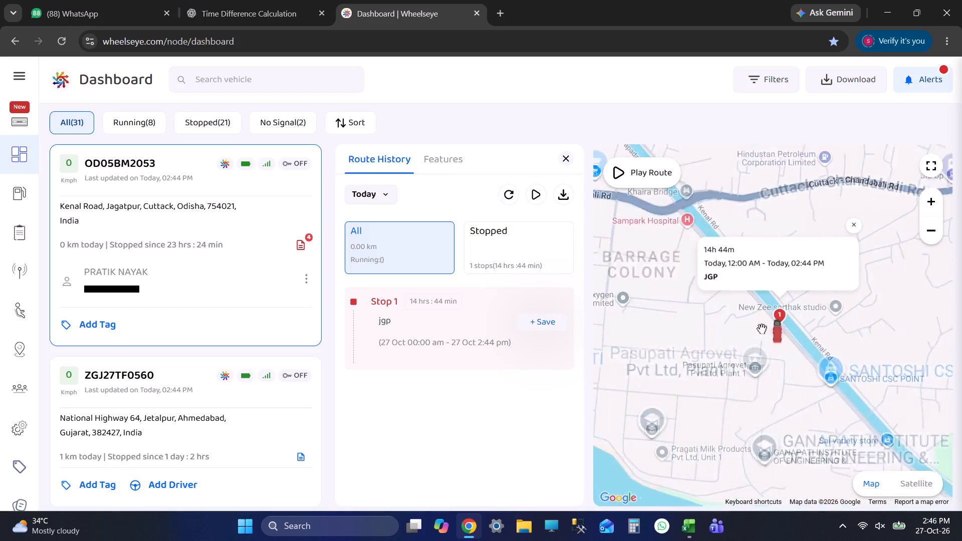
scroll(762, 329, up, 2)
scroll(762, 329, down, 1)
scroll(762, 329, up, 8)
drag(807, 321, 753, 359)
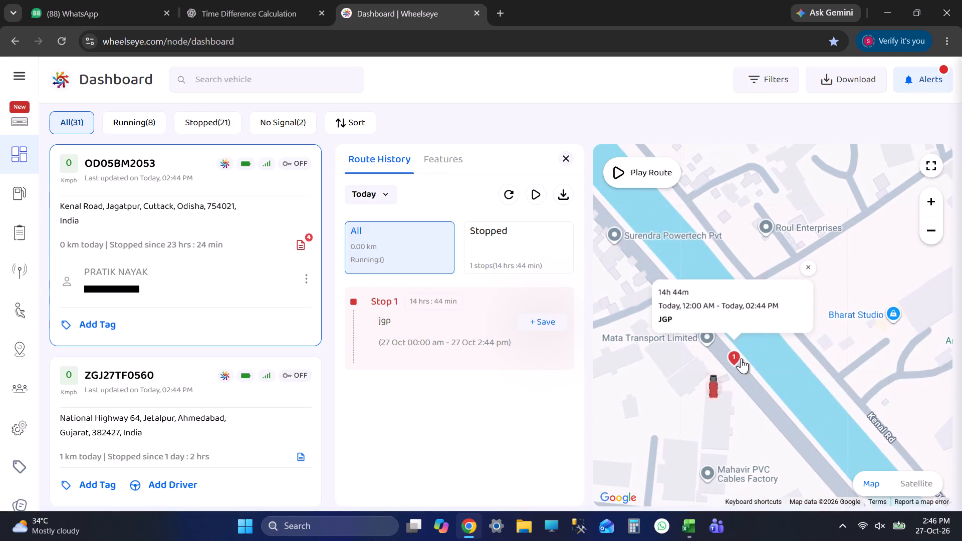
click(918, 479)
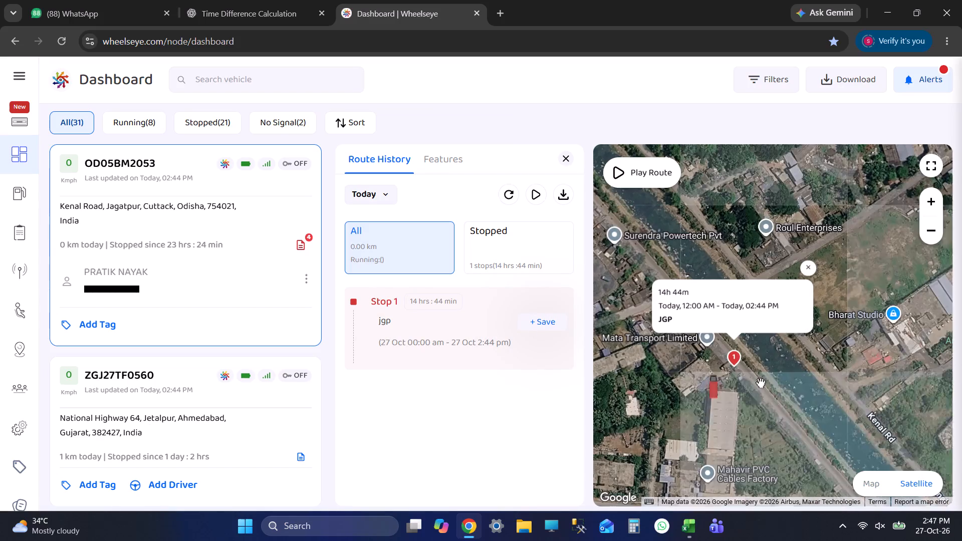
scroll(756, 382, up, 2)
drag(726, 380, 808, 408)
scroll(808, 408, down, 1)
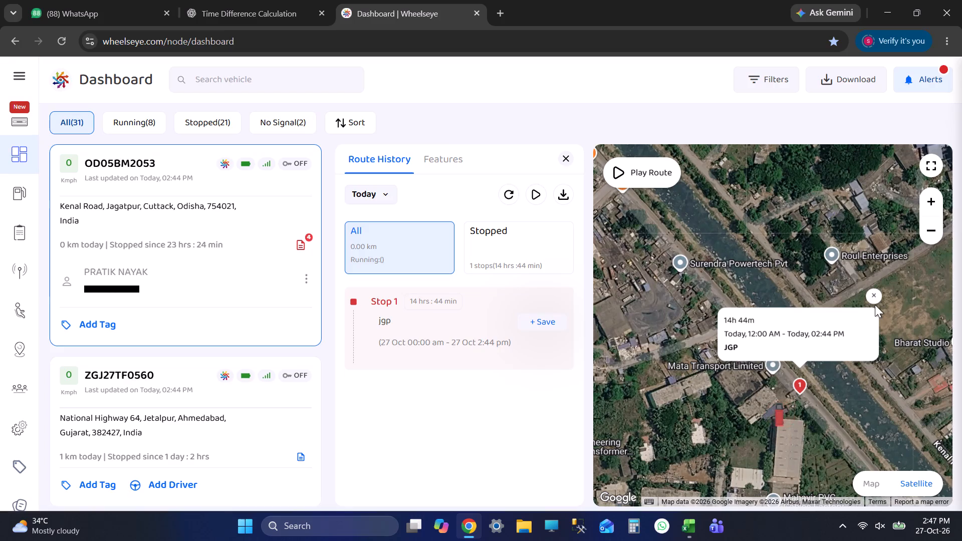
click(874, 299)
scroll(777, 384, up, 2)
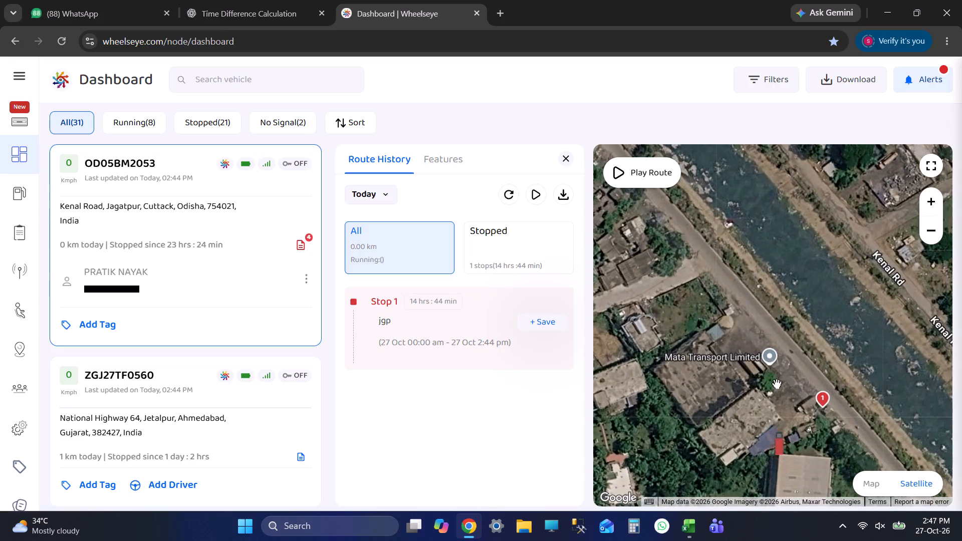
scroll(776, 380, up, 3)
drag(857, 412, 787, 247)
scroll(777, 260, up, 9)
drag(768, 264, 792, 276)
scroll(793, 276, up, 4)
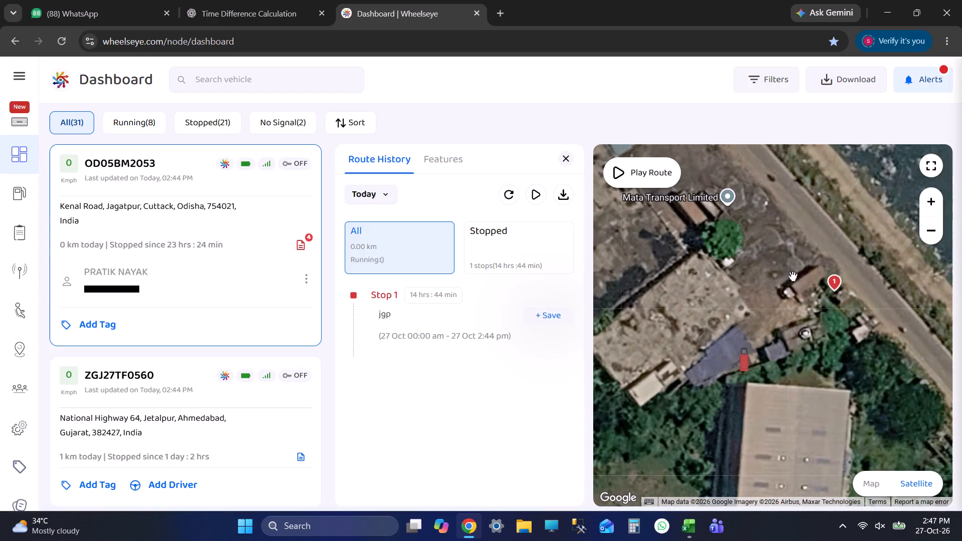
scroll(793, 276, up, 8)
scroll(756, 287, down, 1)
scroll(756, 287, up, 11)
scroll(756, 287, down, 1)
scroll(756, 287, up, 7)
scroll(756, 287, down, 1)
scroll(756, 287, up, 2)
scroll(756, 287, down, 1)
scroll(756, 287, up, 1)
scroll(756, 287, down, 1)
scroll(756, 287, up, 1)
scroll(756, 287, down, 3)
scroll(756, 287, up, 1)
scroll(756, 287, down, 1)
scroll(756, 287, up, 1)
scroll(756, 287, down, 1)
scroll(756, 287, up, 1)
scroll(756, 287, down, 7)
scroll(756, 287, up, 1)
scroll(756, 287, down, 1)
scroll(756, 287, up, 1)
scroll(756, 287, down, 1)
scroll(756, 287, up, 1)
scroll(756, 287, down, 7)
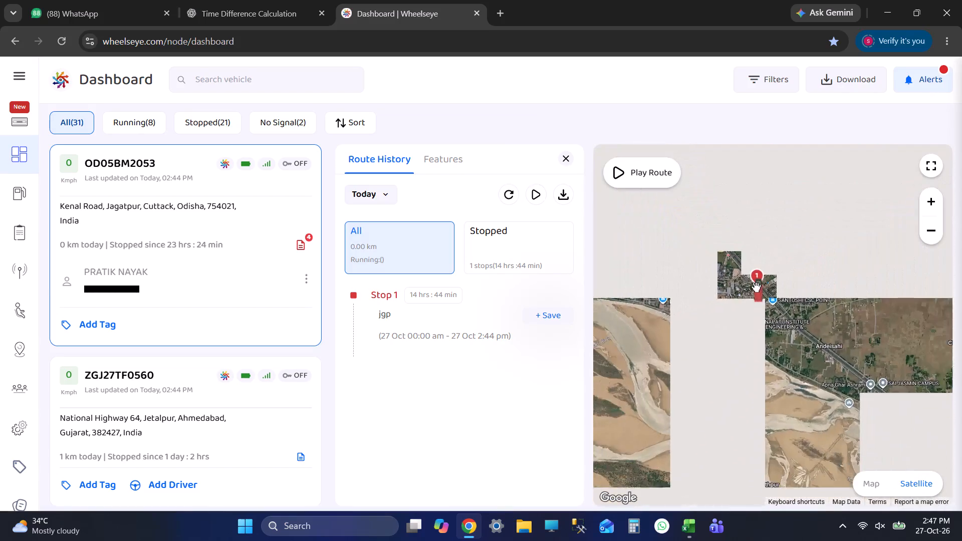
scroll(176, 349, down, 1)
click(176, 349)
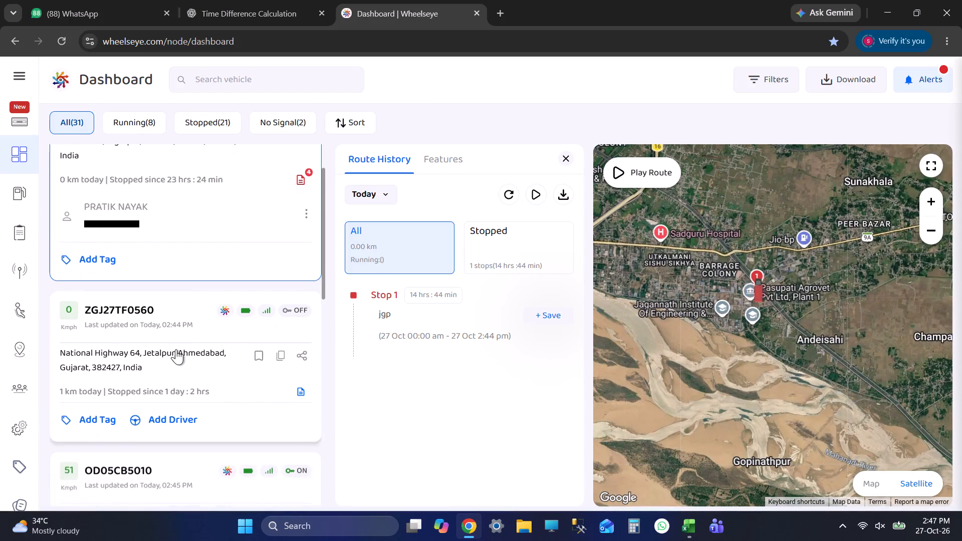
scroll(711, 339, down, 3)
scroll(711, 347, up, 1)
scroll(711, 347, down, 9)
scroll(87, 360, down, 3)
click(139, 329)
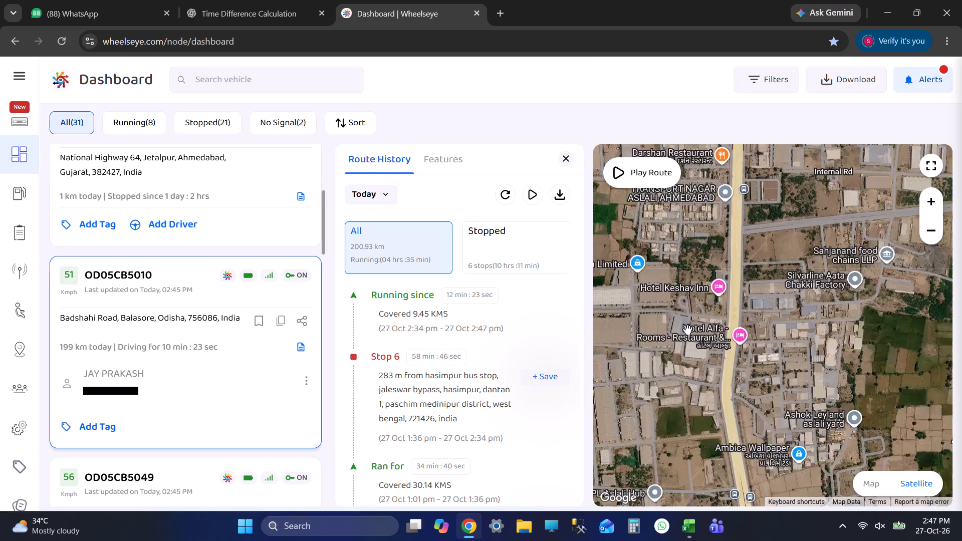
drag(757, 375, 794, 307)
scroll(640, 366, up, 2)
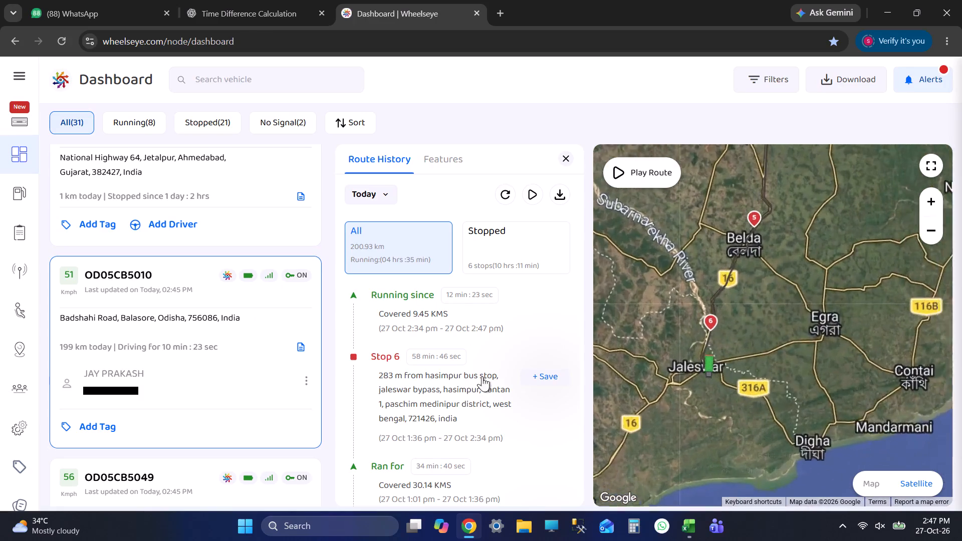
click(476, 377)
scroll(776, 328, up, 12)
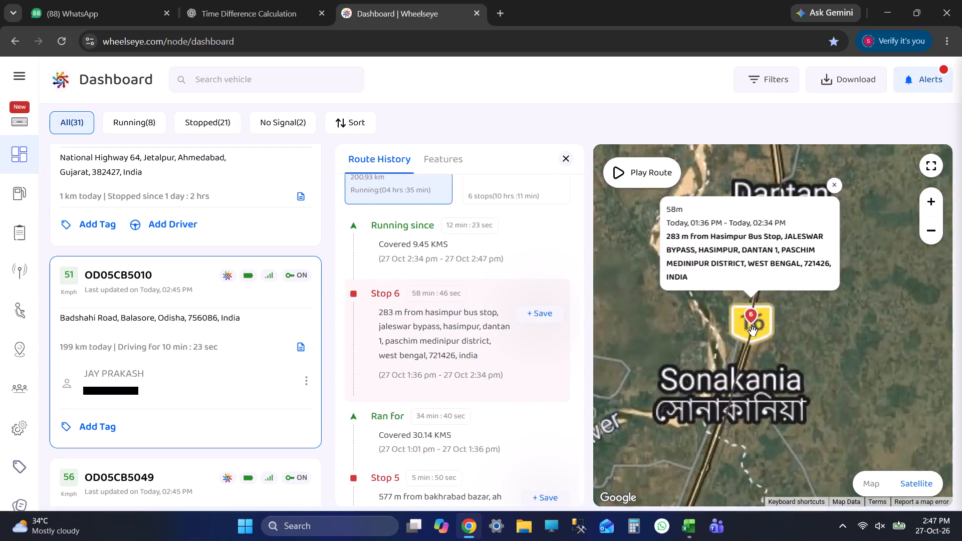
scroll(753, 331, up, 8)
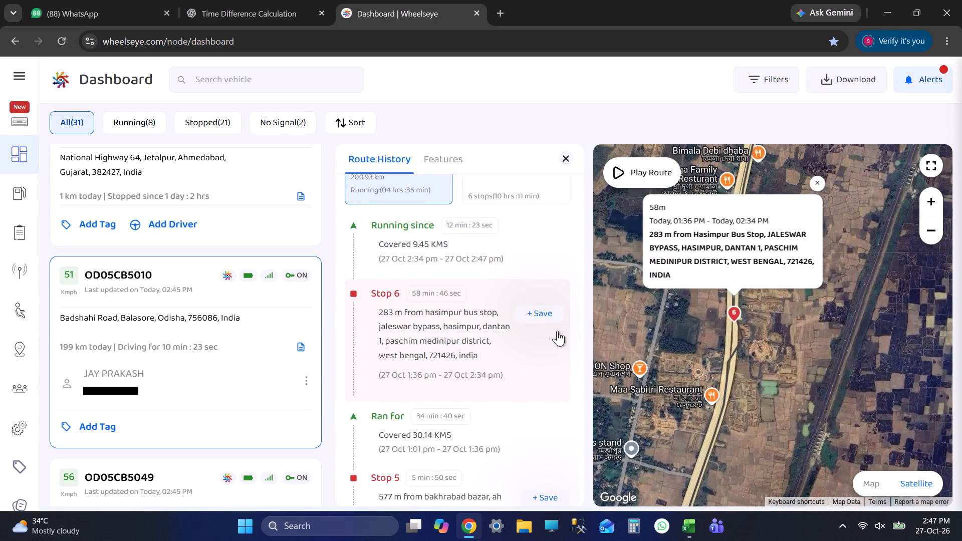
Switch to the mtpl_daily_trip_updated 27 OCT workbook in Excel and check the 26/10/2026 vehicles on the CGB (TARACHAND DUTTA STREET) sheet.
click(681, 524)
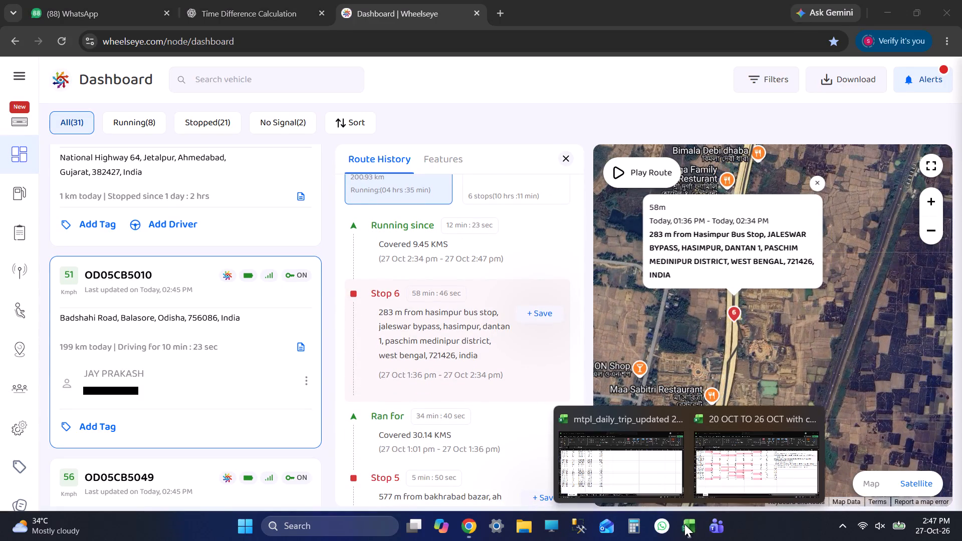
click(613, 468)
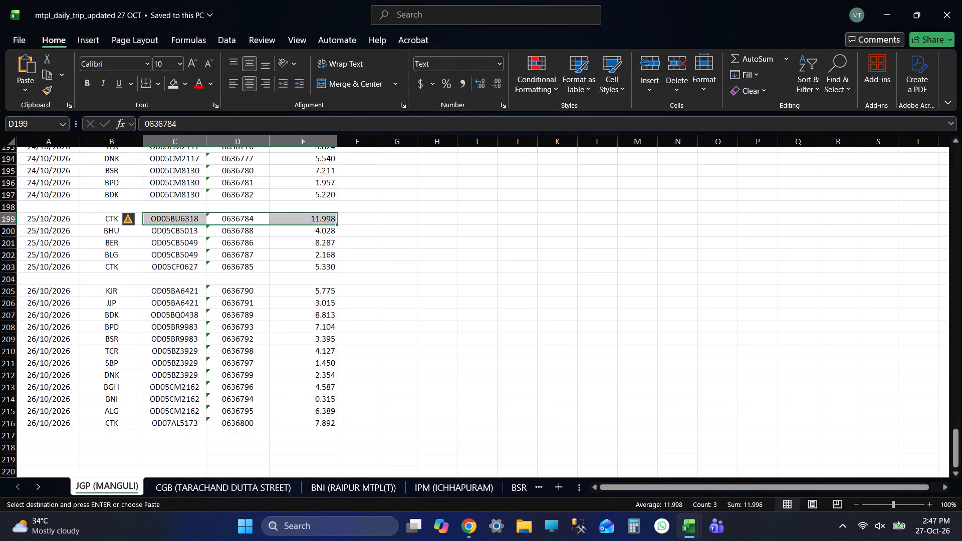
click(252, 492)
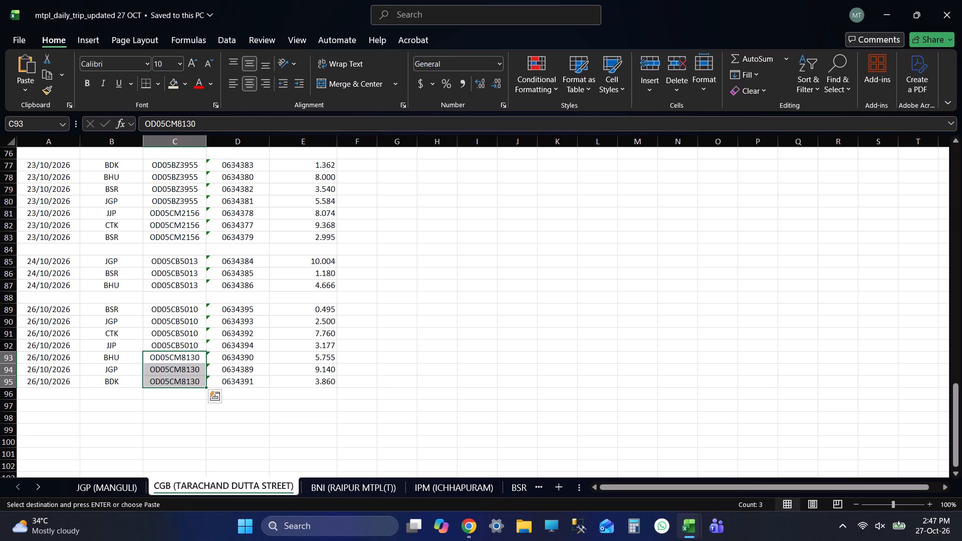
click(193, 310)
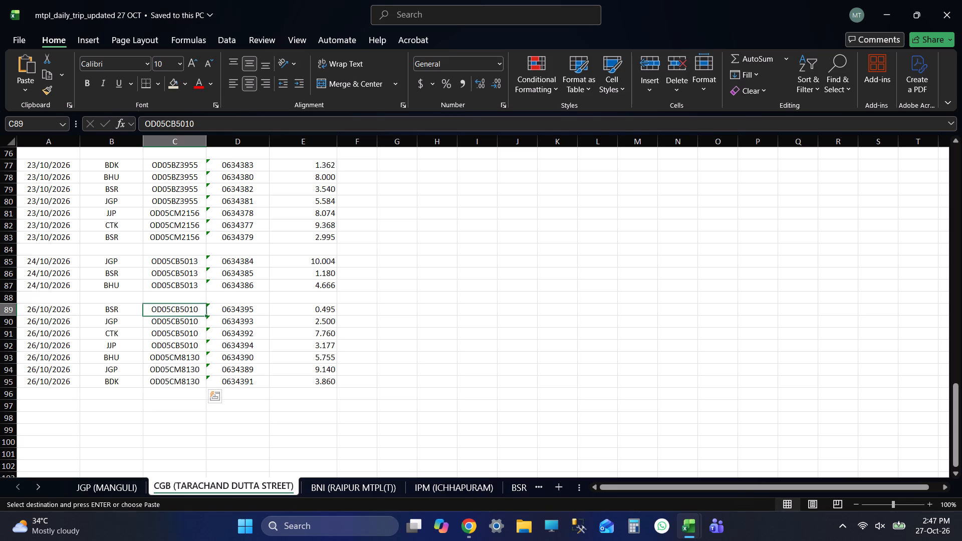
drag(183, 355, 183, 368)
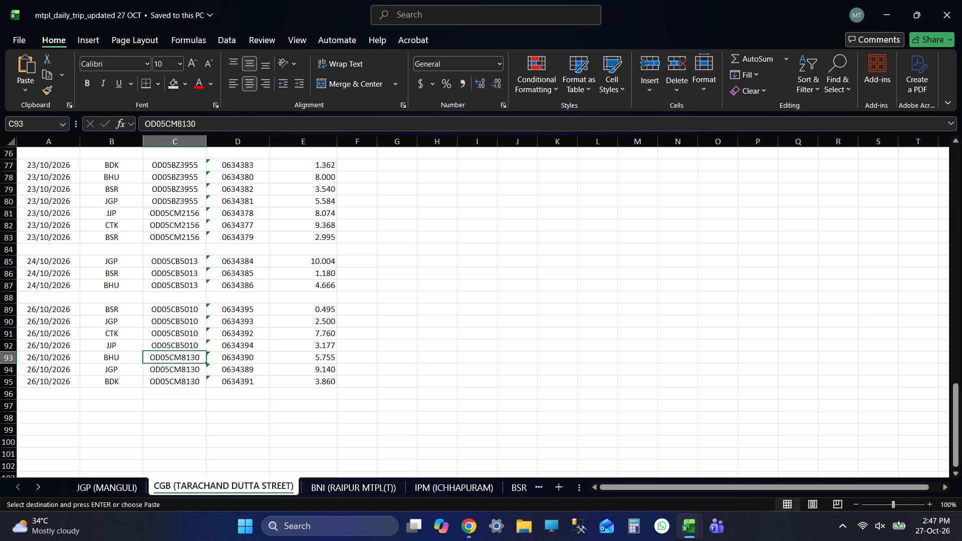
drag(183, 368, 182, 384)
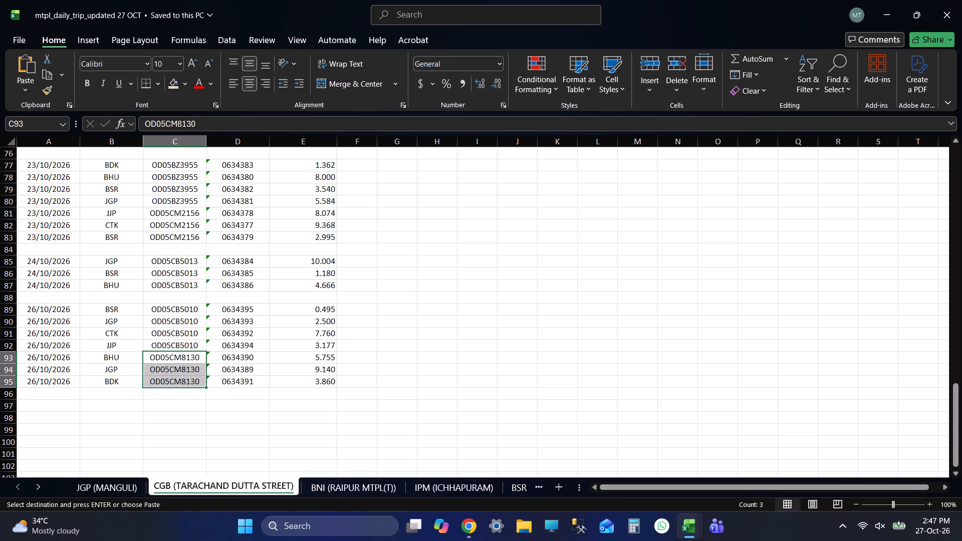
scroll(350, 287, up, 3)
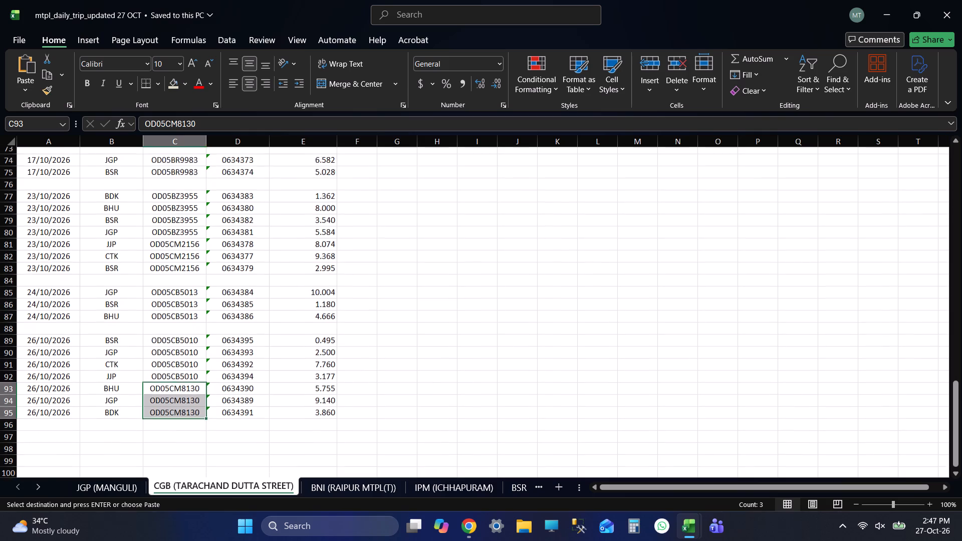
scroll(350, 287, up, 3)
scroll(350, 287, down, 1)
scroll(350, 287, up, 1)
scroll(350, 287, down, 1)
scroll(350, 287, up, 1)
scroll(350, 287, down, 7)
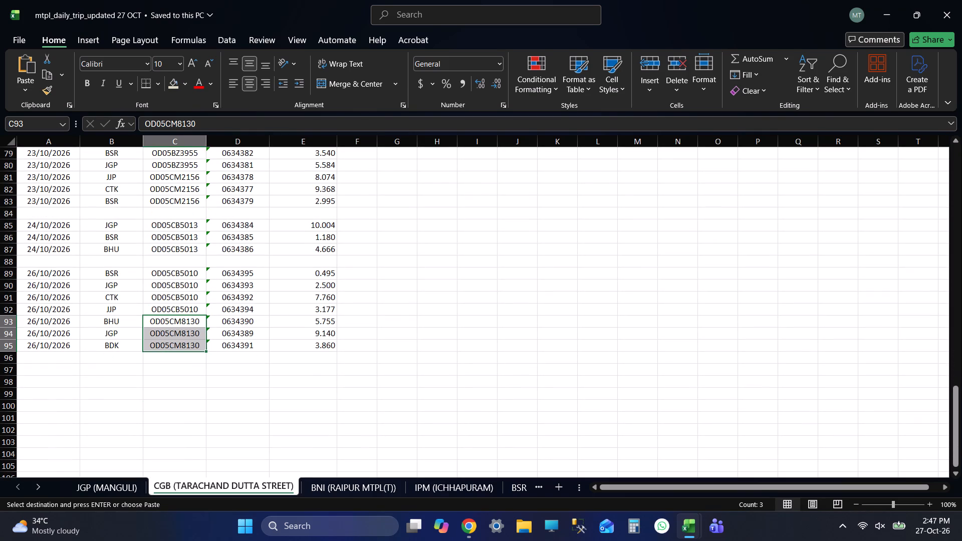
click(326, 290)
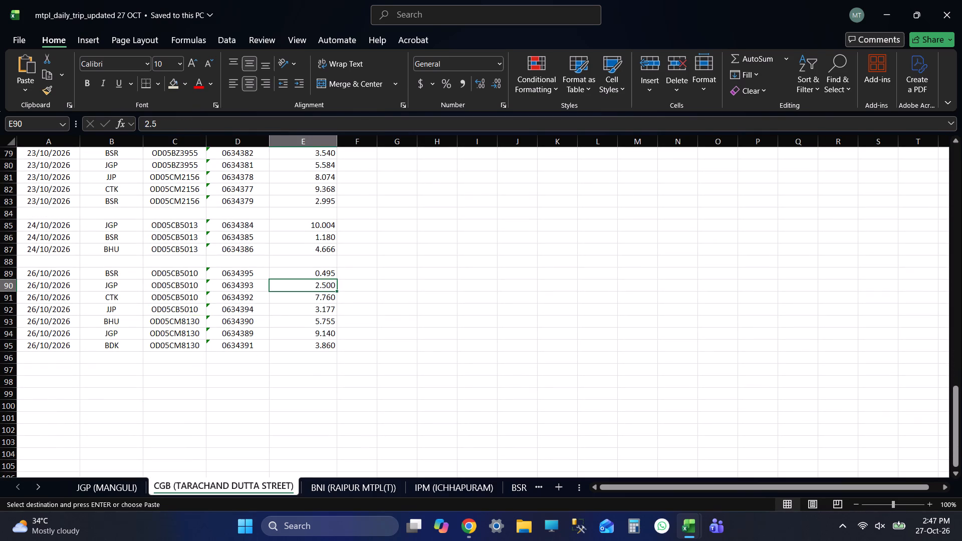
click(328, 298)
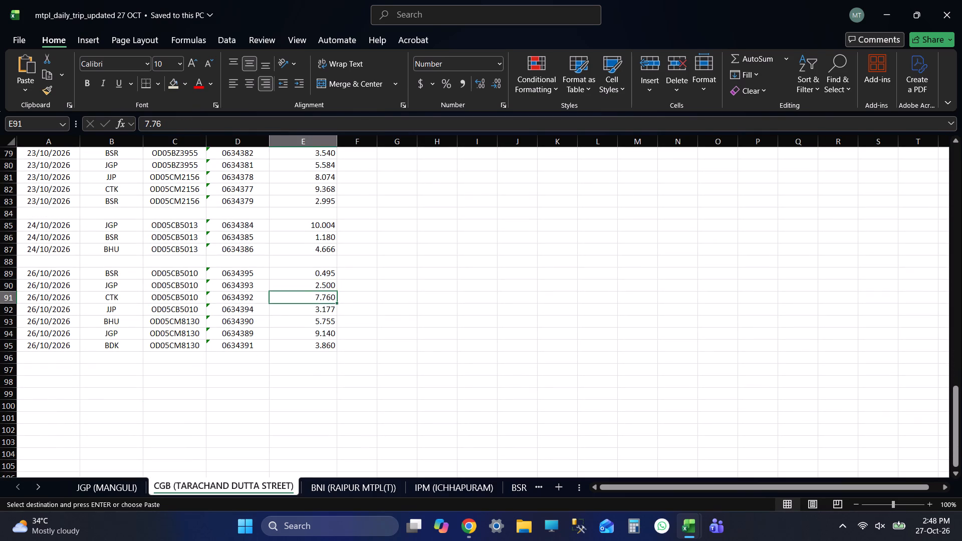
click(324, 313)
click(321, 338)
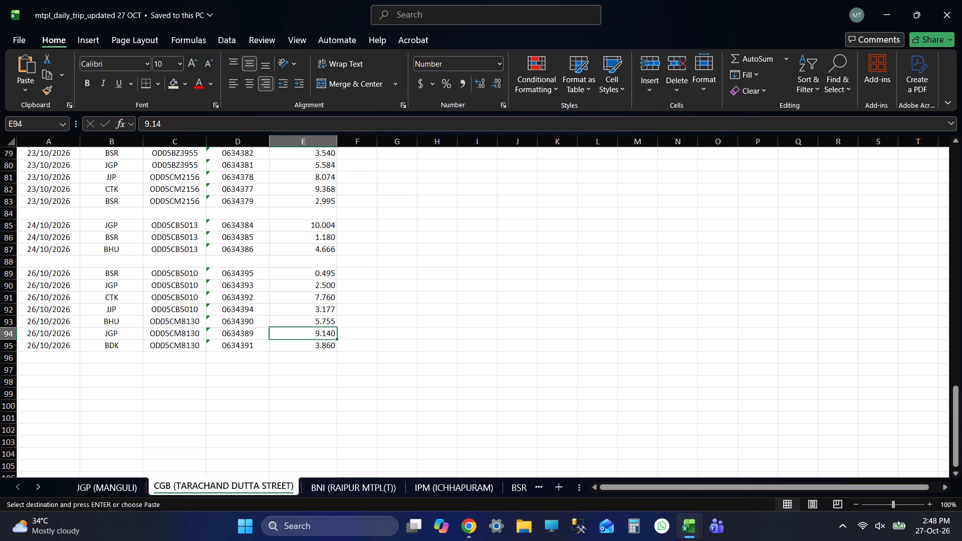
drag(176, 323, 181, 363)
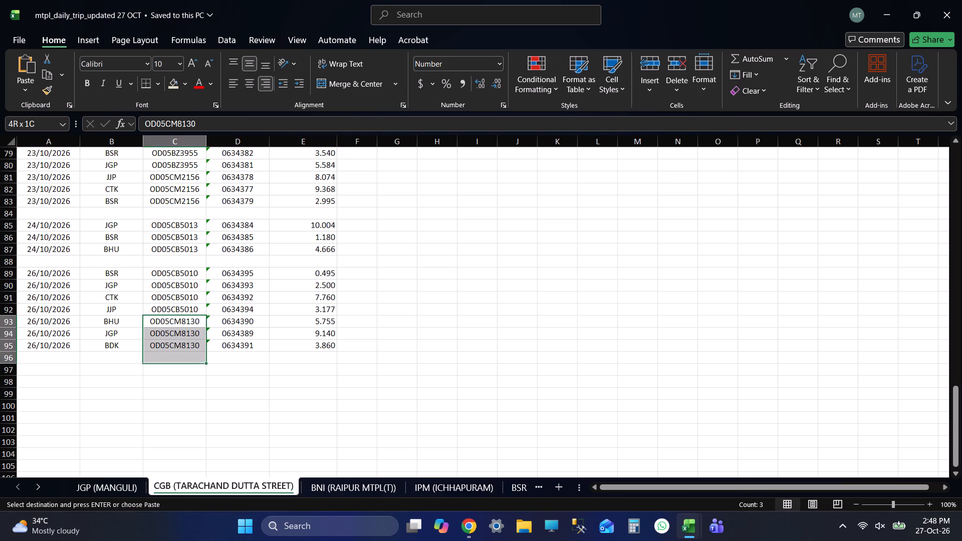
drag(181, 363, 182, 347)
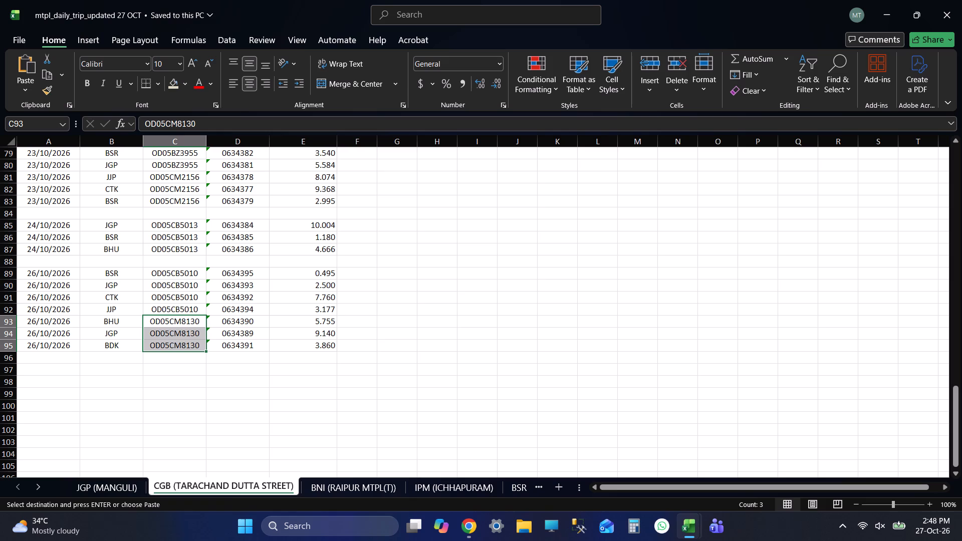
click(179, 269)
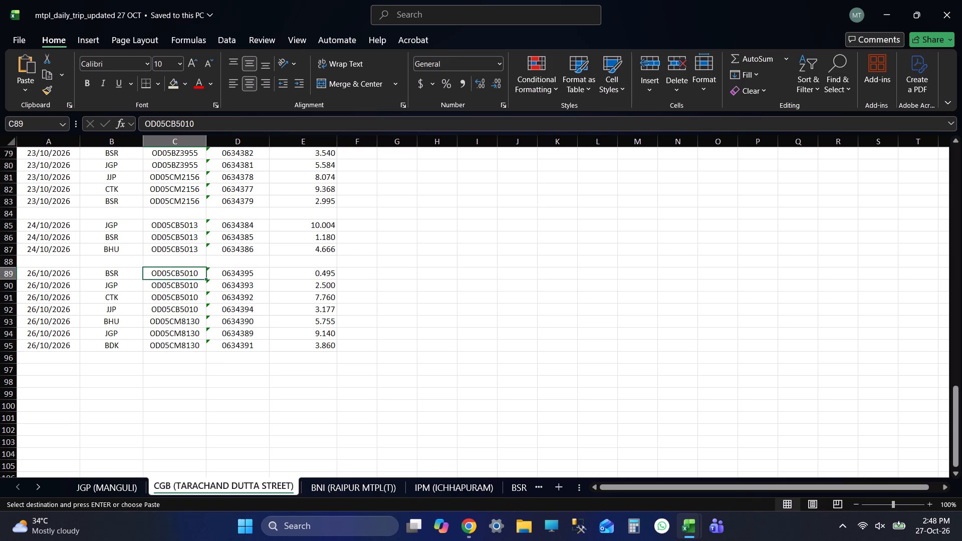
key(alt+Tab)
scroll(840, 358, up, 1)
scroll(840, 359, down, 1)
scroll(839, 360, up, 1)
scroll(838, 360, down, 1)
scroll(836, 361, up, 1)
scroll(836, 361, down, 9)
scroll(833, 364, up, 1)
scroll(833, 364, down, 1)
drag(827, 364, 757, 345)
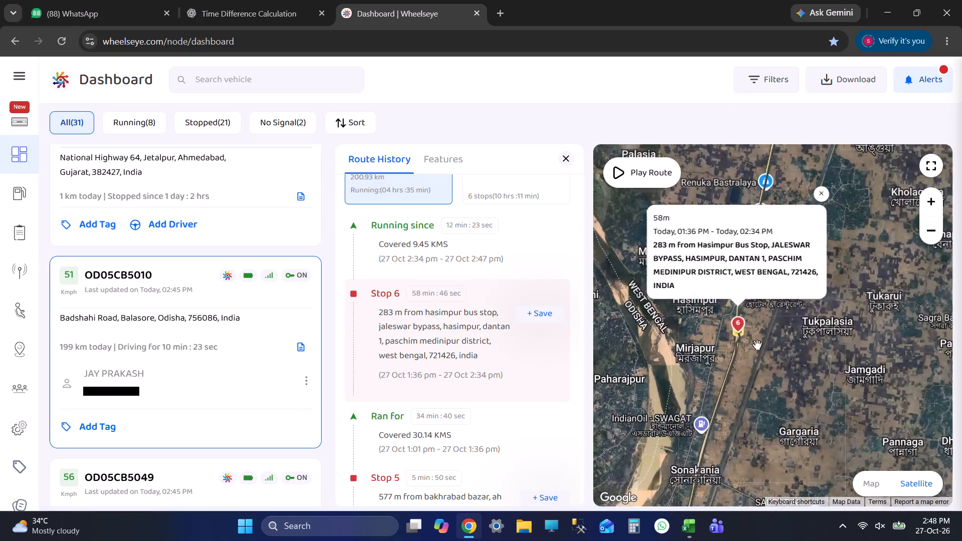
scroll(757, 345, down, 2)
scroll(757, 345, up, 1)
scroll(757, 345, down, 1)
click(836, 205)
click(830, 199)
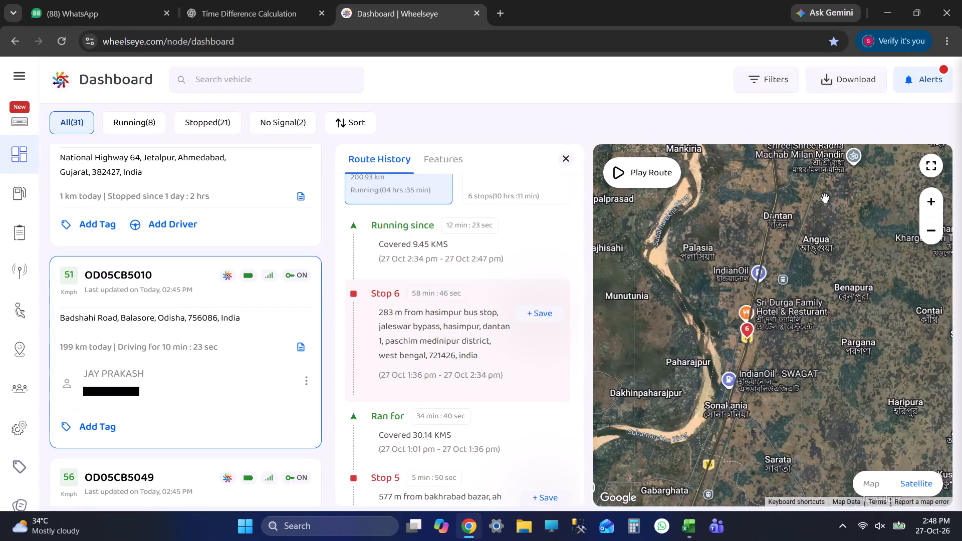
scroll(774, 287, down, 4)
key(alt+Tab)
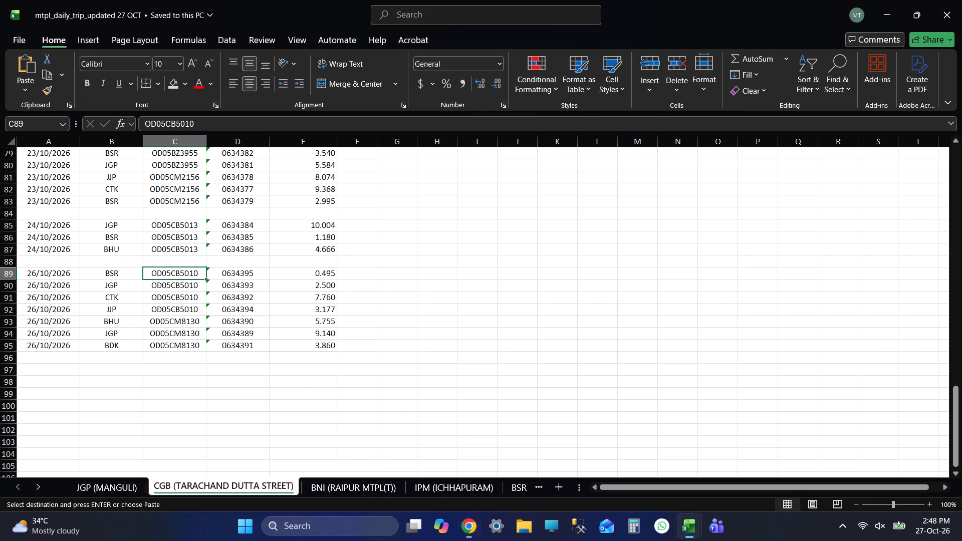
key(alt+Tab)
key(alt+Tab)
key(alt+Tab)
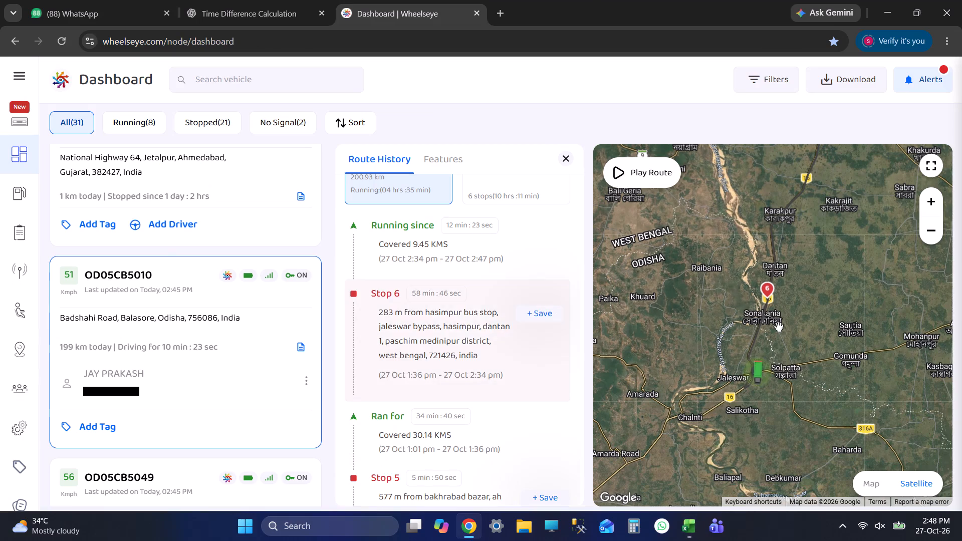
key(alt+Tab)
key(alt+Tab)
key(alt+Tab)
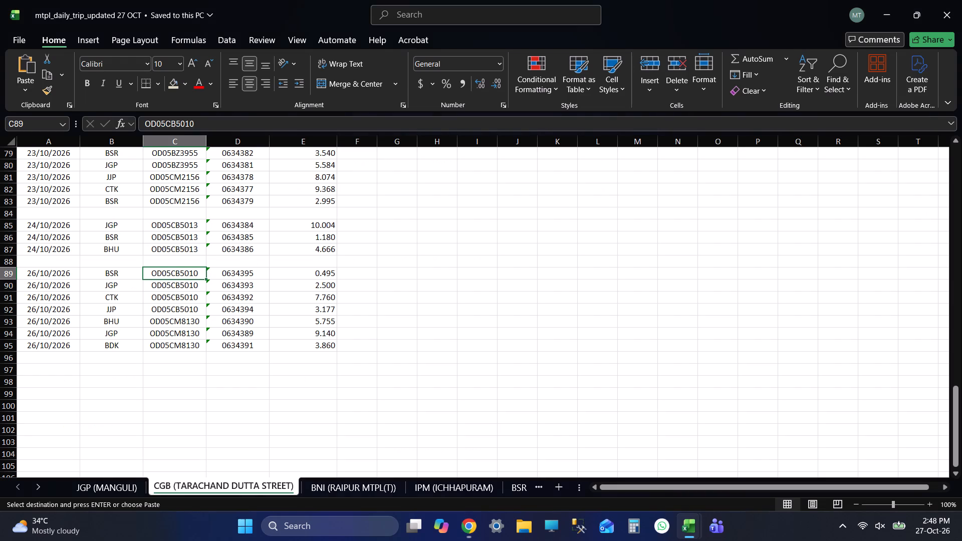
click(200, 328)
key(ctrl+c)
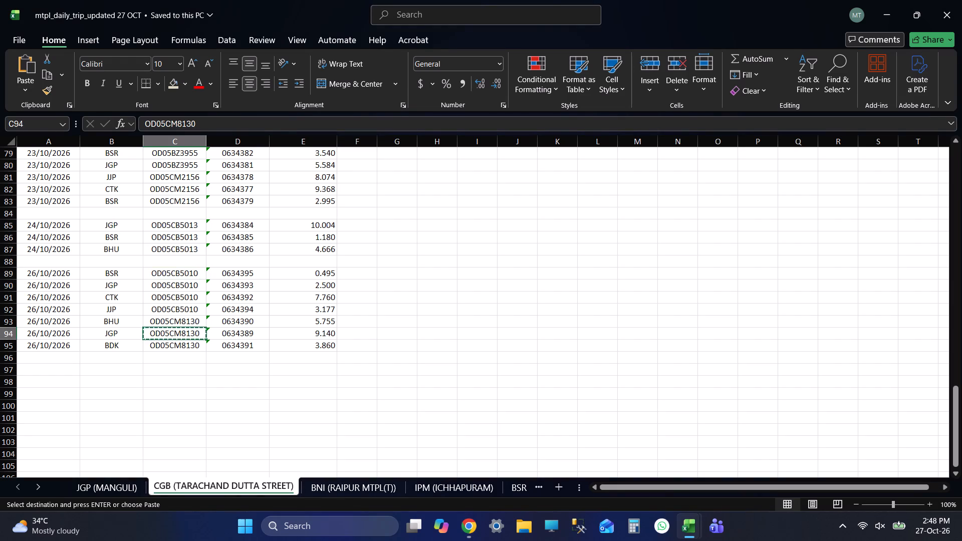
key(alt+Tab)
click(271, 74)
key(ctrl+v)
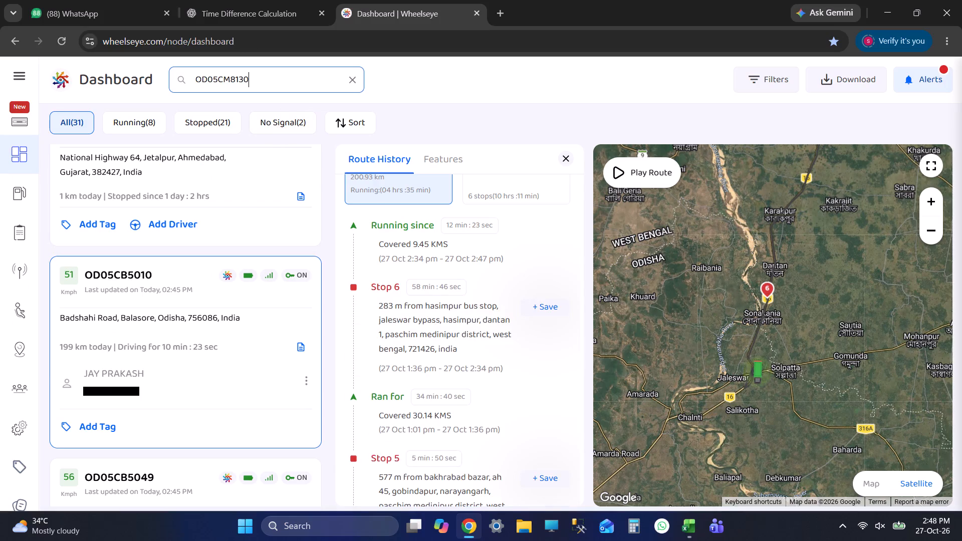
key(Return)
click(146, 299)
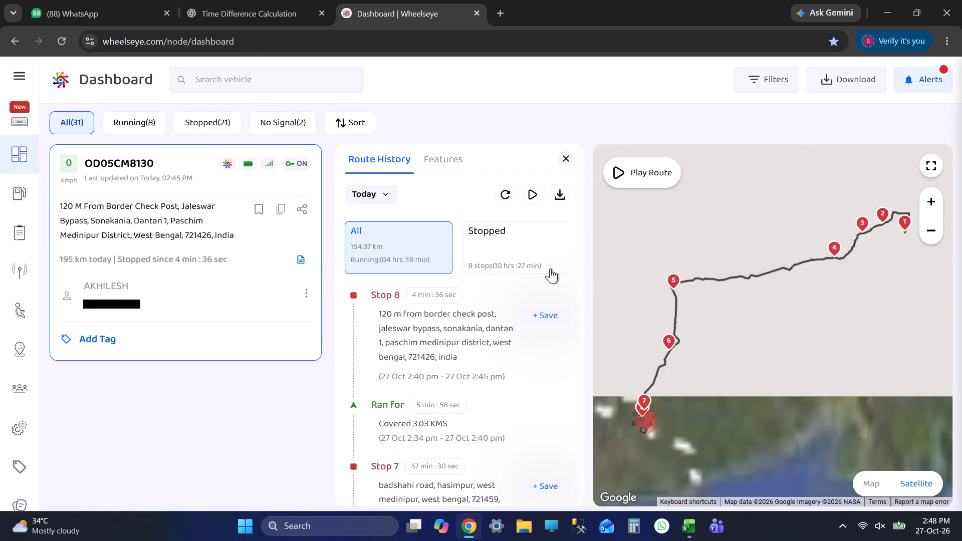
scroll(667, 422, up, 4)
drag(681, 391, 772, 305)
scroll(731, 343, up, 4)
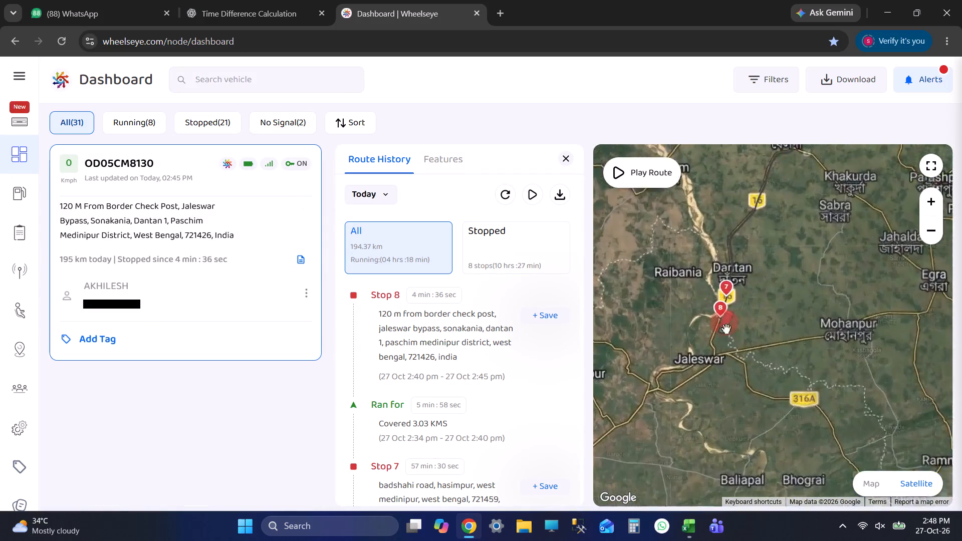
scroll(726, 329, up, 14)
scroll(707, 321, down, 2)
scroll(707, 321, up, 1)
scroll(707, 321, down, 3)
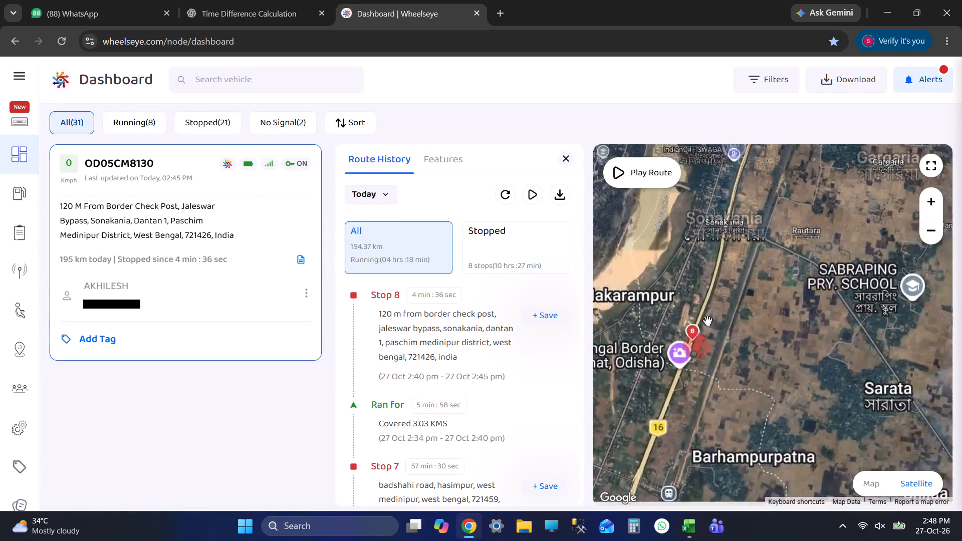
scroll(707, 321, down, 8)
scroll(717, 318, up, 1)
scroll(717, 318, down, 1)
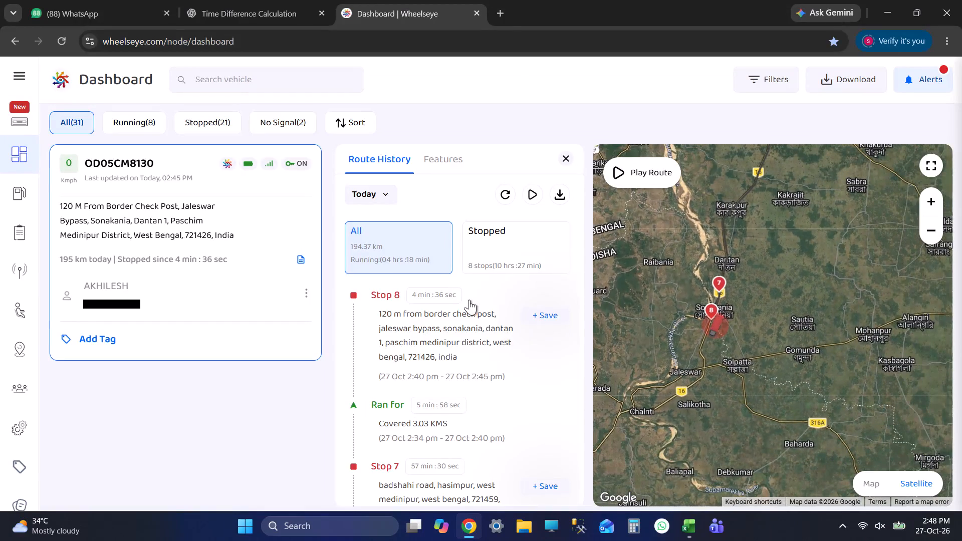
click(469, 300)
scroll(501, 352, down, 2)
click(469, 378)
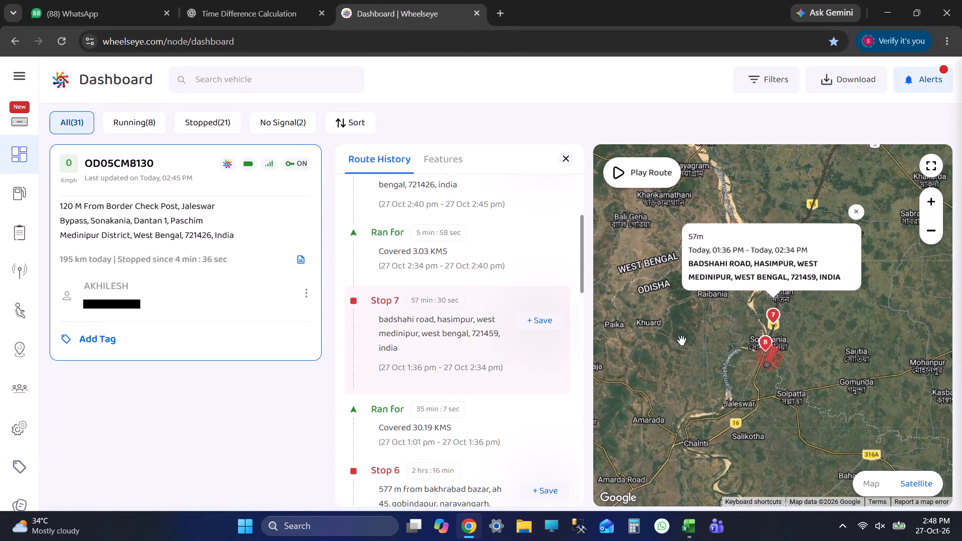
scroll(787, 318, up, 4)
scroll(747, 326, up, 8)
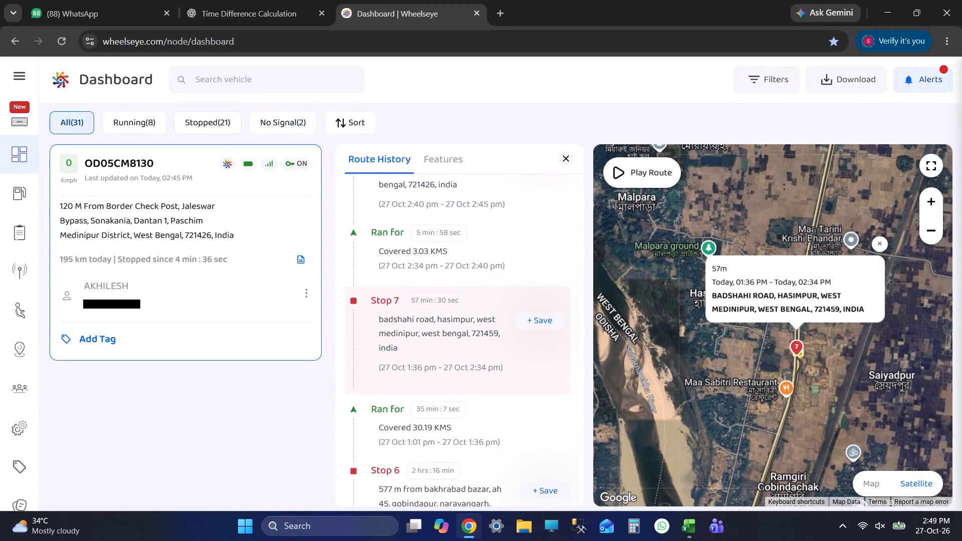
click(265, 69)
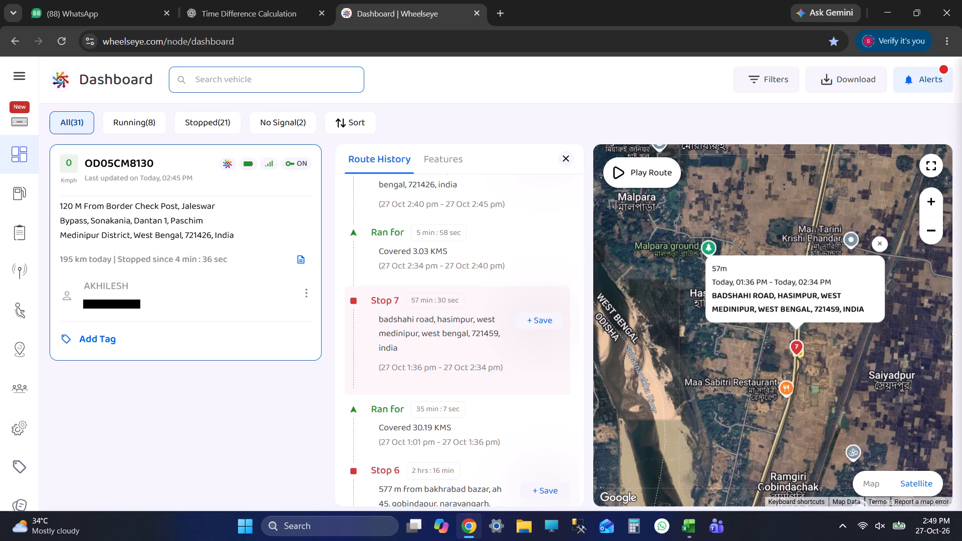
text(5010)
key(Return)
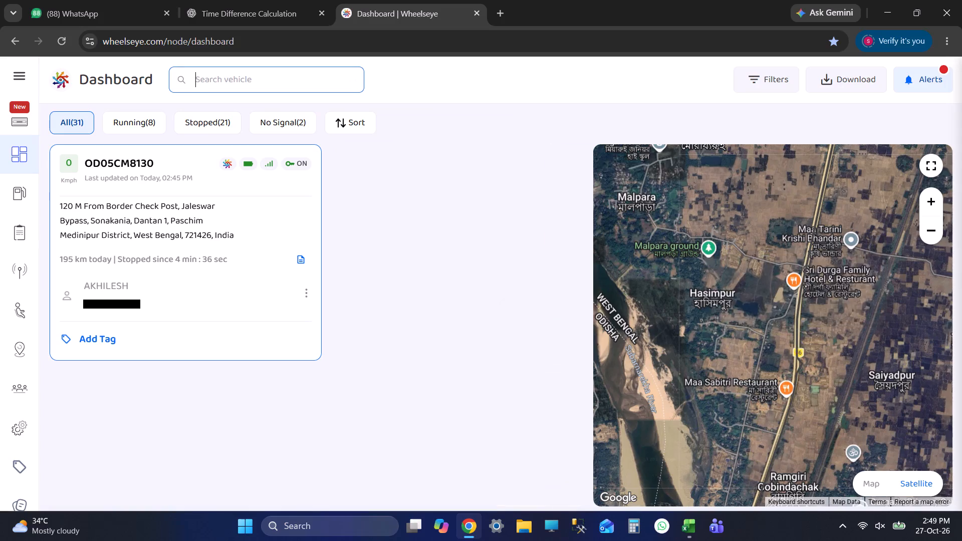
click(119, 256)
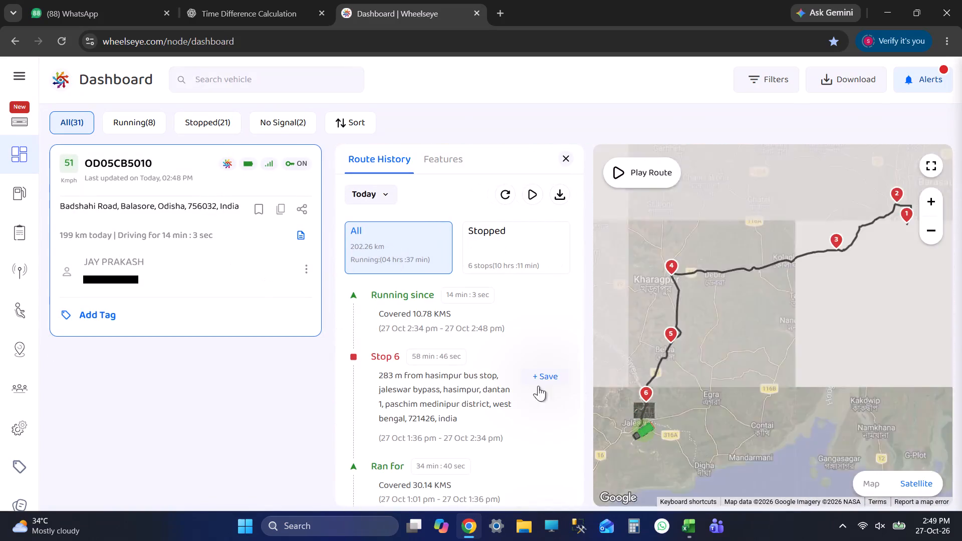
click(471, 391)
scroll(737, 327, up, 5)
scroll(819, 343, up, 4)
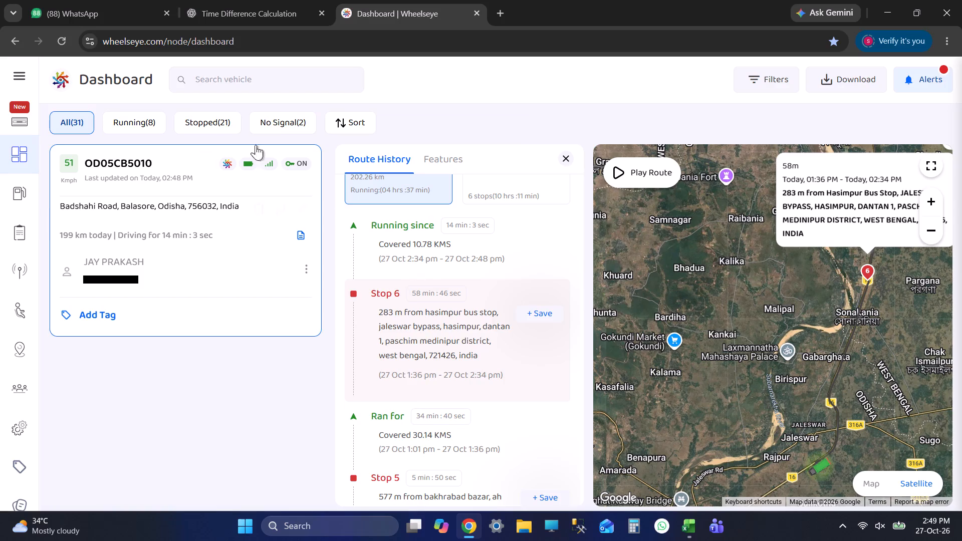
click(227, 78)
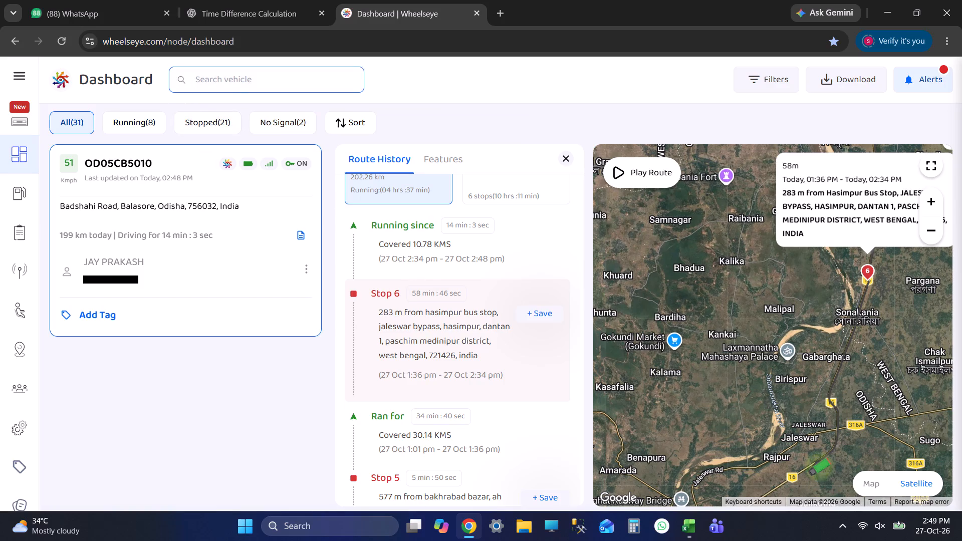
key(alt+Tab)
key(alt+Tab)
key(ctrl+v)
key(Return)
click(167, 189)
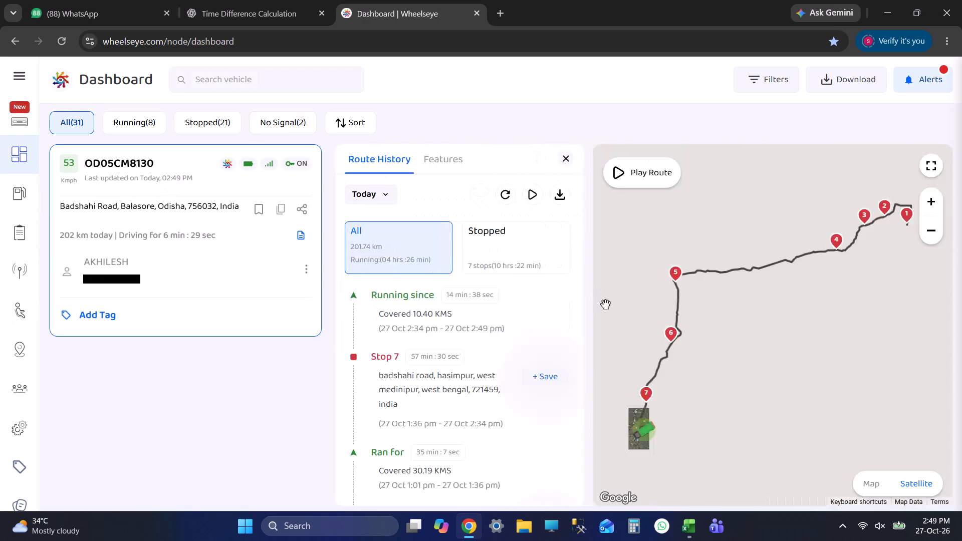
scroll(636, 402, up, 4)
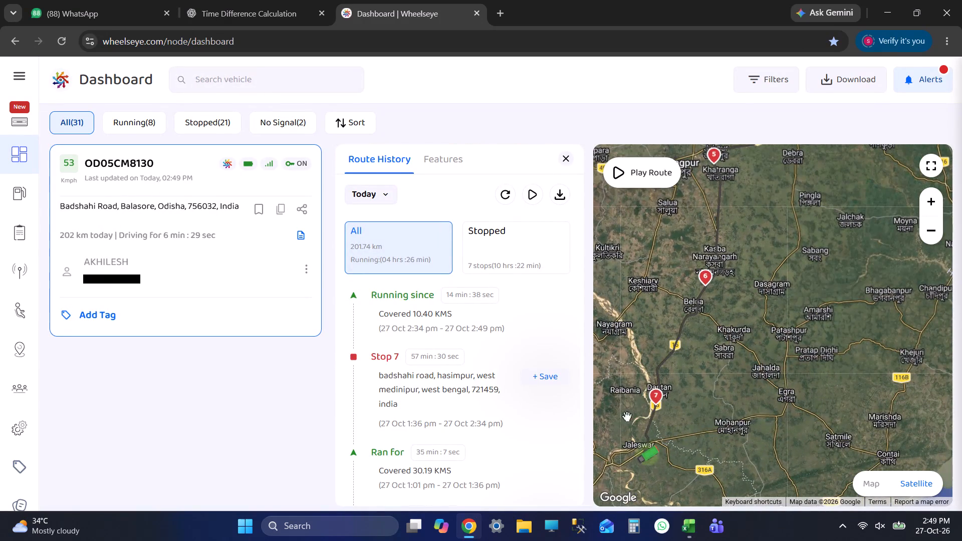
scroll(649, 422, up, 3)
drag(652, 433, 742, 334)
scroll(728, 365, up, 4)
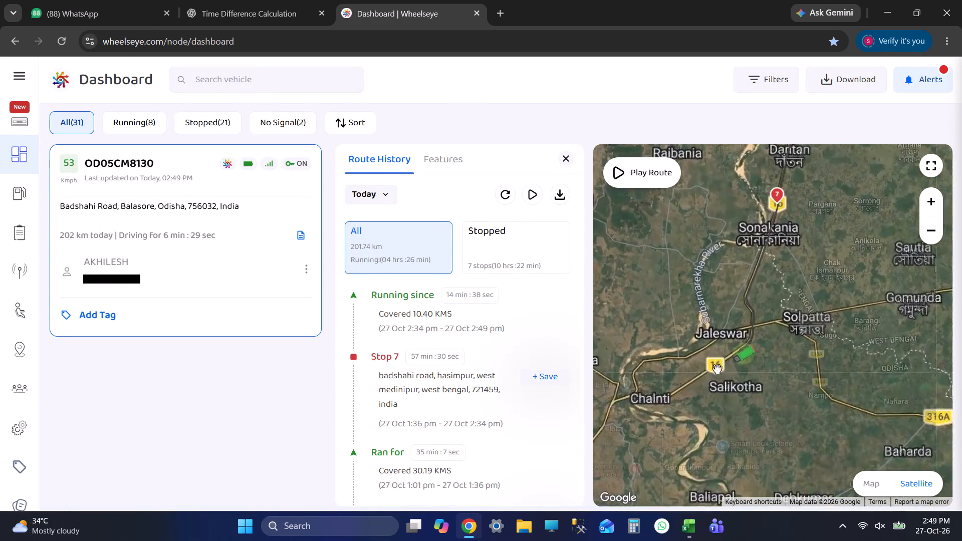
scroll(768, 355, up, 2)
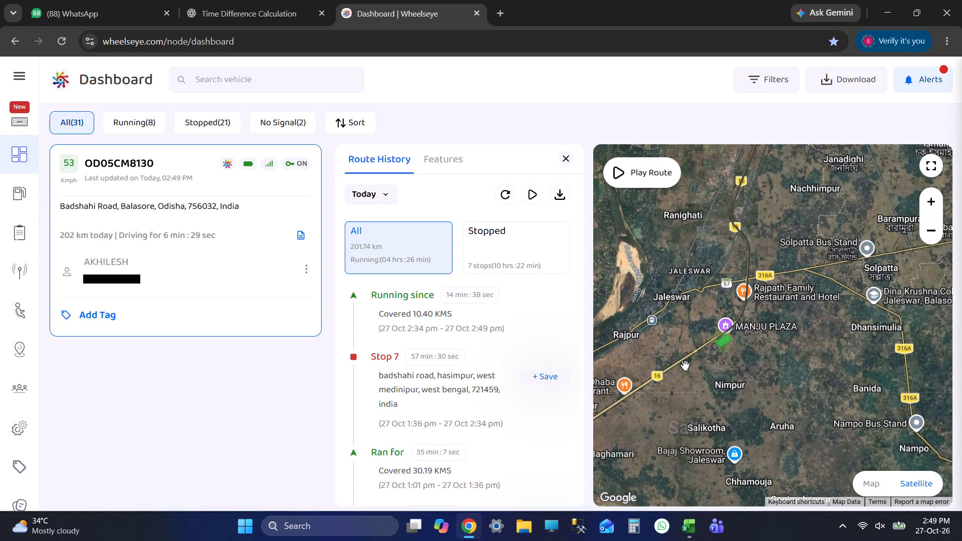
scroll(745, 312, up, 2)
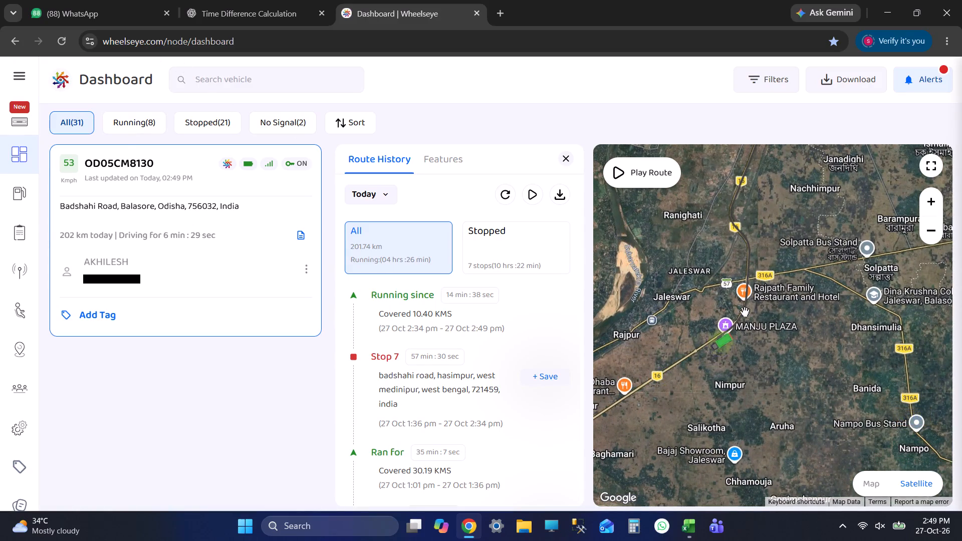
scroll(745, 312, up, 1)
scroll(745, 312, down, 7)
scroll(733, 318, up, 1)
scroll(733, 318, down, 1)
scroll(733, 319, up, 1)
scroll(733, 319, down, 1)
drag(733, 274, 738, 331)
scroll(738, 331, up, 1)
scroll(738, 331, down, 4)
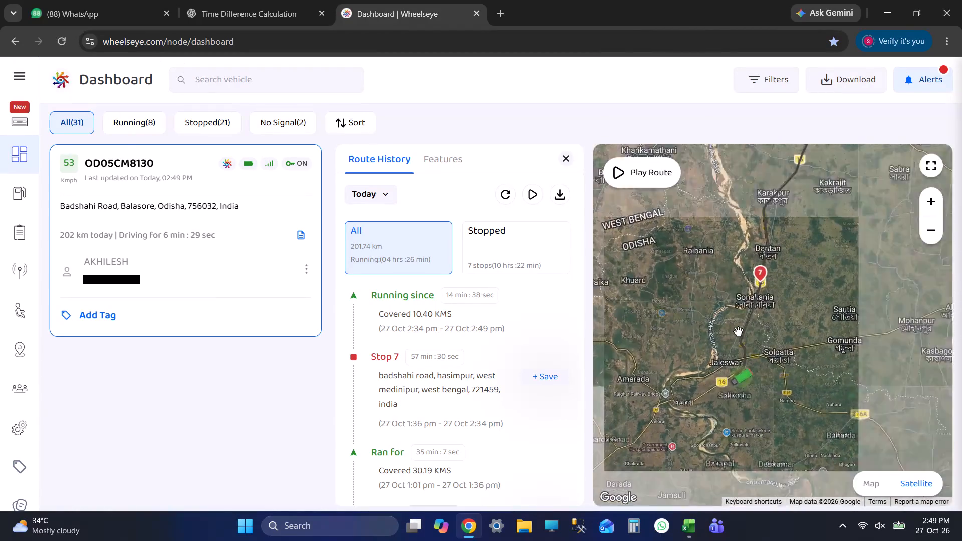
scroll(738, 331, down, 3)
scroll(771, 293, up, 7)
scroll(746, 319, down, 1)
scroll(745, 319, up, 3)
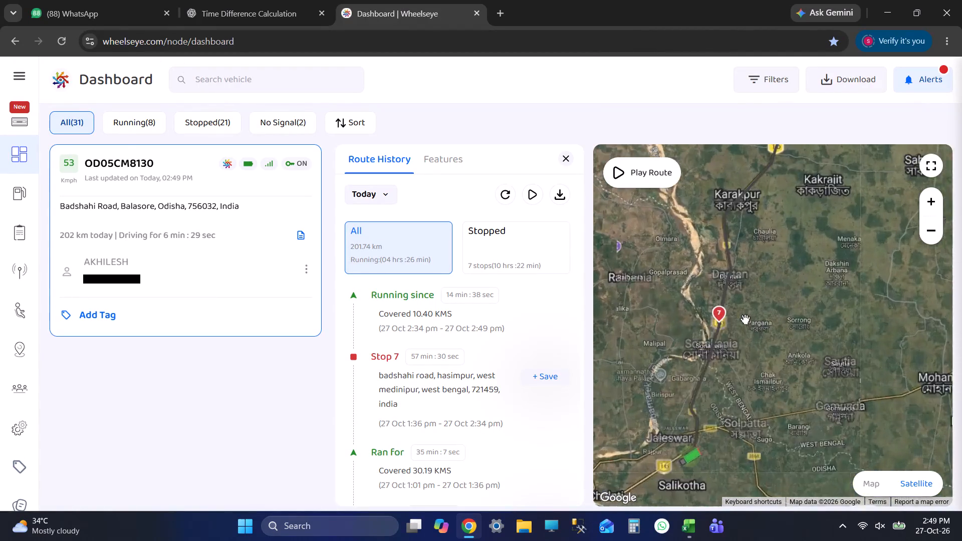
scroll(745, 319, up, 2)
drag(723, 326, 797, 275)
scroll(798, 273, down, 4)
click(492, 383)
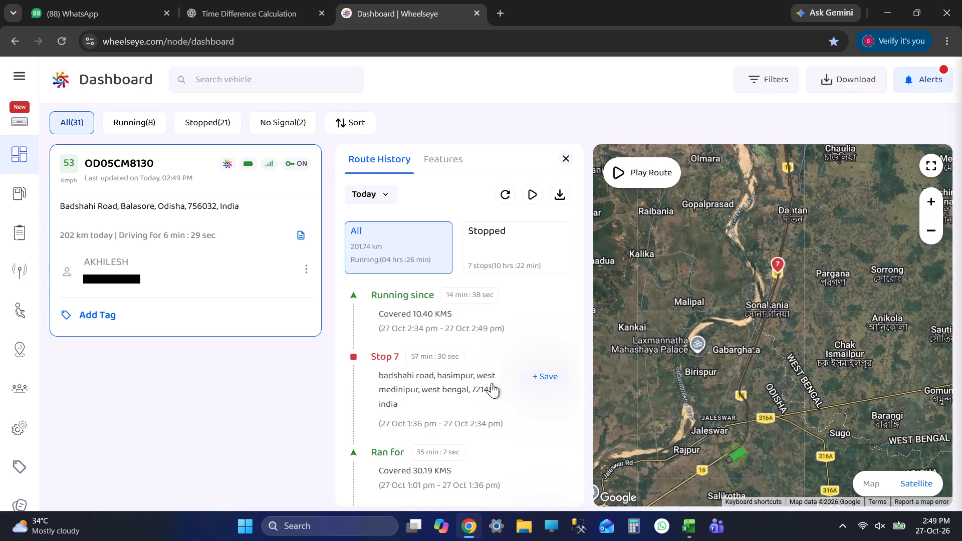
click(207, 82)
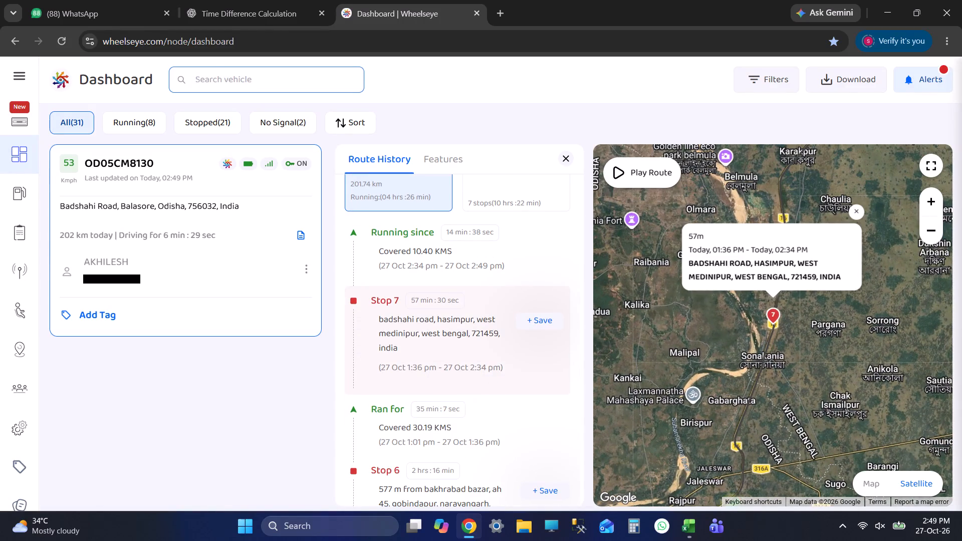
text(5010)
key(Return)
click(124, 243)
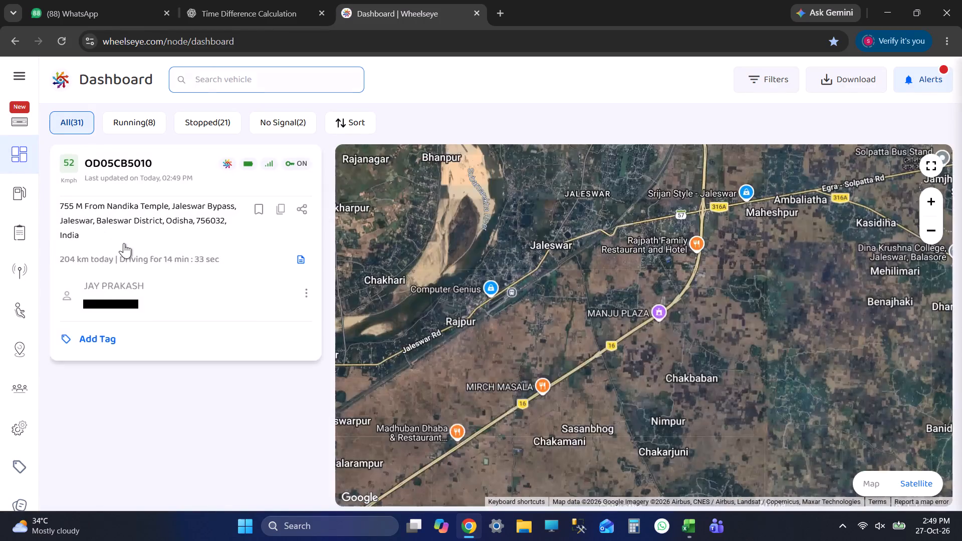
drag(672, 388, 753, 258)
scroll(753, 258, up, 2)
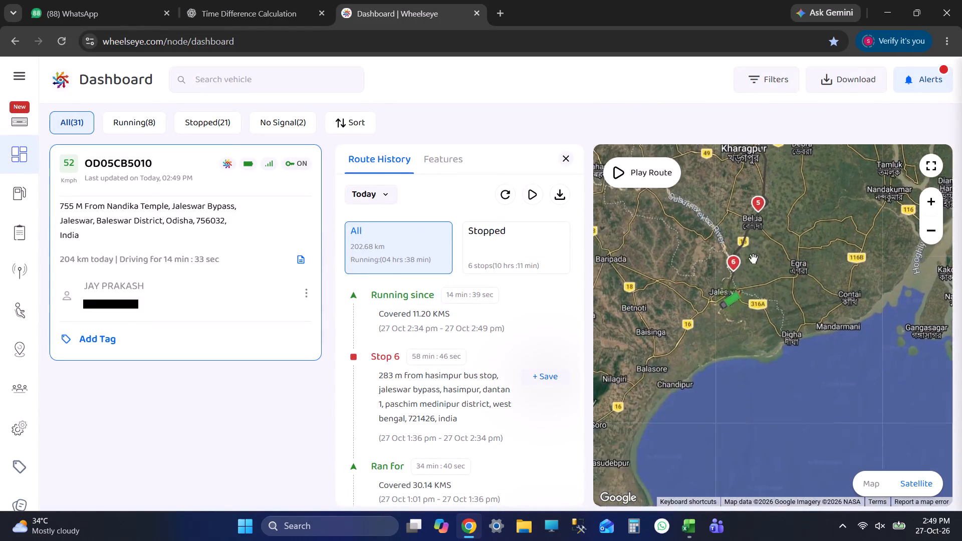
scroll(753, 258, up, 3)
scroll(701, 306, up, 9)
scroll(726, 295, down, 3)
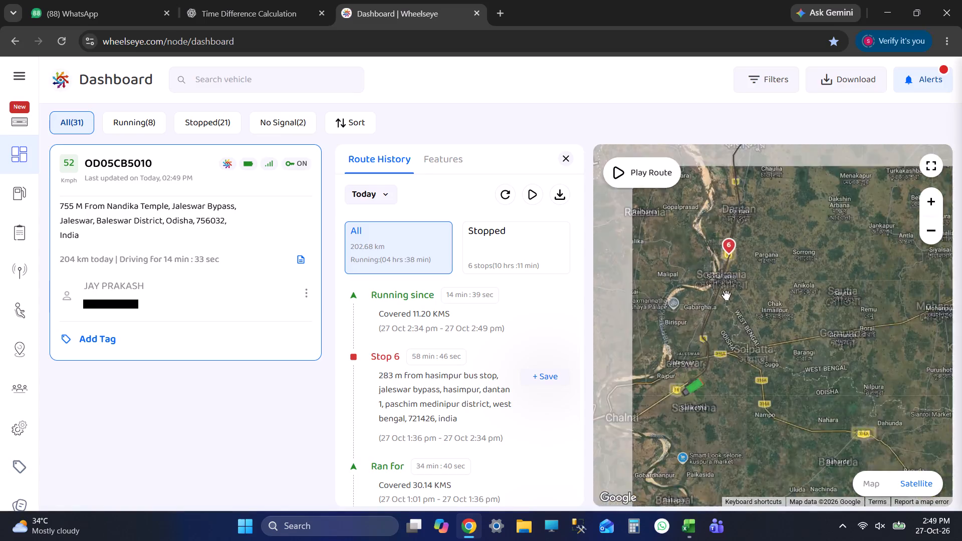
scroll(726, 295, down, 1)
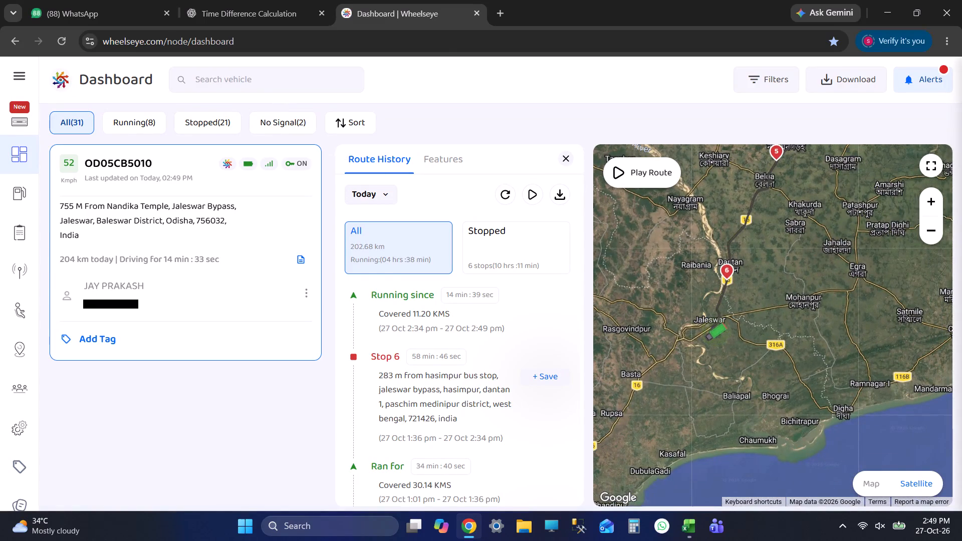
click(266, 90)
key(ctrl+v)
key(Return)
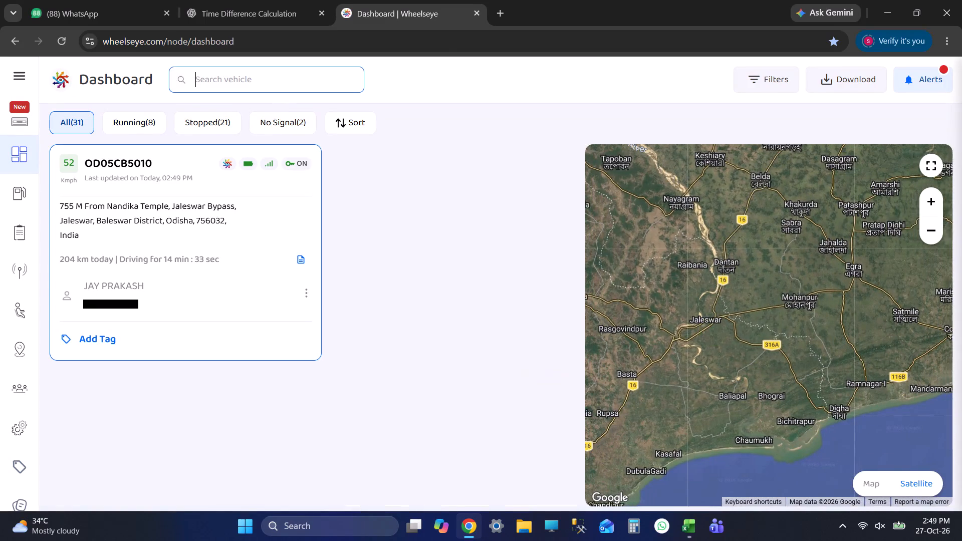
click(177, 216)
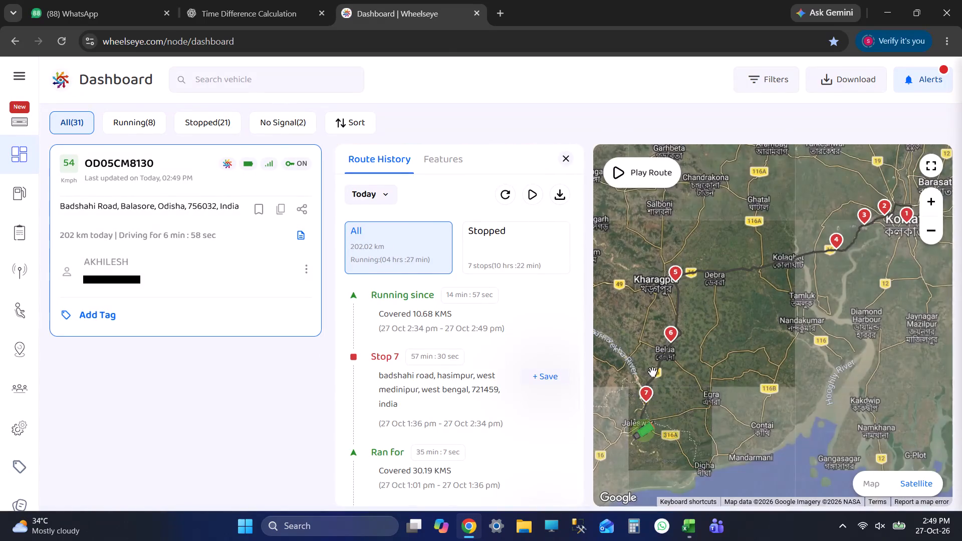
drag(659, 393, 723, 317)
scroll(710, 341, up, 3)
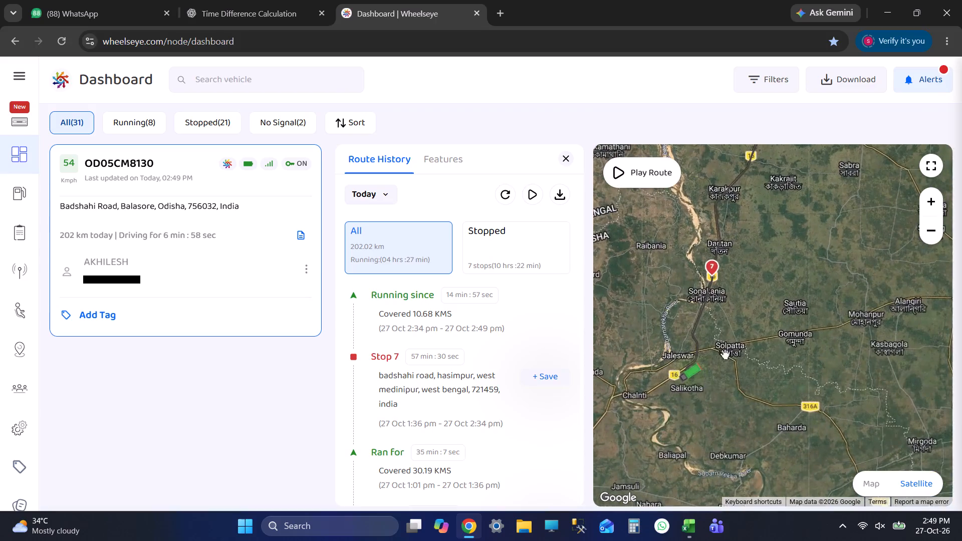
scroll(694, 363, up, 4)
scroll(693, 363, down, 3)
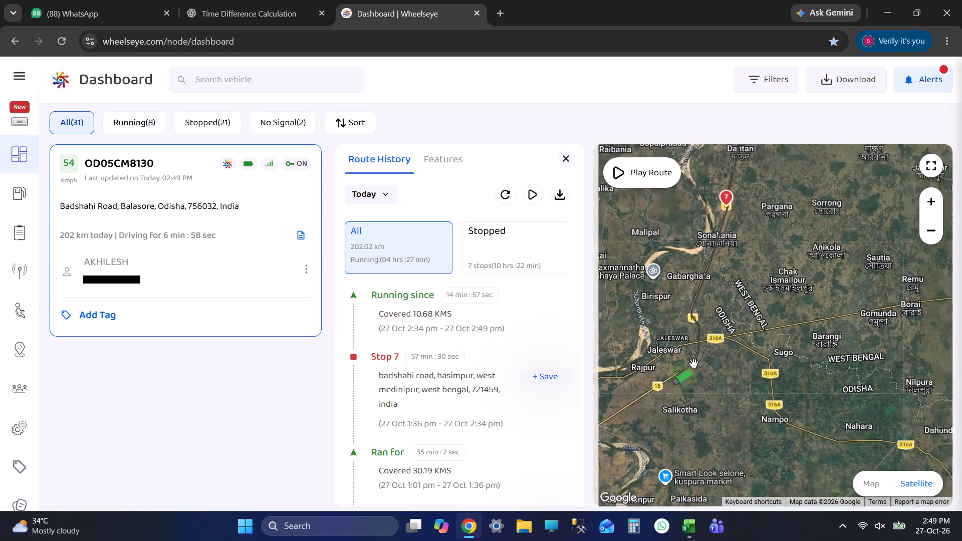
scroll(693, 363, up, 2)
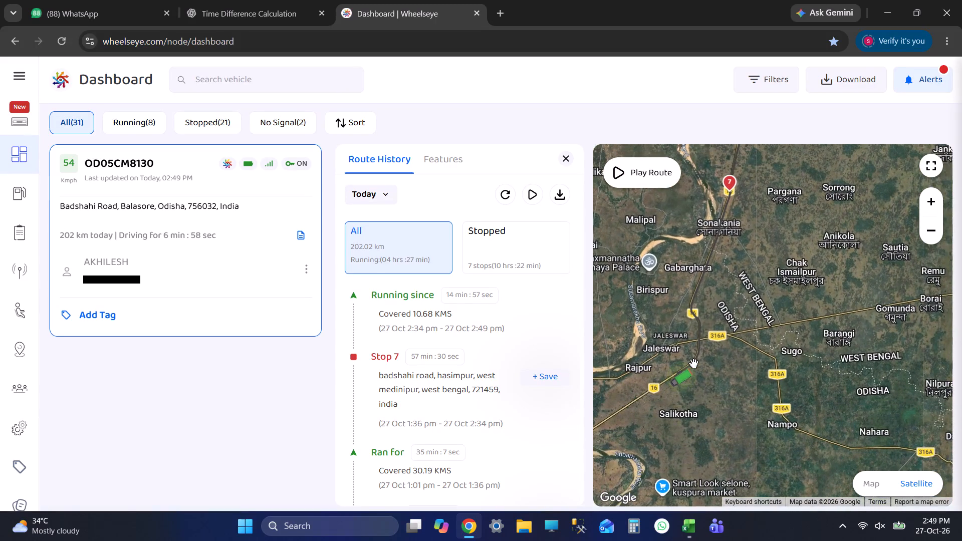
scroll(717, 354, down, 6)
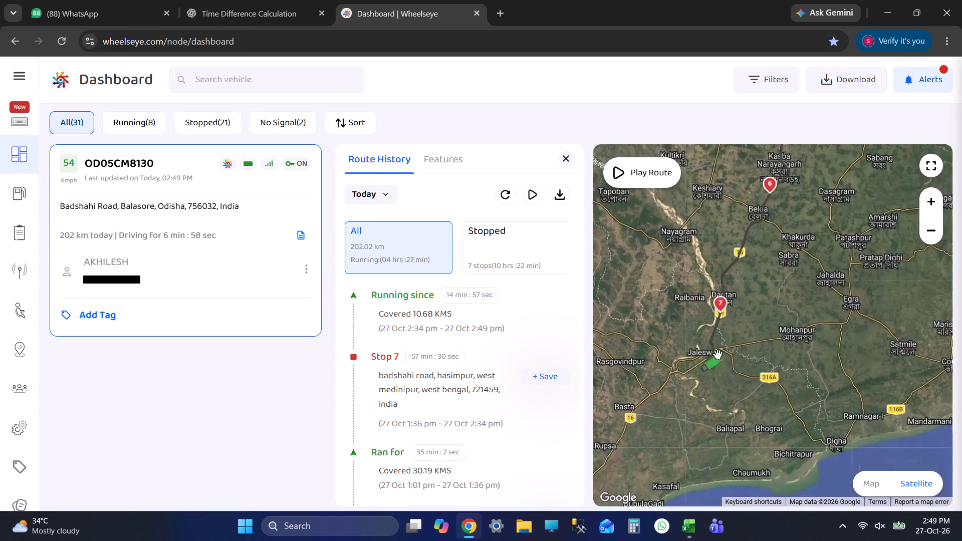
scroll(717, 354, down, 4)
Switch to the mtpl_daily_trip_updated 27 OCT workbook in Excel and save it.
key(alt+Tab)
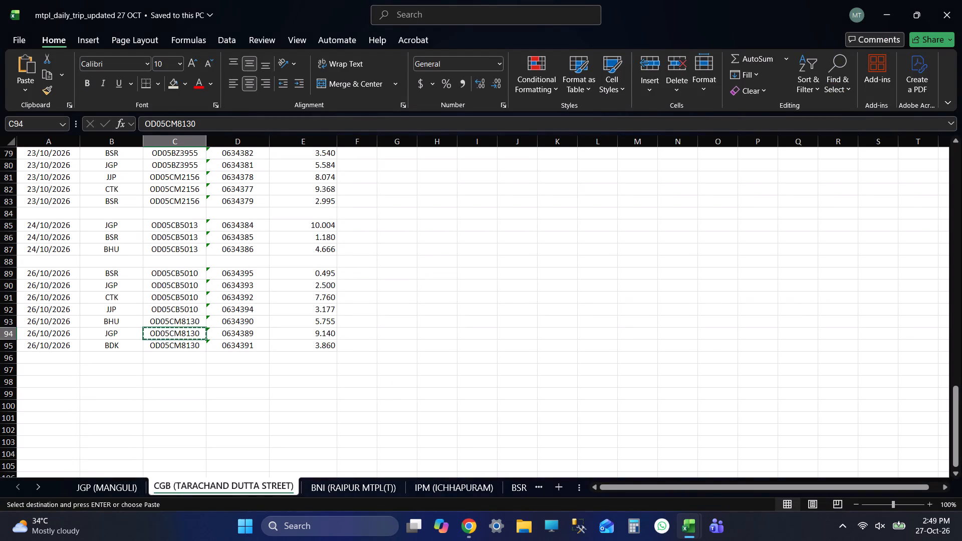
key(ctrl+s)
key(ctrl+s)
key(ctrl+s)
key(ctrl+s)
key(ctrl+s)
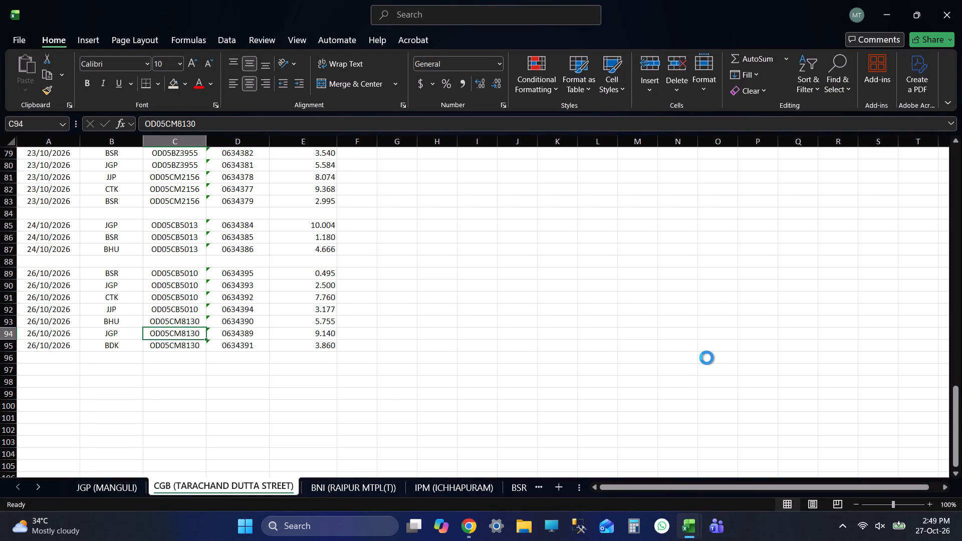
key(alt+Tab)
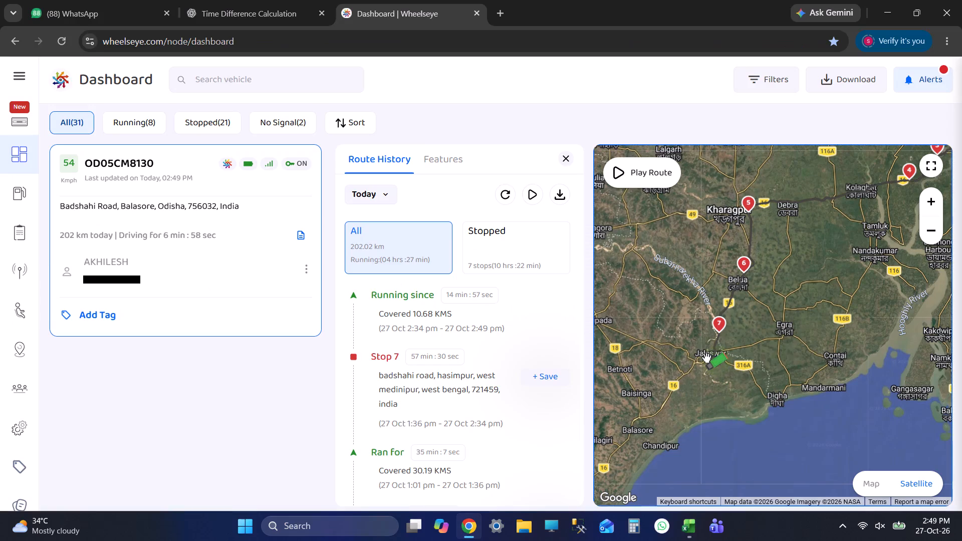
key(alt+Tab)
key(alt+Tab)
key(alt+Tab)
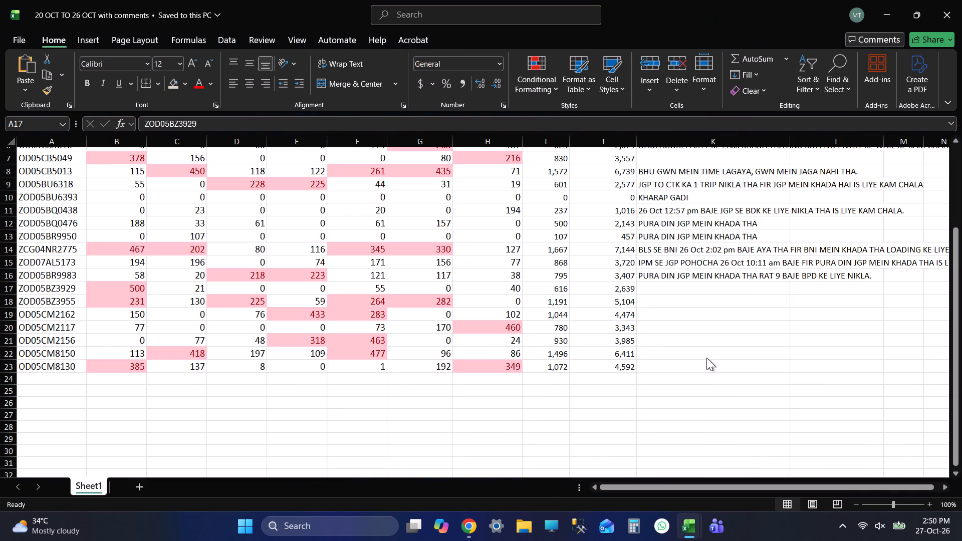
key(ctrl+c)
key(alt+Tab)
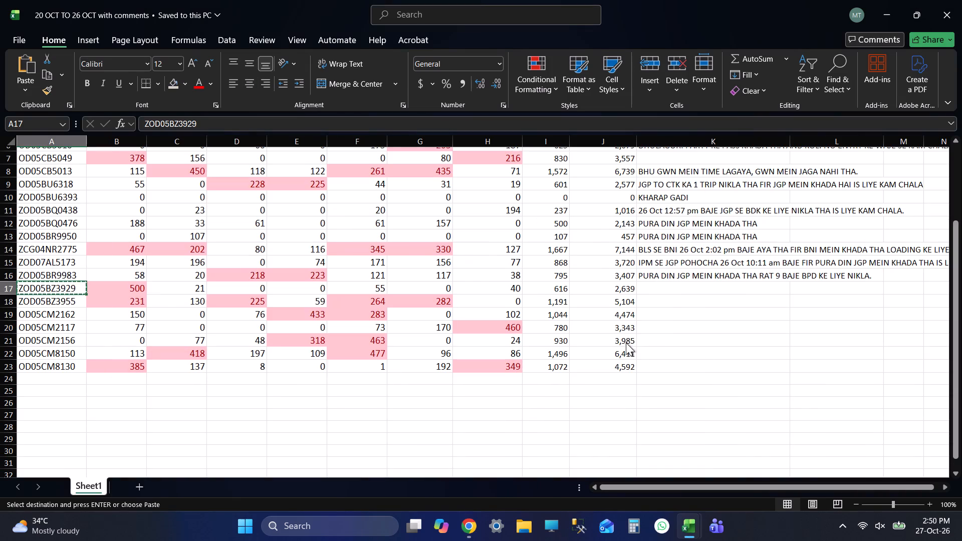
key(alt+Tab)
click(275, 99)
click(258, 75)
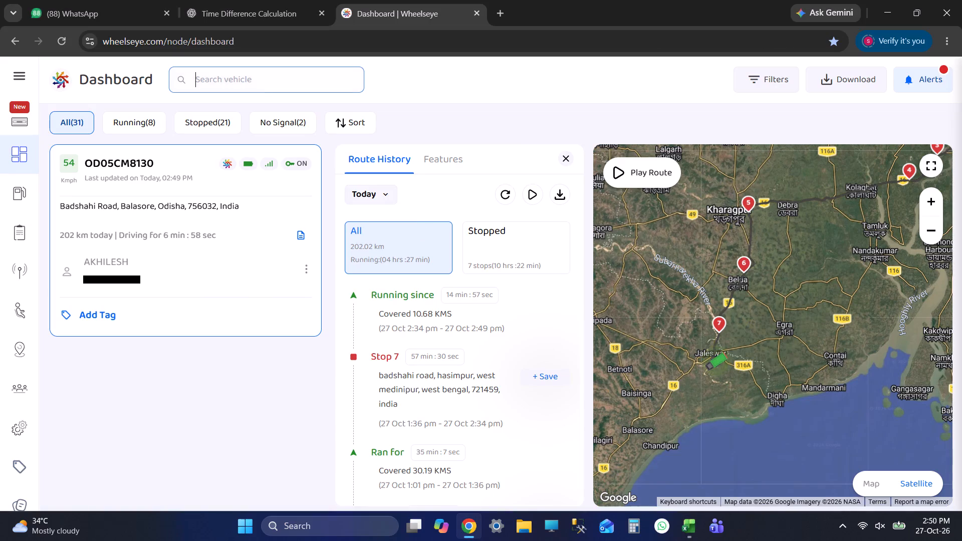
key(ctrl+v)
key(Return)
click(80, 221)
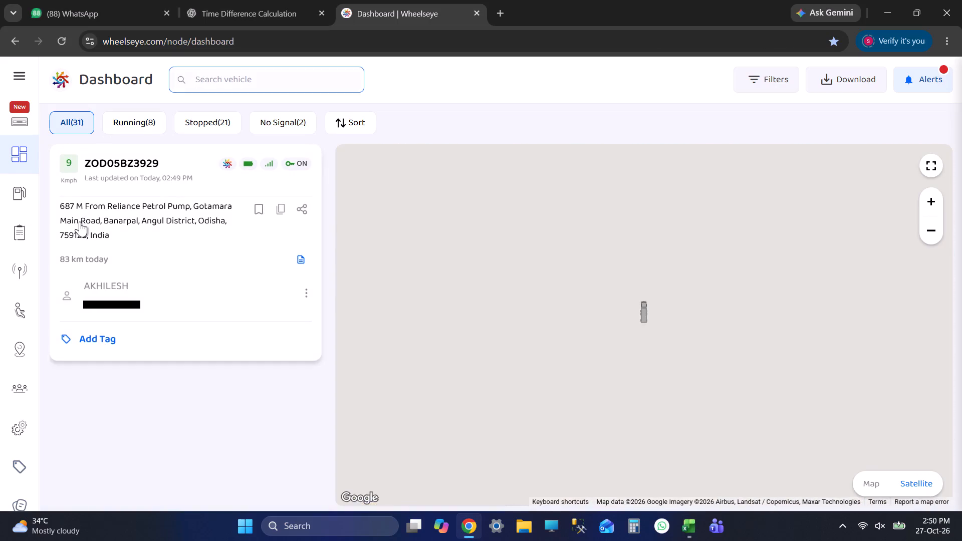
Examine ZOD05BZ3929's current position and stops on today's route, and show the details of Stop 9 at TCR GWN.
scroll(684, 240, up, 5)
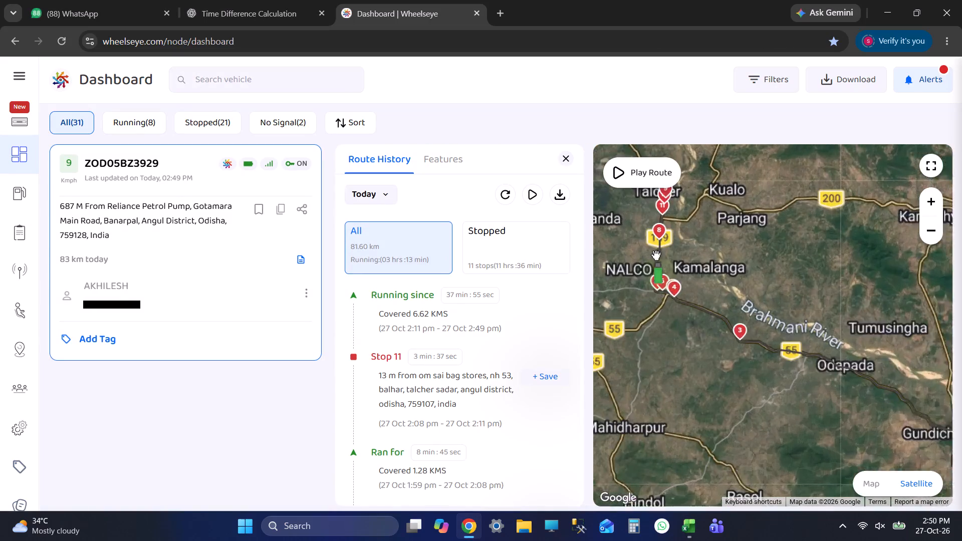
scroll(656, 255, up, 6)
scroll(659, 283, down, 7)
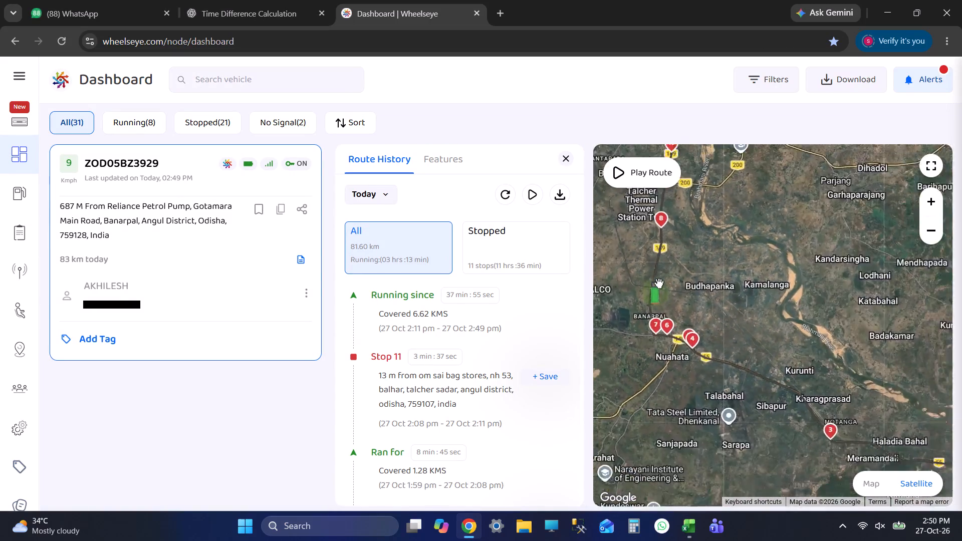
scroll(659, 283, down, 6)
scroll(527, 388, down, 4)
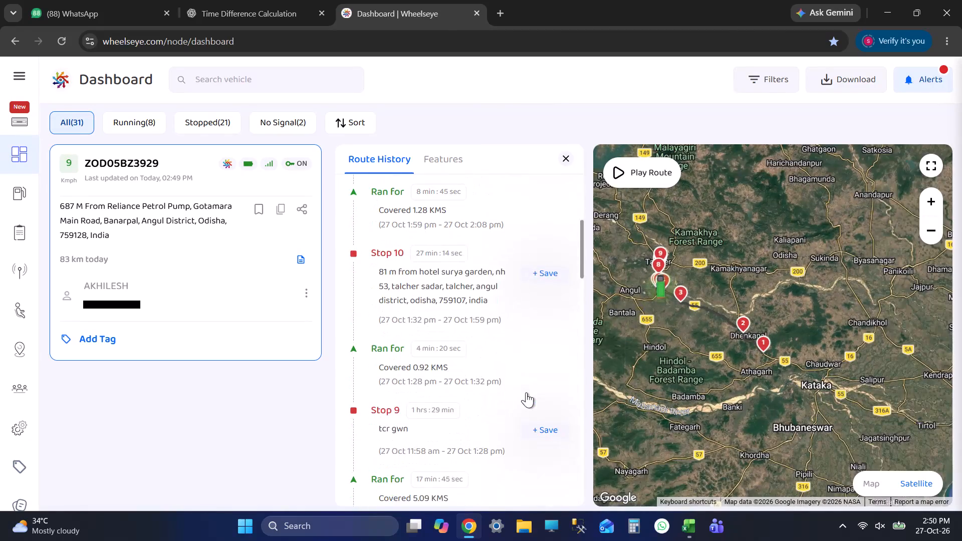
scroll(526, 392, down, 2)
click(470, 314)
scroll(202, 256, up, 5)
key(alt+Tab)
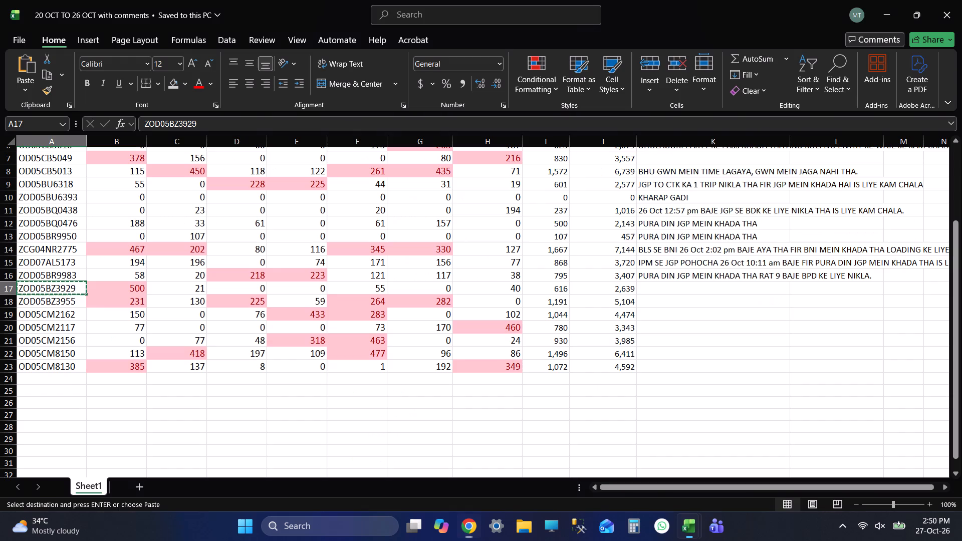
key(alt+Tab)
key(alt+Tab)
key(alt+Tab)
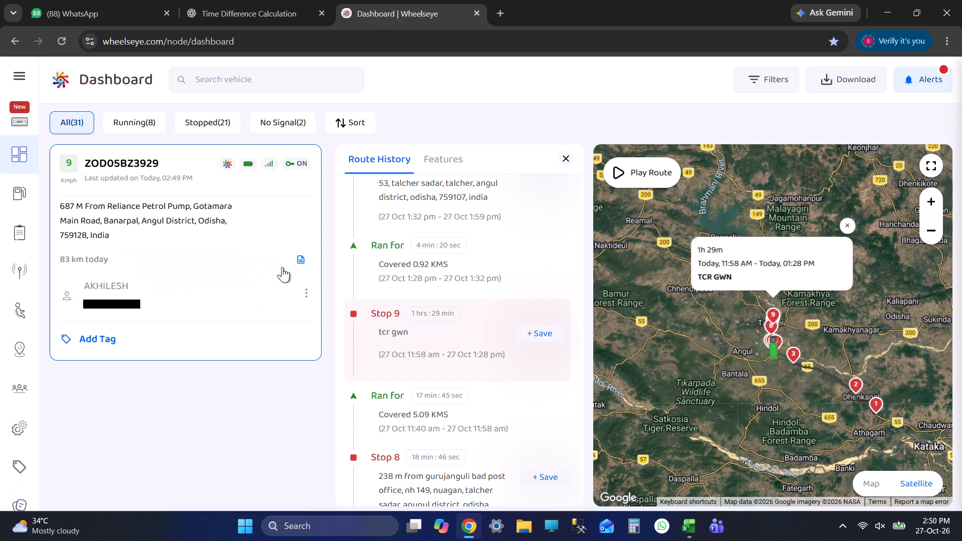
Minimise the Wheelseye browser window, the distance report and the daily trip workbook to reach the desktop.
click(881, 5)
click(885, 0)
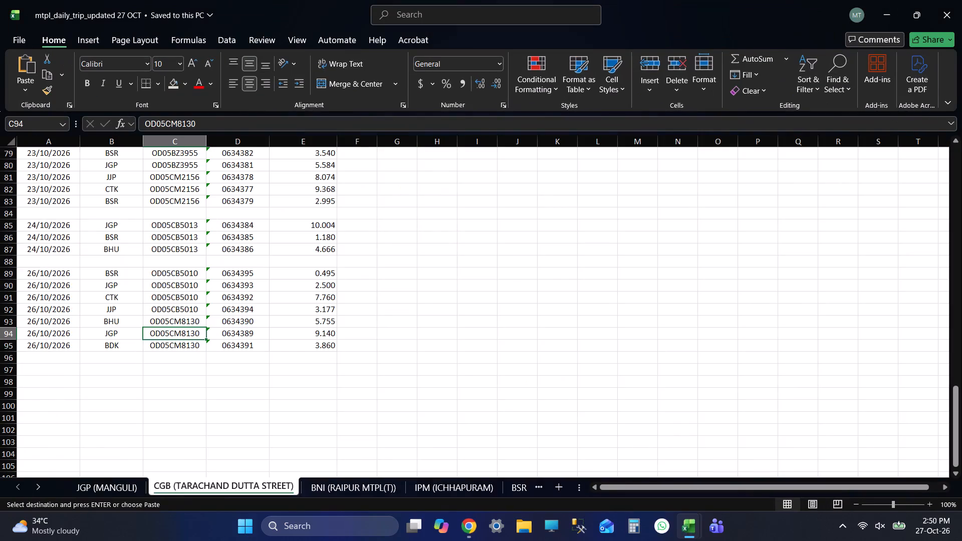
click(894, 11)
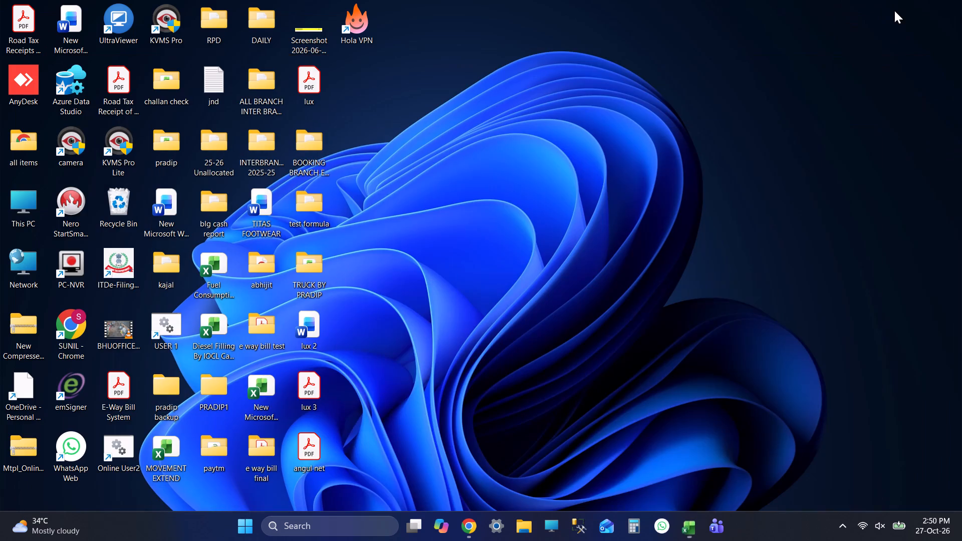
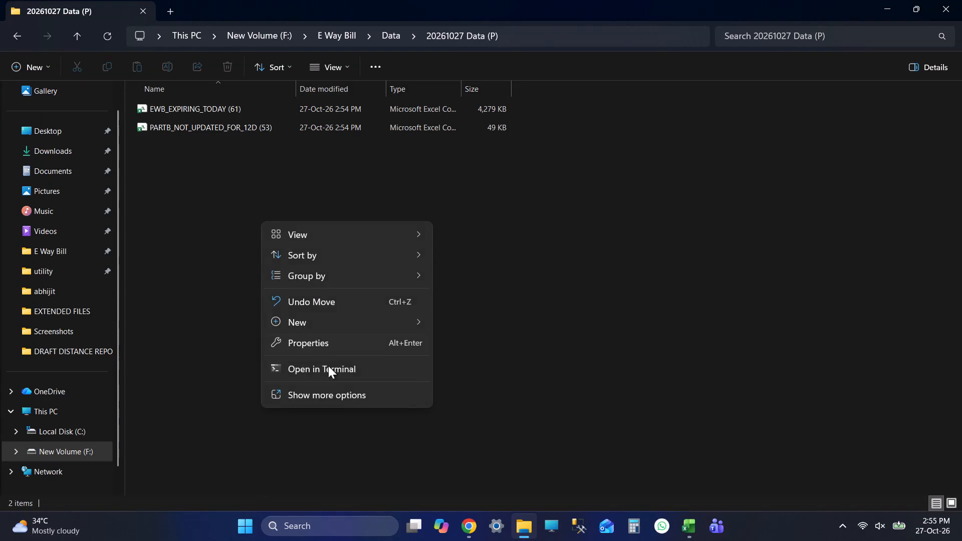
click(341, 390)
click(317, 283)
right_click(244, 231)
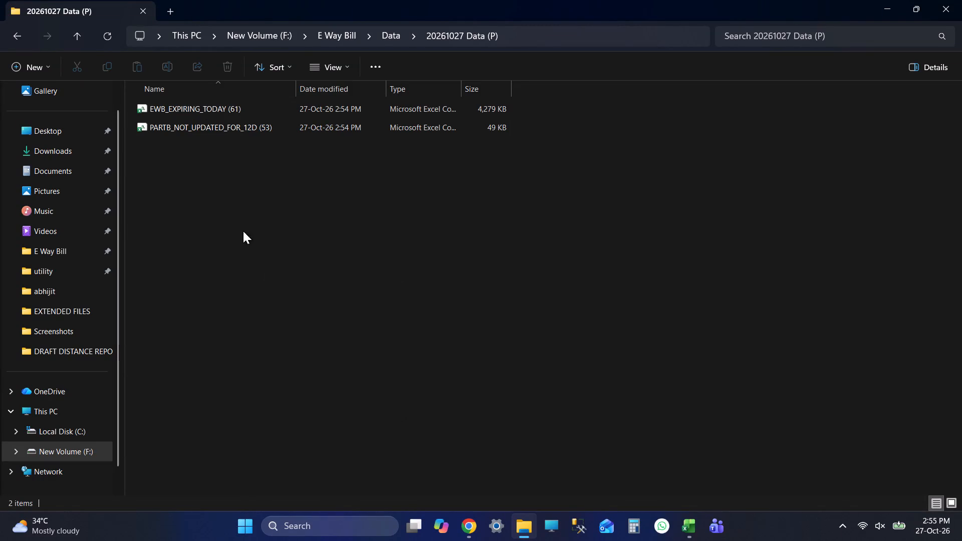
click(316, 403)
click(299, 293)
Switch to Chrome and close the Download history page, leaving the Easy way Bills dashboard open.
key(alt+Tab)
key(alt+Tab)
key(alt+Tab)
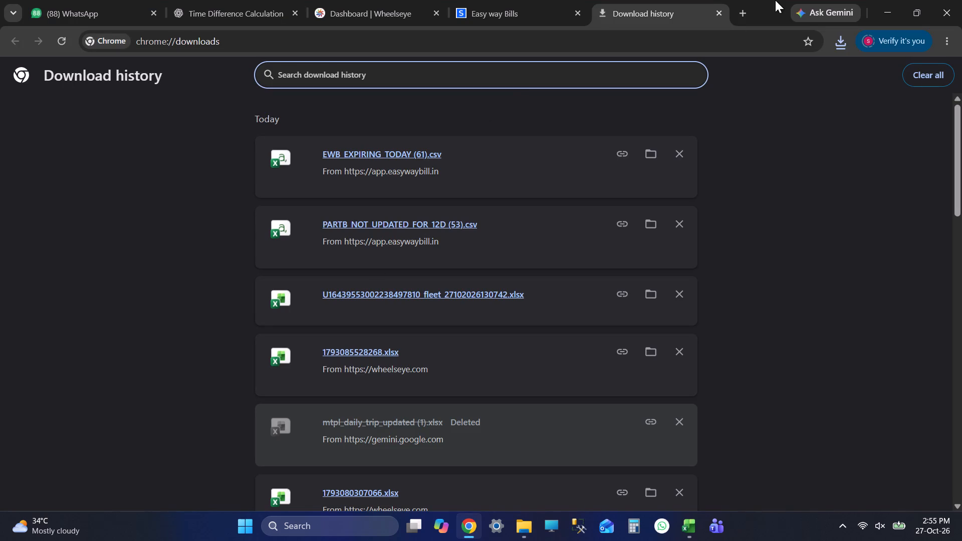
click(713, 18)
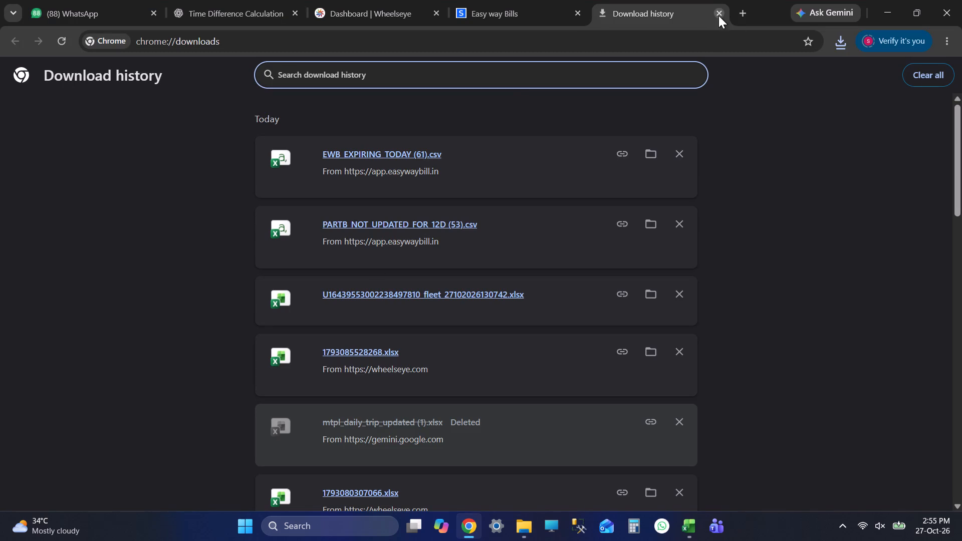
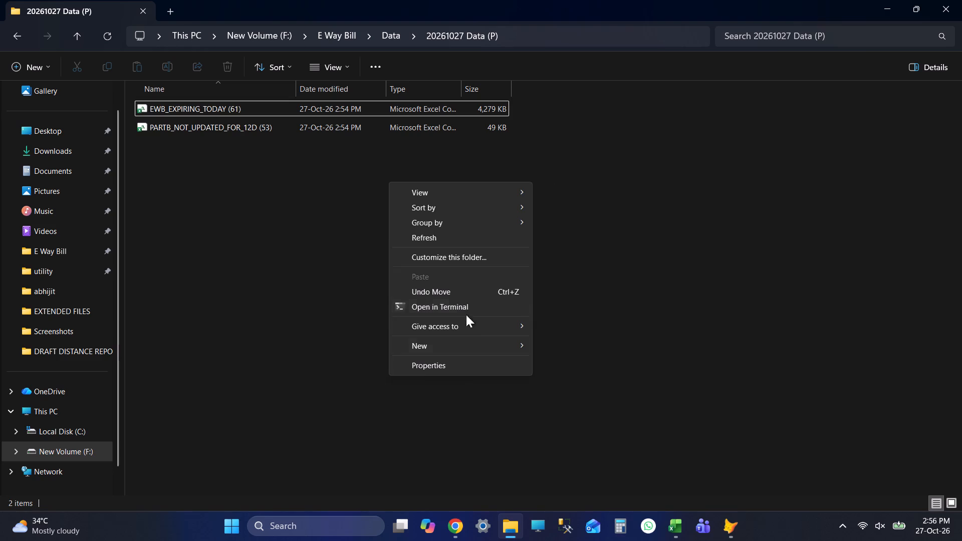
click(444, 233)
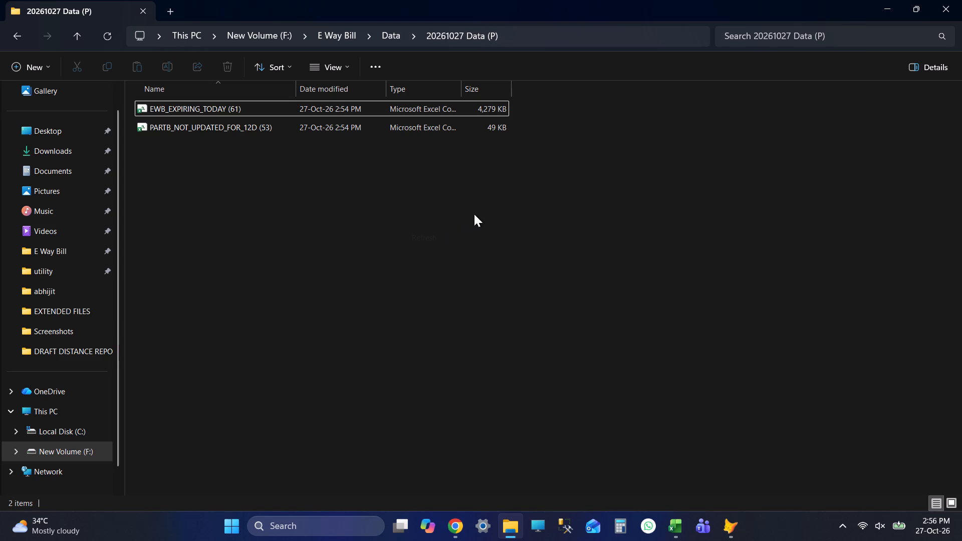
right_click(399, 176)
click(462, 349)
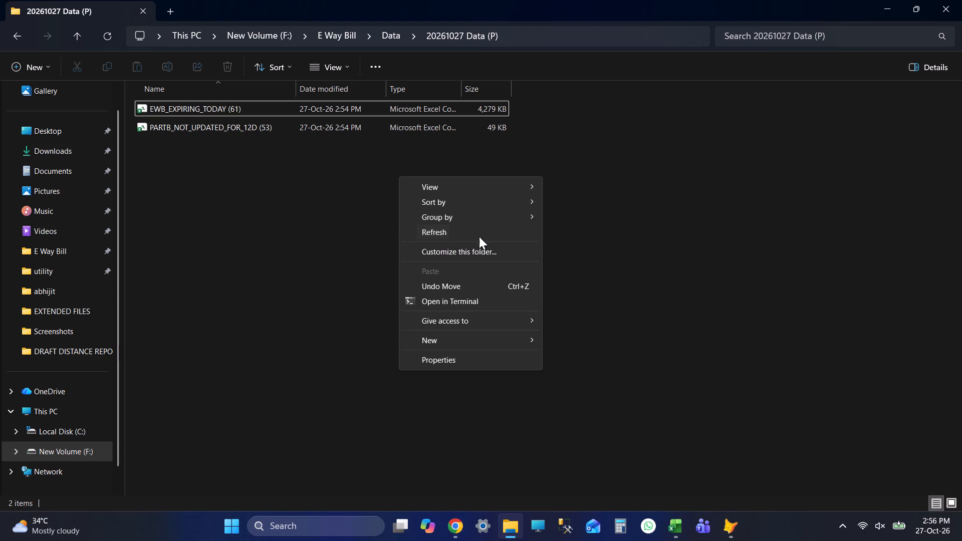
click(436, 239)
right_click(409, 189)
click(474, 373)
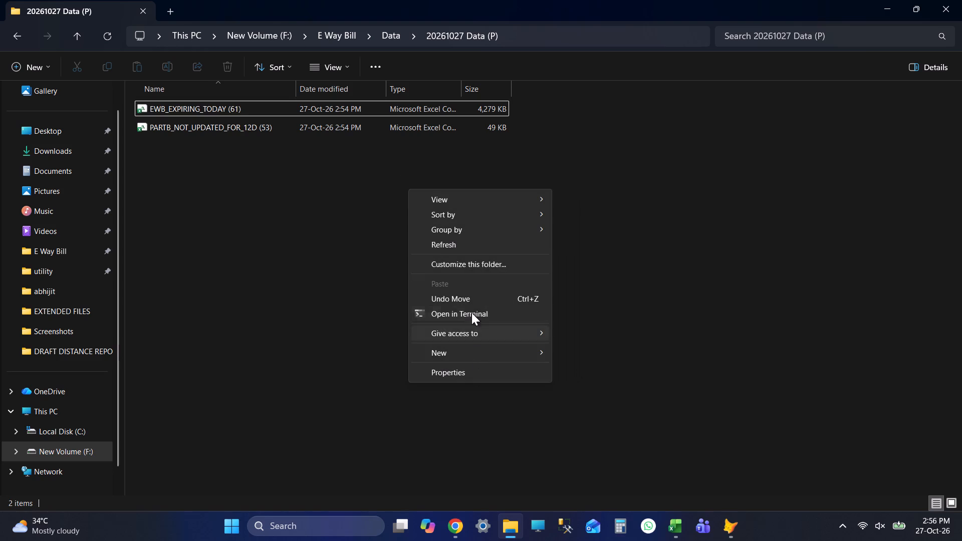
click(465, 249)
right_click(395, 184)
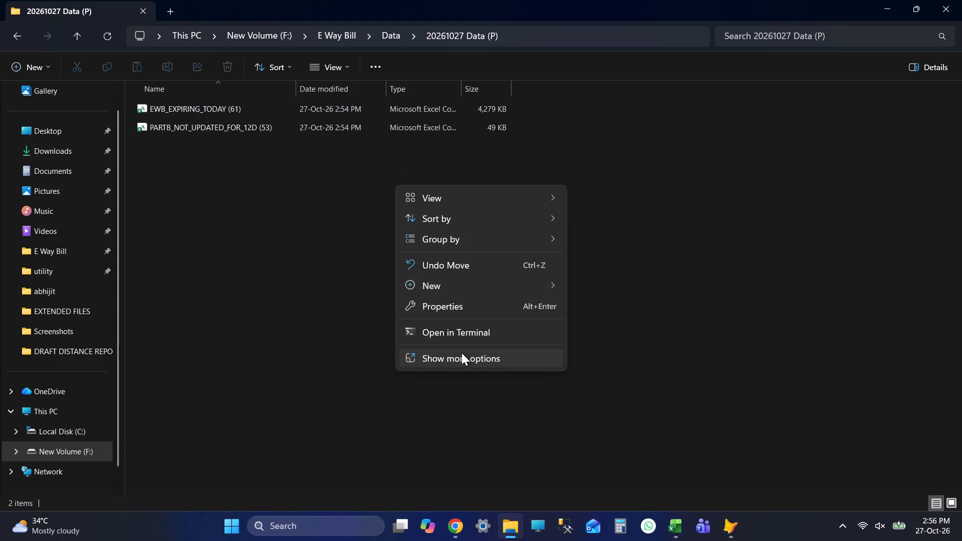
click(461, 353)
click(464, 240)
Switch to the M T P L application and generate the Consignment Wise Report from Ewaybill Expire Reports.
key(alt+Tab)
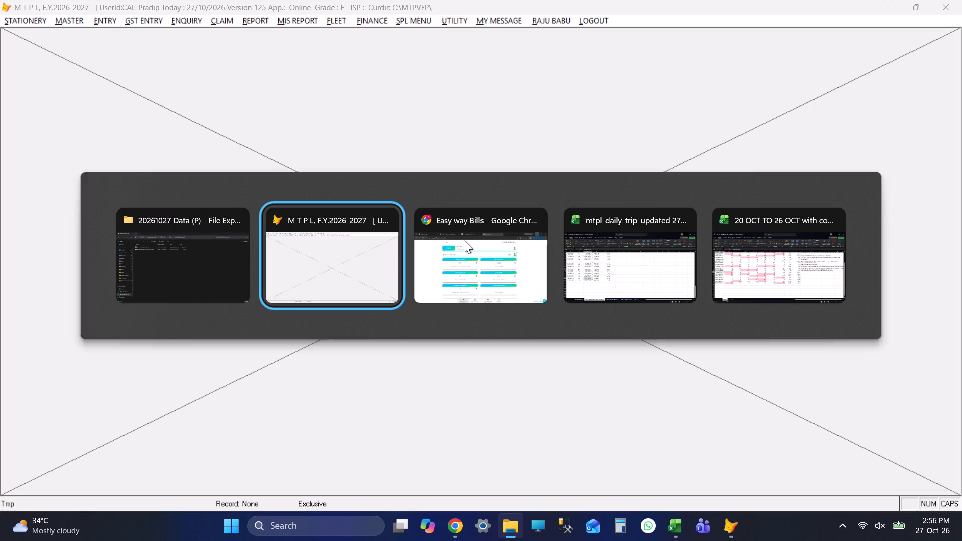
click(261, 18)
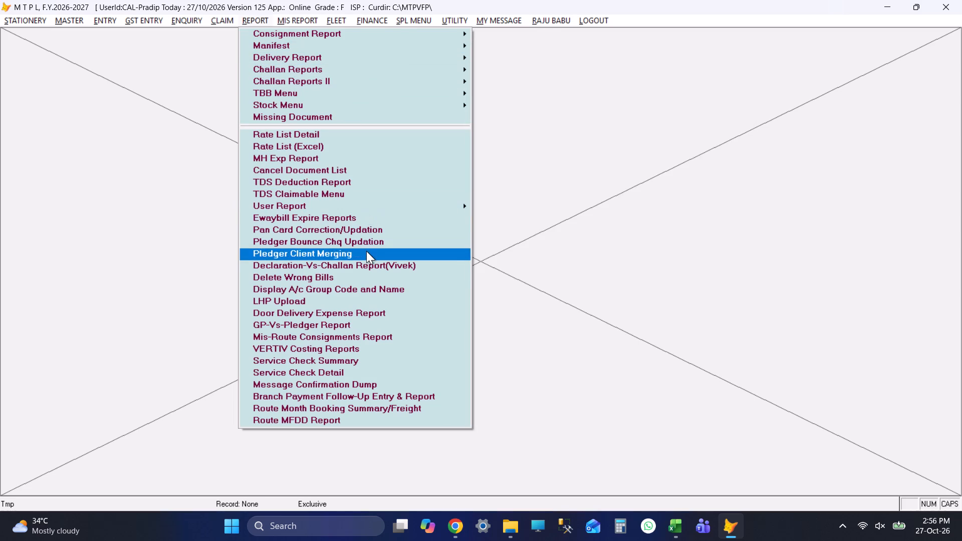
click(365, 220)
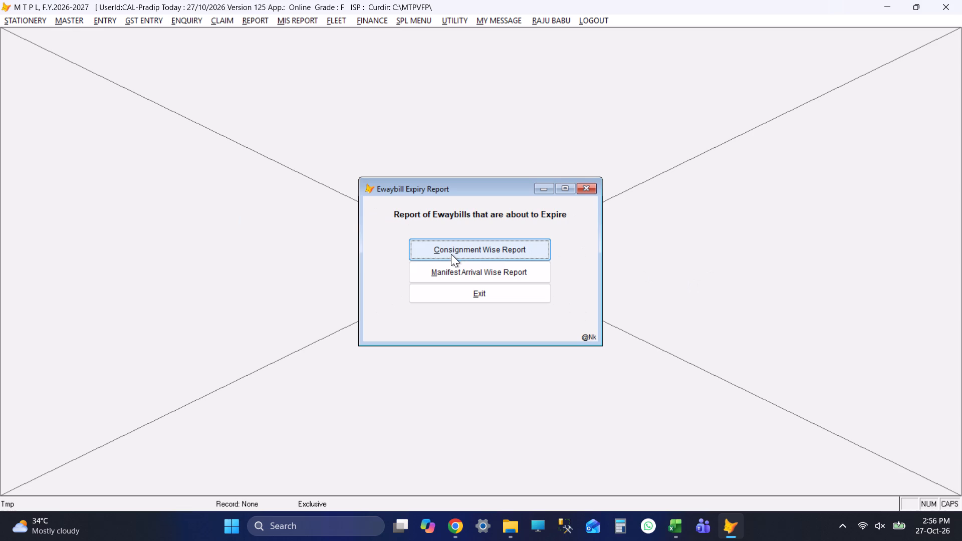
click(497, 245)
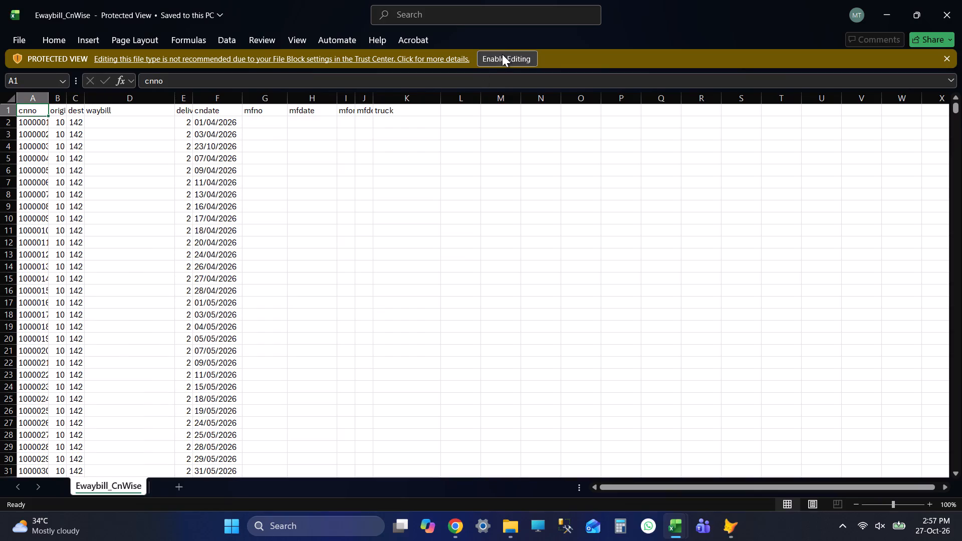
Enable editing on Ewaybill_CnWise, save it as Excel workbook TOPAY in F: > E Way Bill > Data > 20261027 Data (P), and close it.
click(502, 54)
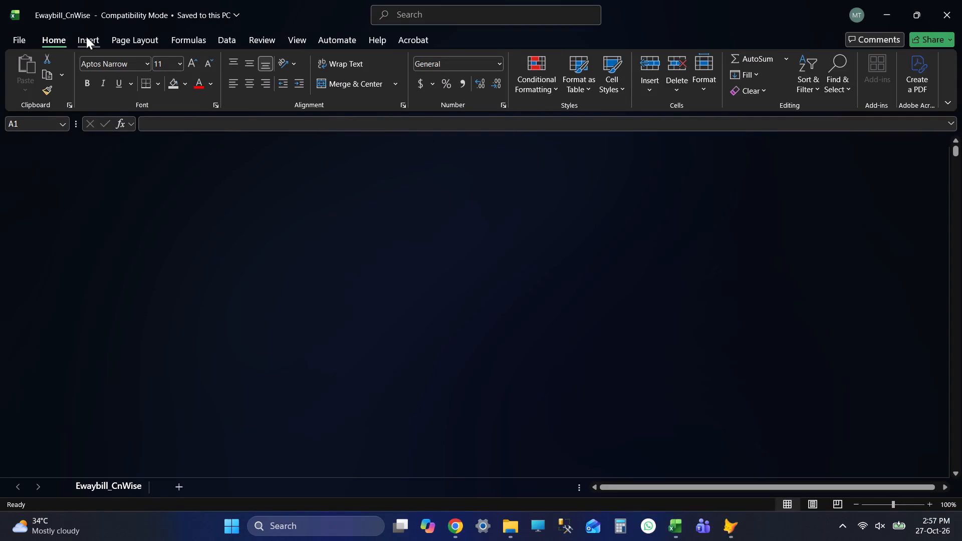
click(15, 44)
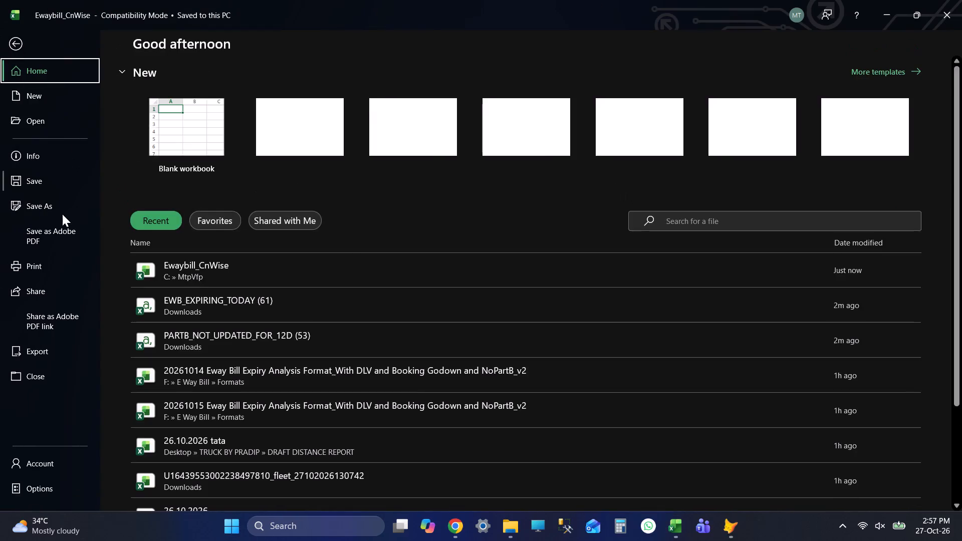
click(52, 216)
double_click(191, 240)
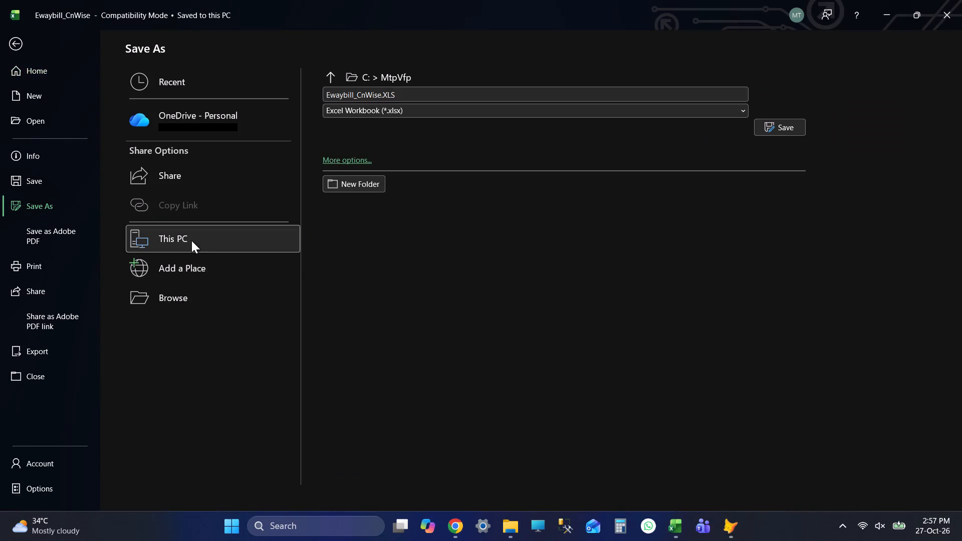
scroll(85, 146, down, 4)
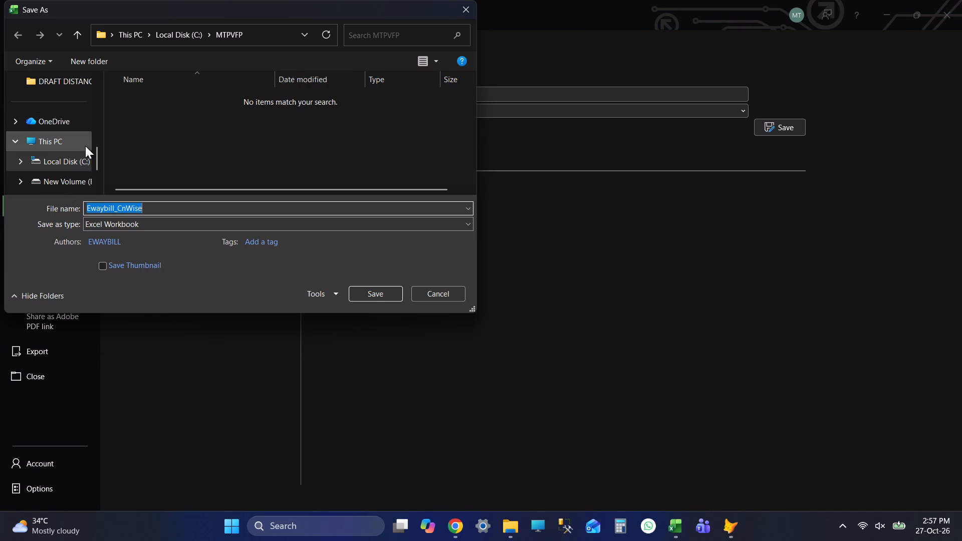
drag(96, 159, 96, 198)
click(69, 115)
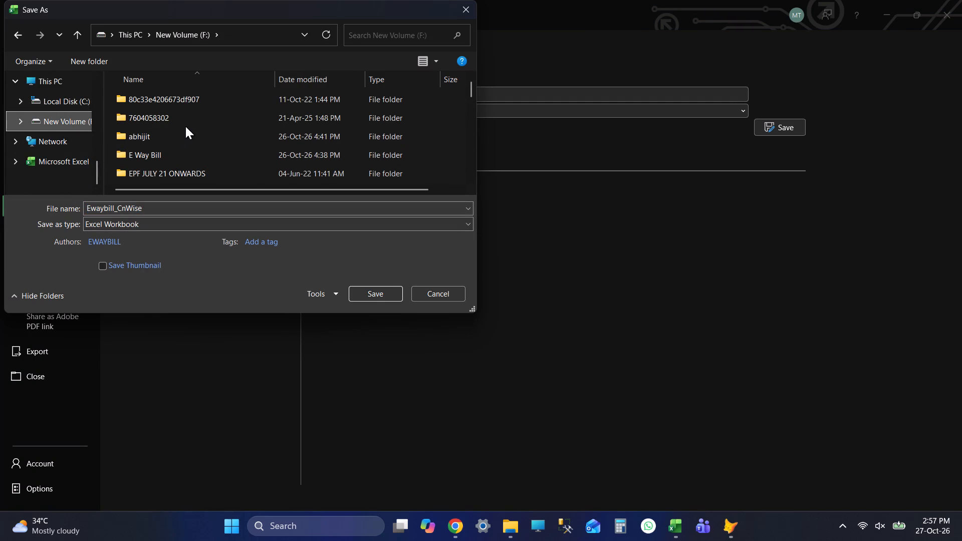
double_click(141, 156)
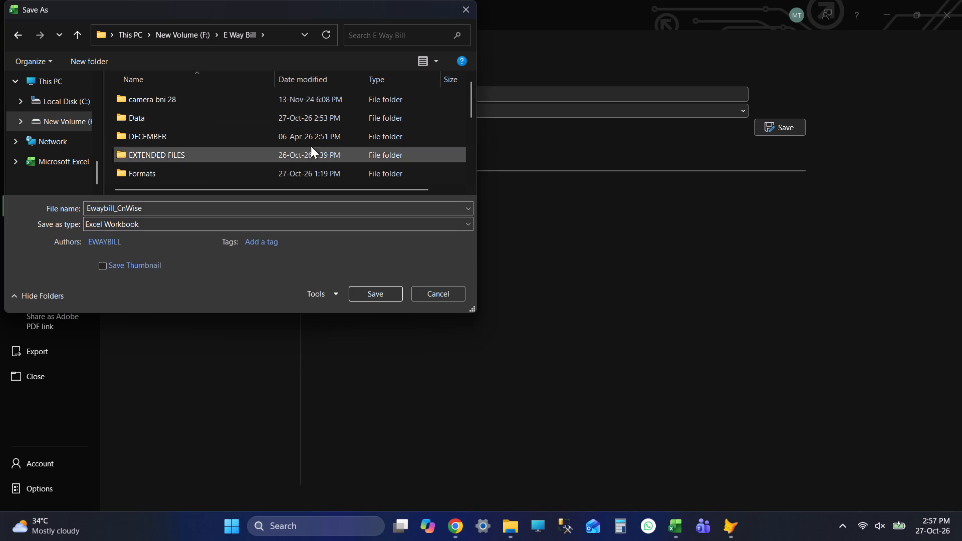
double_click(161, 118)
double_click(181, 98)
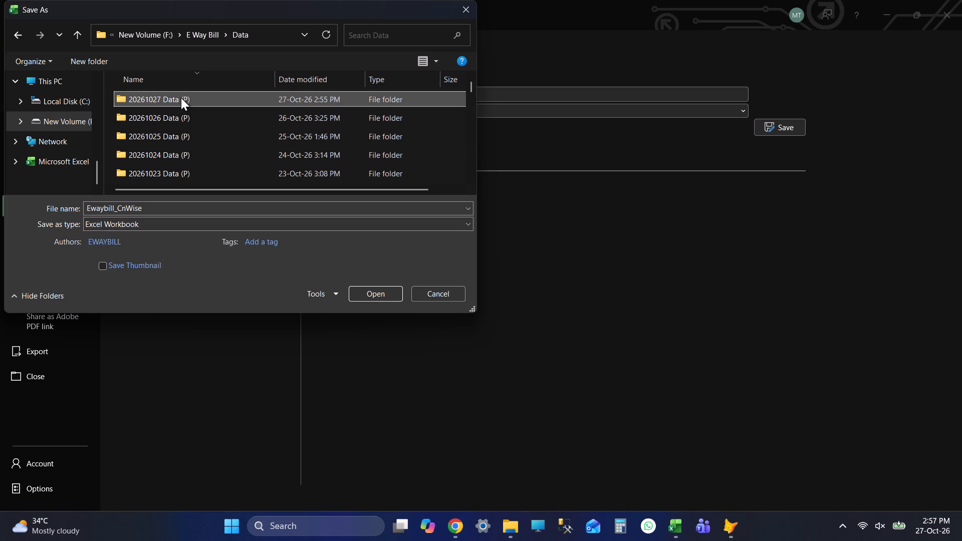
click(153, 209)
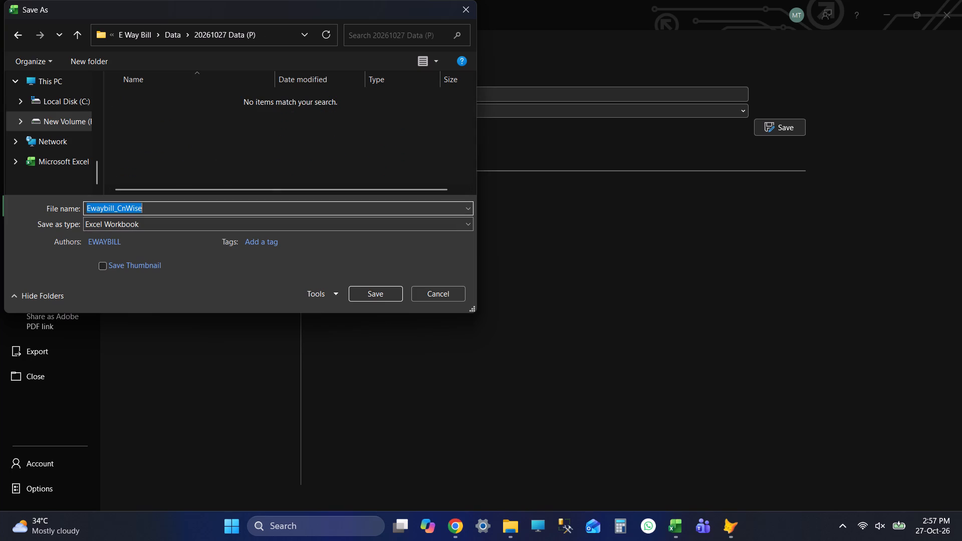
text(TOPAY)
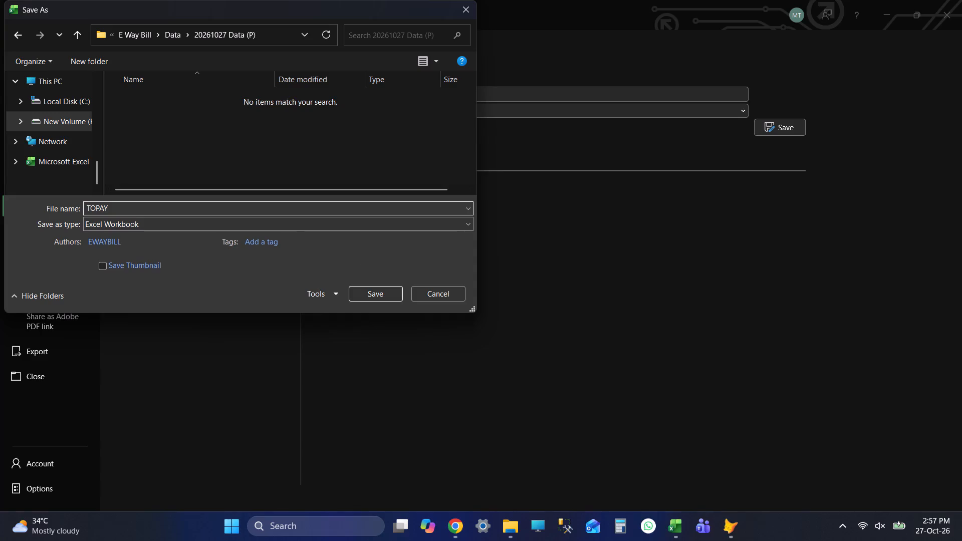
click(357, 297)
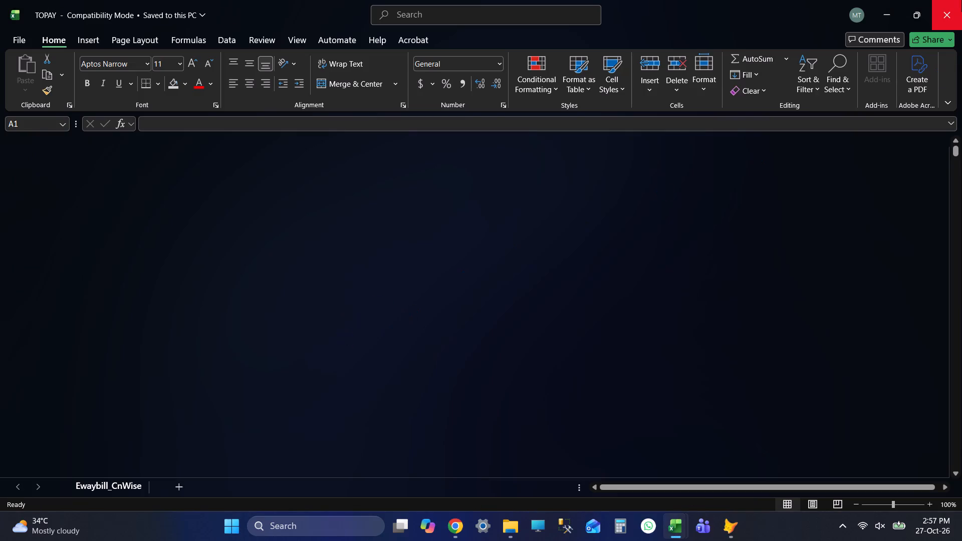
click(961, 0)
Return to the M T P L application and generate the Manifest Arrival Wise Report of expiring e-way bills.
key(alt+Tab)
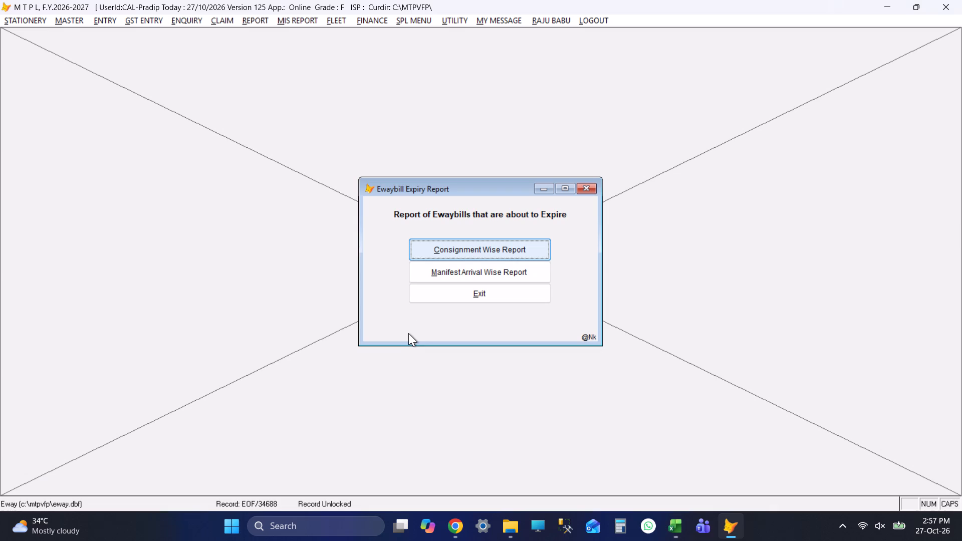
click(453, 270)
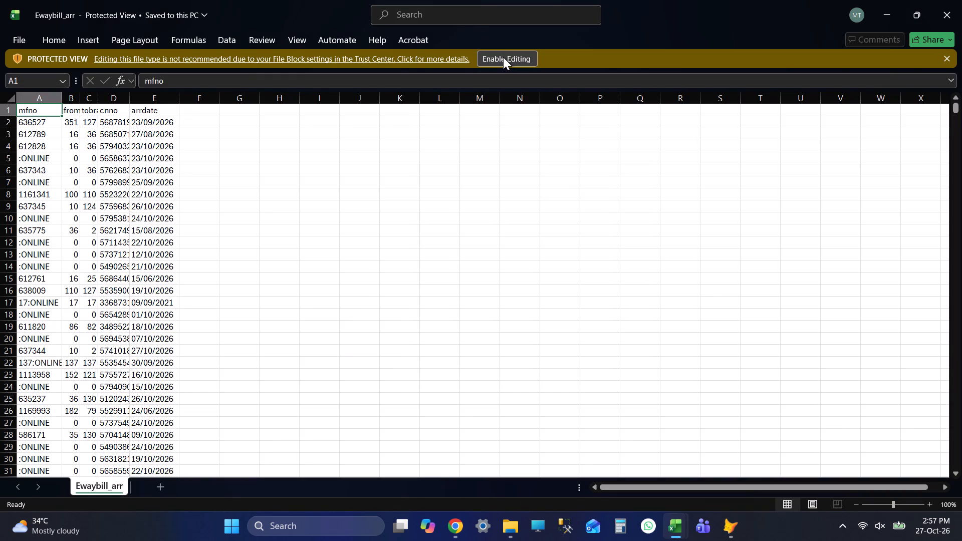
Enable editing on Ewaybill_arr, save it as Excel workbook ARRIVAL in F: > E Way Bill > Data > 20261027 Data (P), and close it.
click(504, 57)
click(15, 42)
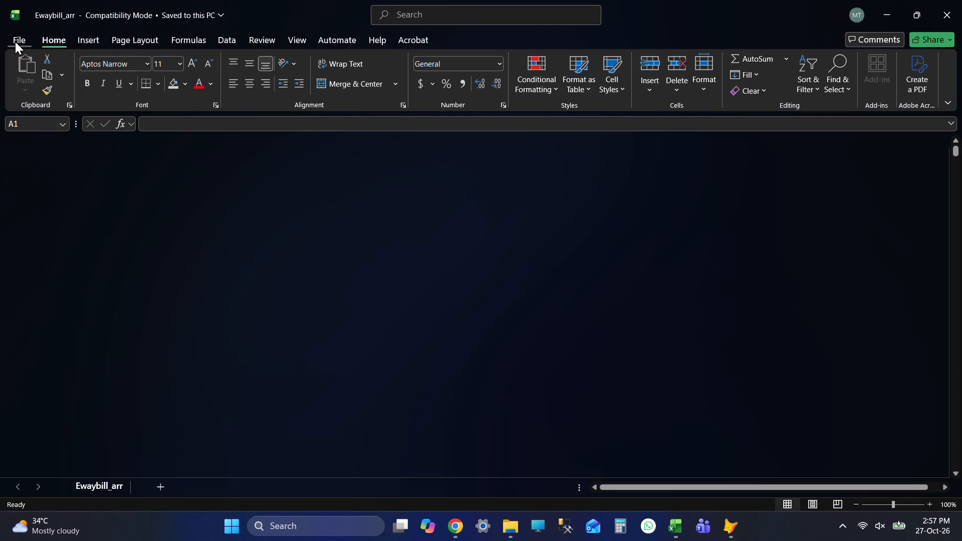
click(60, 205)
double_click(236, 243)
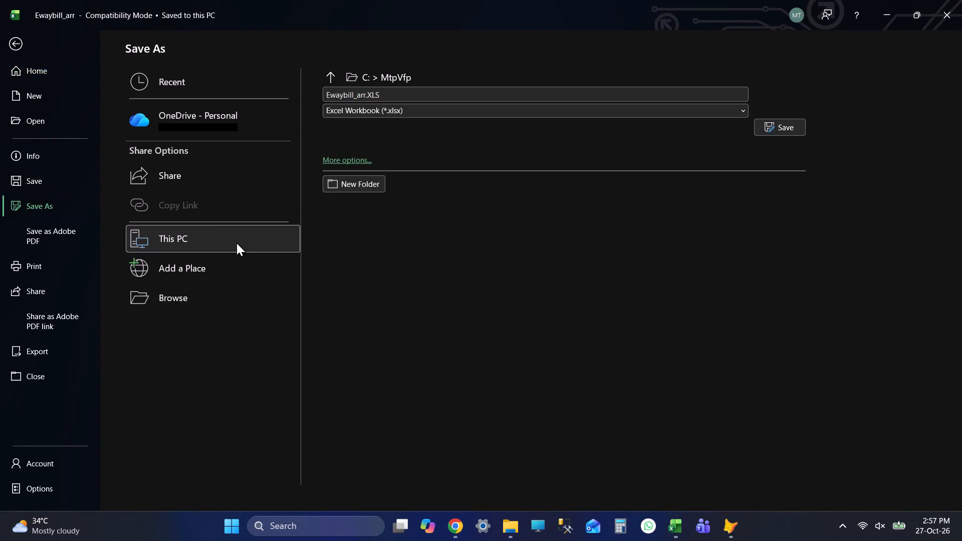
click(57, 181)
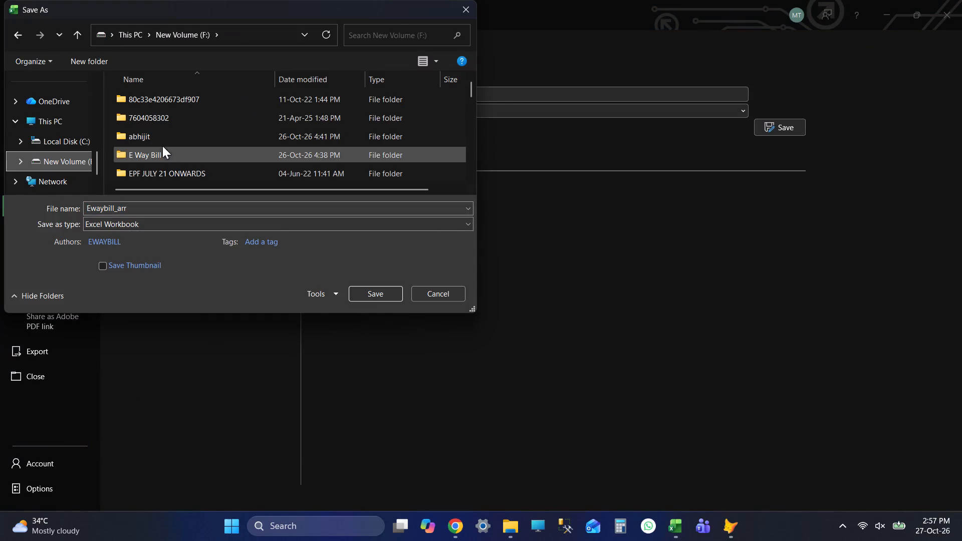
double_click(155, 157)
double_click(168, 123)
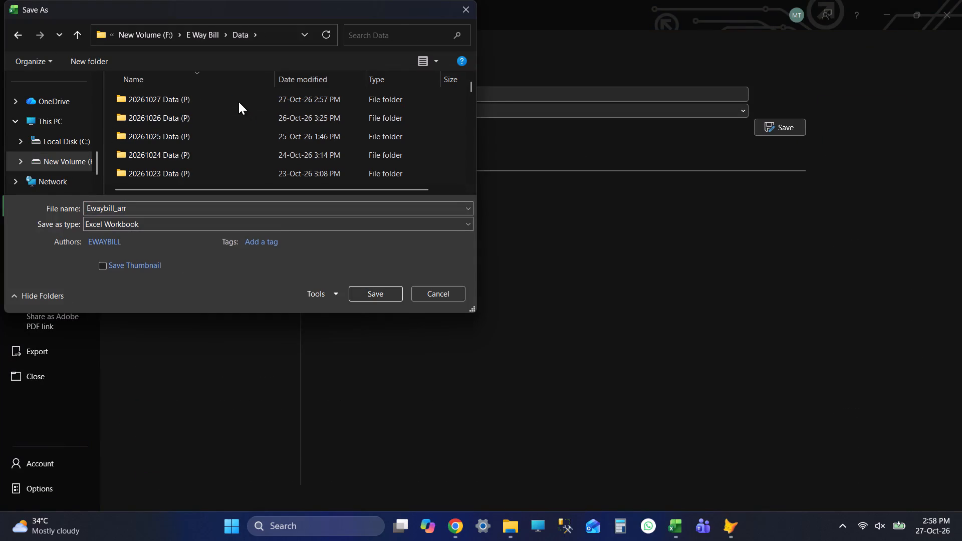
double_click(238, 102)
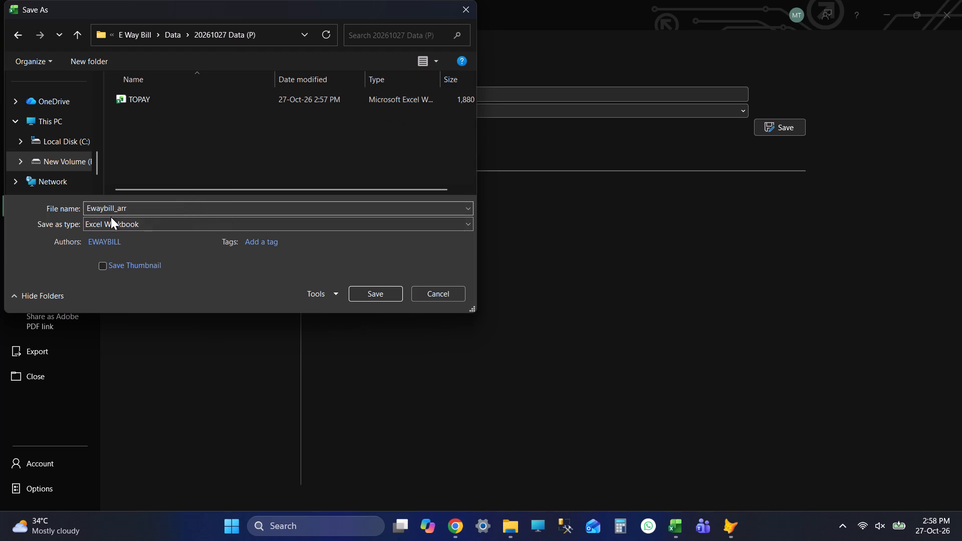
click(116, 210)
text(ARRIVAL)
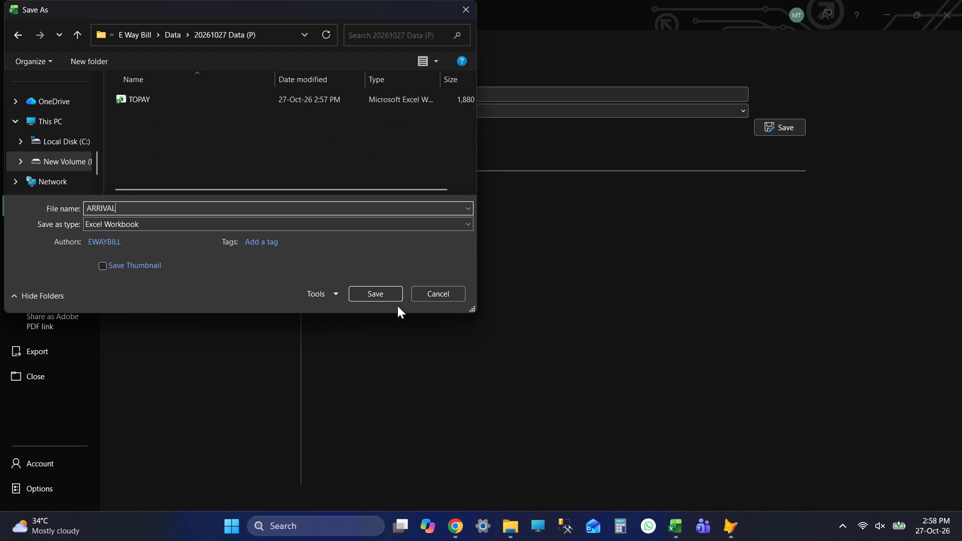
click(383, 293)
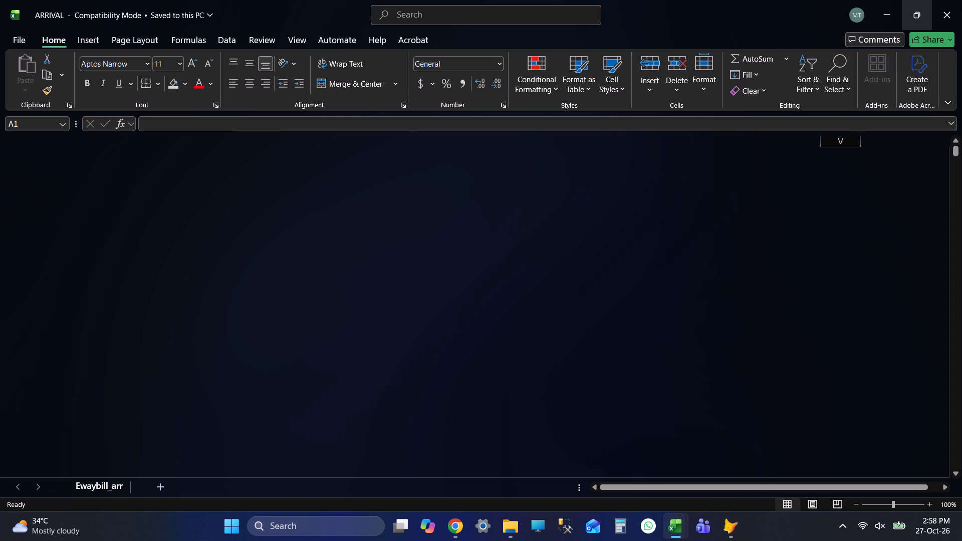
click(961, 0)
Exit the Ewaybill Expiry Report form and log out of the M T P L application.
key(alt+Tab)
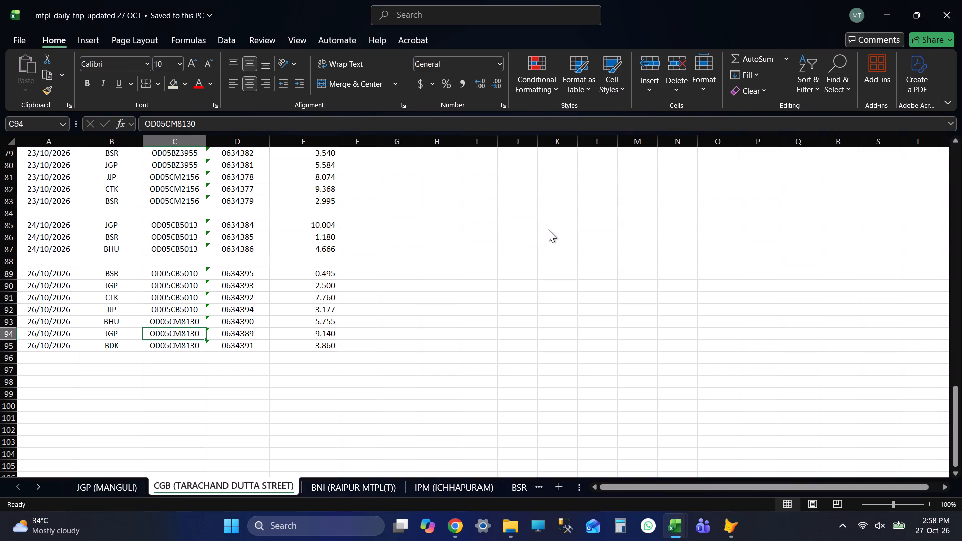
click(497, 298)
click(599, 16)
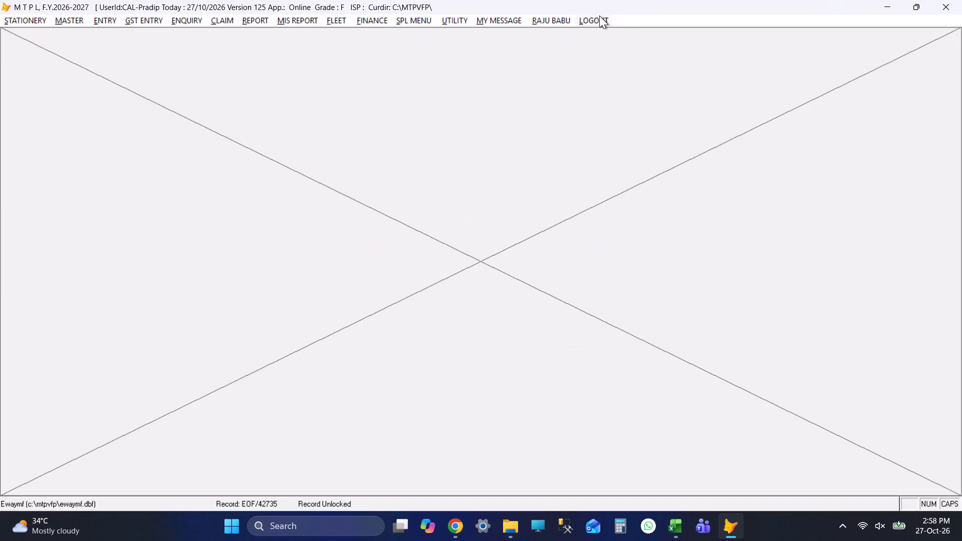
click(463, 295)
Switch to File Explorer and refresh the 20261027 Data (P) folder.
key(alt+Tab)
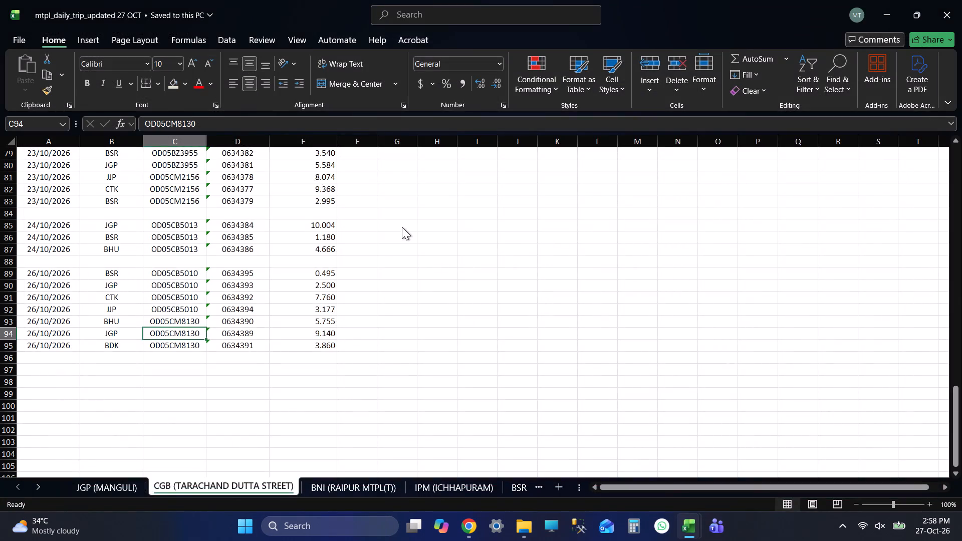
right_click(291, 215)
click(360, 385)
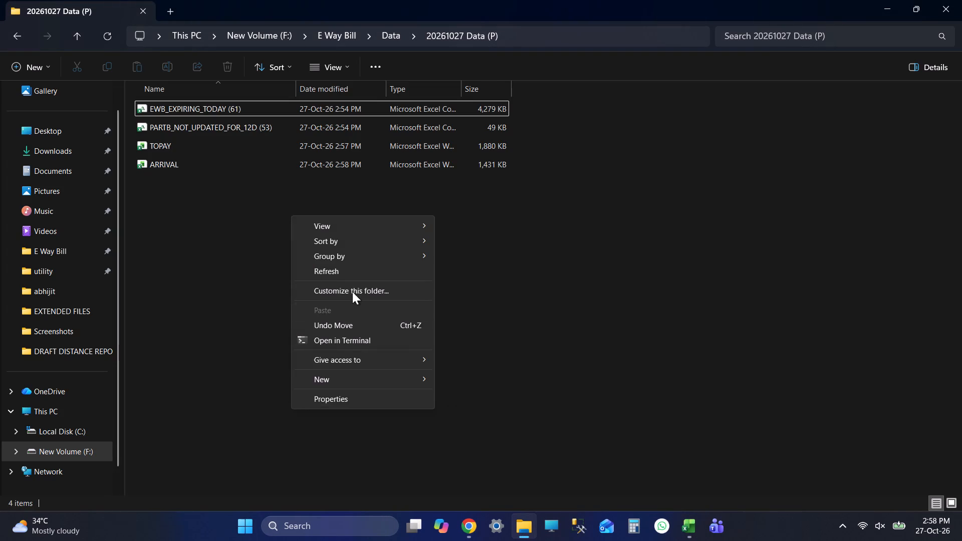
click(351, 278)
Refresh the 20261027 Data (P) folder listing and close the File Explorer window.
right_click(258, 238)
click(322, 412)
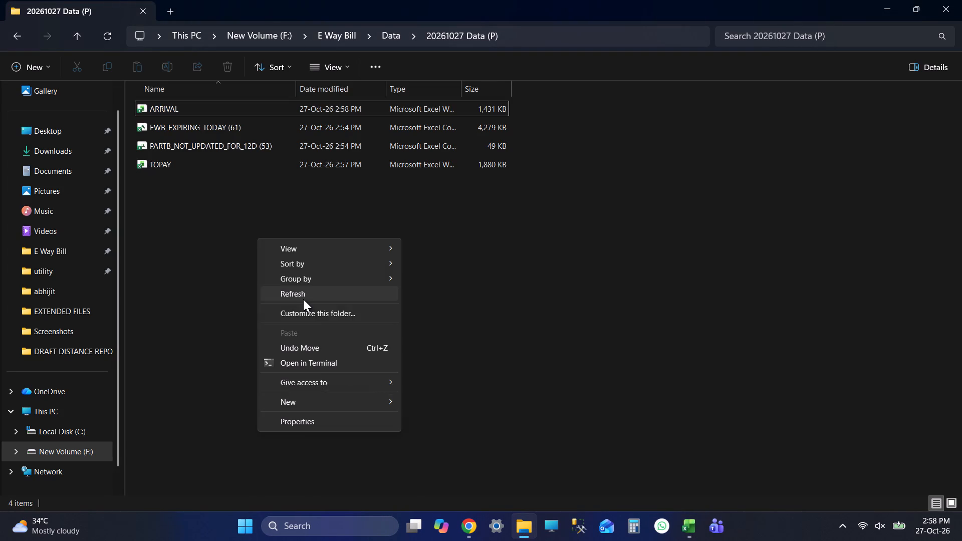
click(303, 299)
right_click(255, 236)
click(311, 413)
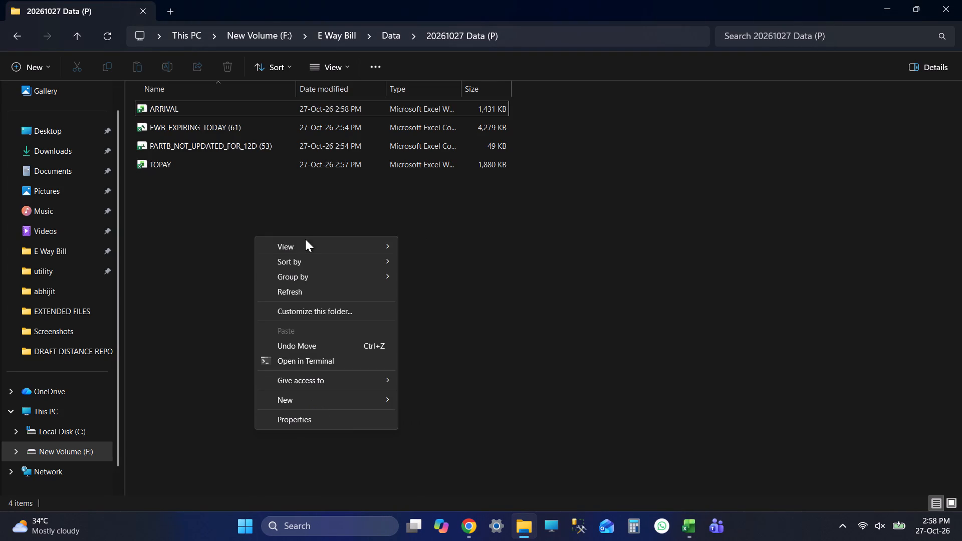
click(300, 289)
right_click(258, 231)
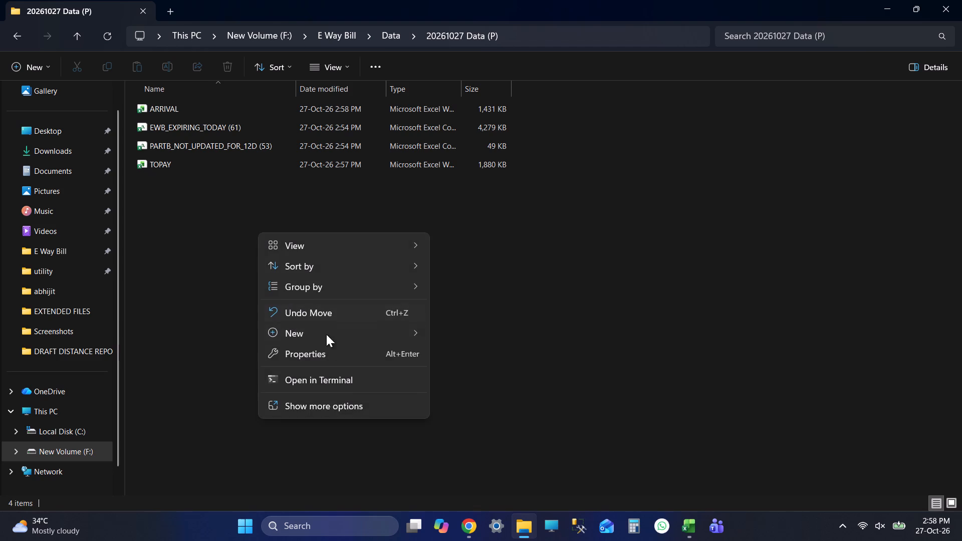
click(341, 406)
click(322, 289)
right_click(270, 234)
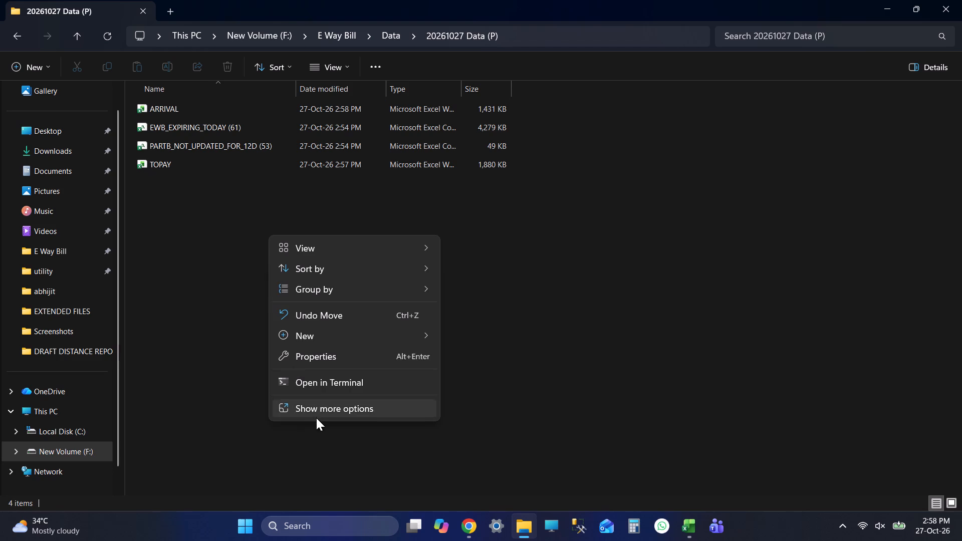
click(319, 406)
click(295, 293)
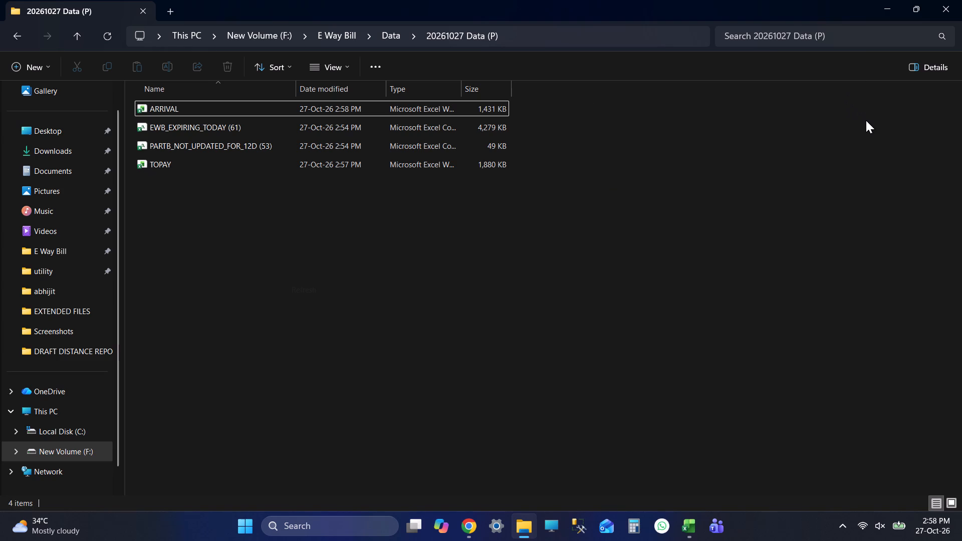
click(961, 0)
Switch to the Excel workbook 20 OCT TO 26 OCT with comments and save it.
key(alt+Tab)
key(alt+Tab)
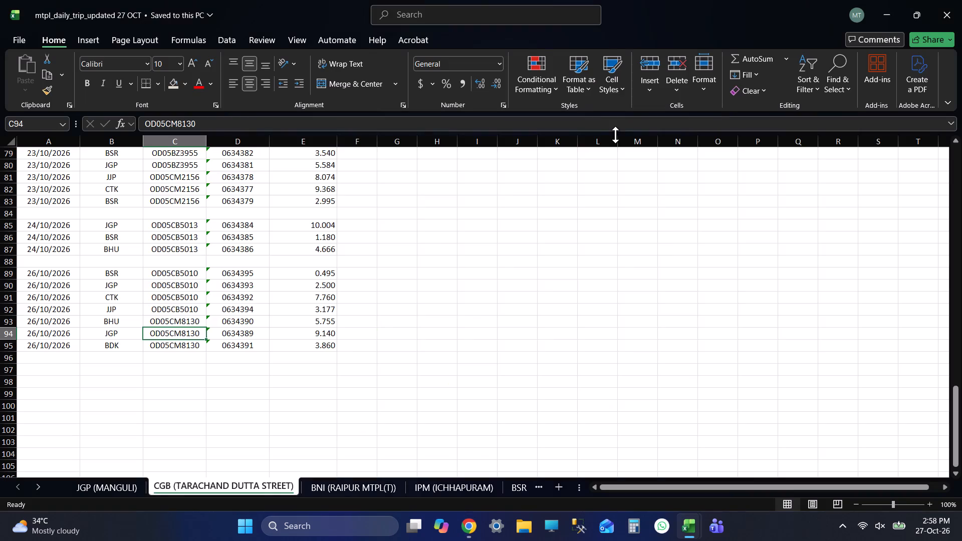
key(alt+Tab)
key(alt+Tab)
key(ctrl+s)
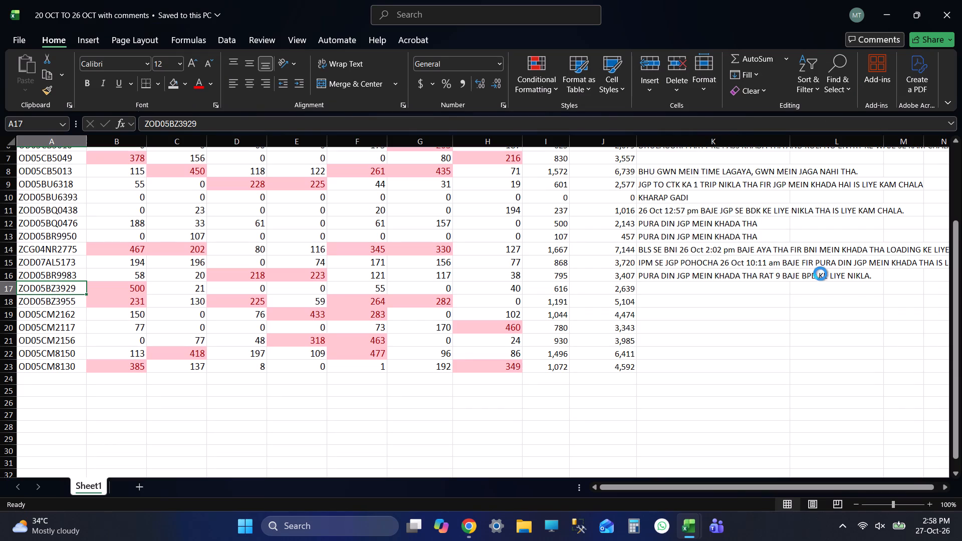
key(Tab)
key(Tab)
key(Tab)
key(Tab)
key(Tab)
key(Tab)
key(Tab)
key(Tab)
key(Tab)
key(Tab)
key(Tab)
key(shift+Tab)
key(shift+Tab)
key(shift+Tab)
key(shift+Tab)
key(shift+Tab)
key(shift+Tab)
key(shift+Tab)
key(shift+Tab)
key(shift+Tab)
key(shift+Tab)
key(shift+Tab)
key(shift+Tab)
key(shift+Tab)
key(shift+Tab)
key(shift+Tab)
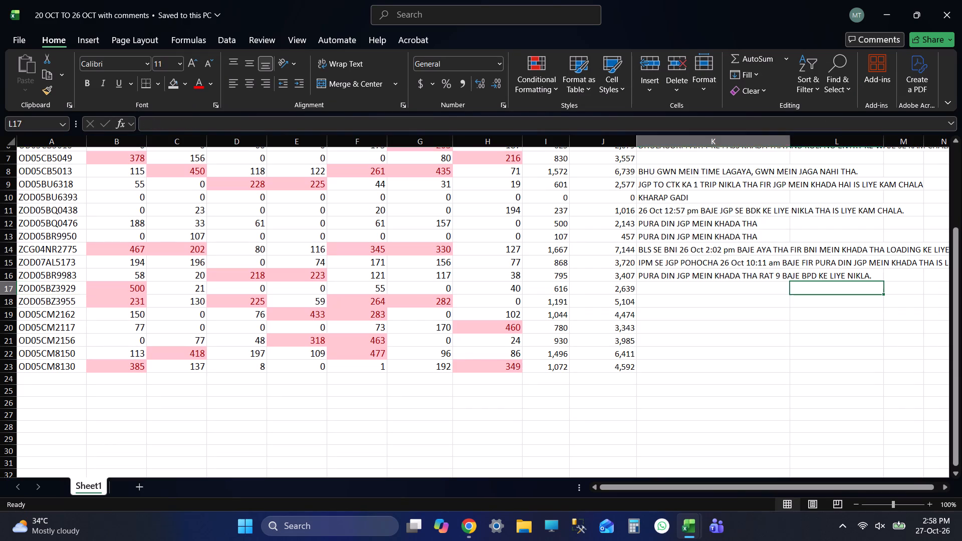
key(ctrl+c)
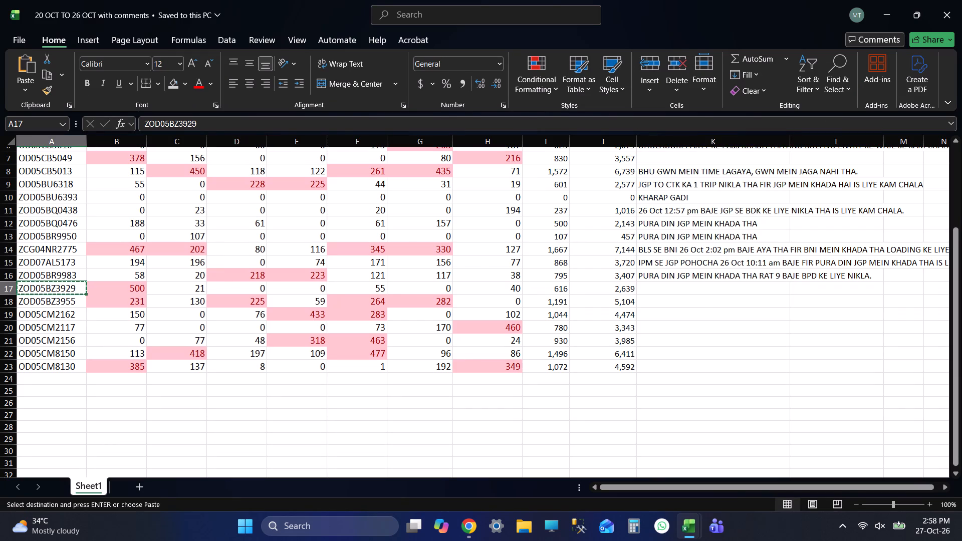
key(alt+Tab)
key(alt+Tab)
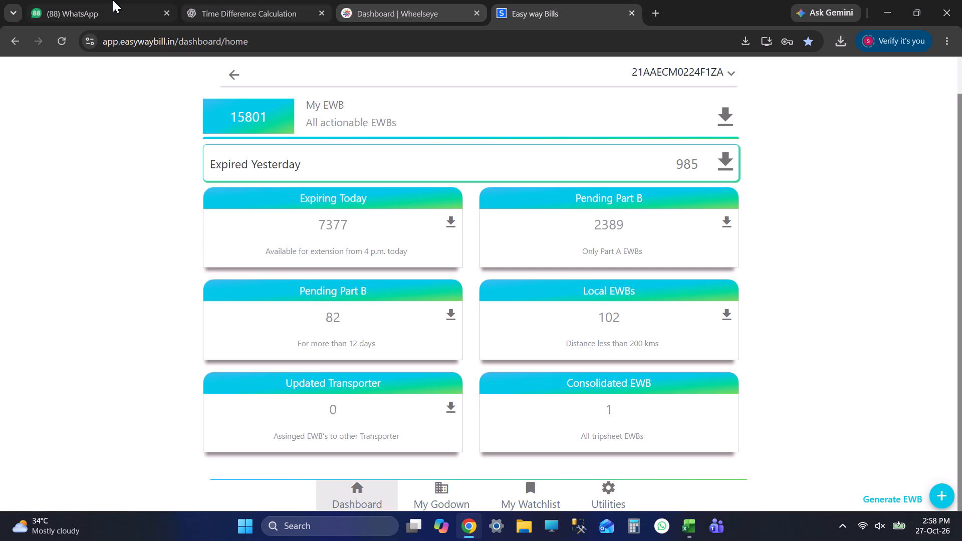
click(402, 7)
click(216, 89)
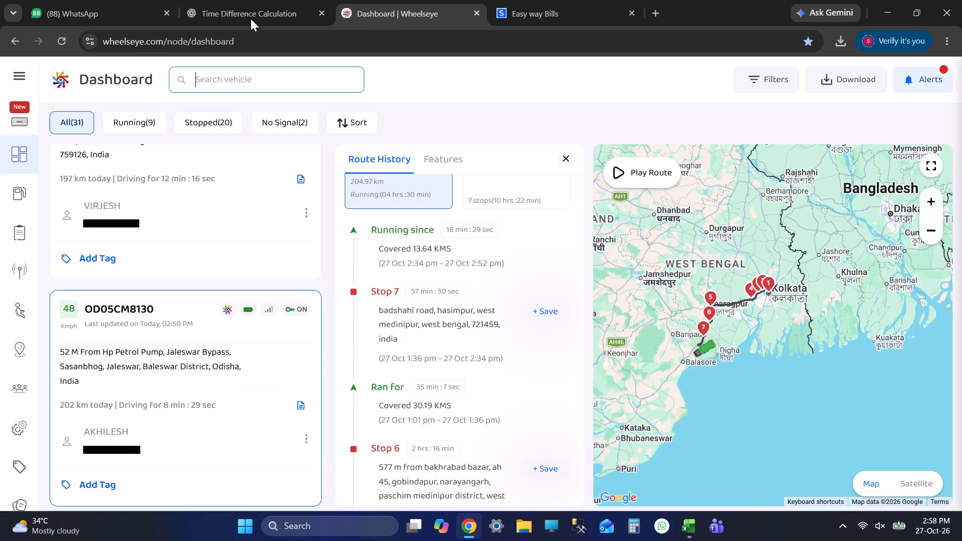
key(ctrl+v)
key(Return)
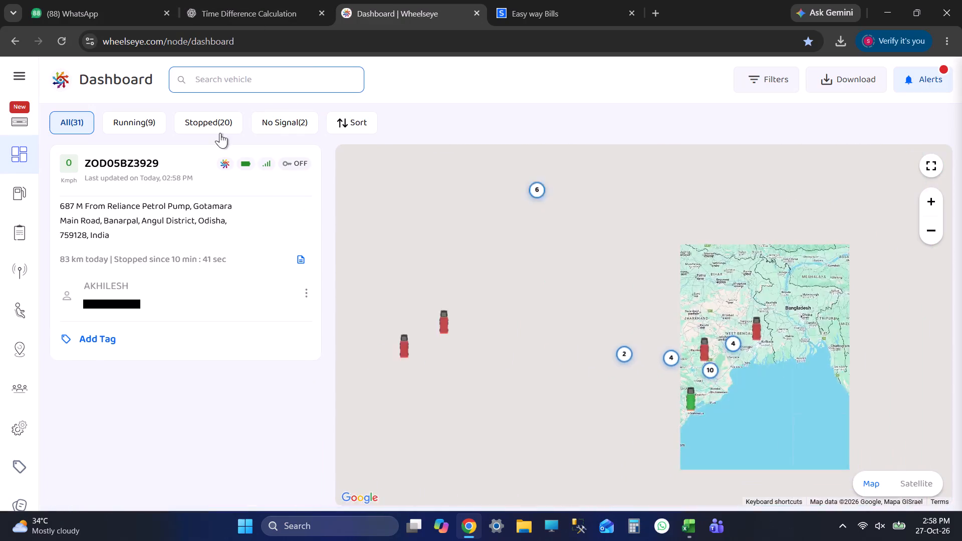
click(185, 242)
Set the route history period from 26 Oct 2026 00:00 to 26 Oct 2026 23:59.
click(385, 189)
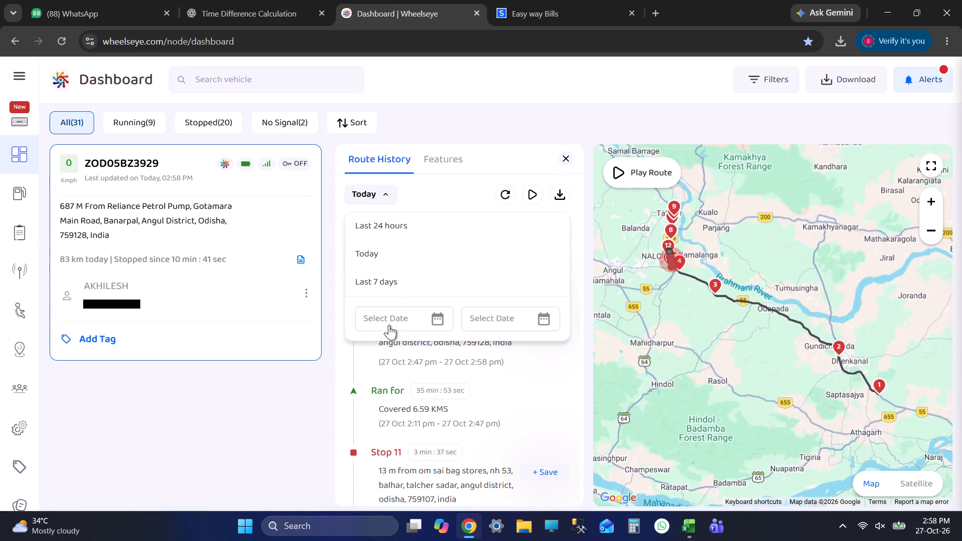
click(401, 327)
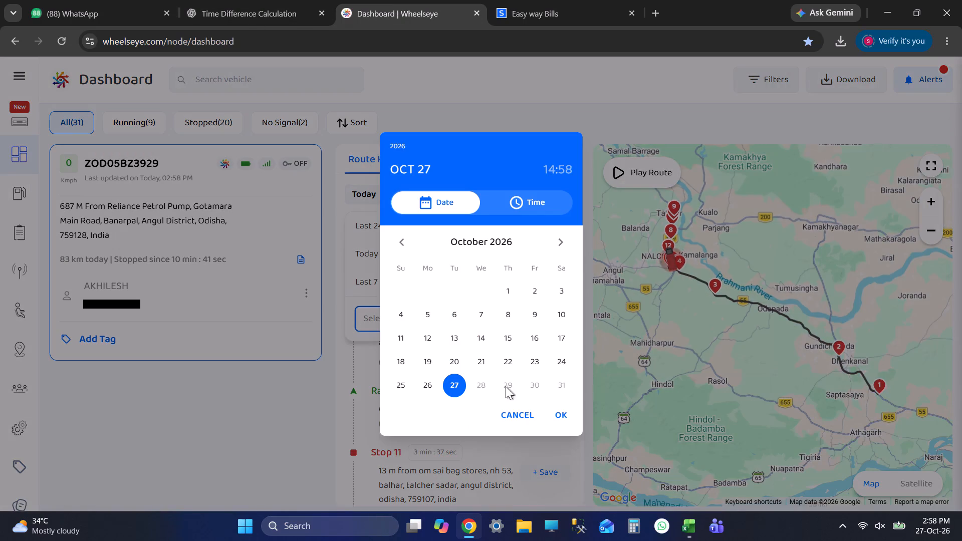
click(420, 382)
click(477, 264)
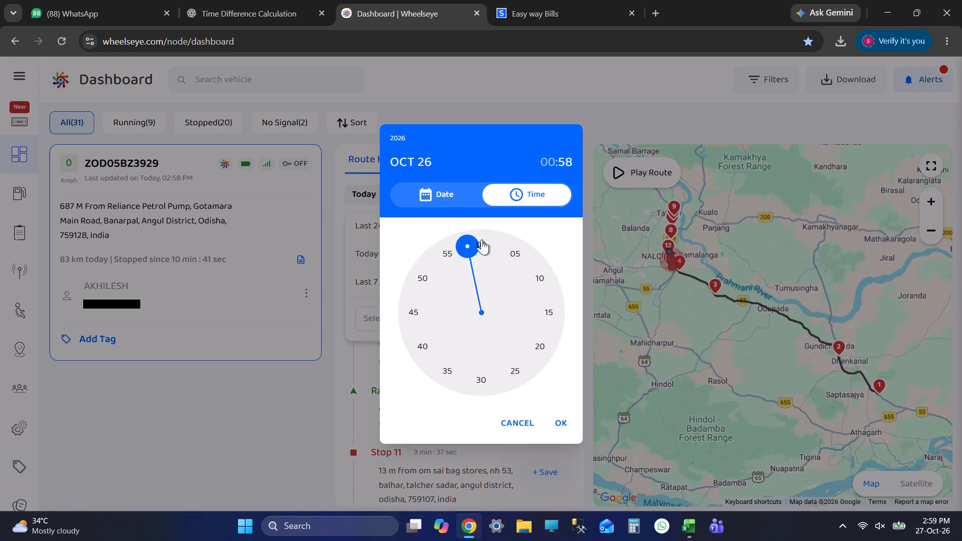
click(480, 241)
click(567, 419)
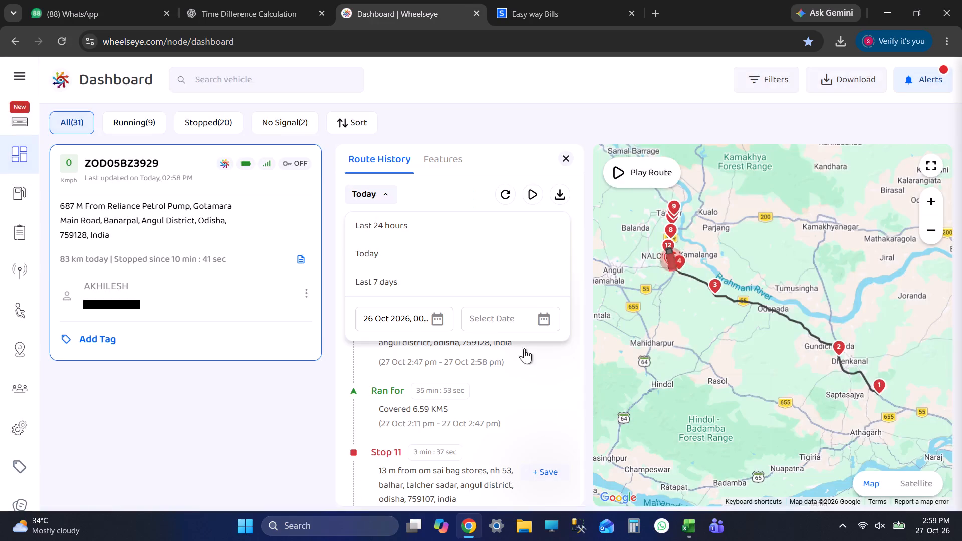
click(516, 325)
click(422, 384)
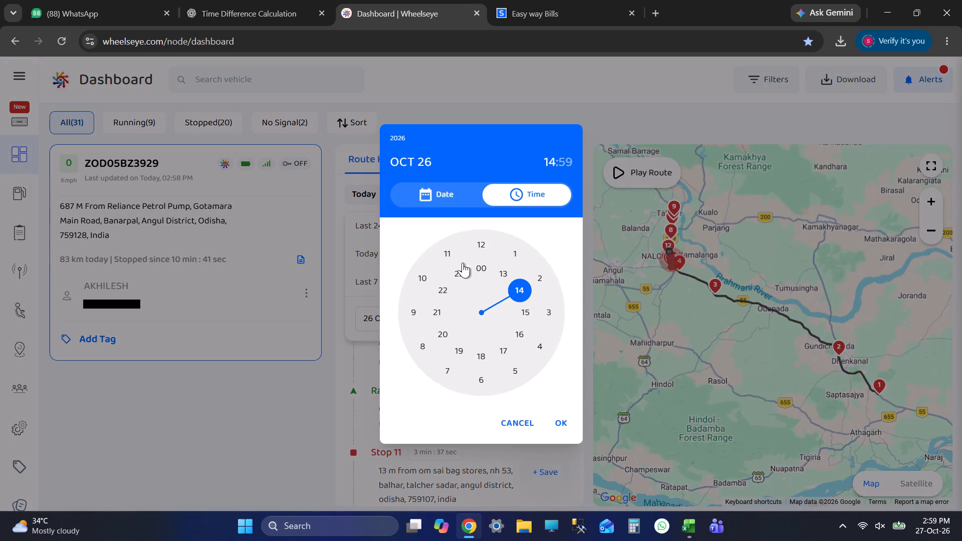
click(458, 273)
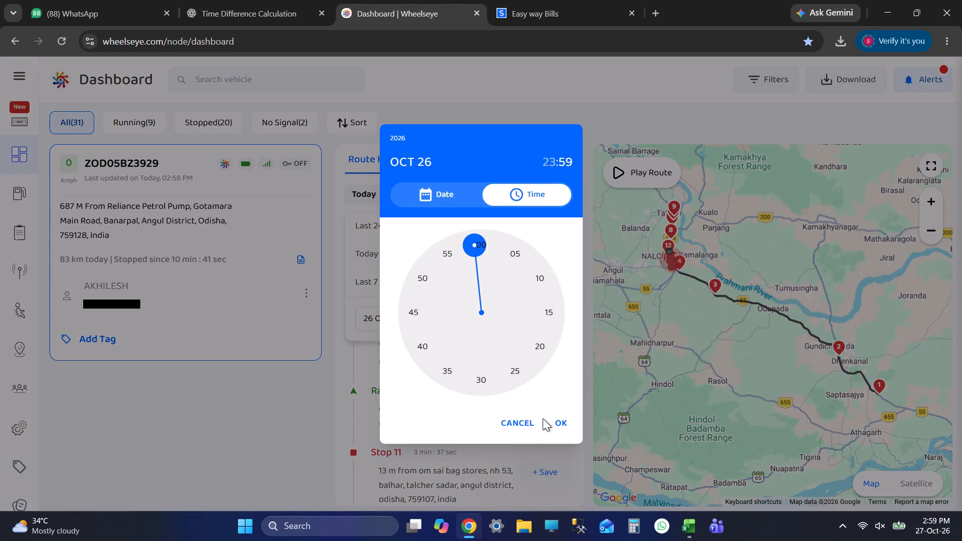
click(564, 423)
Examine Stop 1 at JGP in the 26 Oct route history and its location along the mapped route.
scroll(515, 386, down, 6)
scroll(502, 396, up, 1)
scroll(499, 398, down, 2)
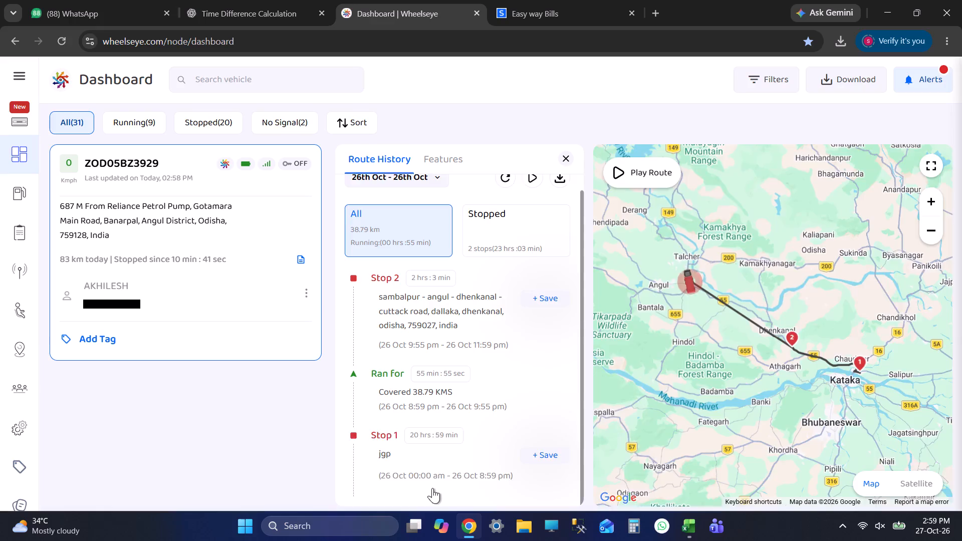
click(432, 488)
scroll(802, 349, down, 1)
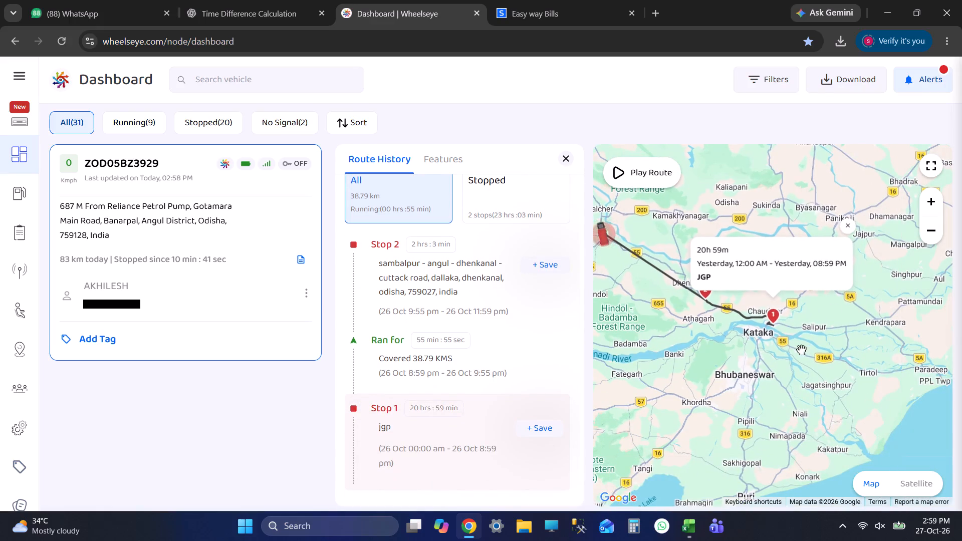
scroll(698, 323, up, 7)
scroll(720, 216, up, 3)
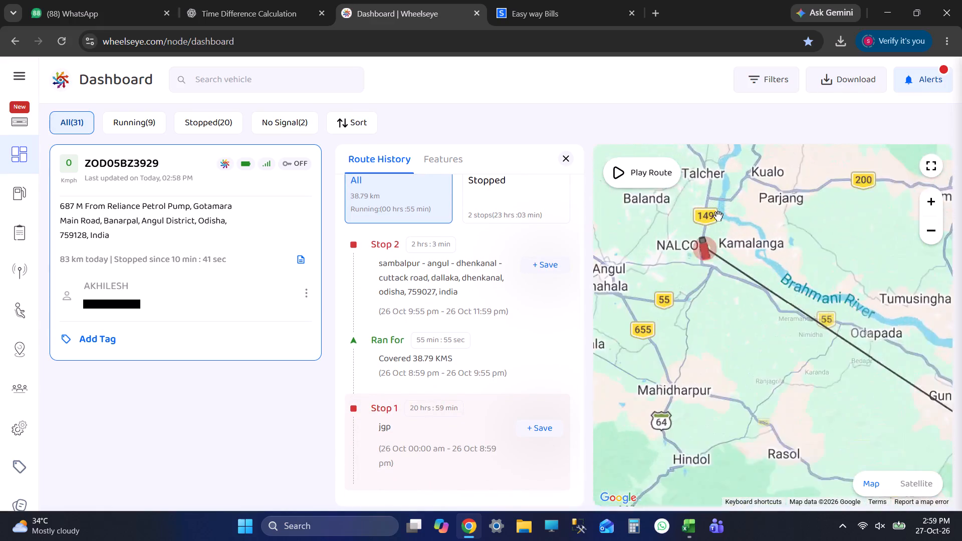
scroll(718, 216, up, 2)
scroll(707, 224, down, 11)
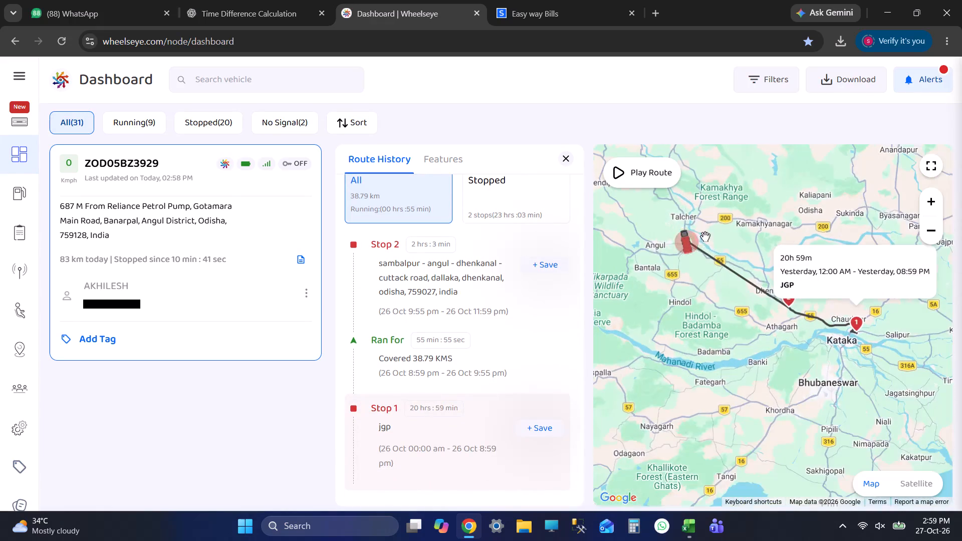
drag(715, 224, 748, 272)
scroll(748, 272, down, 2)
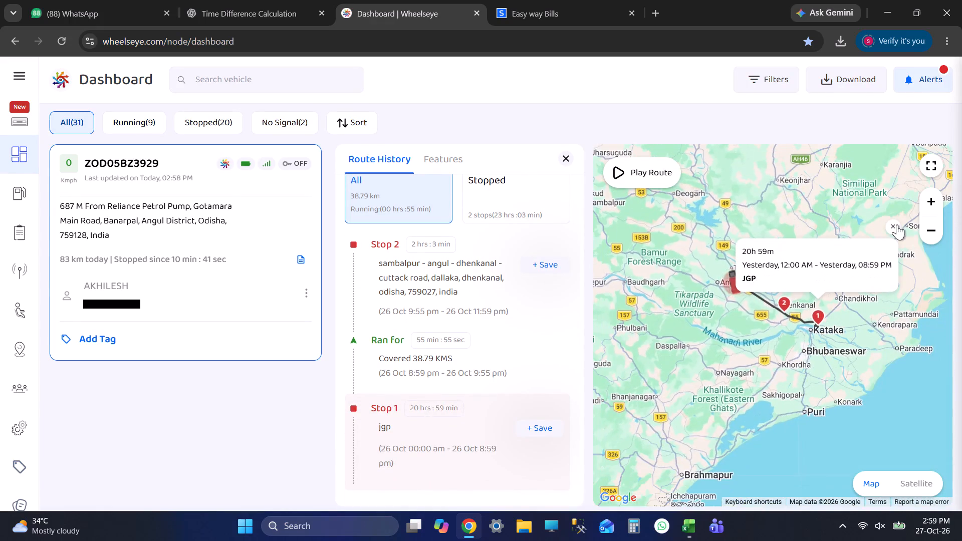
click(897, 224)
scroll(770, 247, down, 1)
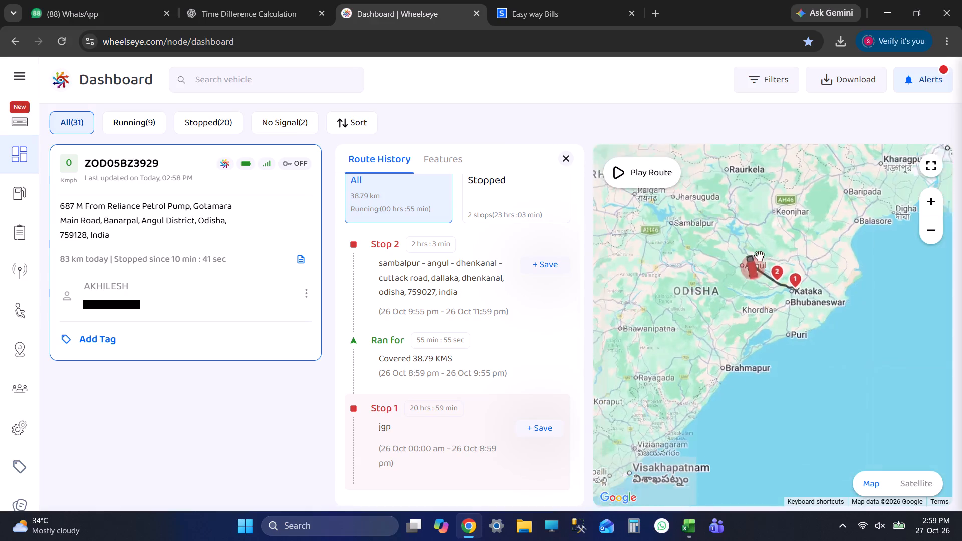
scroll(772, 253, up, 5)
drag(758, 258, 803, 284)
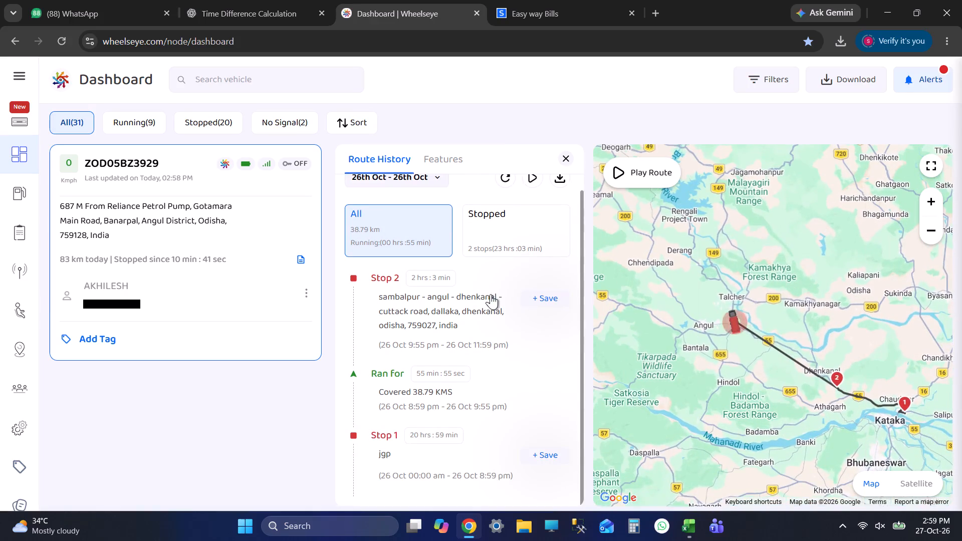
Compare the stop times and map locations of Stop 2 on the Dhenkanal road and Stop 1 at JGP.
click(488, 294)
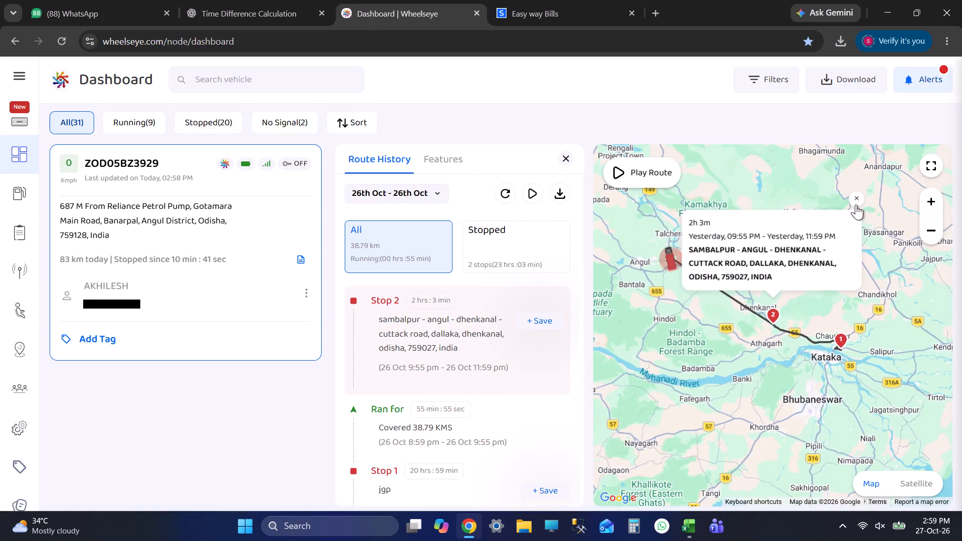
click(856, 204)
scroll(459, 344, down, 1)
scroll(459, 347, up, 1)
scroll(459, 347, down, 2)
click(453, 454)
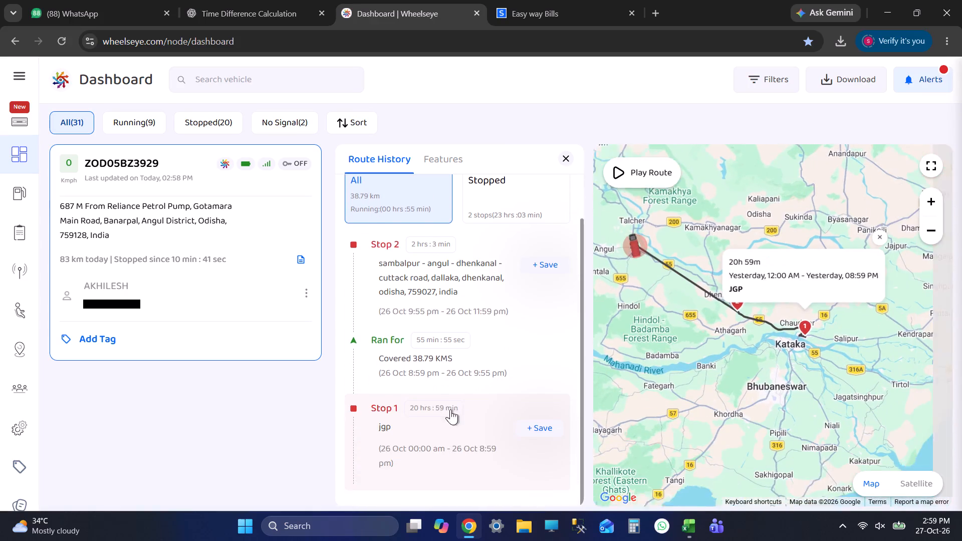
scroll(456, 397, down, 1)
scroll(456, 399, up, 1)
scroll(456, 399, down, 2)
click(428, 289)
scroll(464, 380, up, 6)
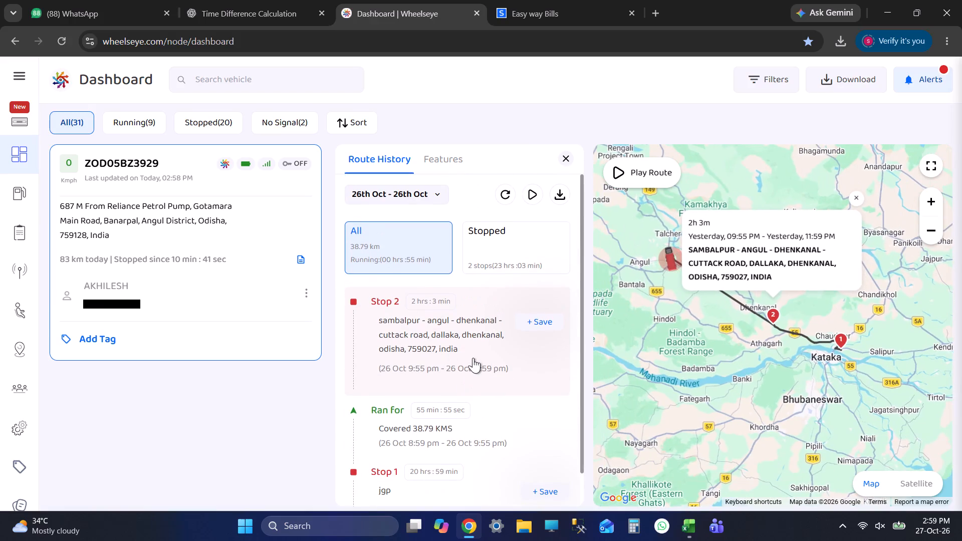
scroll(473, 358, up, 2)
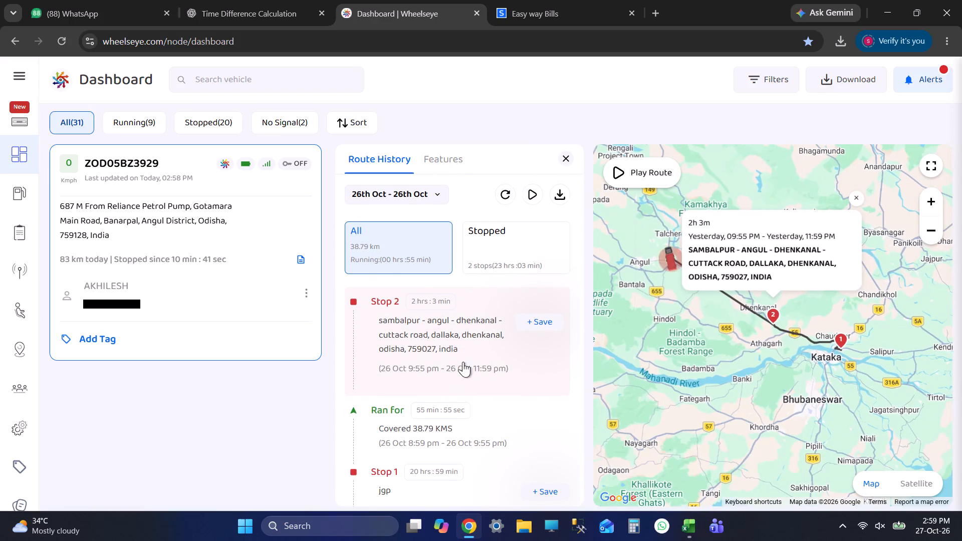
click(857, 197)
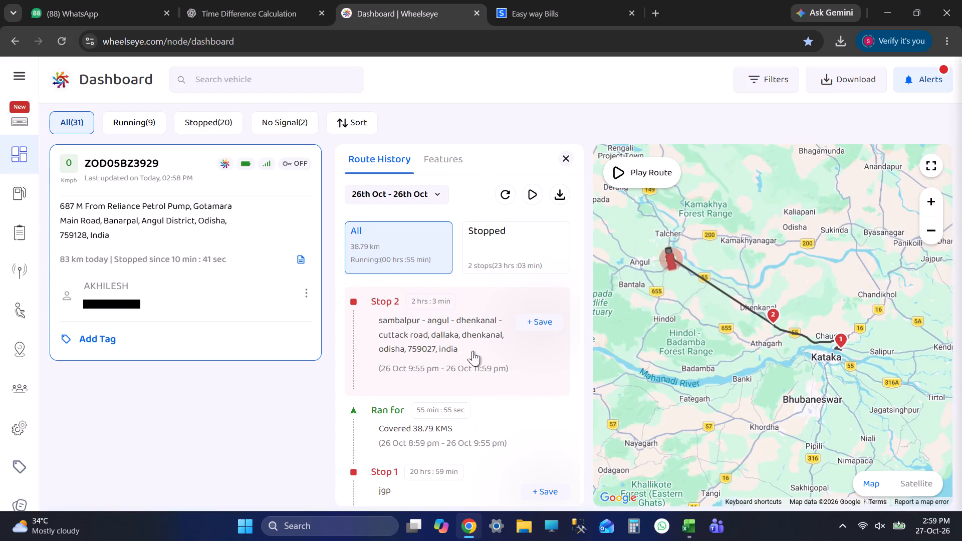
click(455, 350)
scroll(455, 350, down, 4)
scroll(453, 403, down, 4)
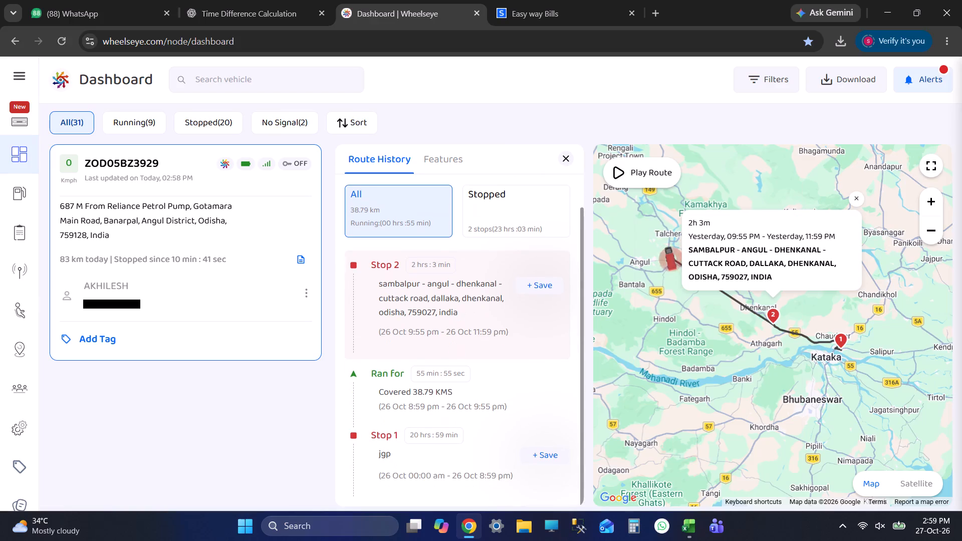
click(441, 453)
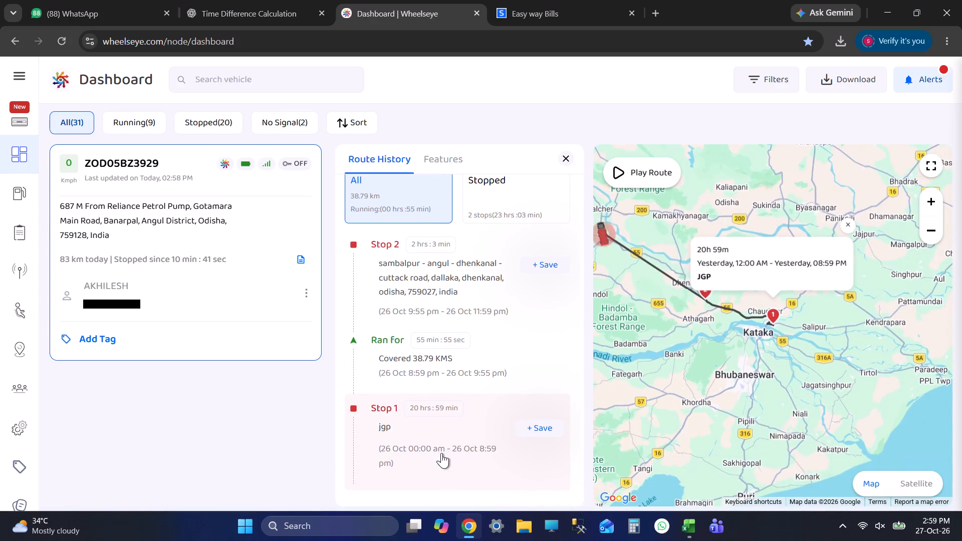
scroll(763, 324, down, 4)
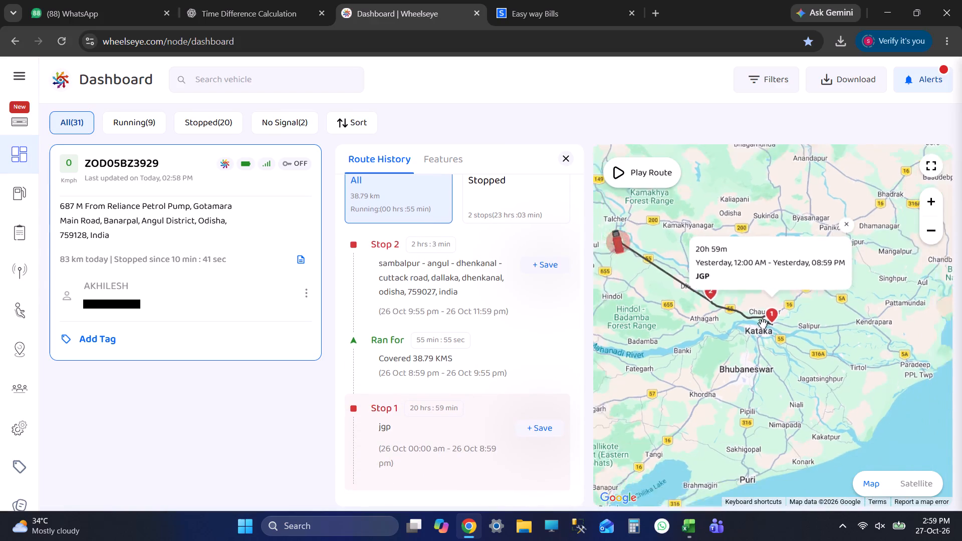
scroll(763, 324, up, 4)
scroll(404, 416, up, 2)
click(443, 334)
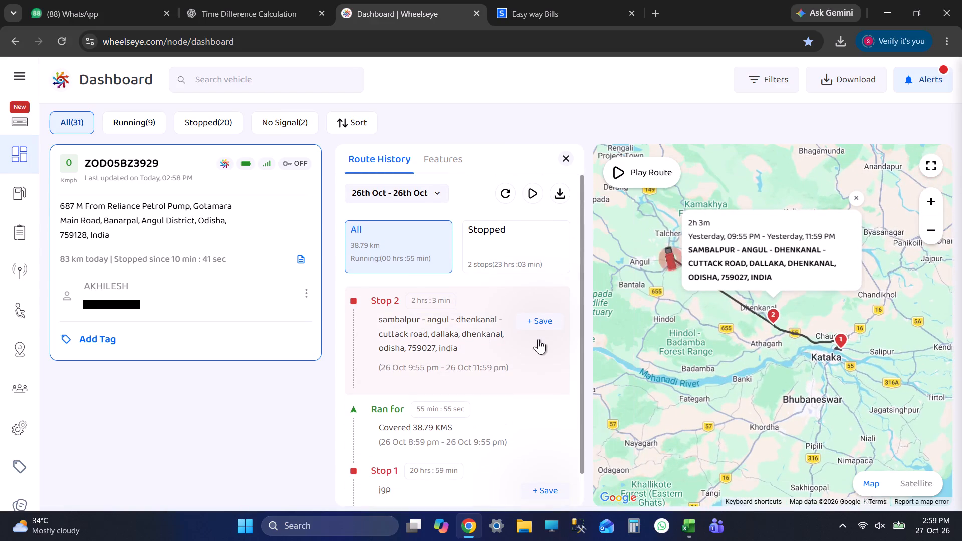
scroll(686, 290, up, 3)
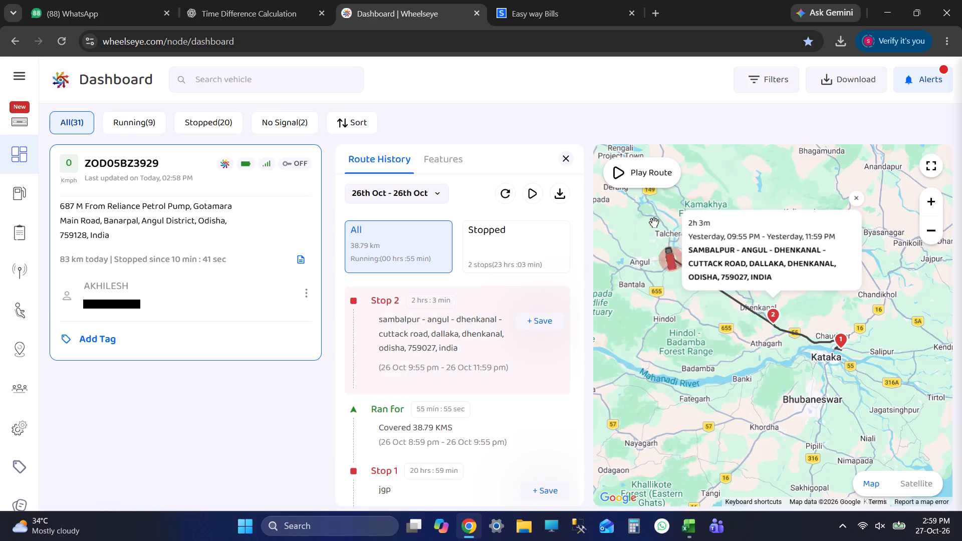
scroll(696, 261, up, 4)
key(alt+Tab)
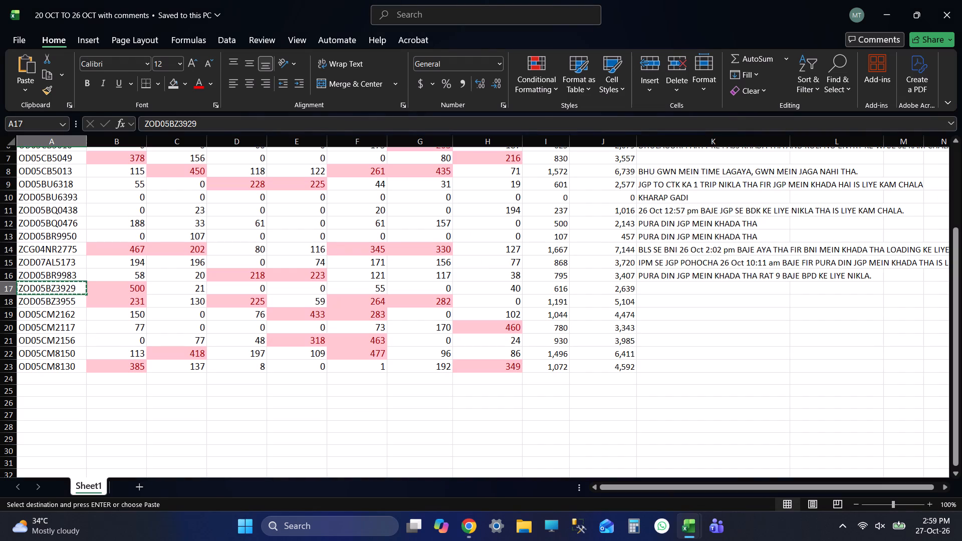
key(Tab)
key(Tab)
key(Tab)
key(Tab)
key(Tab)
key(Tab)
key(Tab)
key(Tab)
key(Tab)
key(Tab)
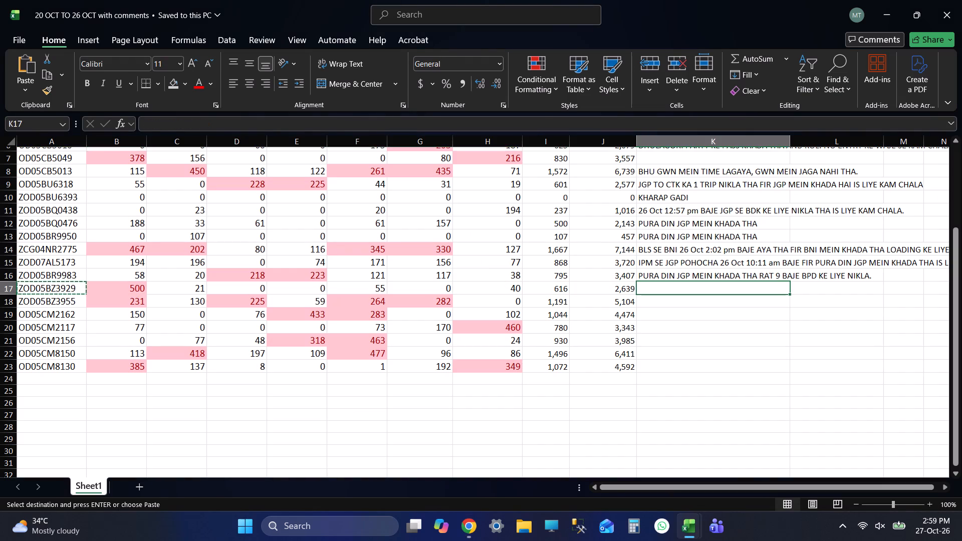
key(alt+Tab)
scroll(474, 420, down, 9)
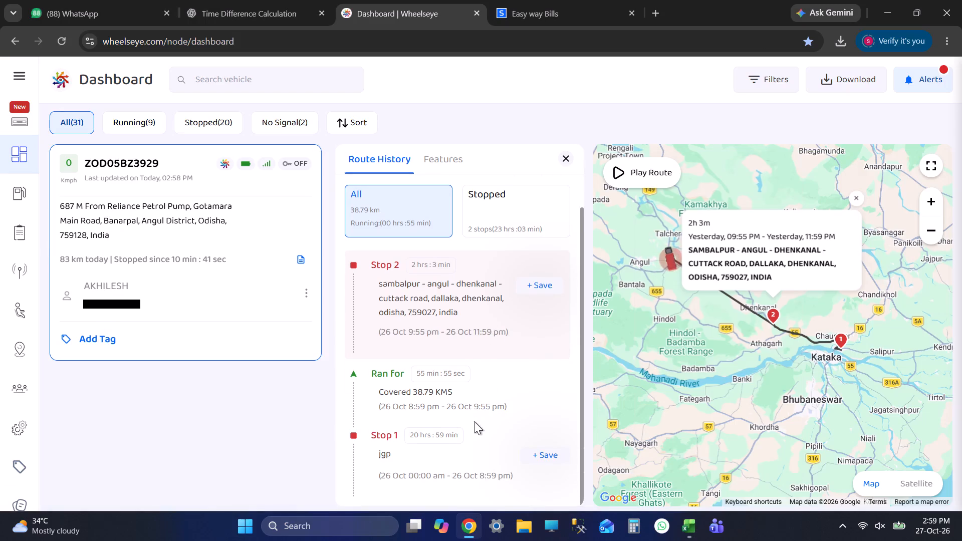
key(alt+Tab)
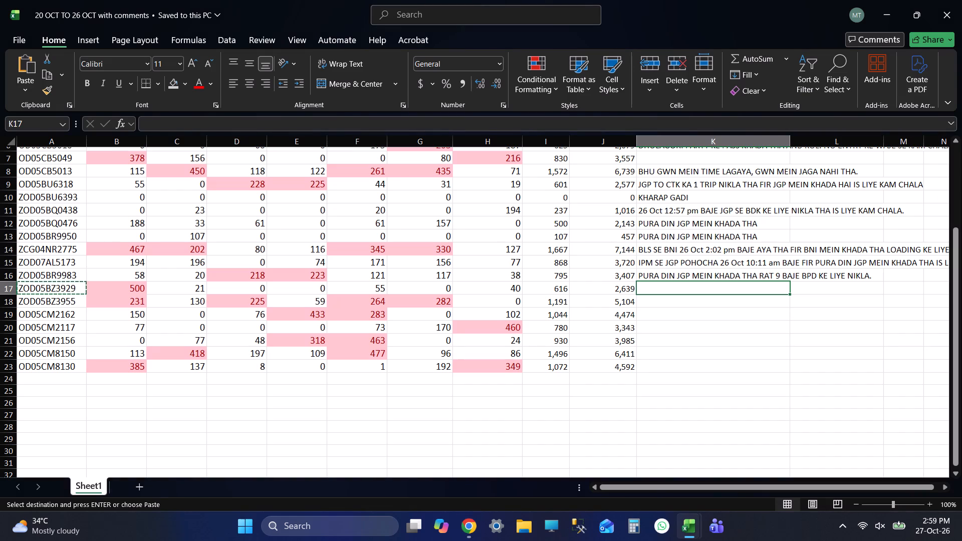
click(745, 275)
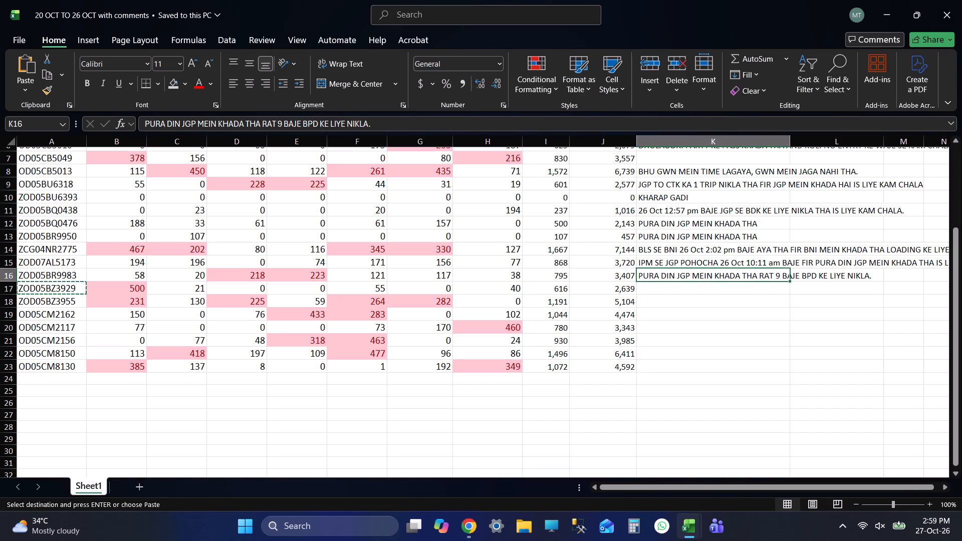
key(ctrl+c)
click(688, 289)
key(ctrl+v)
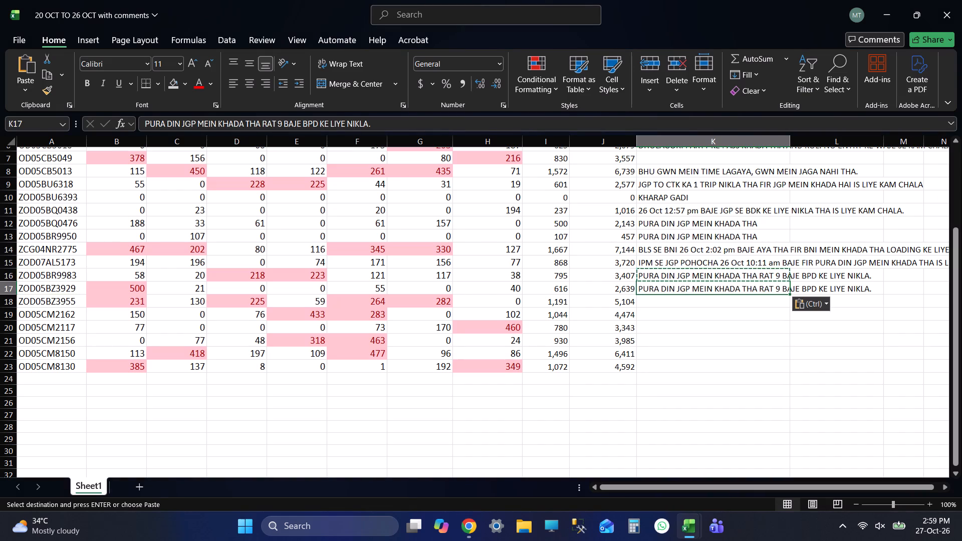
key(alt+Tab)
key(alt+Tab)
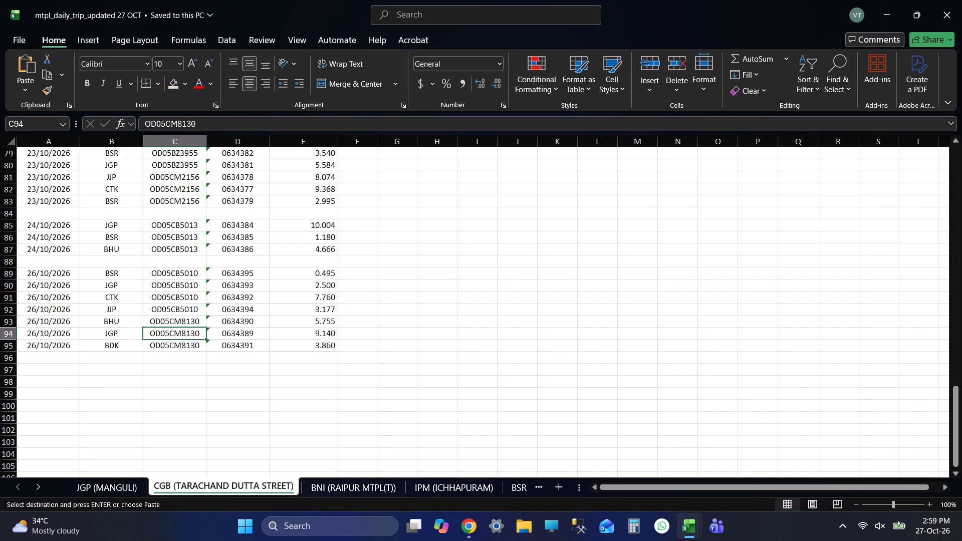
click(109, 482)
key(alt+Tab)
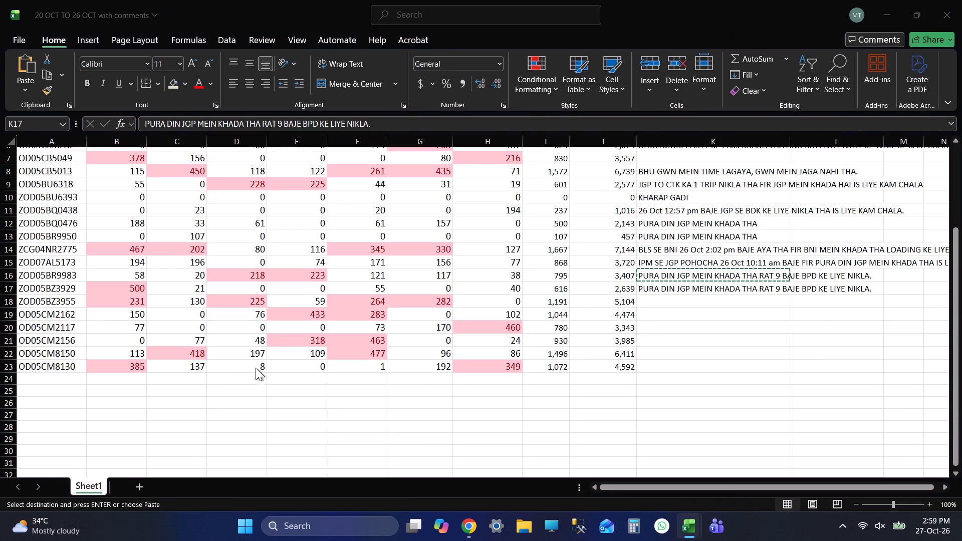
key(alt+Tab)
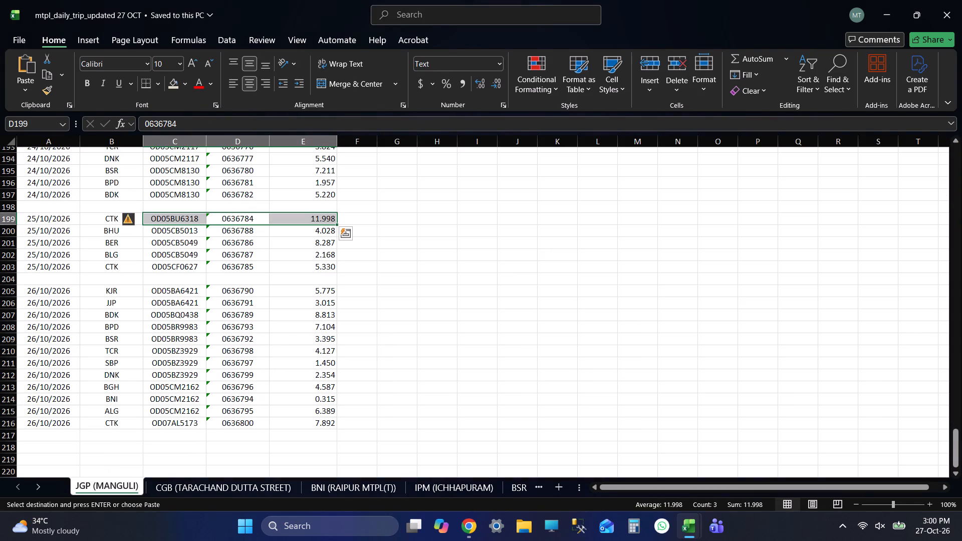
drag(184, 351, 186, 377)
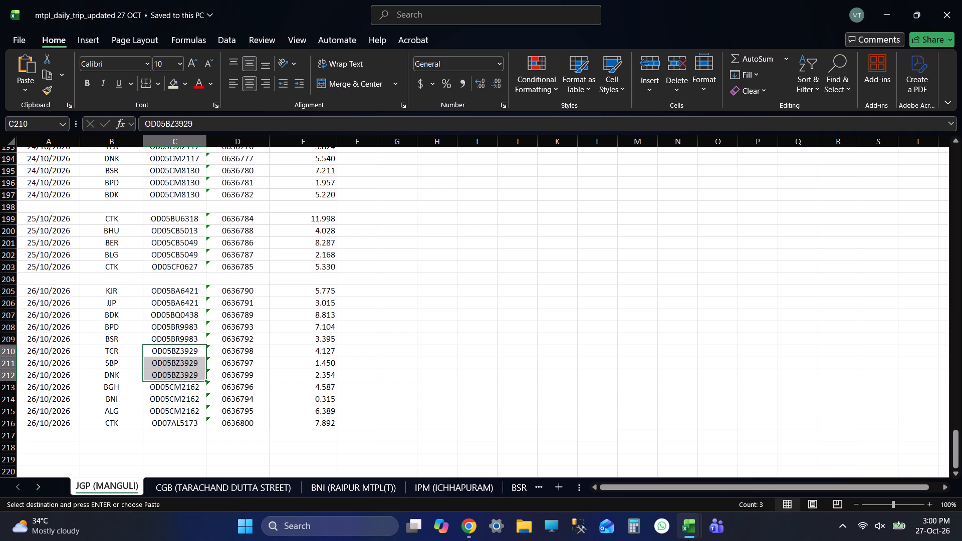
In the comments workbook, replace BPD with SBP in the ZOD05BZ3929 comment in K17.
key(alt+Tab)
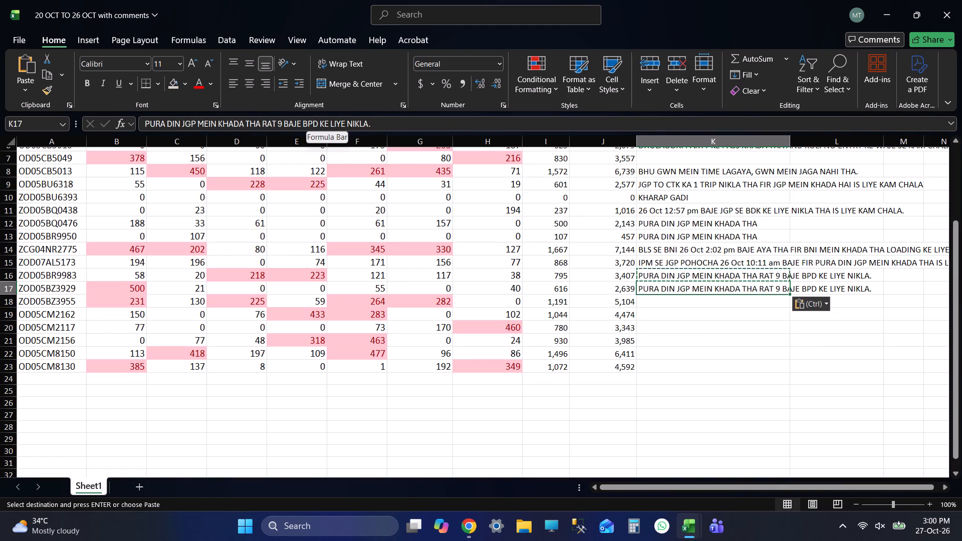
click(320, 123)
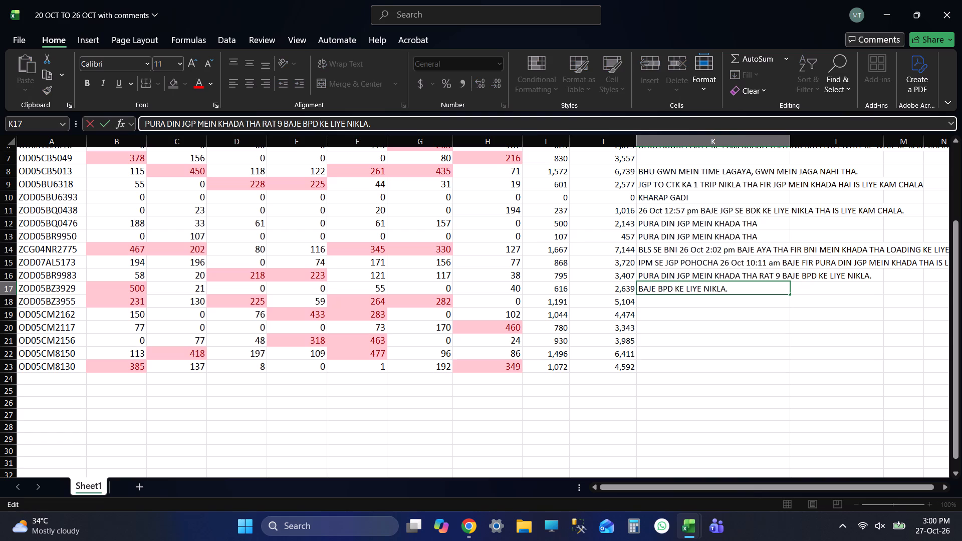
click(318, 123)
key(BackSpace)
key(BackSpace)
key(BackSpace)
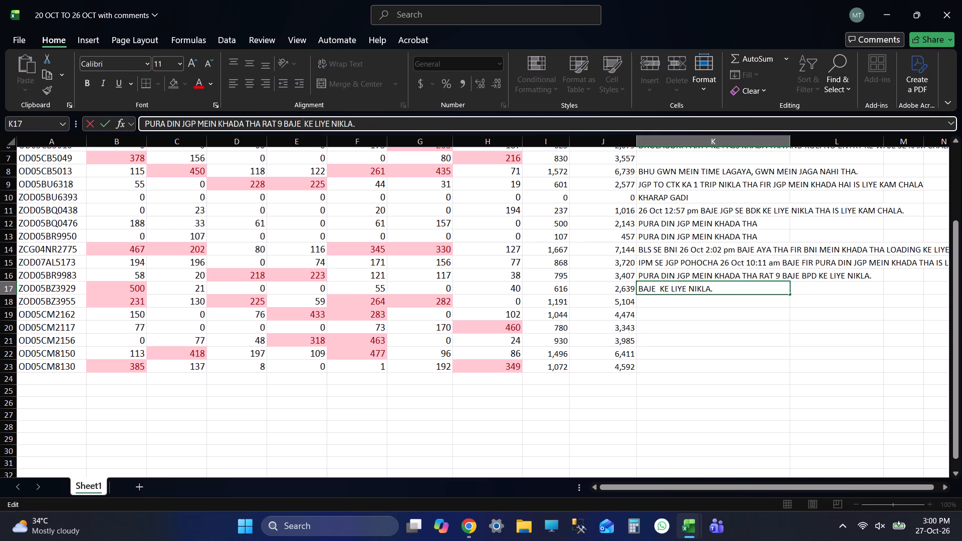
text(SBP)
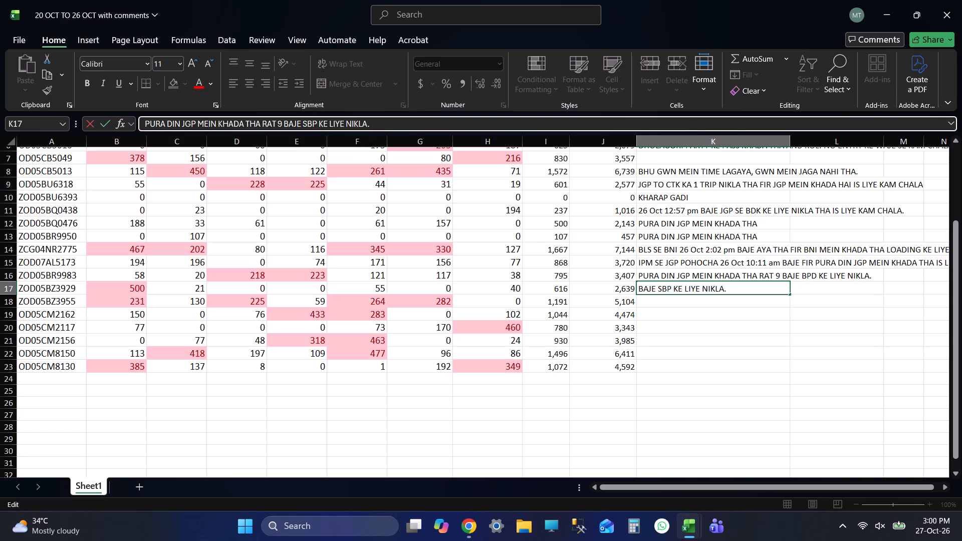
click(282, 120)
key(alt+Tab)
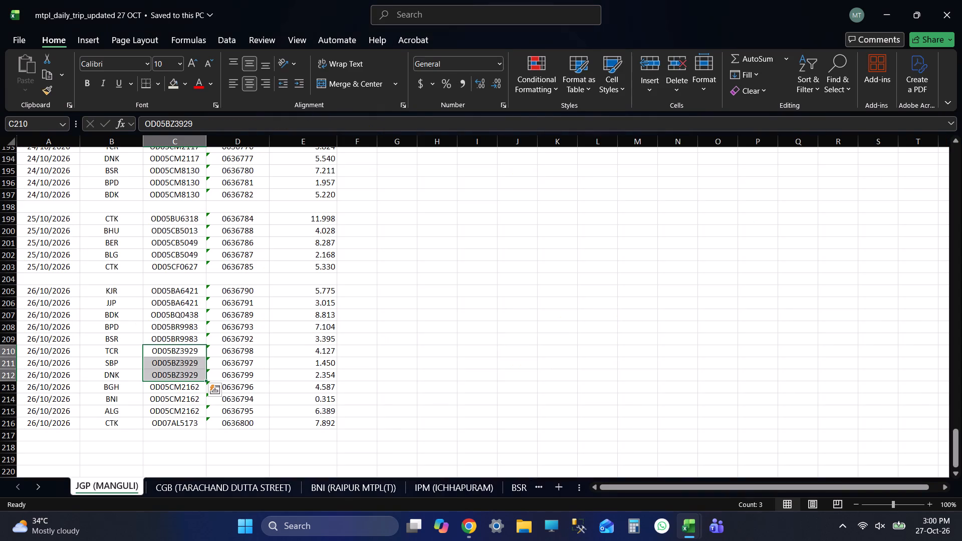
key(alt+Tab)
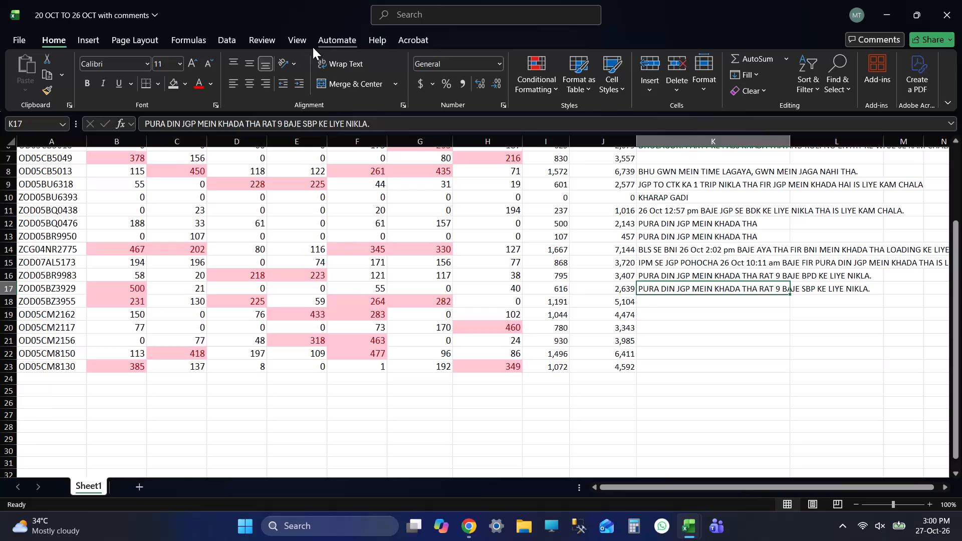
key(alt+Tab)
key(alt+Tab)
scroll(514, 314, down, 2)
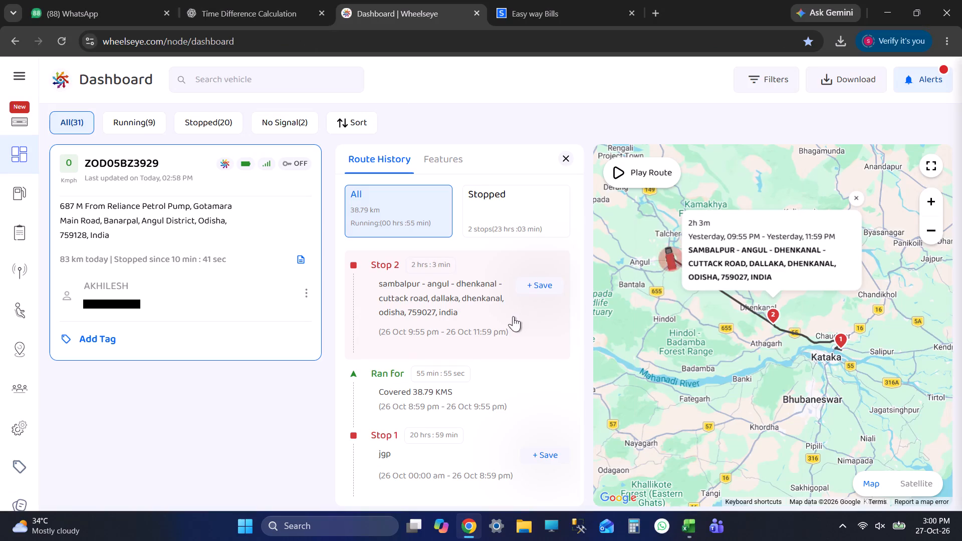
scroll(513, 316, down, 2)
click(514, 460)
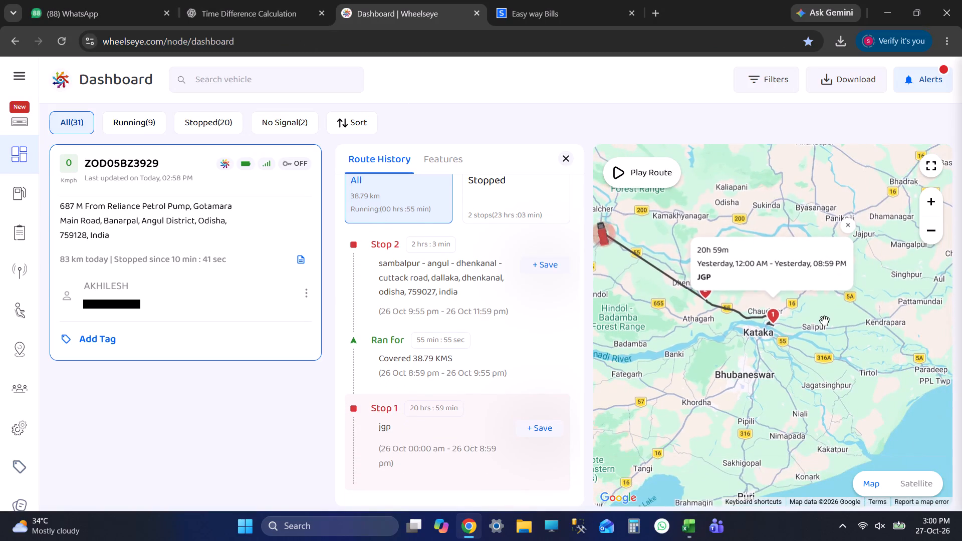
key(alt+Tab)
key(alt+Tab)
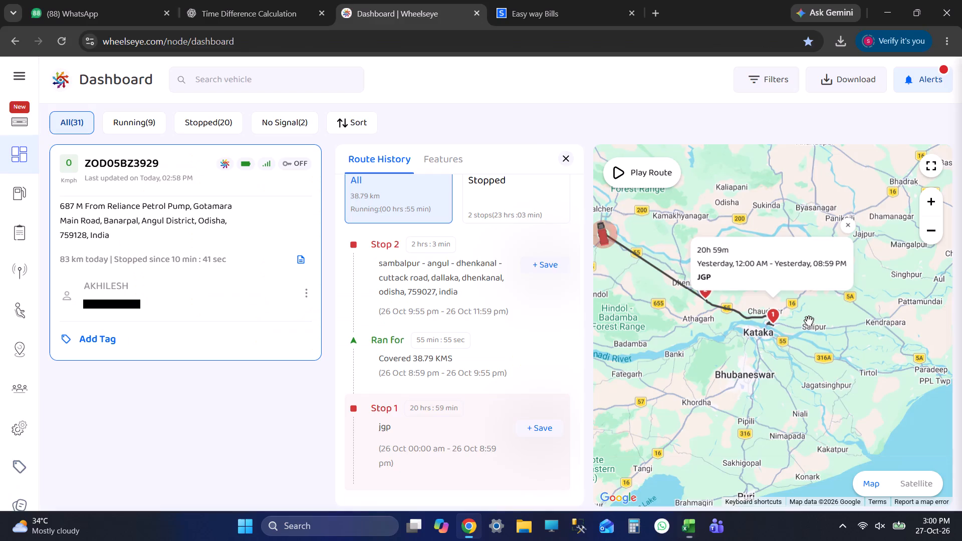
key(alt+Tab)
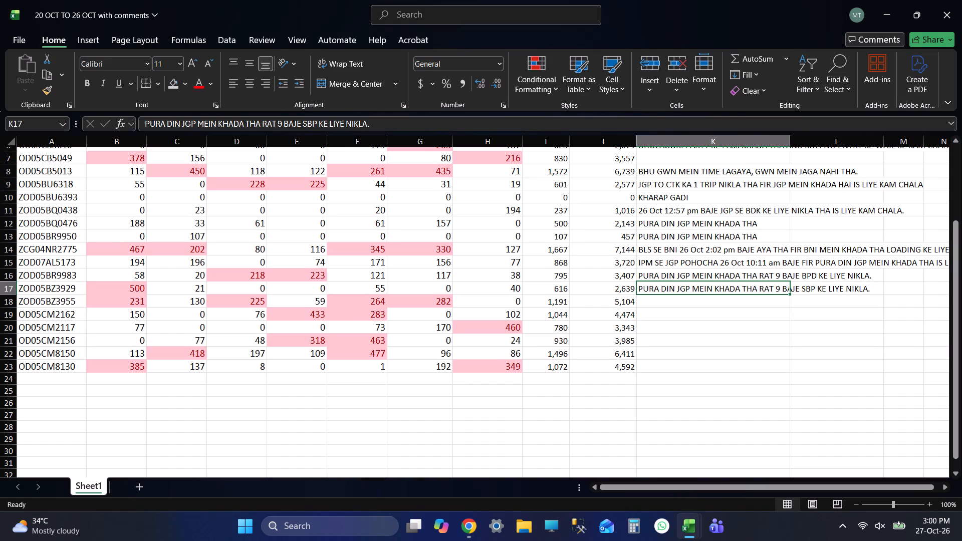
Save the 20 OCT TO 26 OCT workbook.
key(Return)
key(ctrl+s)
key(ctrl+s)
key(ctrl+s)
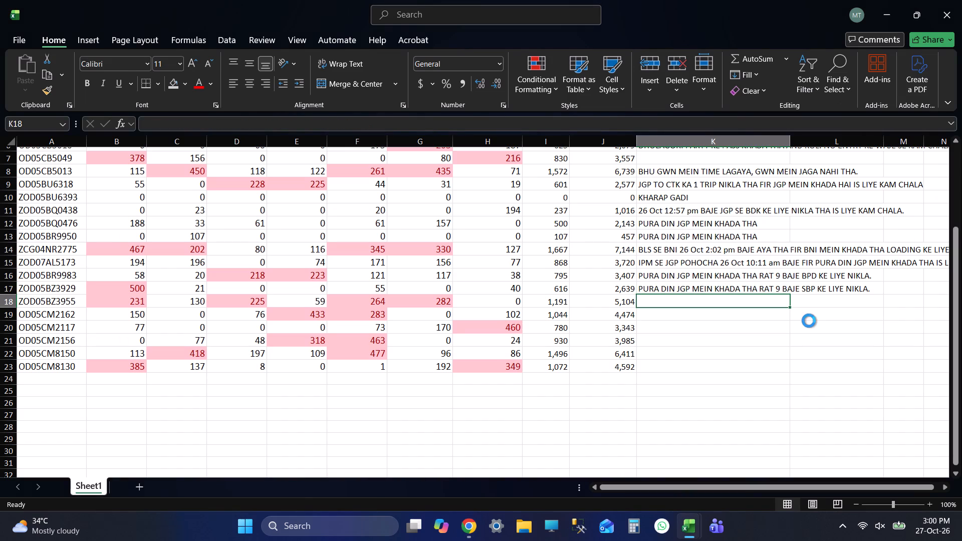
key(shift+Tab)
key(shift+Tab)
key(shift+Tab)
key(shift+Tab)
key(shift+Tab)
key(shift+Tab)
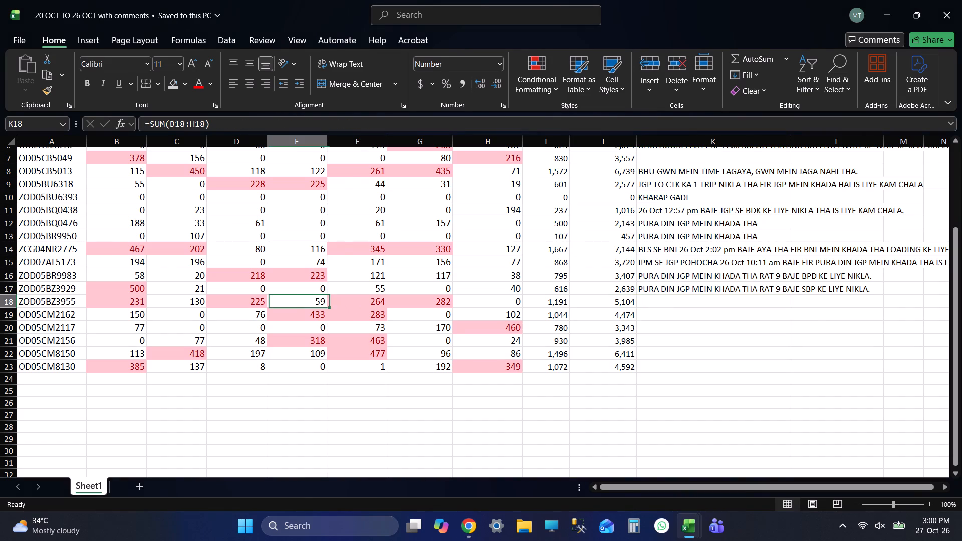
key(shift+Tab)
key(shift+Tab)
key(shift+Tab)
key(shift+Tab)
key(shift+Tab)
key(shift+Tab)
key(shift+Tab)
key(shift+Tab)
key(shift+Tab)
key(shift+Tab)
key(shift+Tab)
key(shift+Tab)
key(ctrl+c)
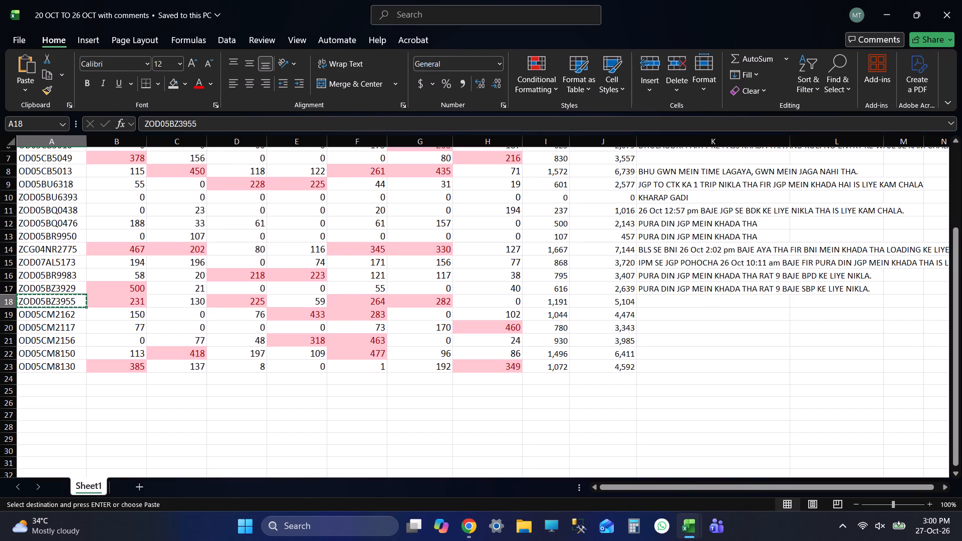
key(alt+Tab)
click(243, 83)
key(ctrl+v)
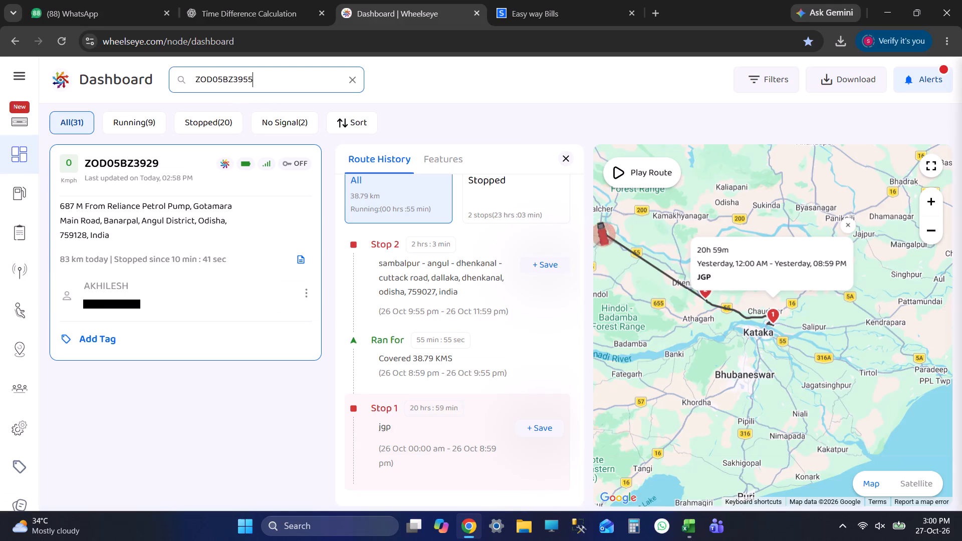
key(Return)
click(162, 285)
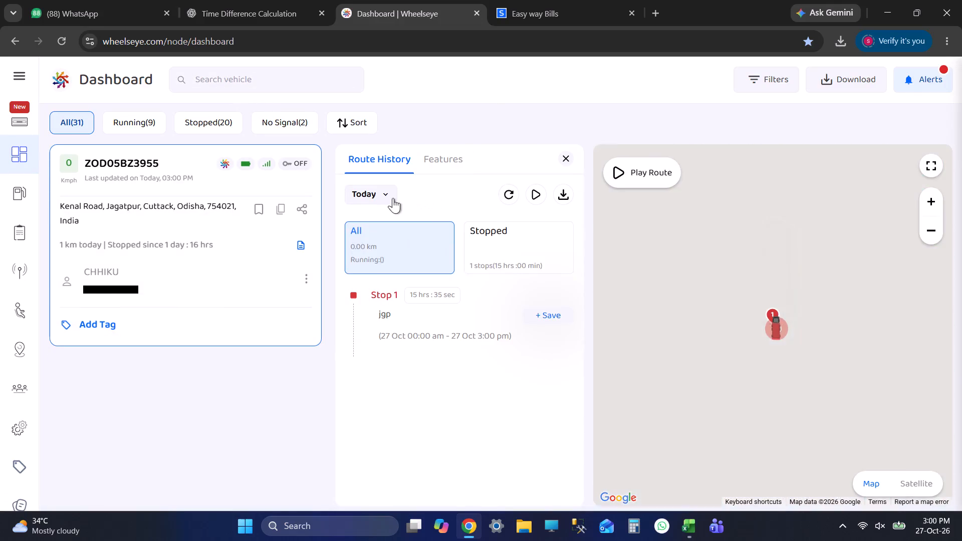
click(387, 199)
click(436, 411)
scroll(774, 322, up, 4)
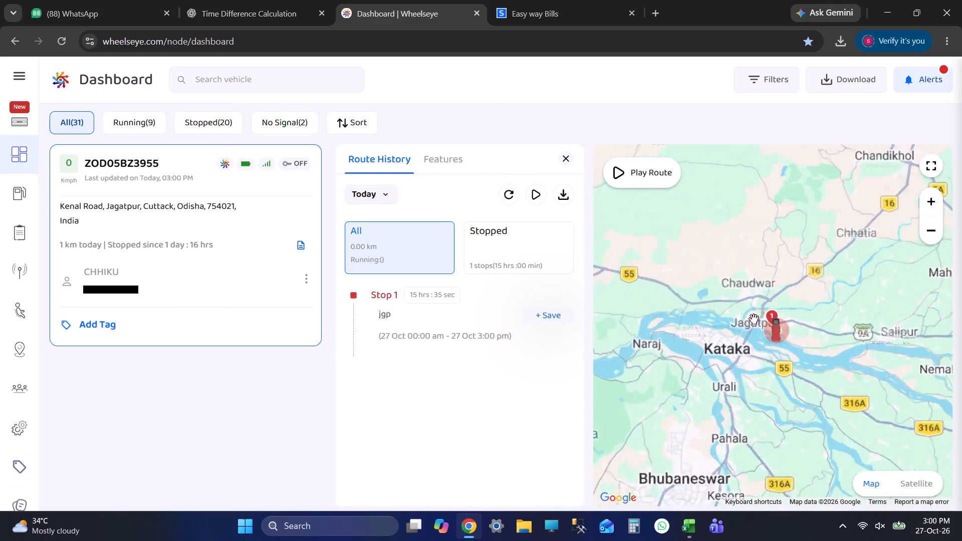
scroll(754, 319, up, 10)
scroll(712, 320, up, 2)
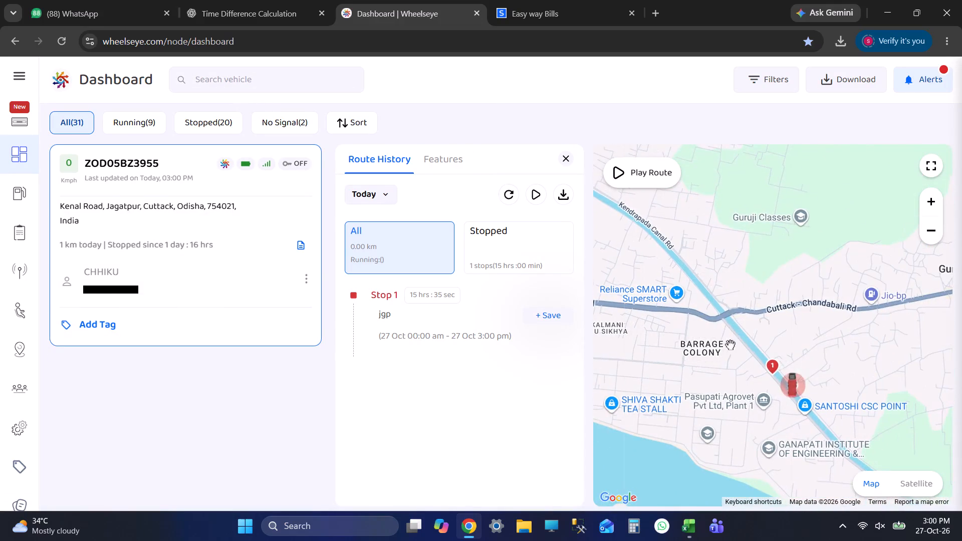
click(512, 296)
key(alt+Tab)
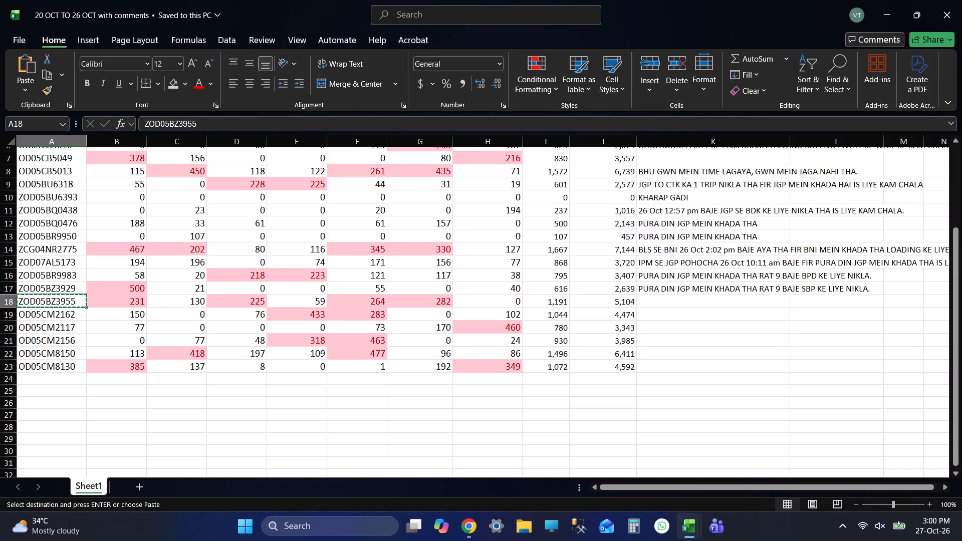
key(Tab)
key(Tab)
key(Tab)
key(Tab)
key(Tab)
key(Tab)
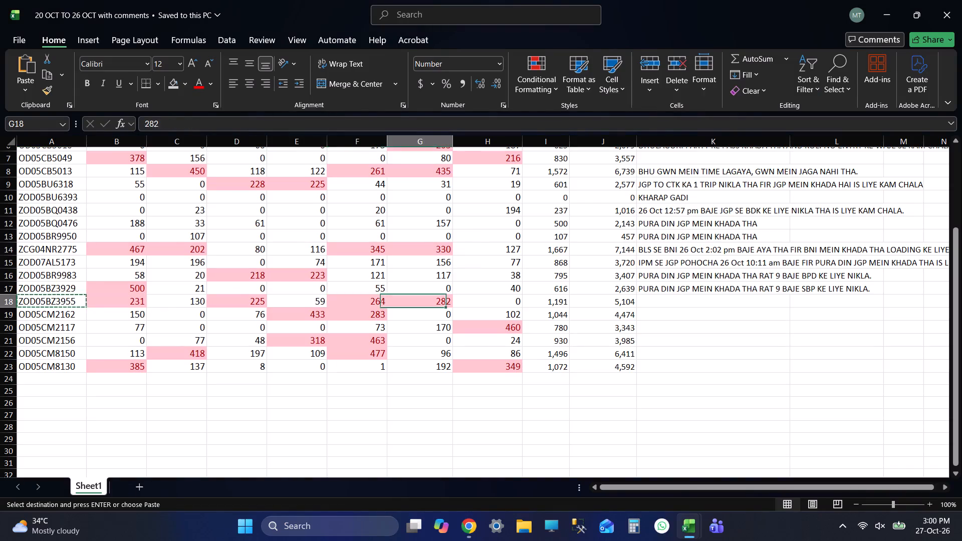
key(Tab)
key(Tab)
key(Tab)
key(Tab)
key(alt+Tab)
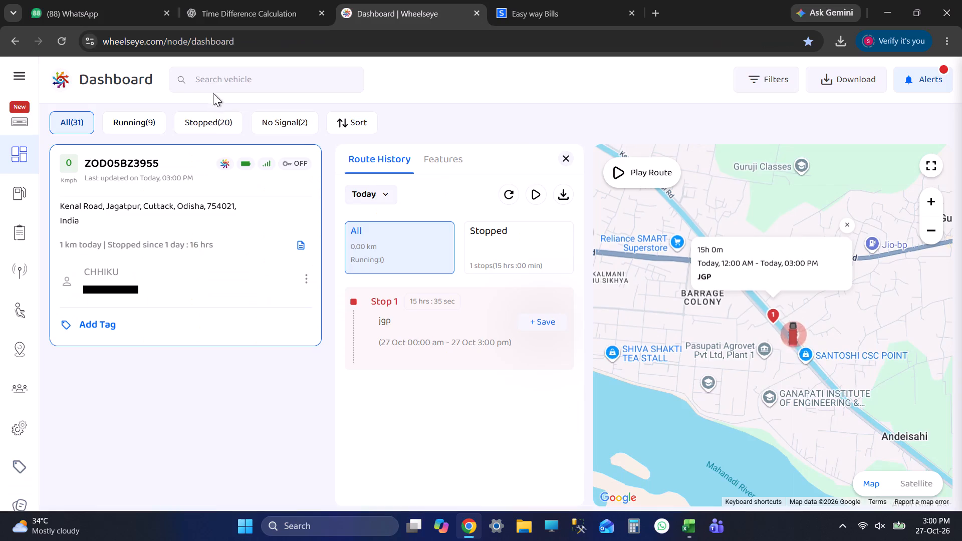
click(382, 193)
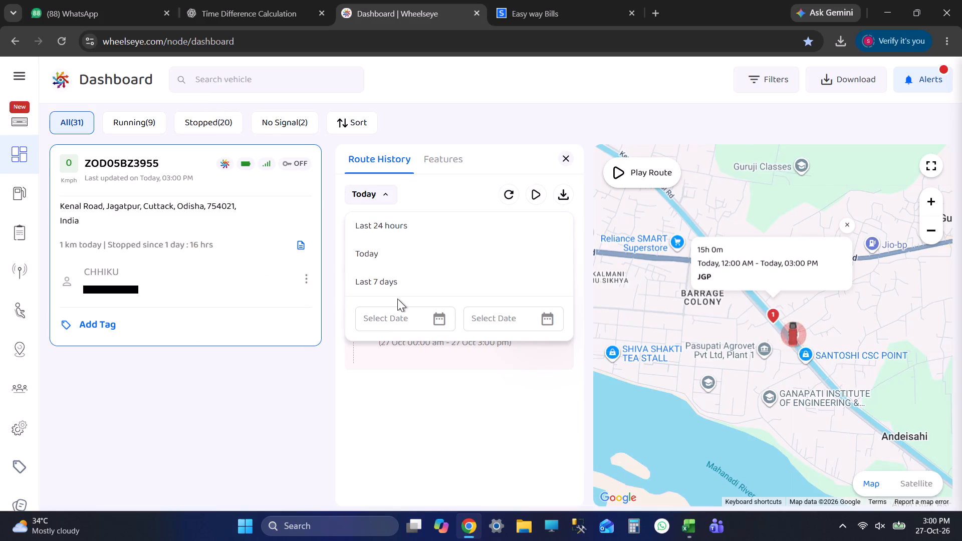
click(397, 299)
click(396, 321)
click(427, 377)
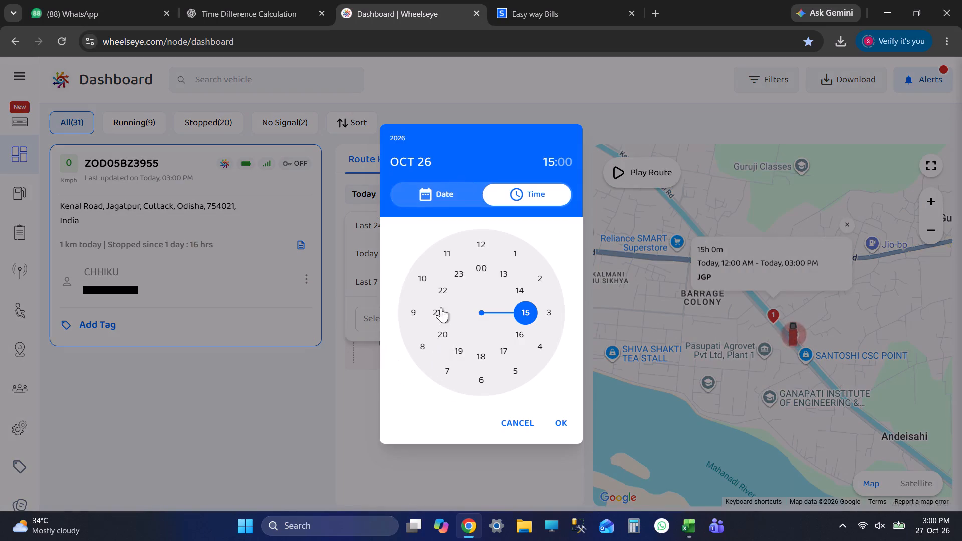
click(480, 264)
click(480, 248)
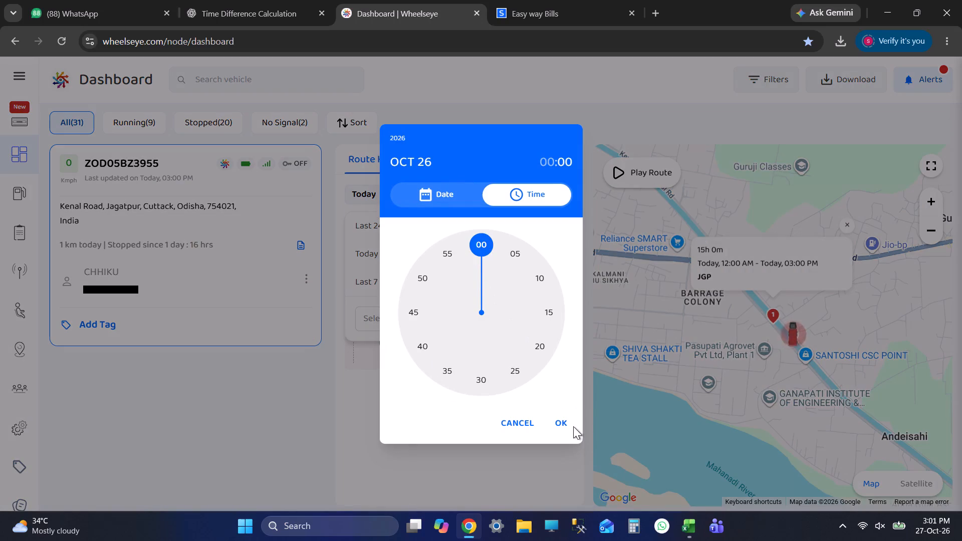
click(565, 426)
click(521, 332)
click(517, 322)
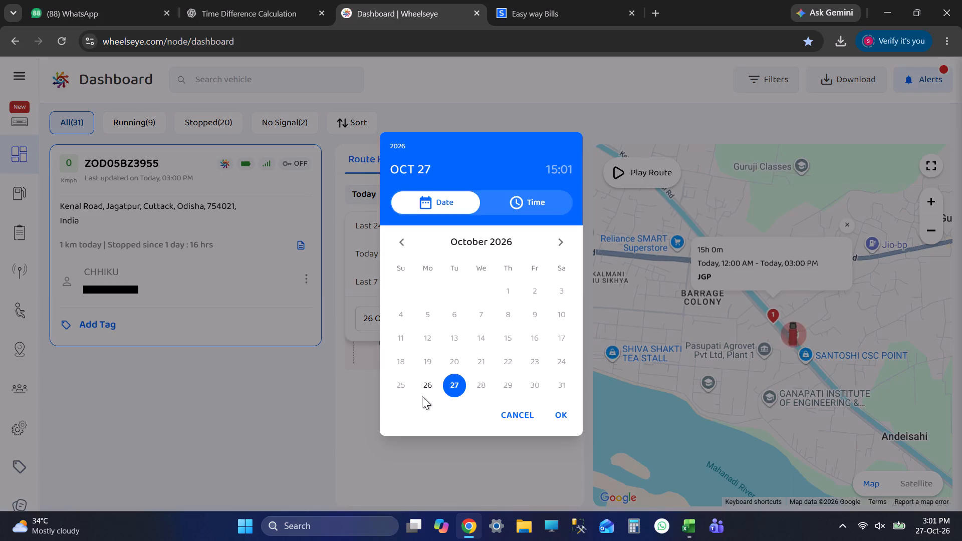
click(425, 384)
click(456, 274)
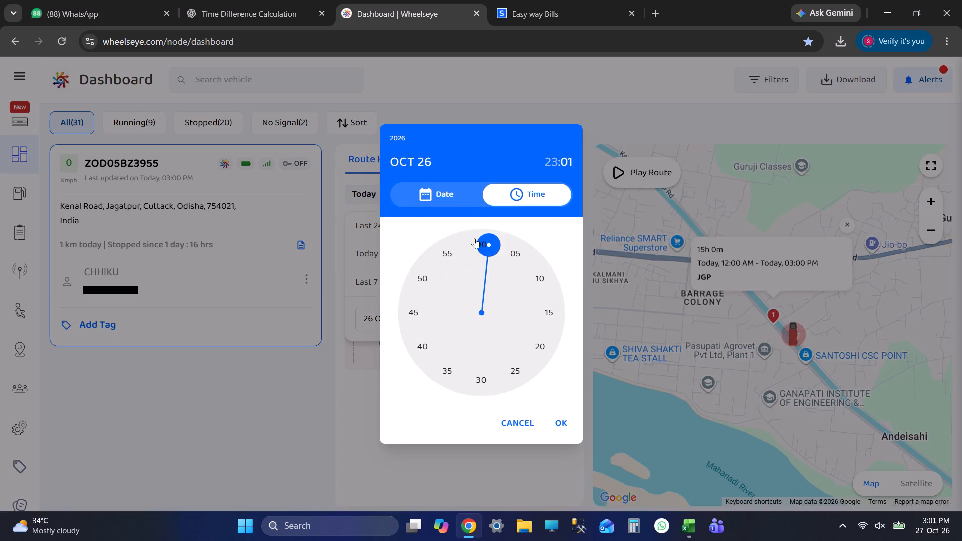
click(475, 238)
click(563, 422)
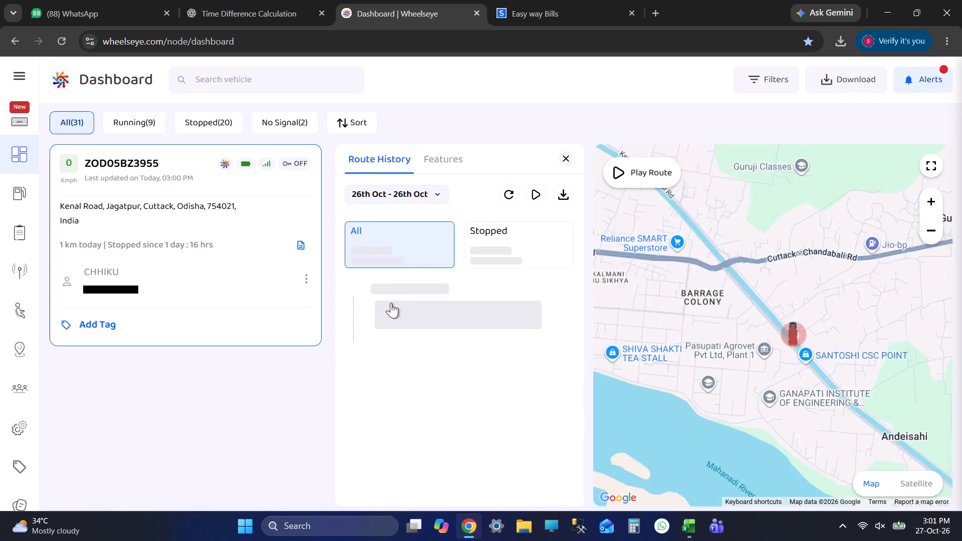
click(433, 322)
key(alt+Tab)
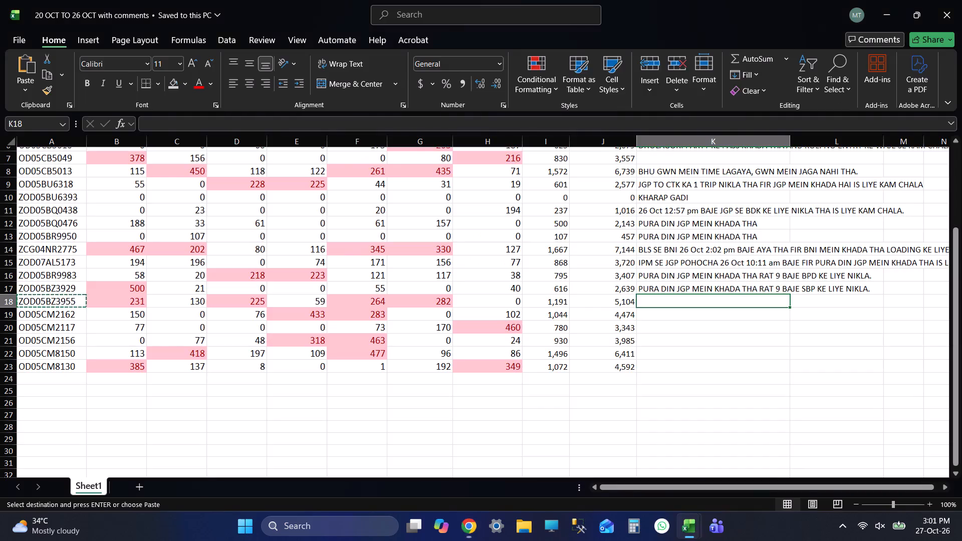
key(alt+Tab)
scroll(771, 294, up, 7)
scroll(790, 357, up, 12)
drag(769, 372, 786, 336)
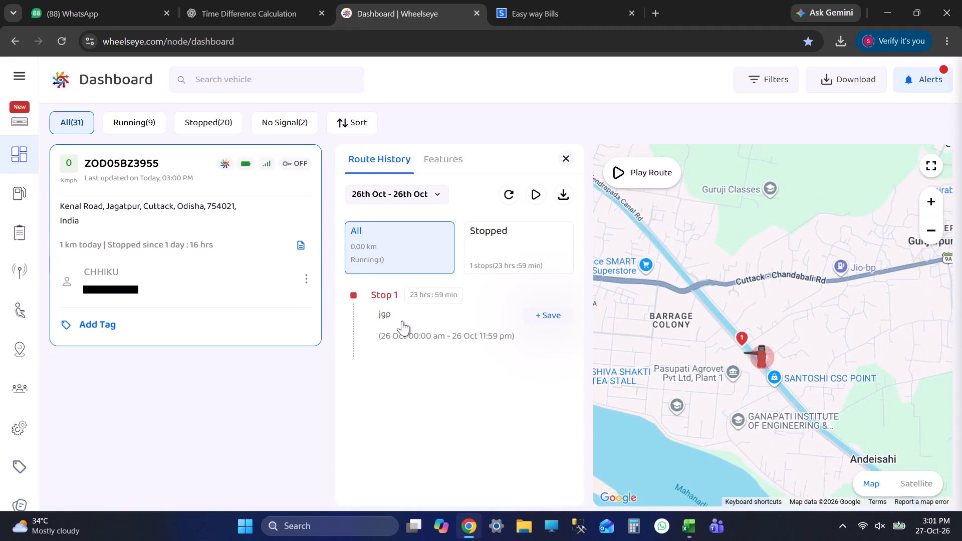
click(403, 321)
key(alt+Tab)
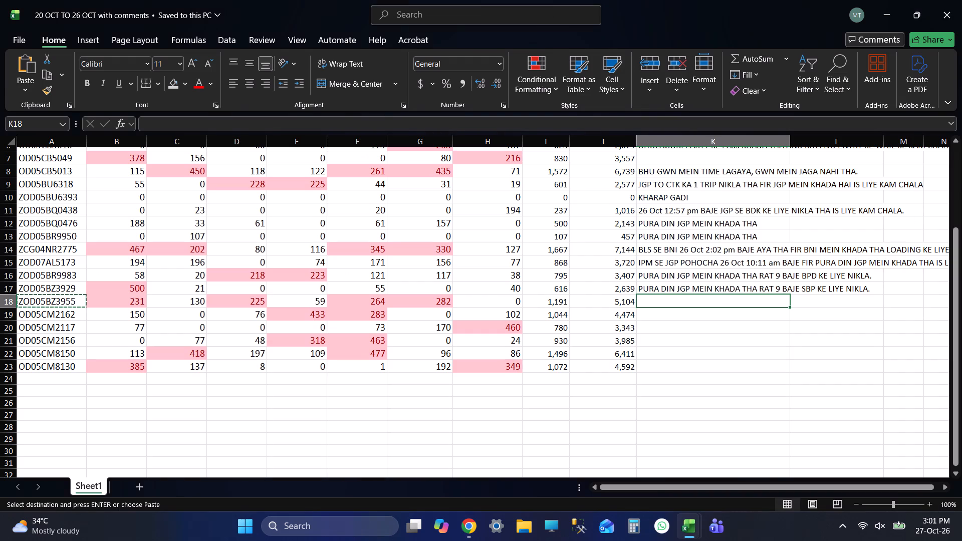
click(703, 226)
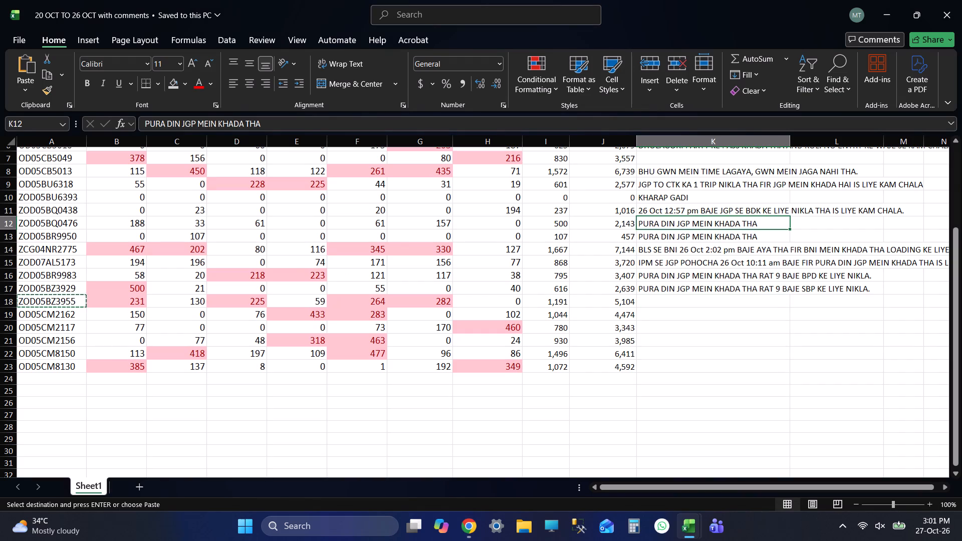
key(ctrl+c)
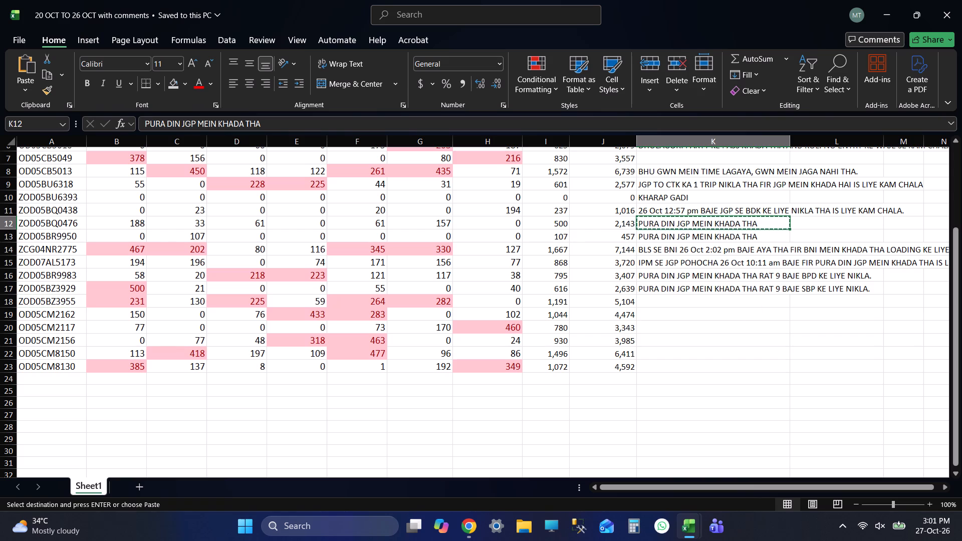
click(694, 299)
key(ctrl+v)
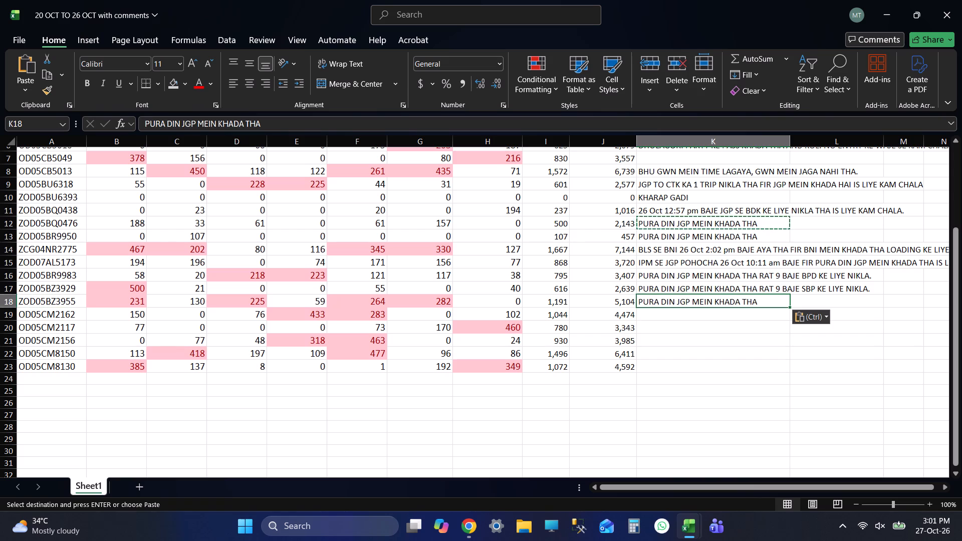
key(Return)
key(Return)
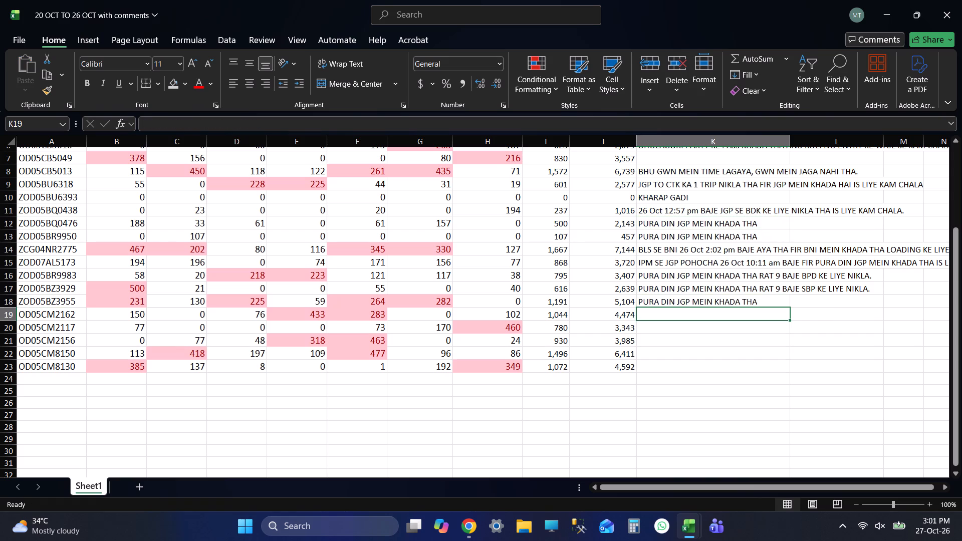
Save the 20 OCT TO 26 OCT workbook.
key(ctrl+s)
key(ctrl+s)
key(ctrl+s)
key(shift+Tab)
key(shift+Tab)
key(shift+Tab)
key(shift+Tab)
key(shift+Tab)
key(shift+Tab)
key(shift+Tab)
key(shift+Tab)
key(shift+Tab)
key(shift+Tab)
key(shift+Tab)
key(shift+Tab)
key(shift+Tab)
key(shift+Tab)
key(shift+Tab)
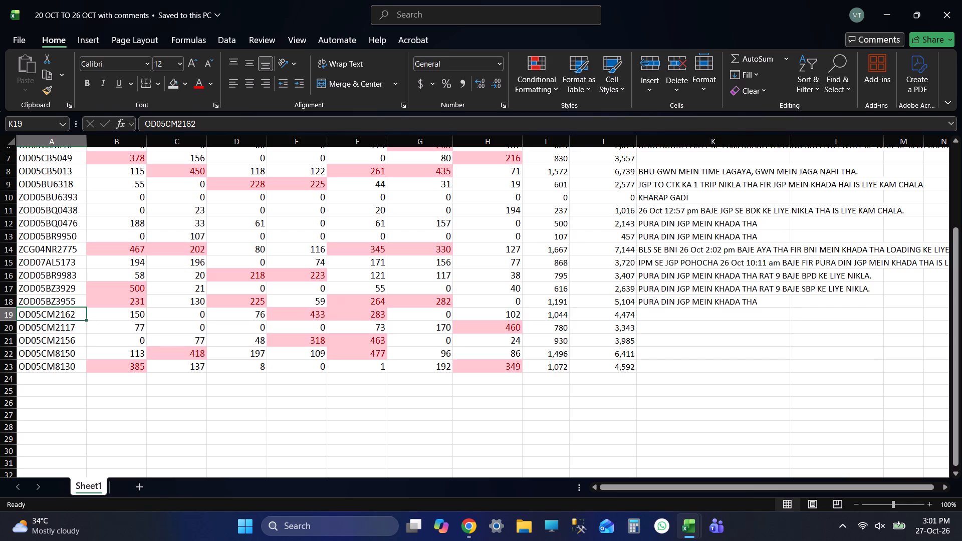
key(ctrl+c)
key(alt+Tab)
click(250, 86)
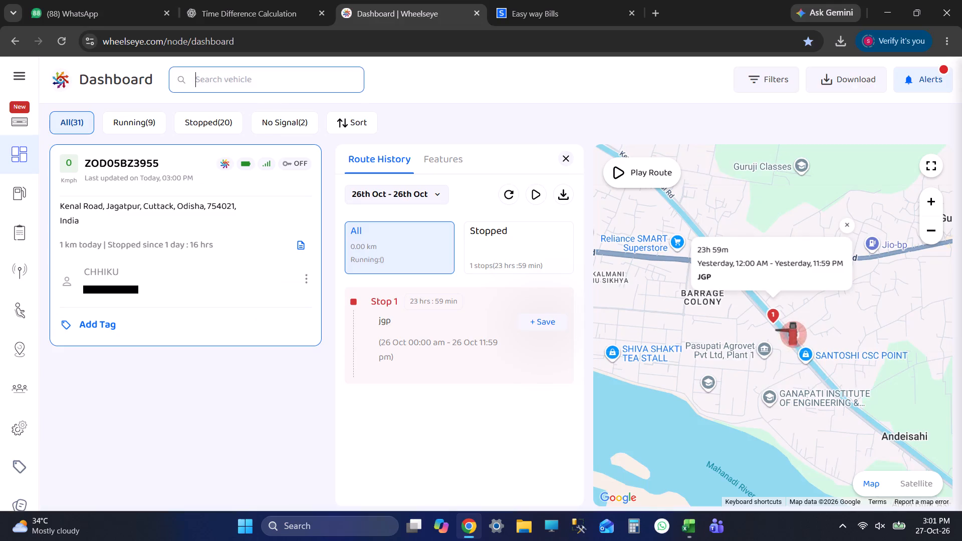
key(ctrl+v)
key(Return)
click(160, 175)
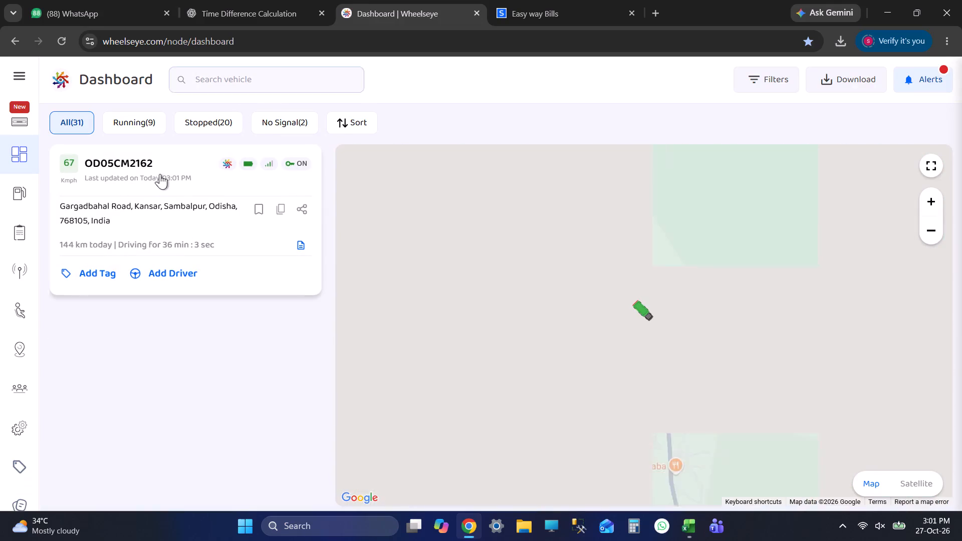
click(374, 194)
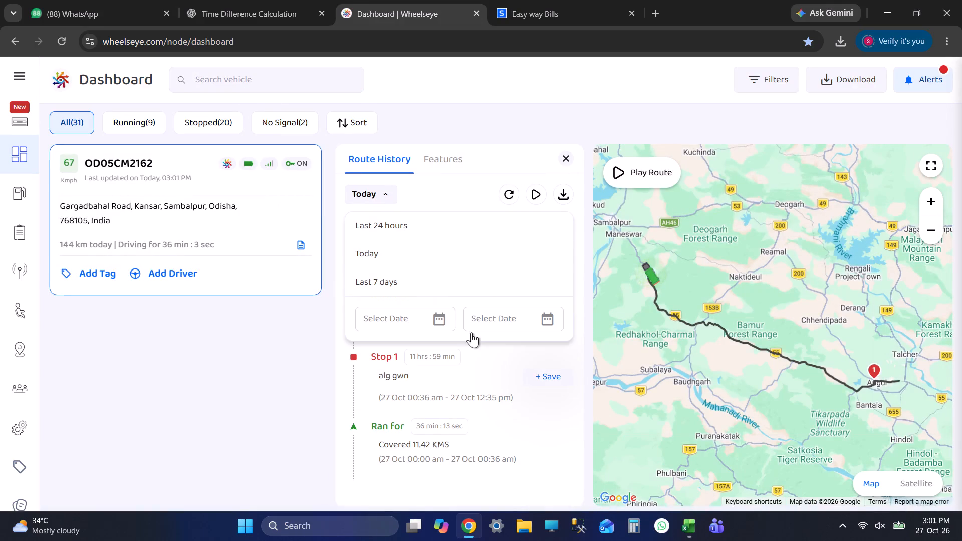
click(414, 310)
key(alt+Tab)
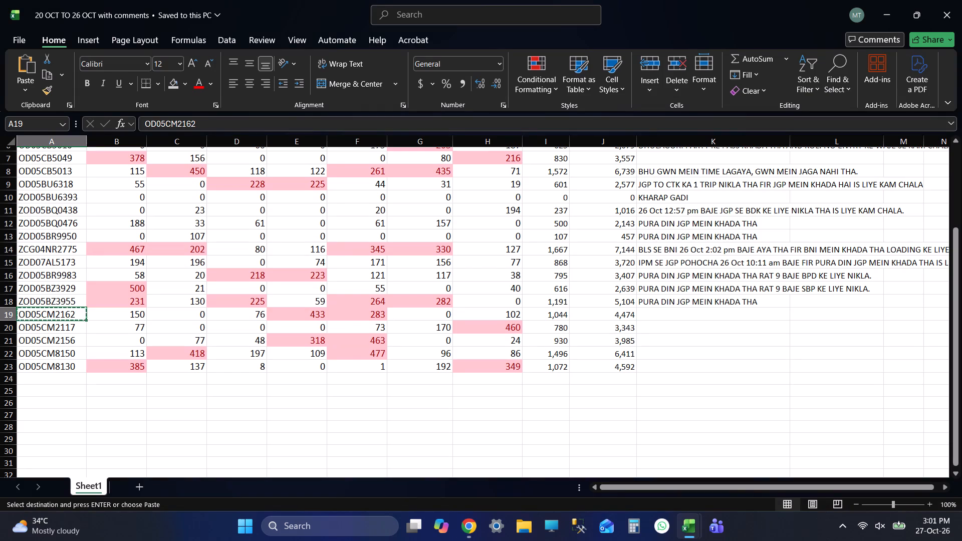
key(alt+Tab)
click(426, 388)
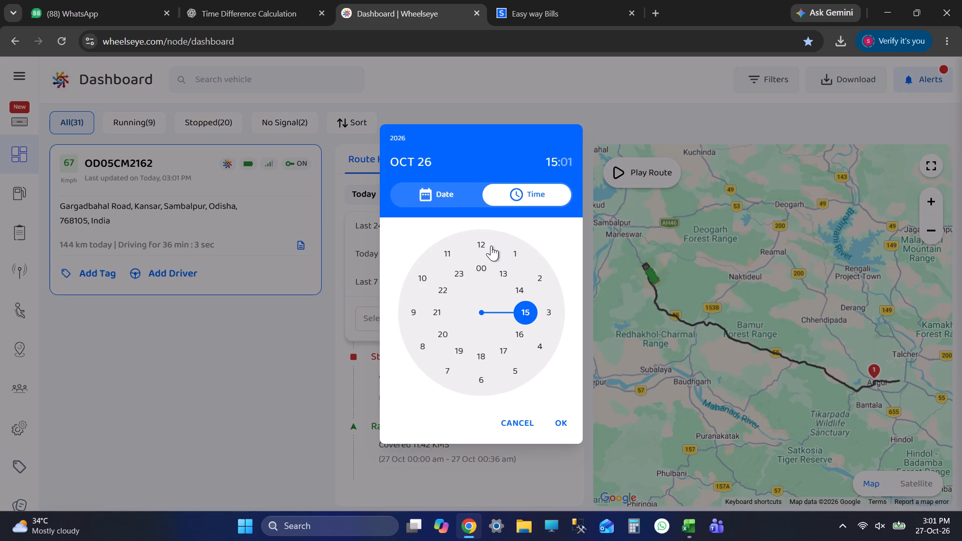
click(478, 268)
click(475, 240)
click(480, 240)
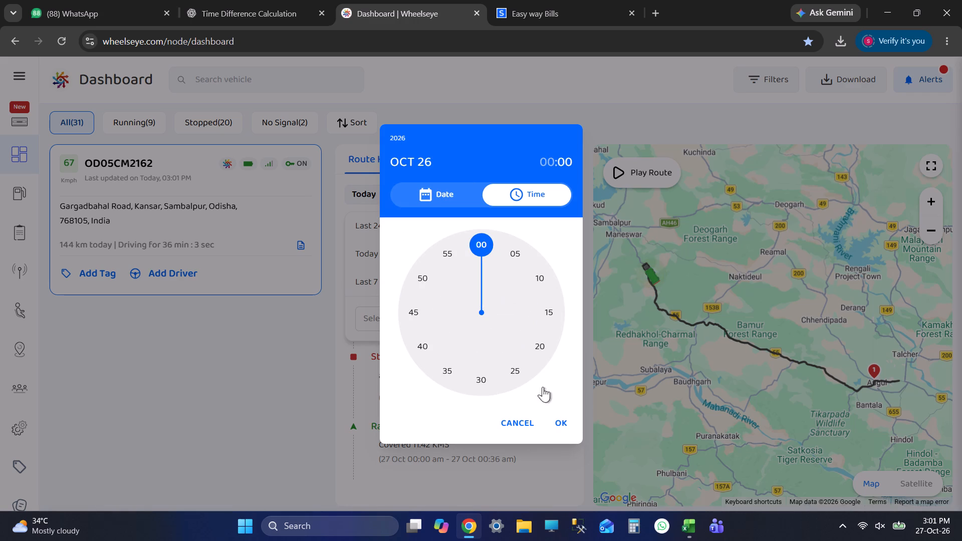
click(555, 419)
click(502, 314)
click(433, 386)
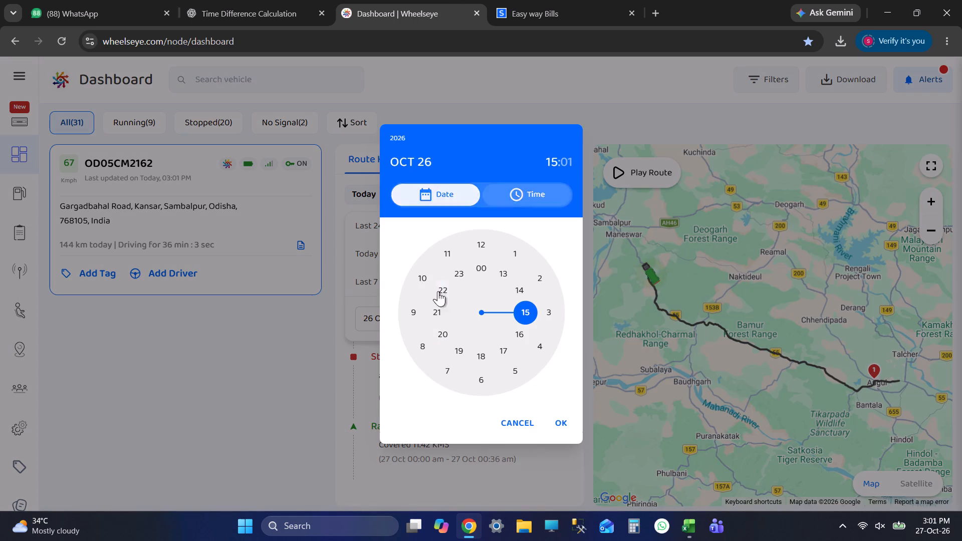
click(457, 269)
click(475, 247)
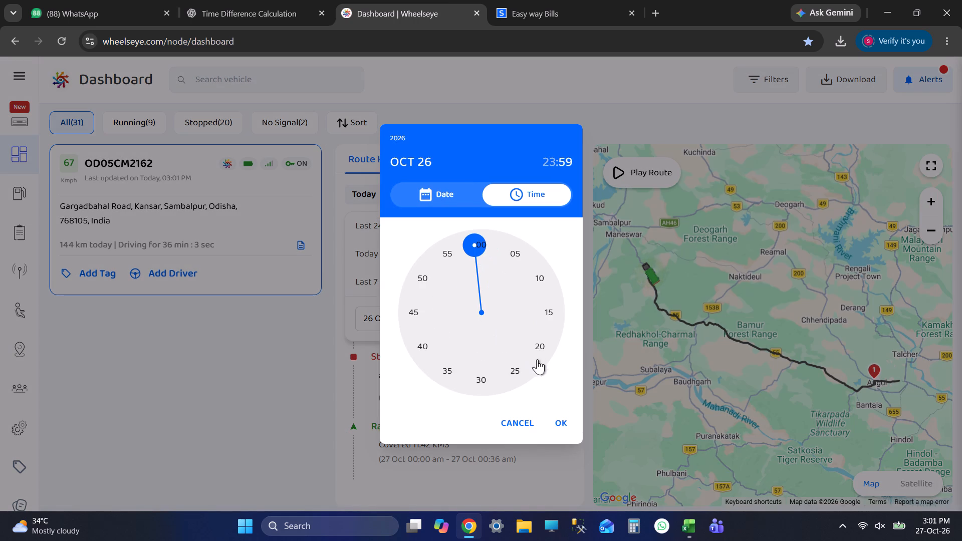
click(560, 414)
scroll(491, 371, down, 6)
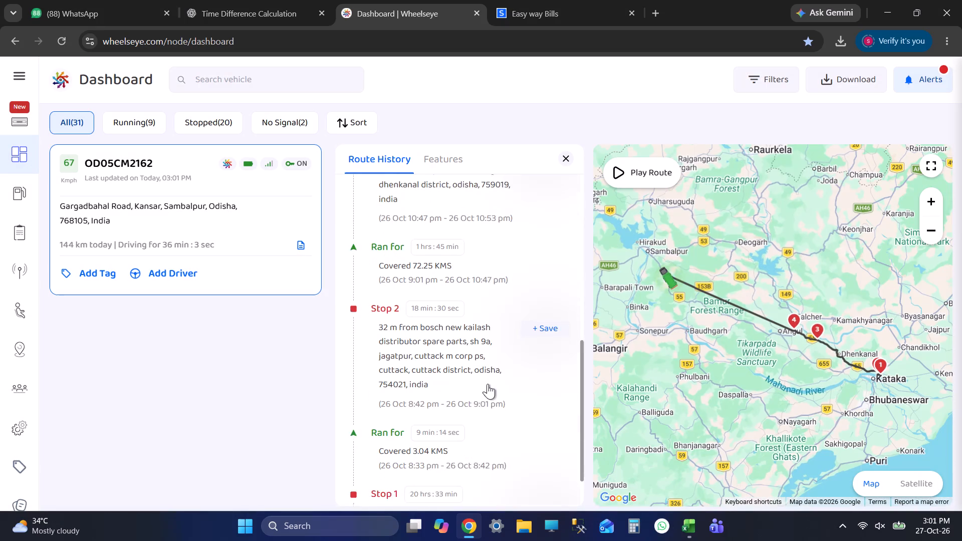
scroll(488, 384, down, 6)
scroll(488, 386, up, 1)
scroll(488, 386, down, 3)
click(443, 468)
scroll(448, 445, down, 3)
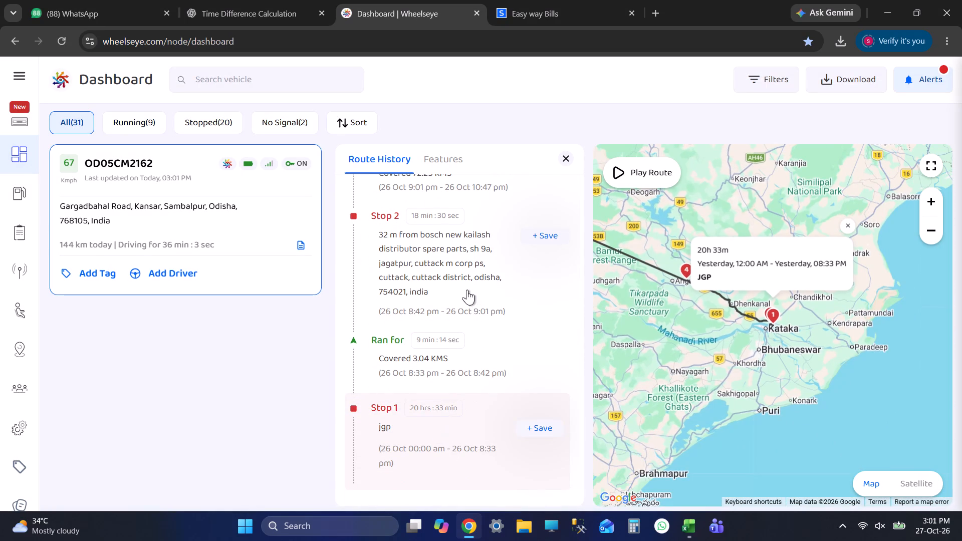
click(467, 289)
scroll(474, 318, up, 2)
click(465, 291)
scroll(478, 363, up, 3)
click(469, 336)
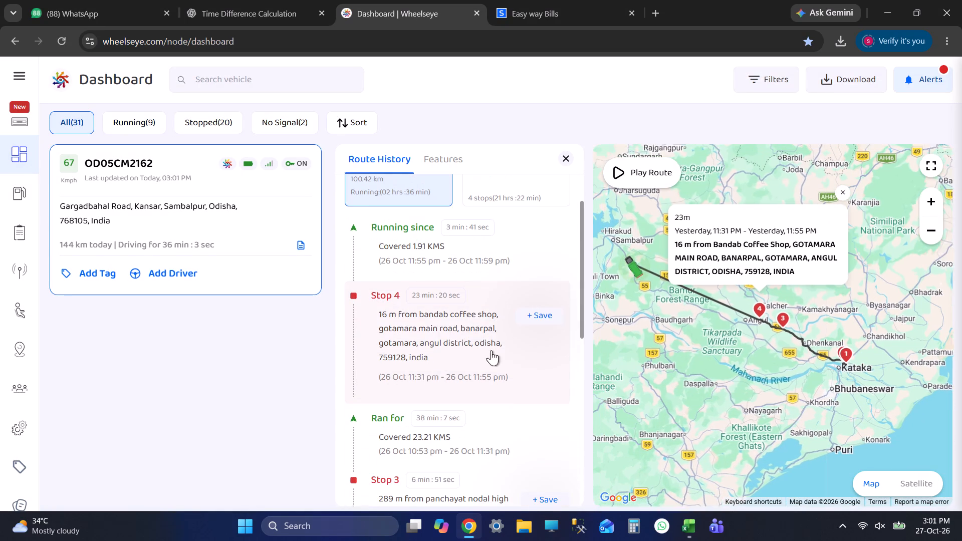
scroll(763, 330, up, 5)
scroll(762, 330, down, 4)
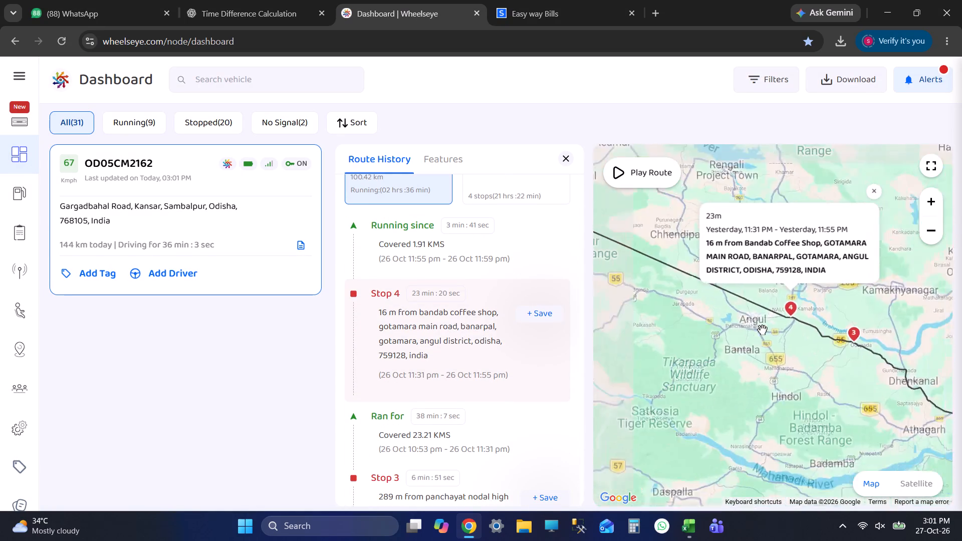
scroll(761, 330, down, 3)
scroll(481, 349, down, 4)
scroll(472, 355, up, 3)
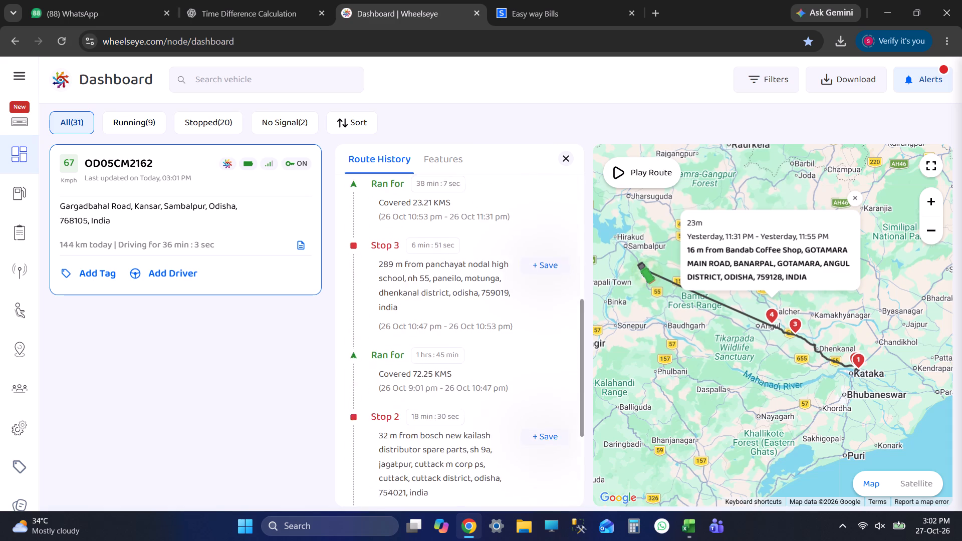
scroll(472, 355, up, 7)
scroll(749, 321, down, 8)
key(alt+Tab)
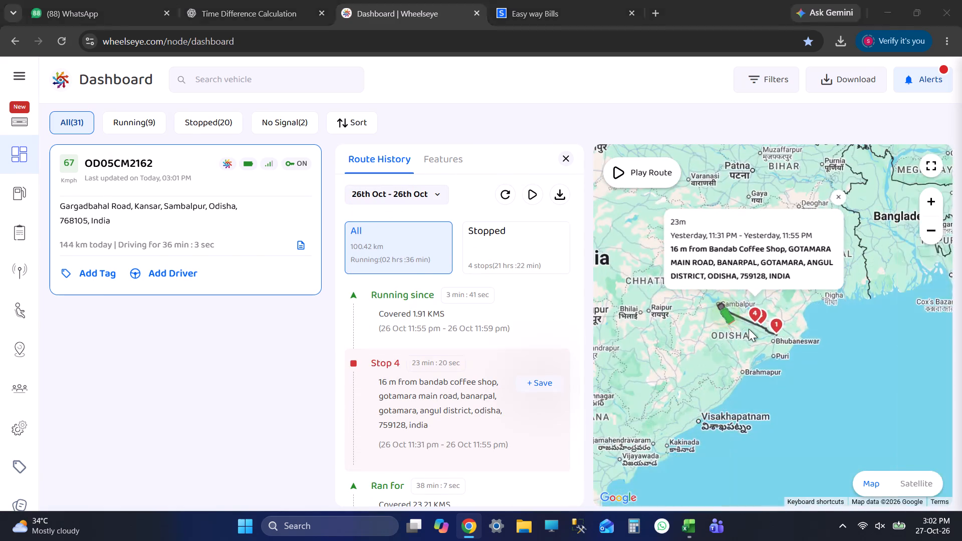
key(alt+Tab)
key(alt+Tab)
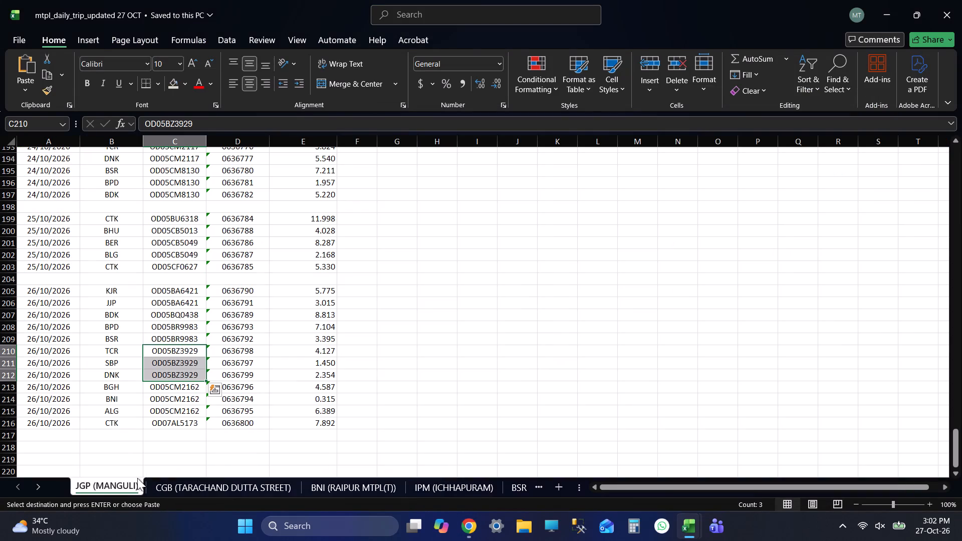
drag(177, 386, 180, 387)
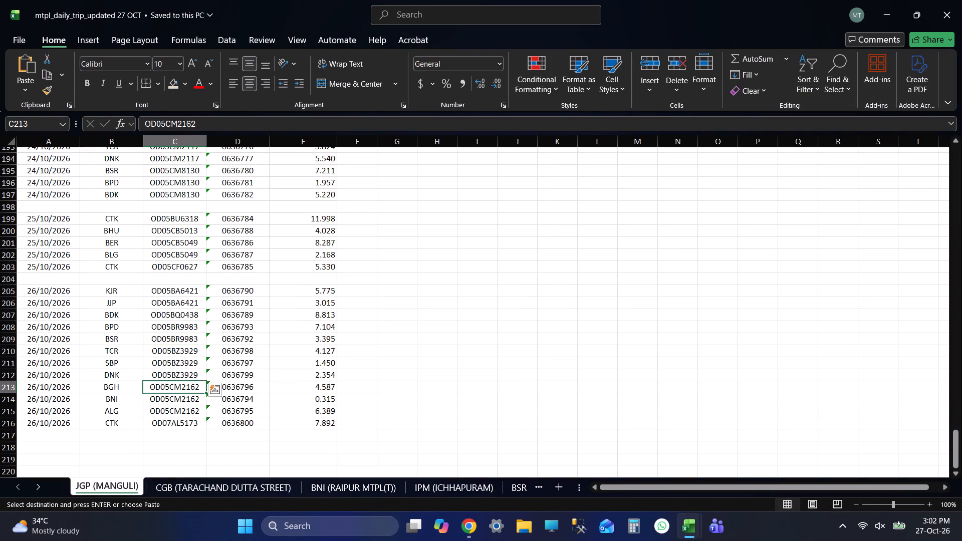
drag(180, 387, 308, 398)
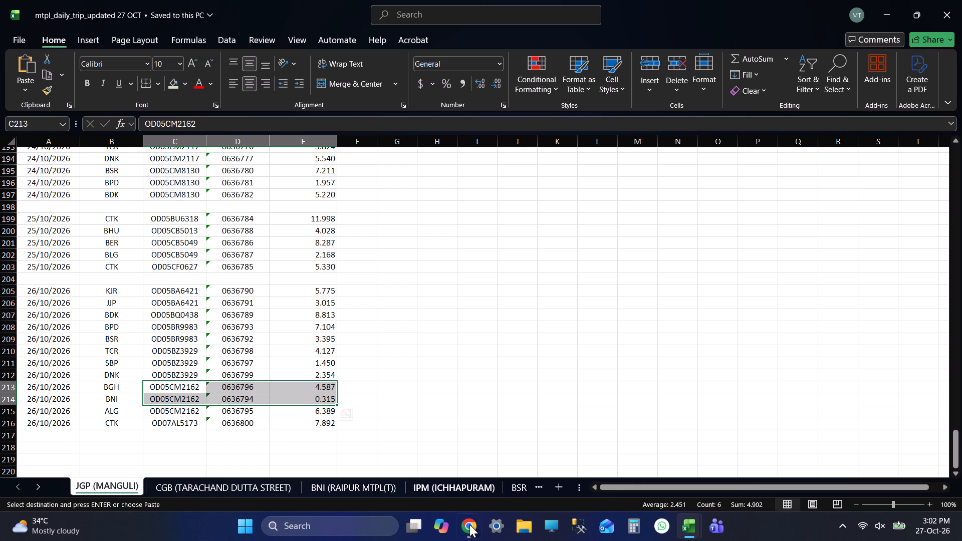
key(alt+Tab)
key(Tab)
key(Tab)
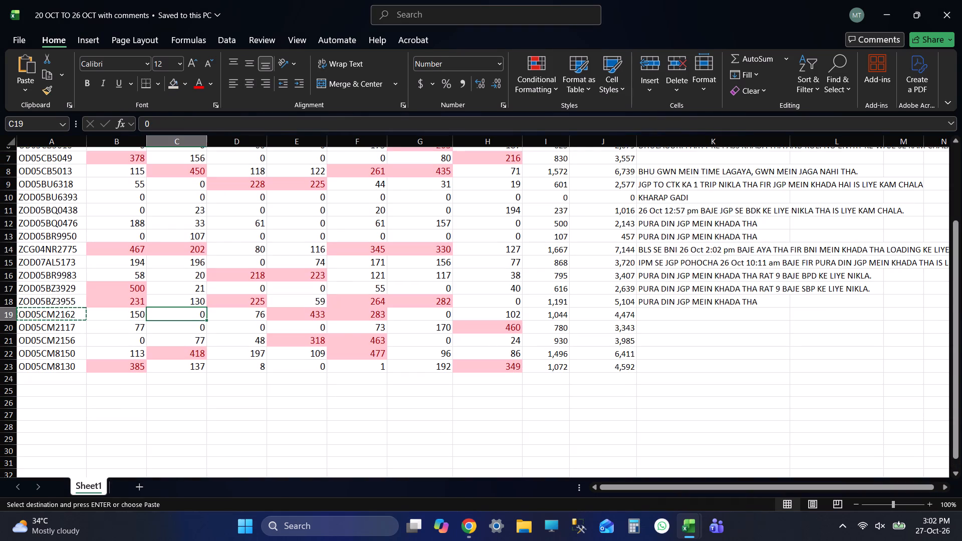
key(Tab)
key(Tab)
key(Tab)
key(Tab)
key(Tab)
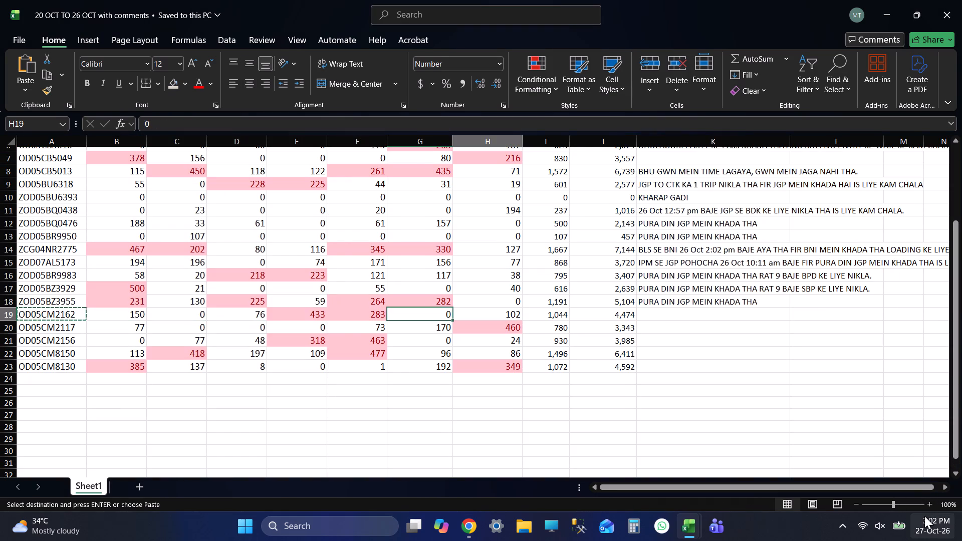
key(Tab)
key(Tab)
key(Tab)
text(RAT)
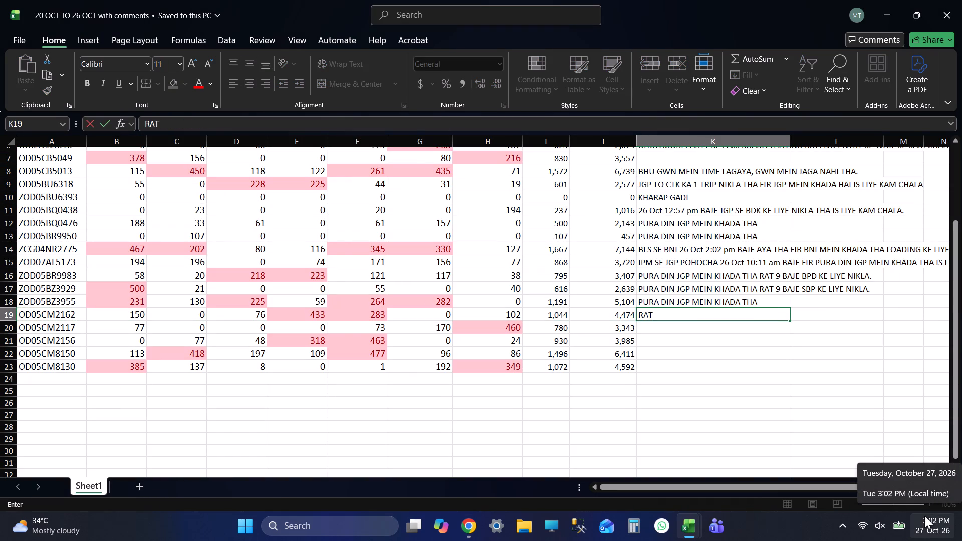
key(BackSpace)
key(BackSpace)
key(BackSpace)
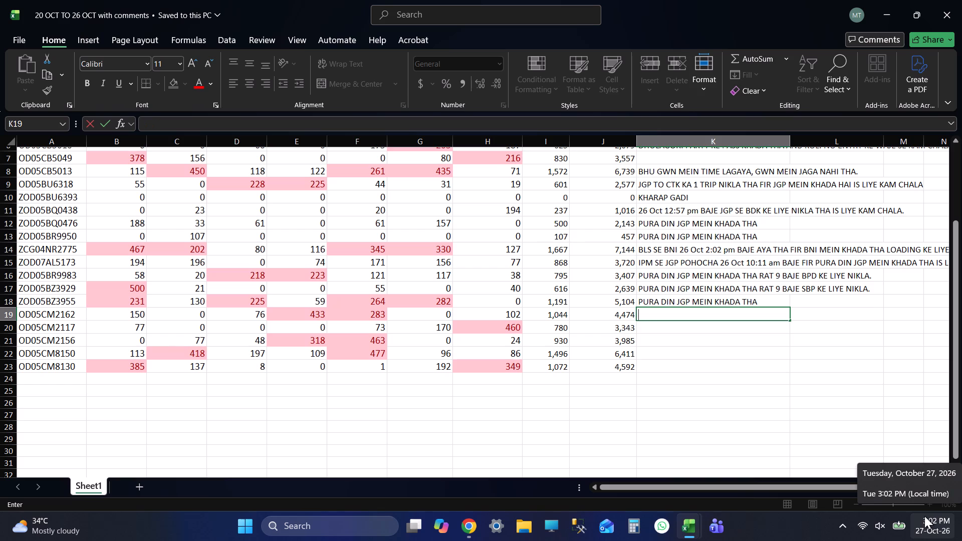
click(777, 289)
key(ctrl+c)
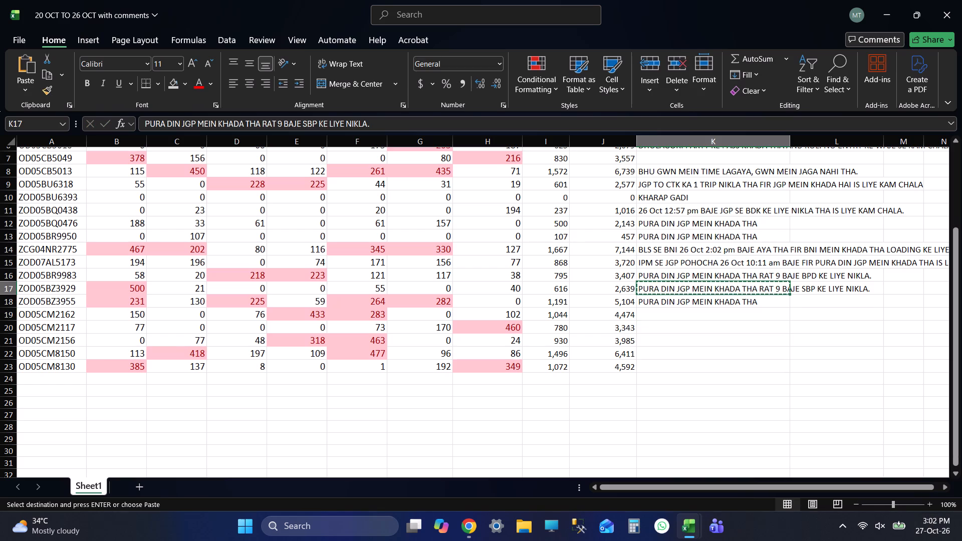
click(699, 314)
key(ctrl+v)
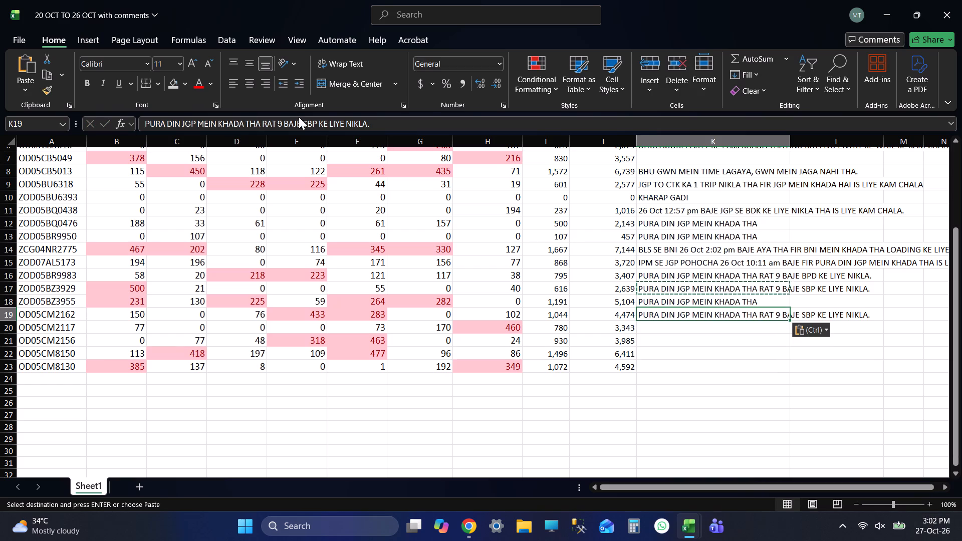
click(281, 121)
key(alt+Tab)
key(alt+Tab)
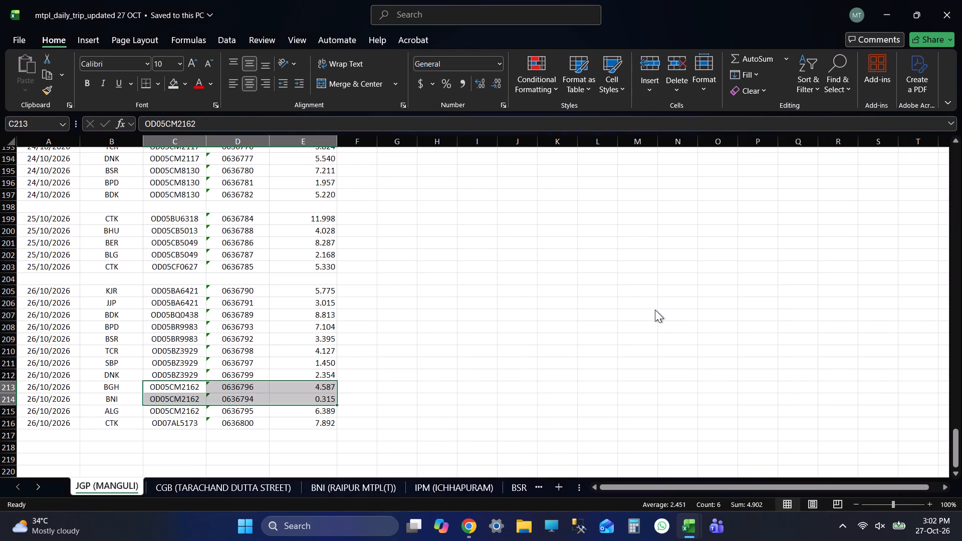
key(alt+Tab)
key(alt+Tab)
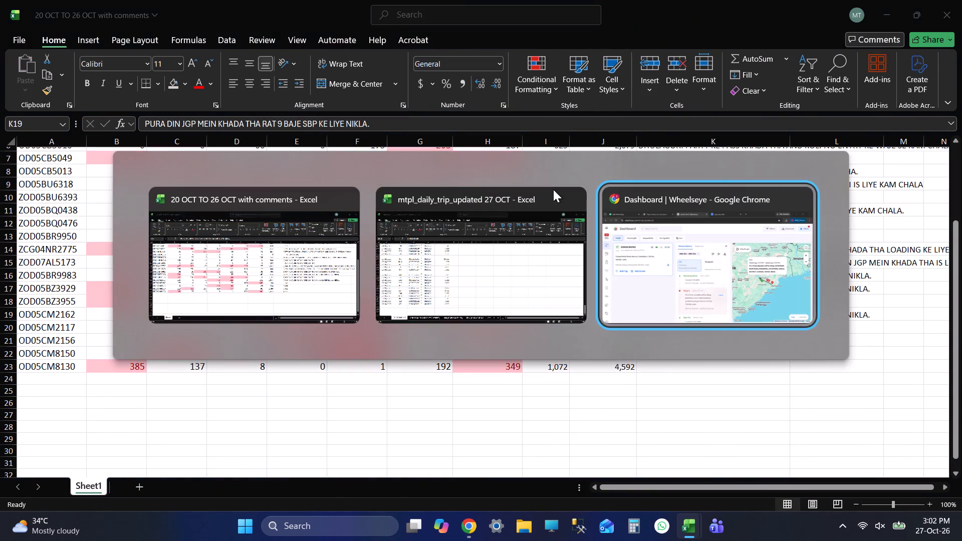
scroll(520, 361, down, 6)
scroll(512, 384, up, 1)
scroll(511, 384, down, 7)
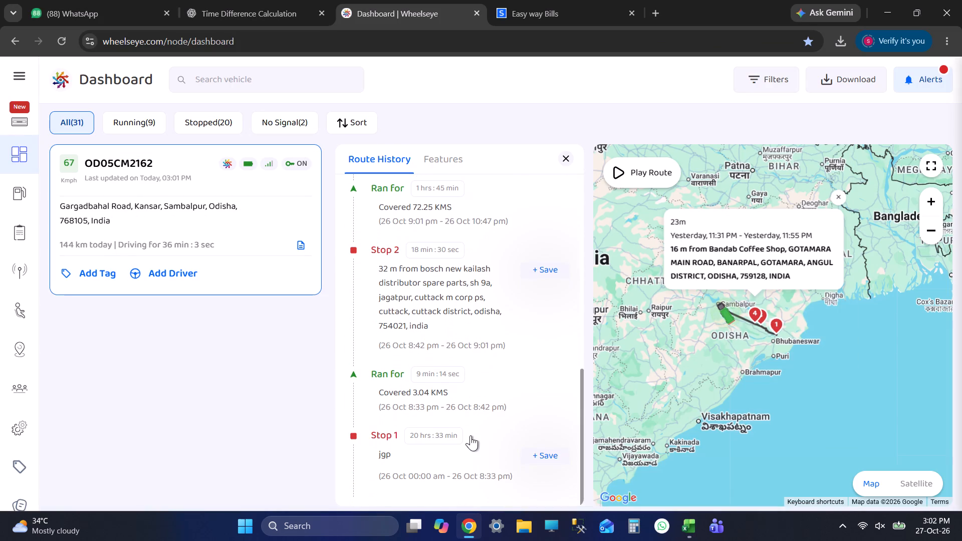
click(447, 459)
scroll(760, 309, up, 8)
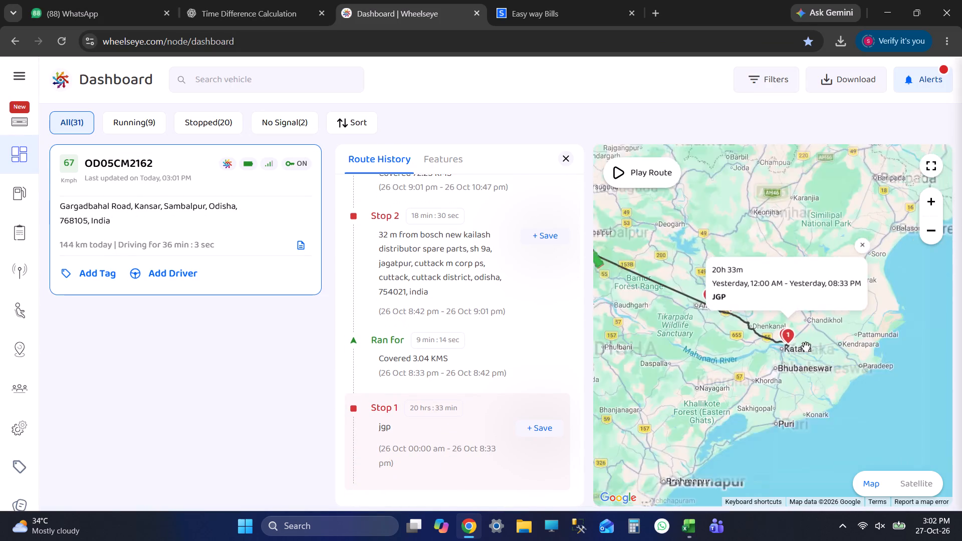
scroll(806, 347, up, 2)
scroll(754, 346, up, 3)
Change the departure time in the K19 comment to 8:30 PM and save the comments workbook.
key(alt+Tab)
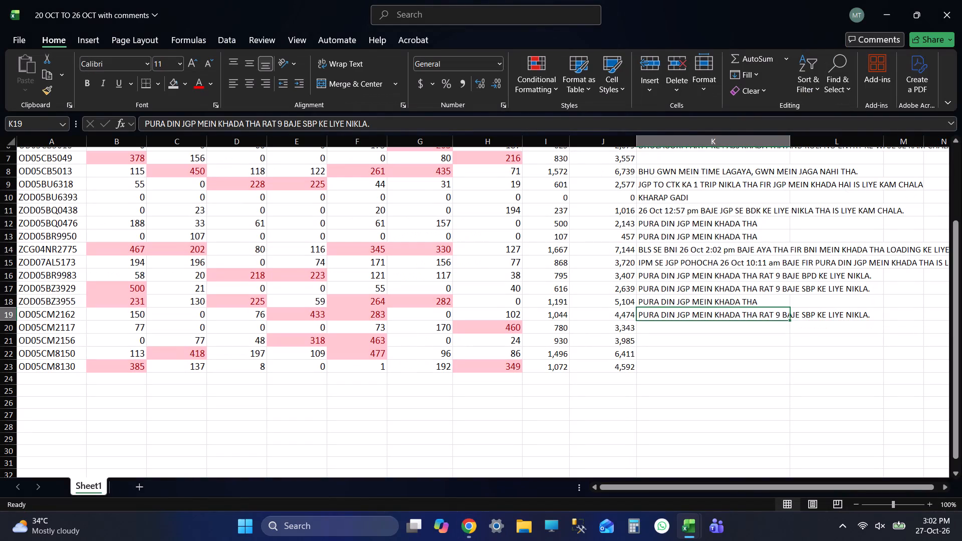
double_click(781, 313)
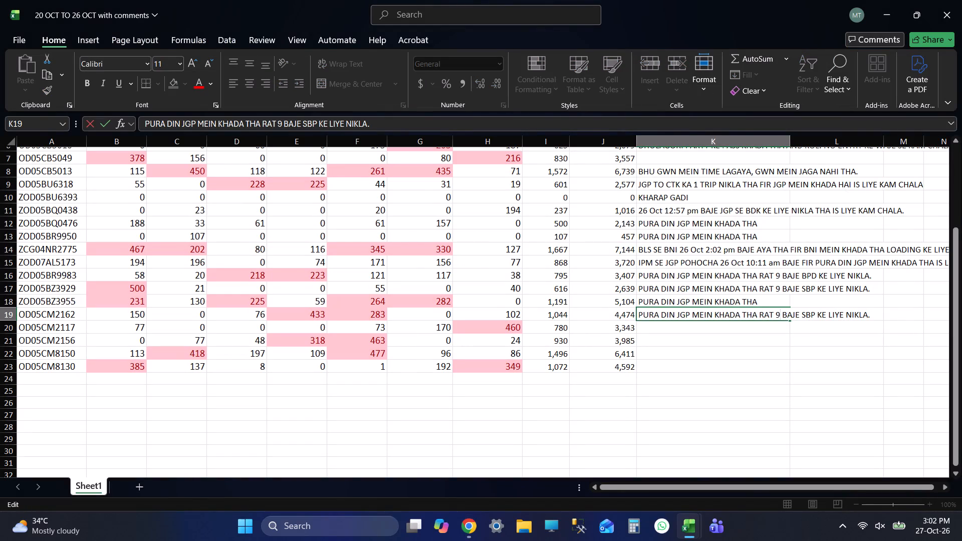
key(BackSpace)
key(8)
text(:30)
key(space)
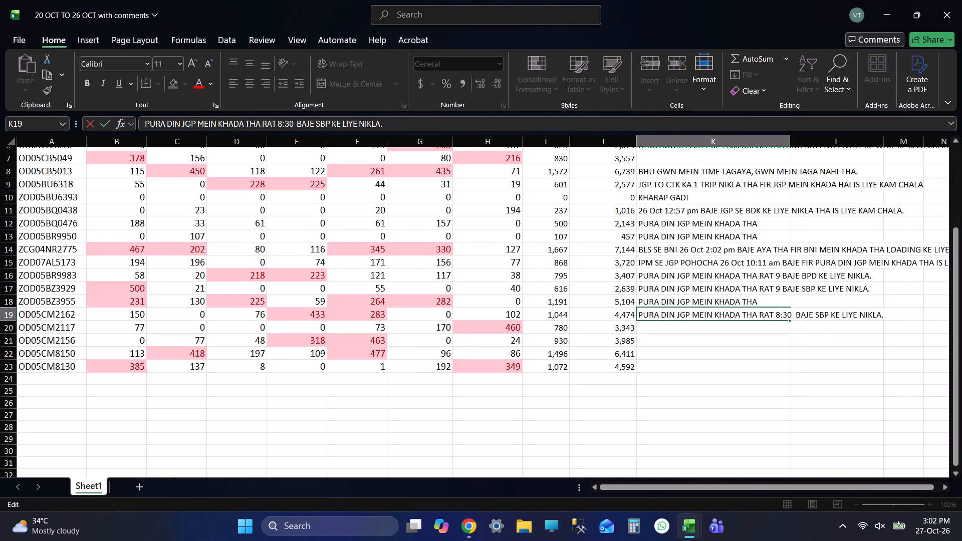
text(PM)
key(Return)
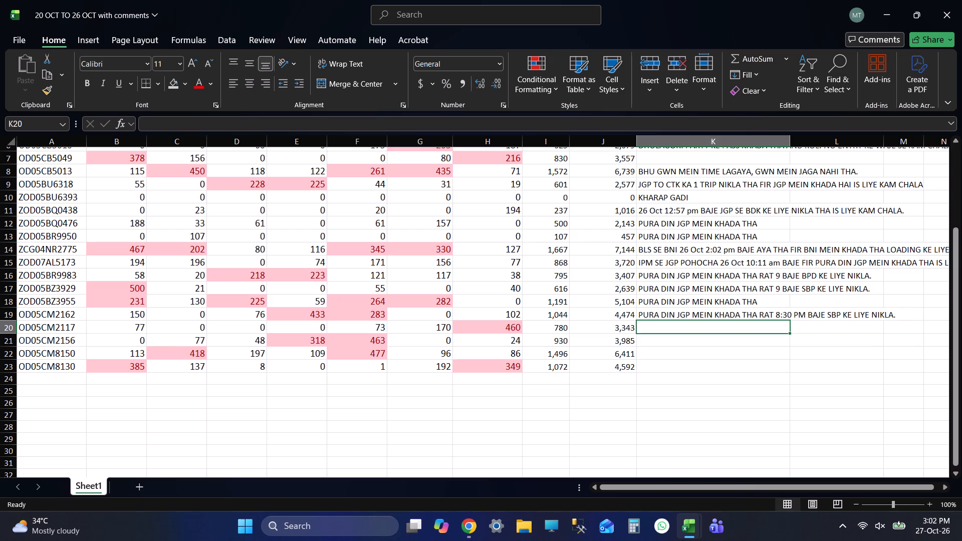
key(ctrl+s)
key(ctrl+s)
click(513, 339)
key(shift+Tab)
key(shift+Tab)
key(shift+Tab)
key(shift+Tab)
key(shift+Tab)
key(shift+Tab)
key(shift+Tab)
key(shift+Tab)
key(shift+Tab)
key(shift+Tab)
key(shift+Tab)
key(shift+Tab)
key(shift+Tab)
key(shift+Tab)
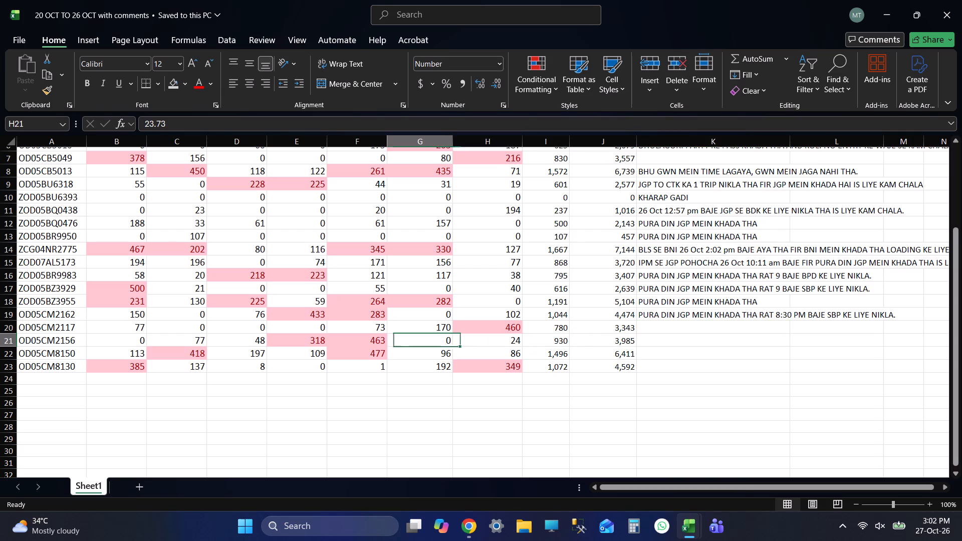
key(ctrl+c)
key(alt+Tab)
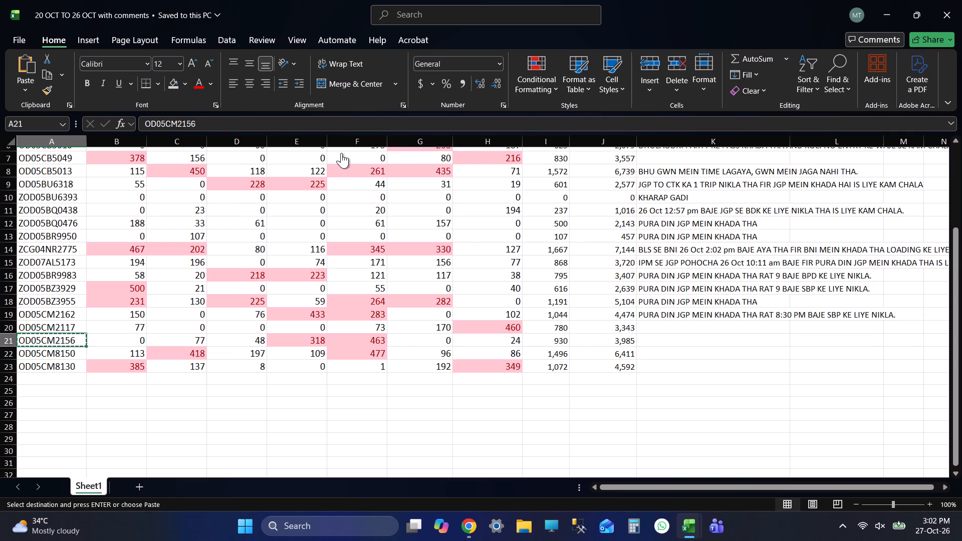
click(225, 92)
key(ctrl+v)
key(Return)
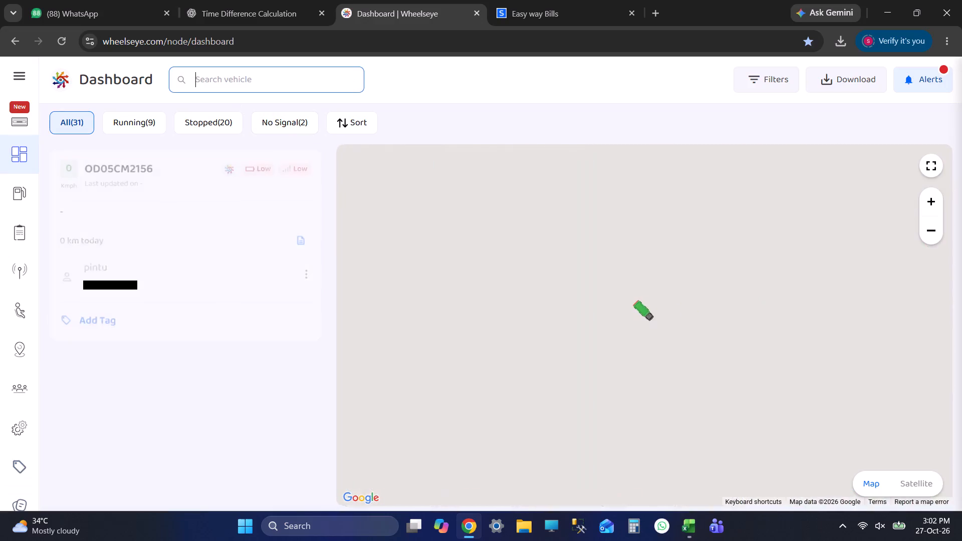
click(191, 254)
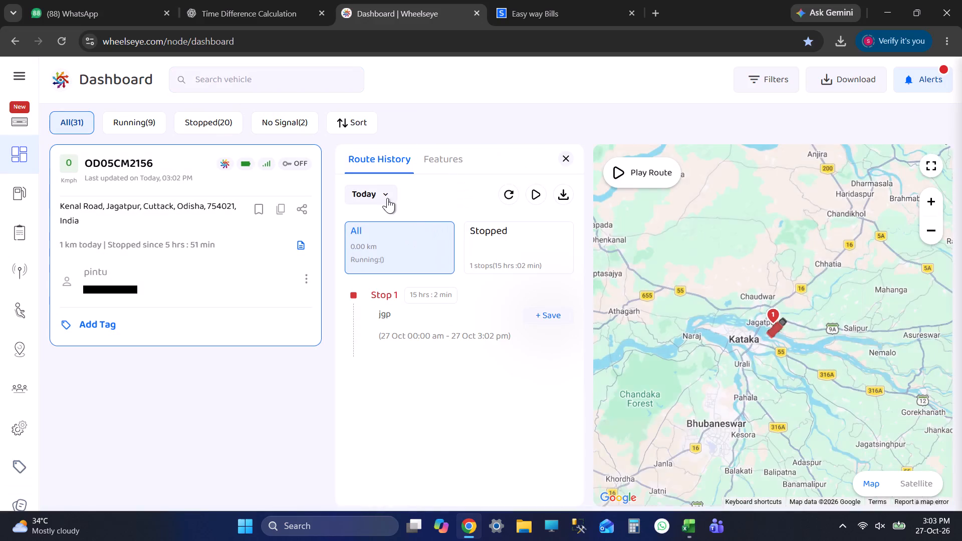
click(386, 198)
key(alt+Tab)
key(alt+Tab)
click(403, 329)
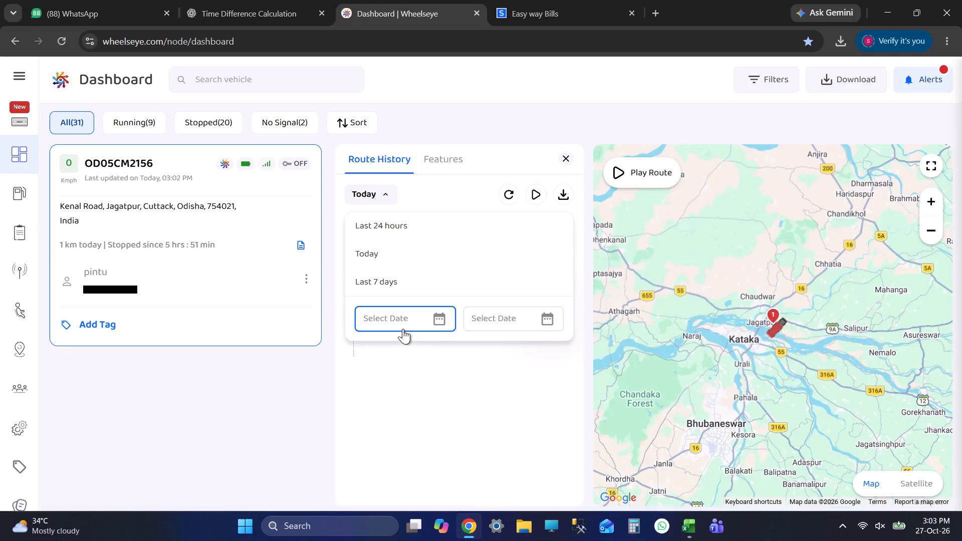
click(419, 384)
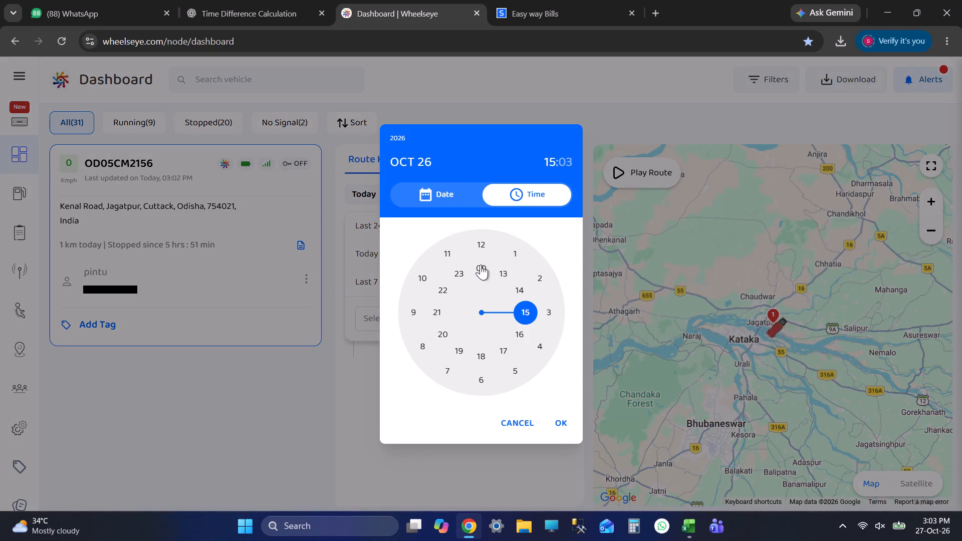
click(480, 264)
click(485, 244)
click(557, 428)
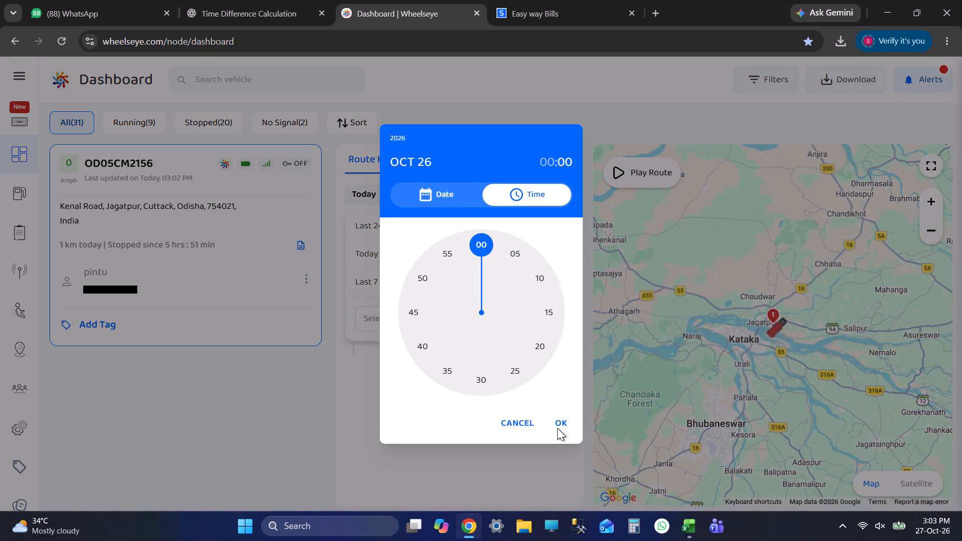
click(505, 314)
click(427, 382)
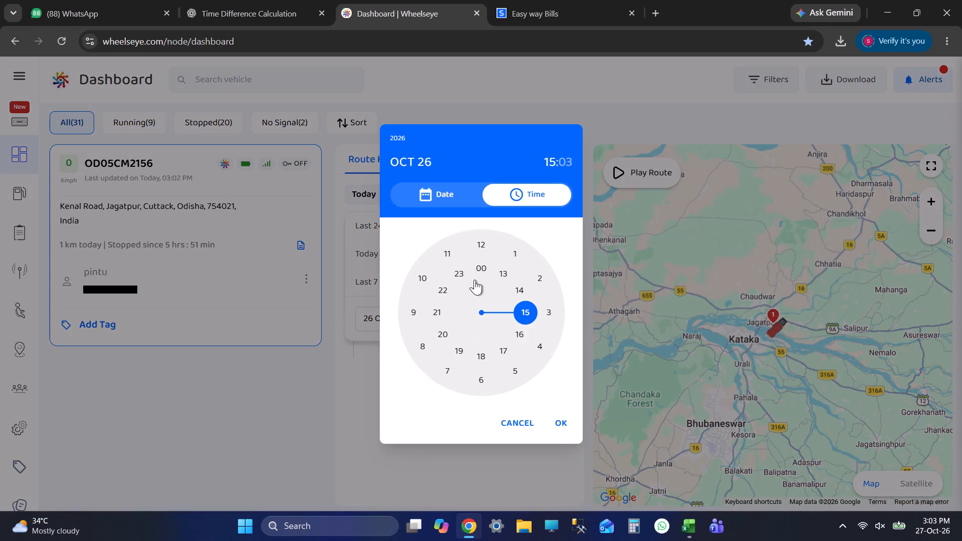
click(464, 273)
click(471, 240)
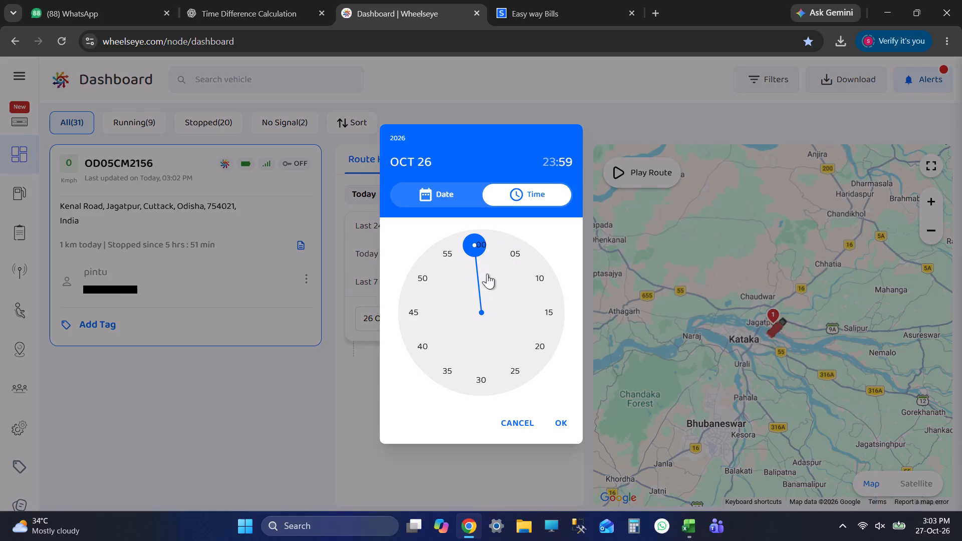
click(565, 418)
scroll(410, 326, down, 3)
scroll(407, 340, up, 1)
scroll(407, 340, down, 1)
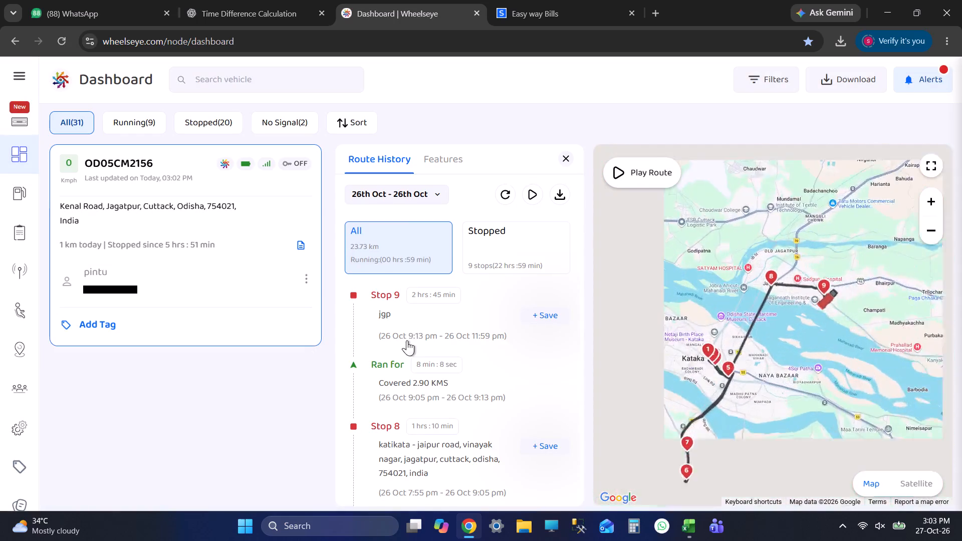
scroll(407, 340, down, 2)
scroll(402, 342, up, 1)
scroll(402, 342, down, 5)
scroll(401, 345, up, 1)
scroll(401, 345, down, 9)
scroll(409, 369, up, 1)
scroll(409, 369, down, 1)
scroll(409, 370, up, 1)
scroll(409, 370, down, 3)
scroll(409, 370, up, 1)
scroll(409, 370, down, 3)
scroll(422, 373, up, 1)
scroll(422, 373, down, 2)
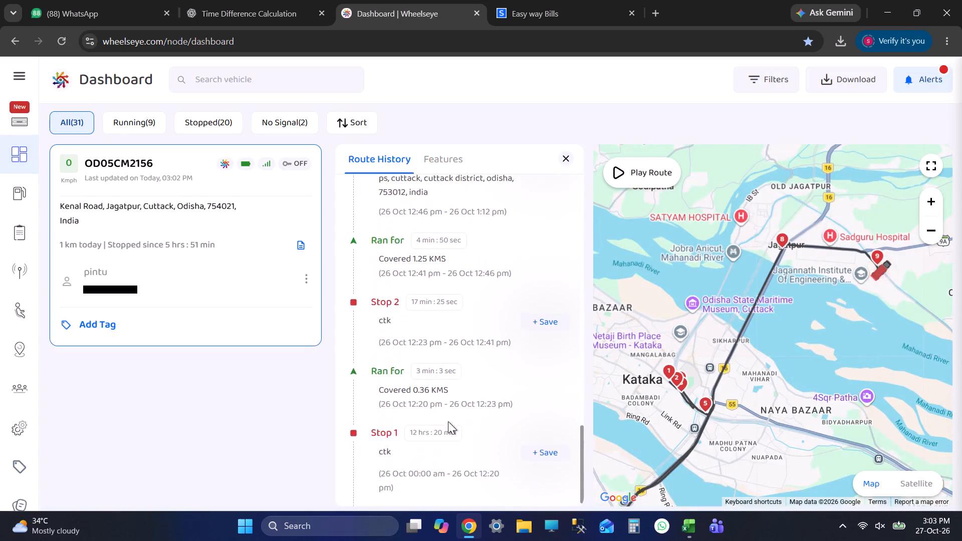
click(457, 450)
scroll(480, 430, down, 10)
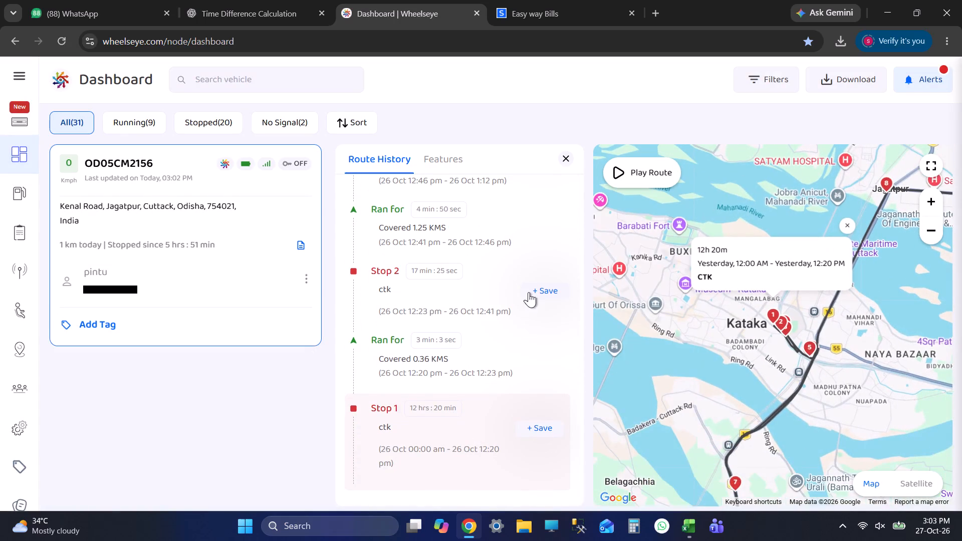
click(486, 298)
scroll(525, 358, down, 1)
scroll(523, 361, up, 1)
scroll(523, 362, down, 6)
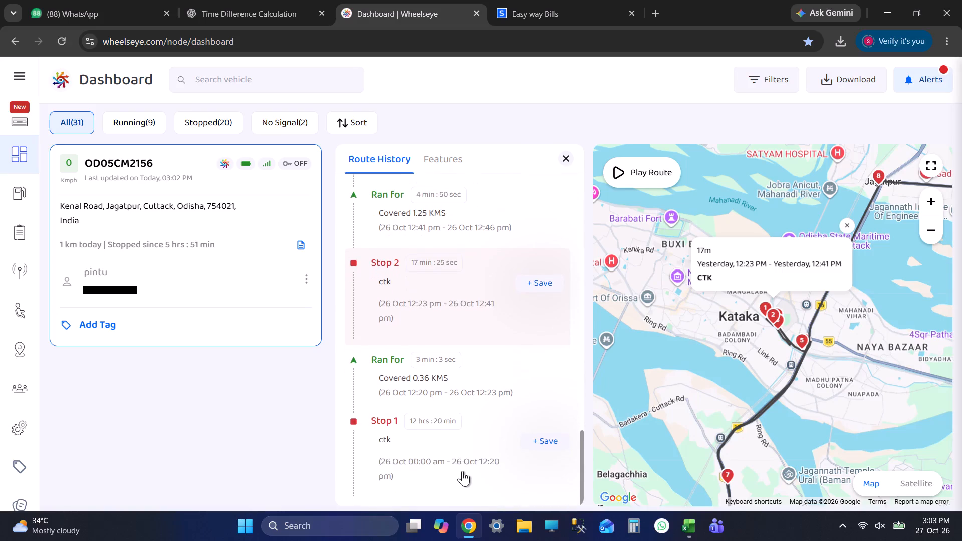
click(461, 472)
scroll(508, 428, up, 3)
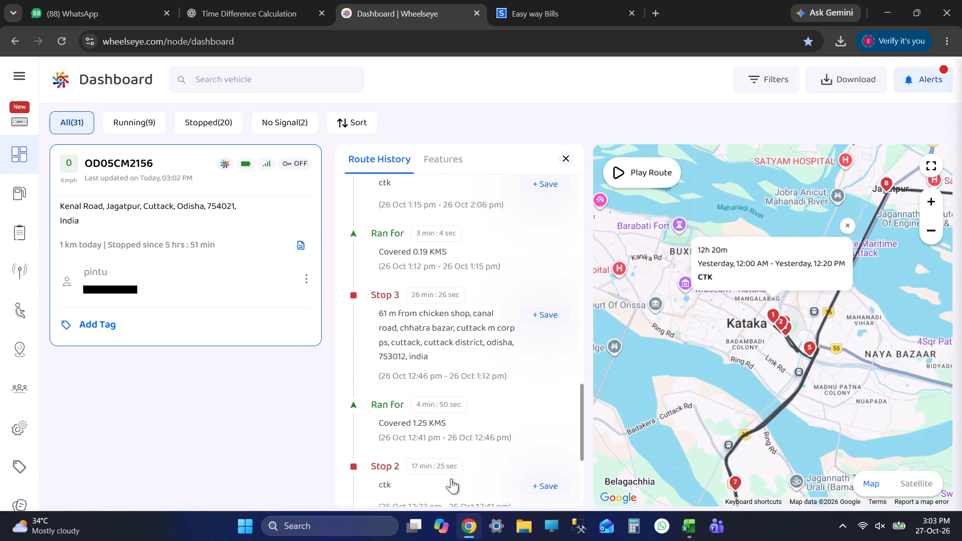
click(451, 478)
scroll(799, 319, up, 12)
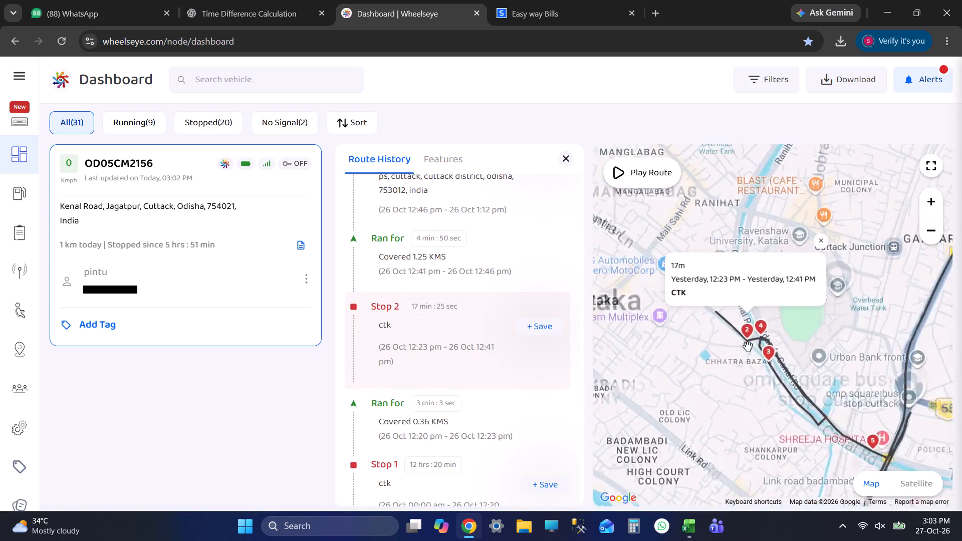
scroll(407, 376, up, 3)
click(434, 335)
scroll(463, 351, up, 2)
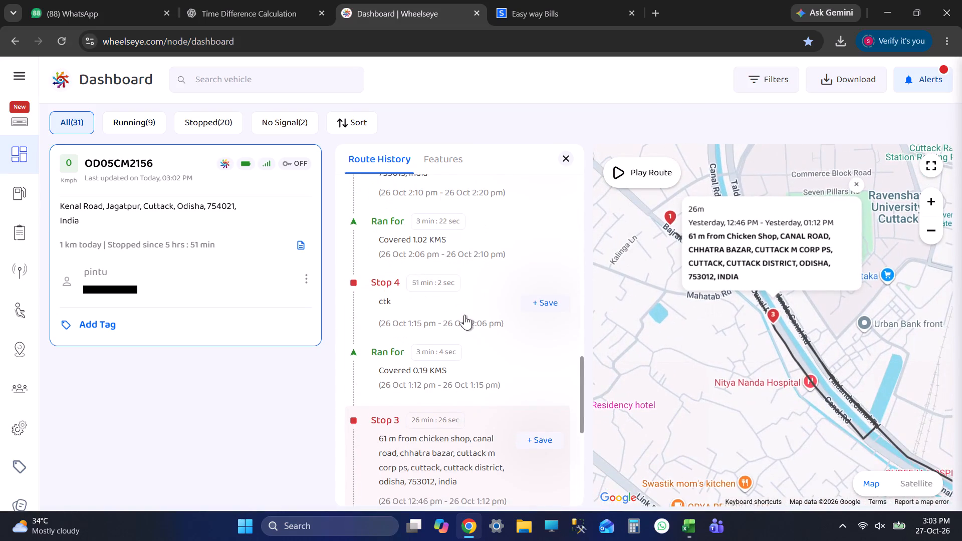
click(464, 315)
scroll(475, 314, up, 3)
click(439, 358)
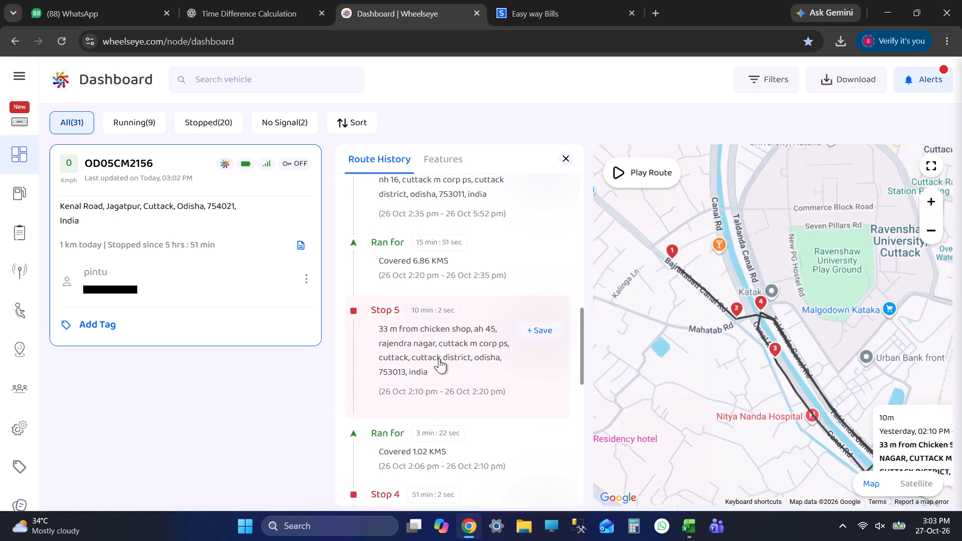
scroll(439, 358, up, 3)
click(437, 340)
scroll(457, 351, up, 1)
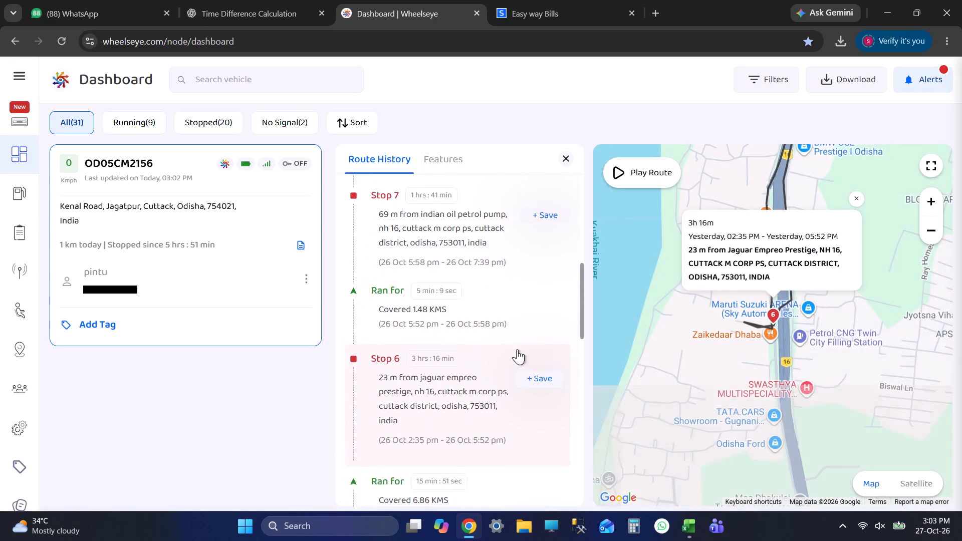
scroll(505, 356, up, 3)
click(460, 382)
click(455, 399)
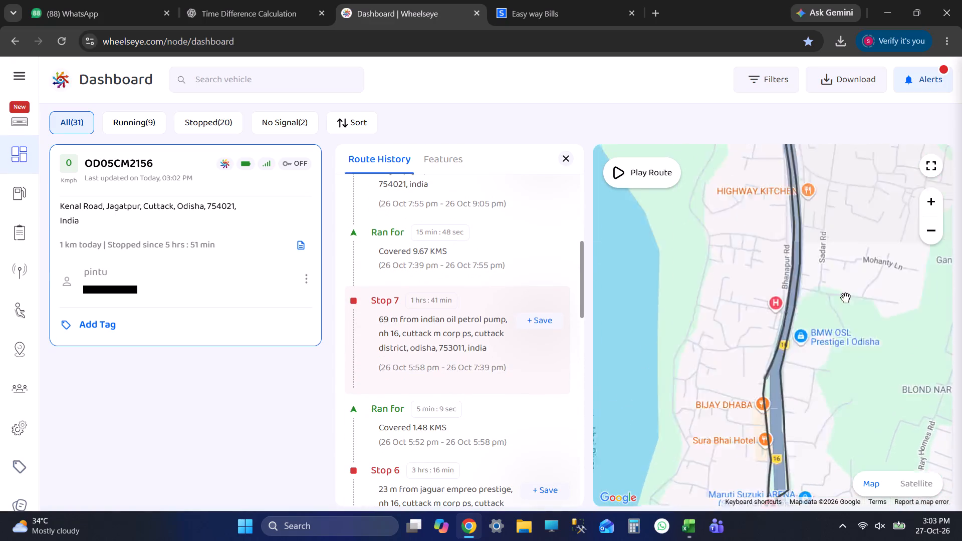
scroll(426, 329, up, 4)
click(448, 430)
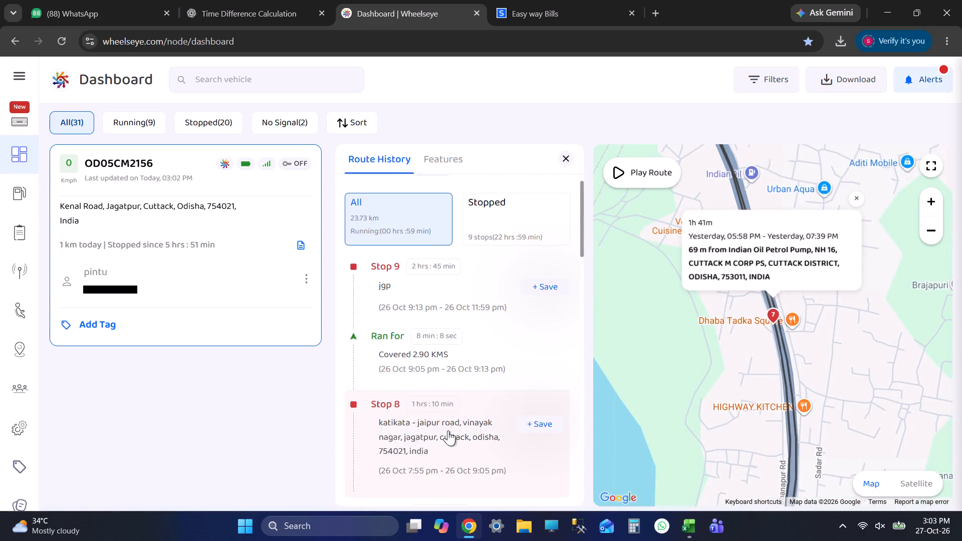
scroll(448, 430, up, 2)
scroll(807, 317, down, 1)
scroll(807, 317, up, 1)
scroll(807, 317, down, 3)
scroll(801, 328, up, 1)
scroll(801, 328, down, 1)
scroll(801, 329, up, 1)
scroll(801, 329, down, 2)
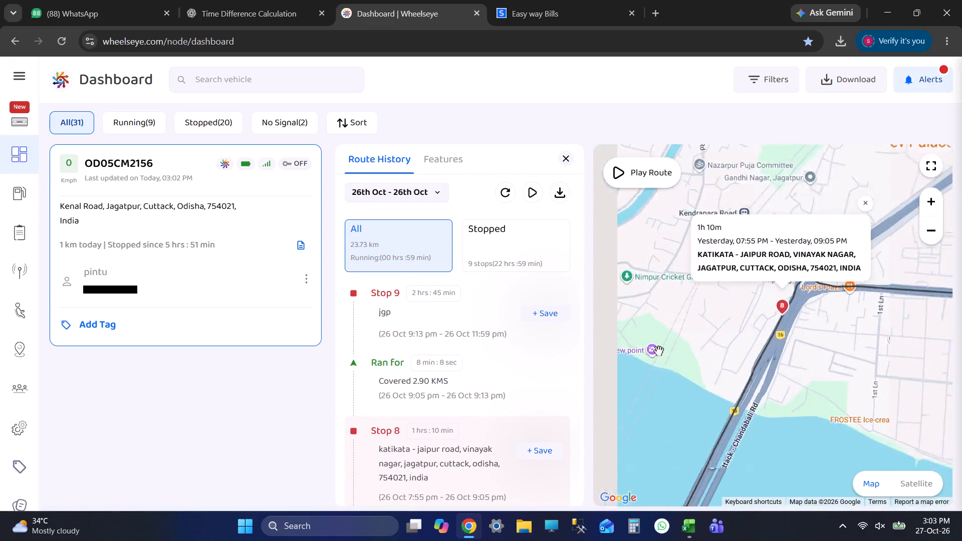
click(415, 327)
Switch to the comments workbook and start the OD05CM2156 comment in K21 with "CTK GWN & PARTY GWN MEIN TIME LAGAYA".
key(alt+Tab)
key(Tab)
key(Tab)
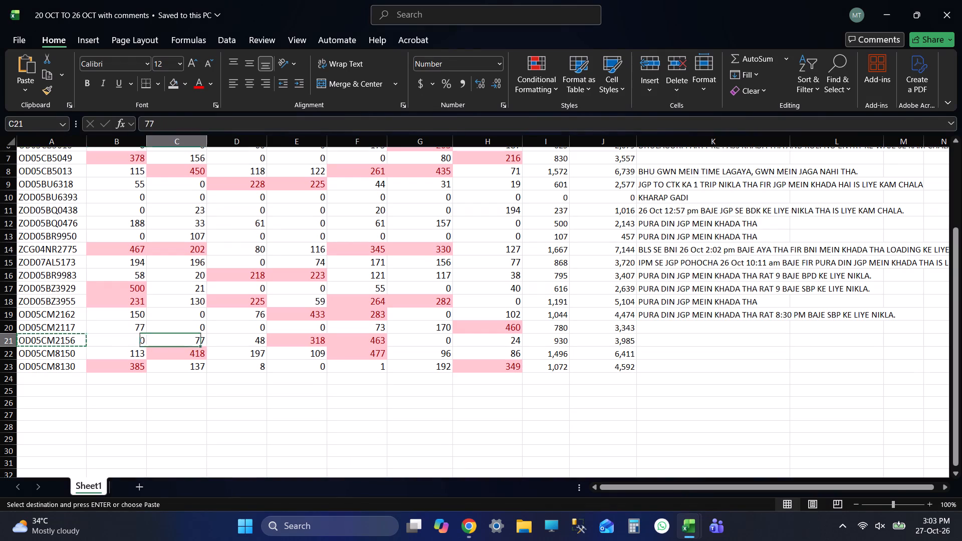
key(Tab)
key(Tab)
key(Tab)
key(Tab)
key(Tab)
key(Tab)
key(Tab)
key(Tab)
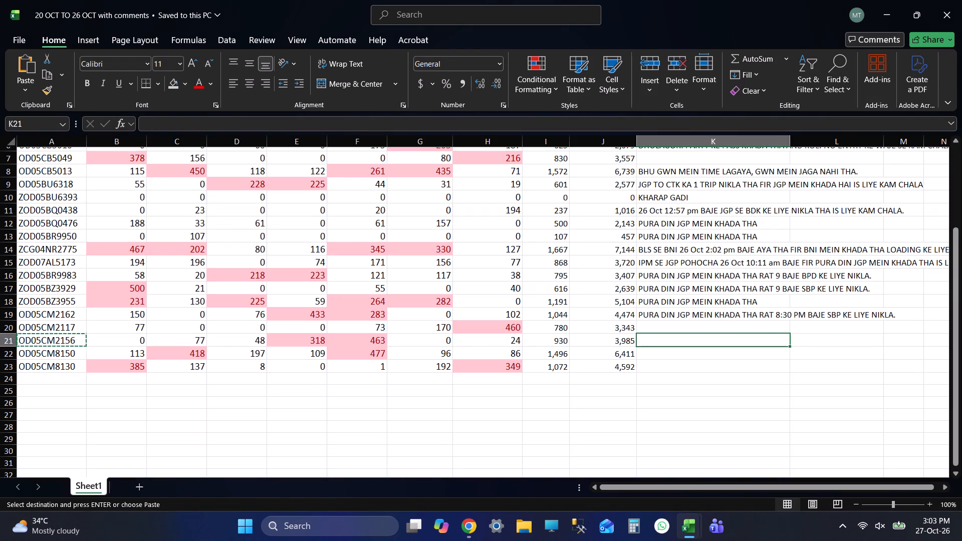
text(CTK)
key(space)
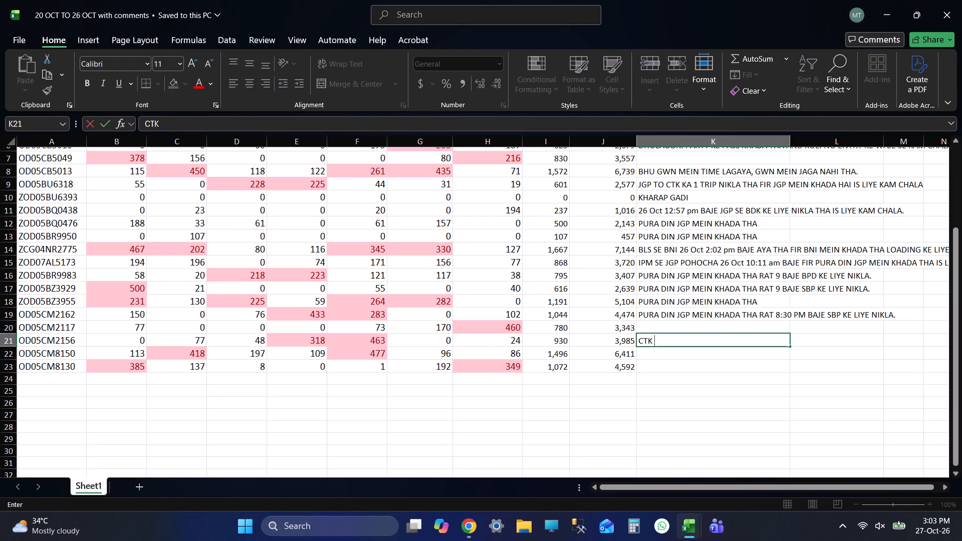
text(GWN A)
key(BackSpace)
text(& [)
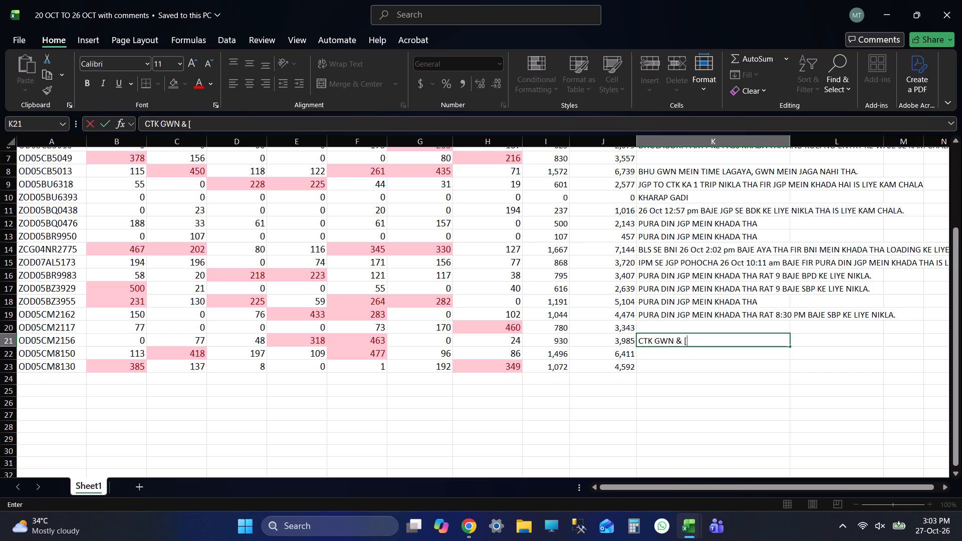
key(BackSpace)
text(PARTY)
key(space)
text(GWN MEIN)
key(space)
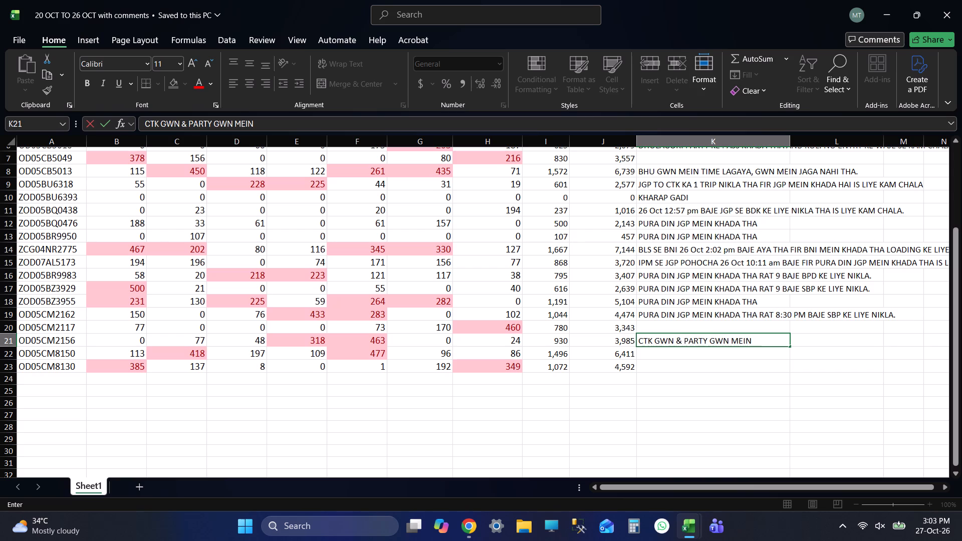
text(TIME)
key(space)
text(LAGAYA)
key(space)
key(alt+Tab)
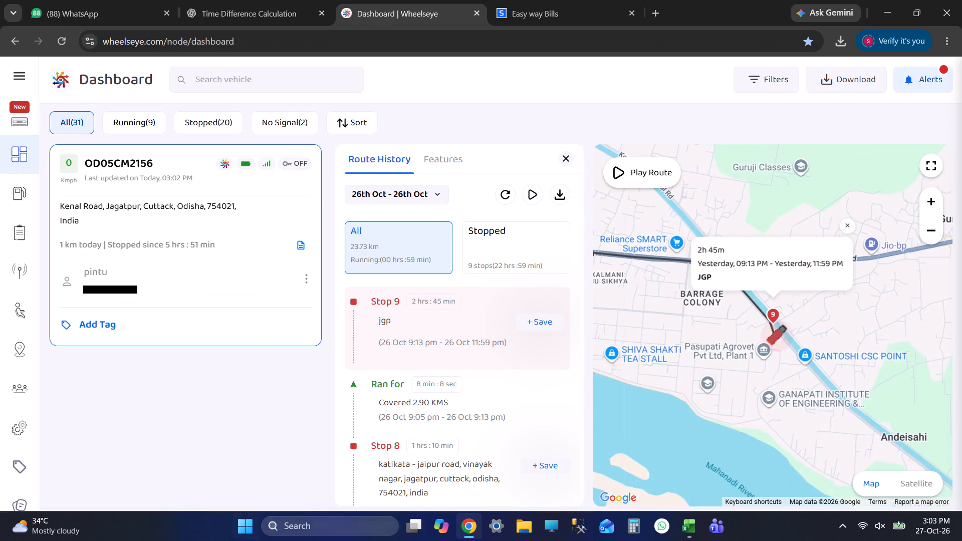
scroll(427, 444, down, 4)
click(430, 381)
scroll(305, 456, down, 2)
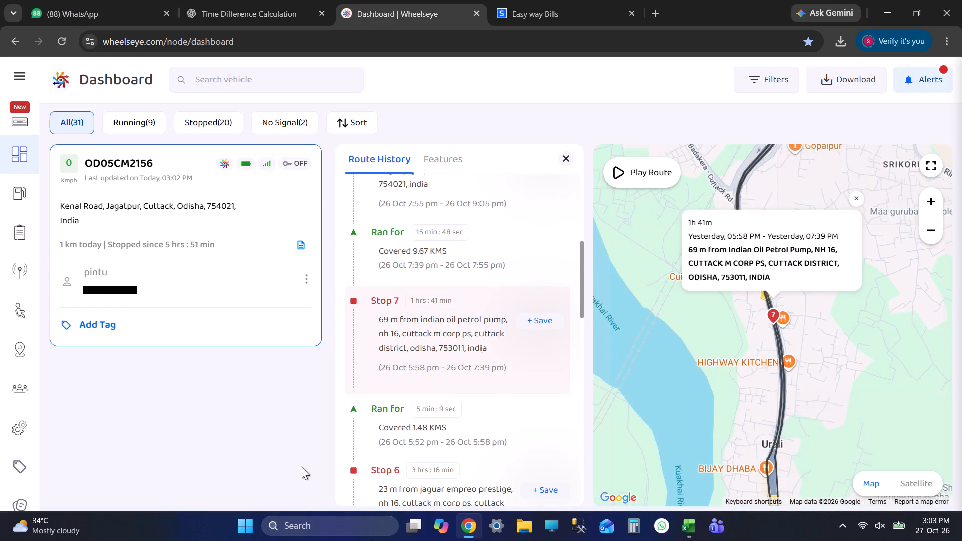
scroll(418, 405, down, 2)
click(438, 377)
scroll(788, 342, up, 3)
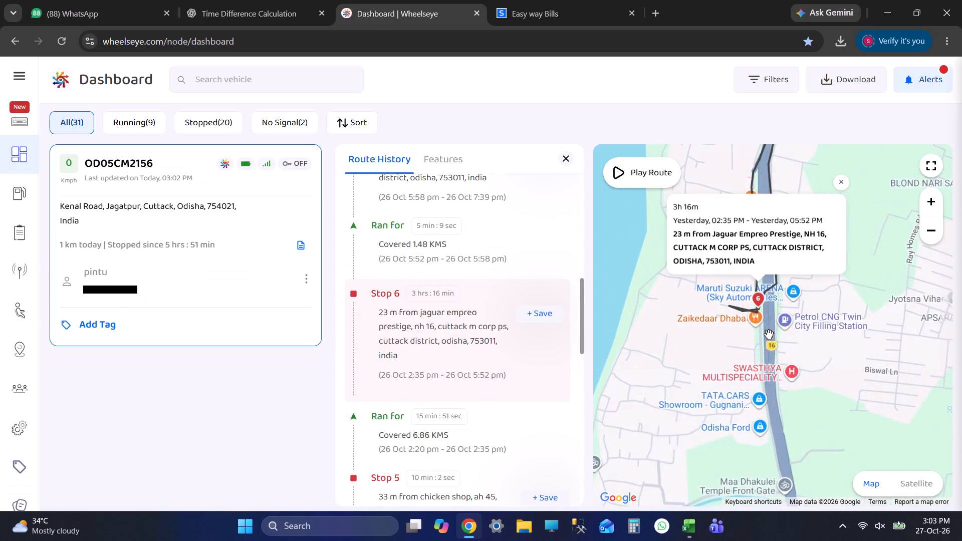
Switch back to the workbook, finish the K21 comment with "HAI IS LIYE KAM CHALA." and save the workbook.
key(alt+Tab)
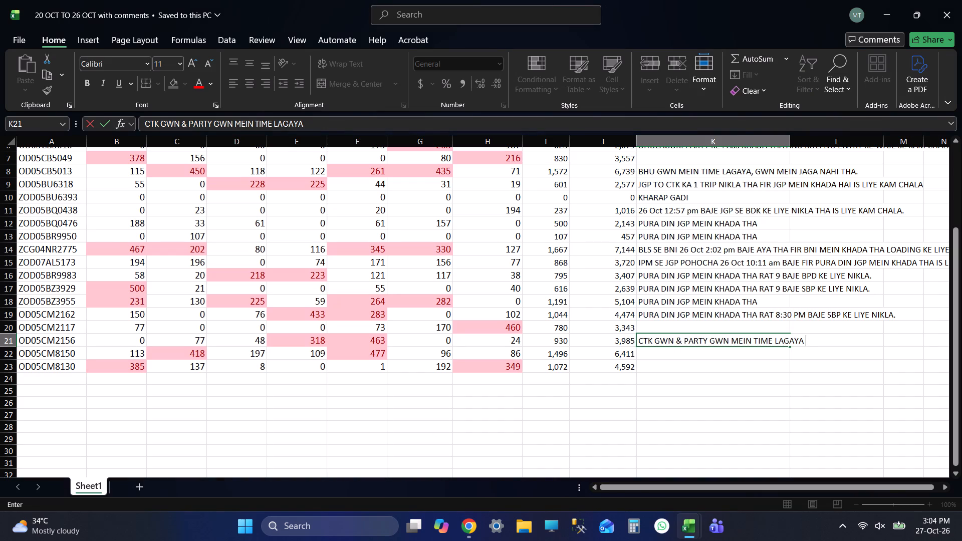
text(HAI)
key(space)
text(IS LIYE KAM CHALA)
key(period)
key(Return)
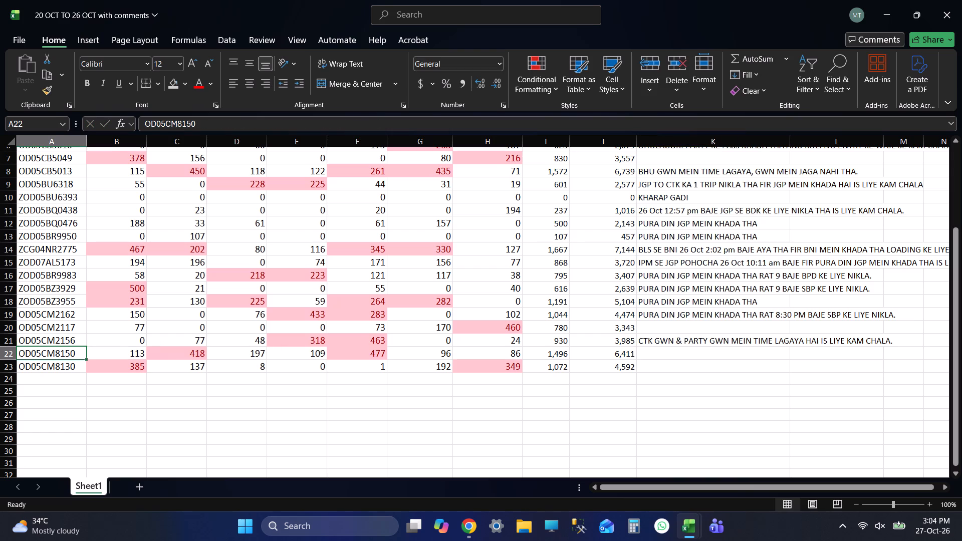
key(ctrl+s)
click(726, 357)
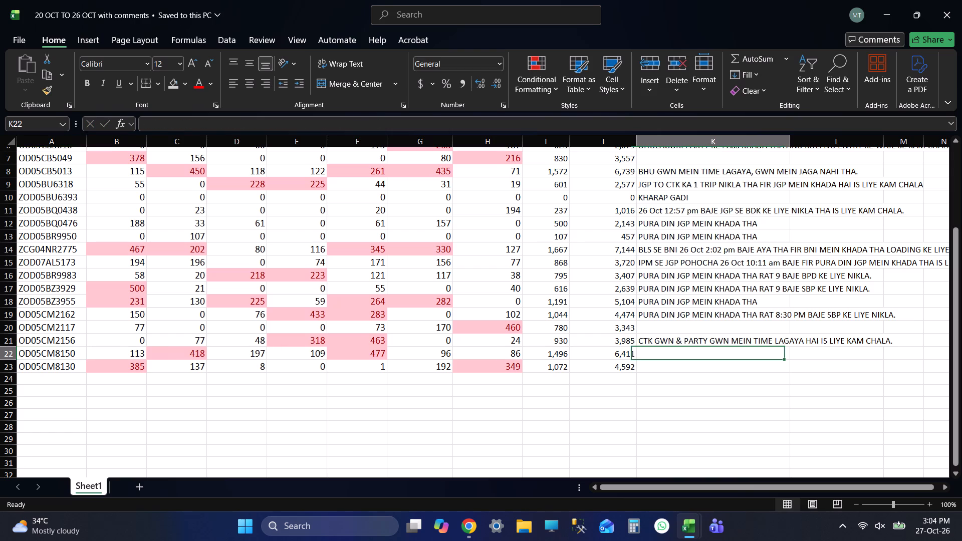
key(ctrl+s)
key(ctrl+s)
key(ctrl+s)
key(ctrl+s)
key(ctrl+s)
key(ctrl+s)
key(ctrl+s)
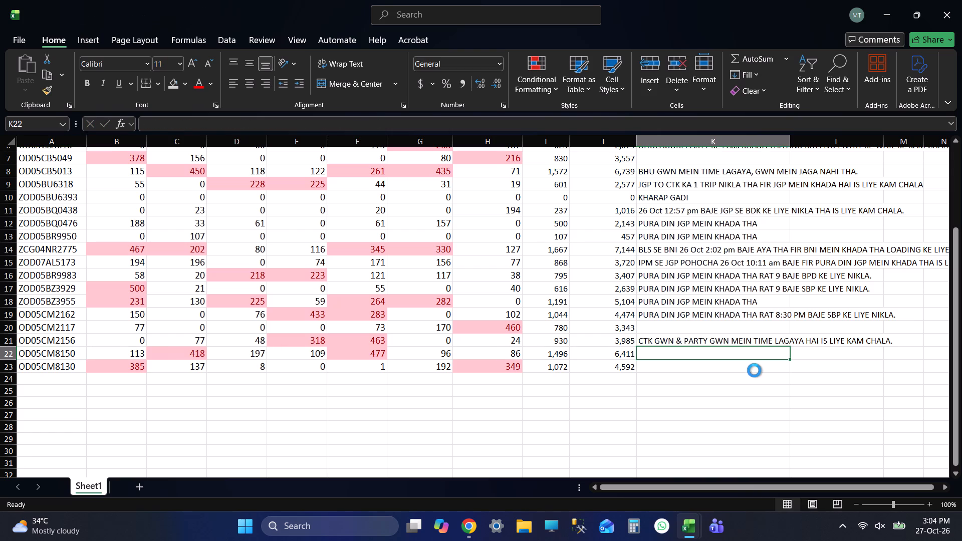
key(ctrl+s)
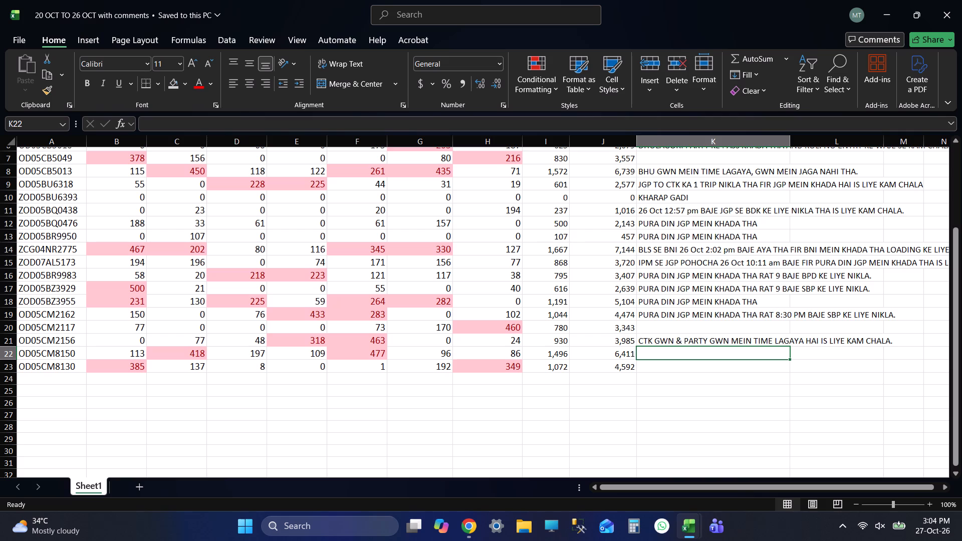
key(ctrl+s)
key(ctrl+s)
key(ctrl+s)
key(shift+Tab)
key(shift+Tab)
key(shift+Tab)
key(shift+Tab)
key(shift+Tab)
key(shift+Tab)
key(shift+Tab)
key(shift+Tab)
key(shift+Tab)
key(shift+Tab)
key(shift+Tab)
key(shift+Tab)
key(shift+Tab)
key(shift+Tab)
key(shift+Tab)
key(shift+Tab)
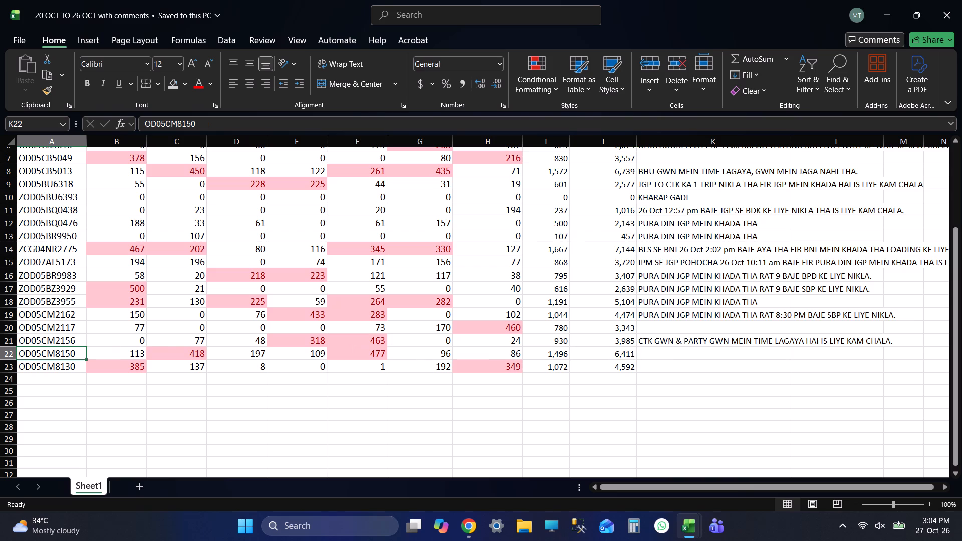
key(ctrl+c)
key(alt+Tab)
click(219, 99)
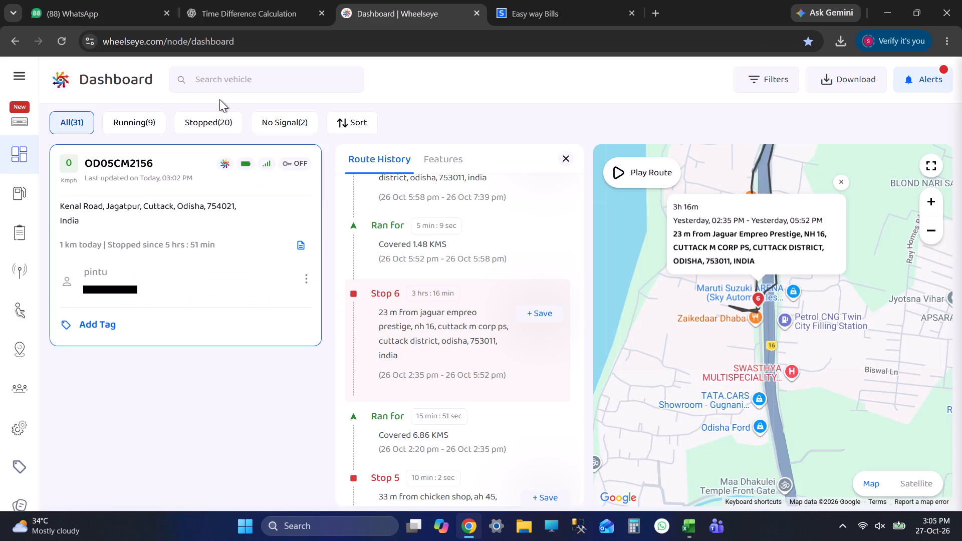
click(219, 68)
key(ctrl+v)
key(Return)
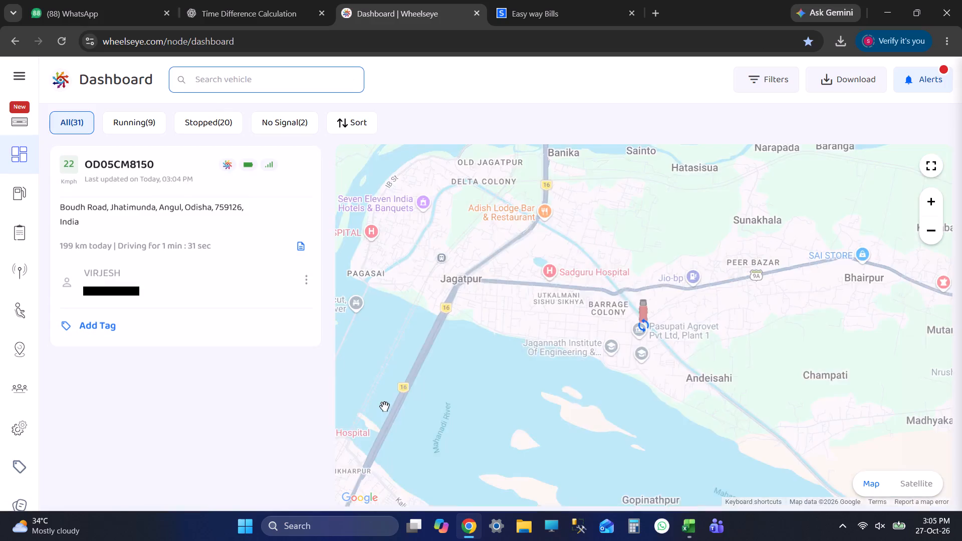
click(182, 225)
click(380, 191)
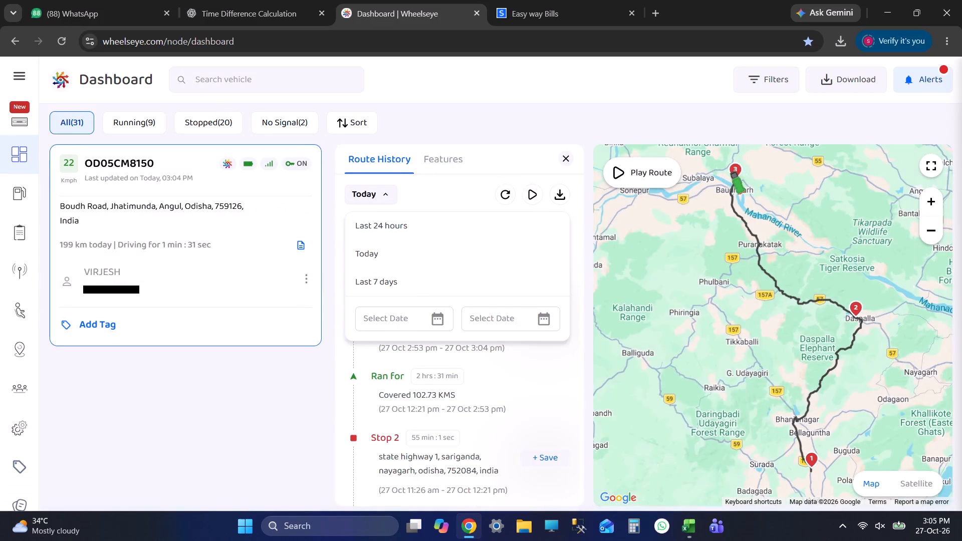
click(406, 320)
click(433, 380)
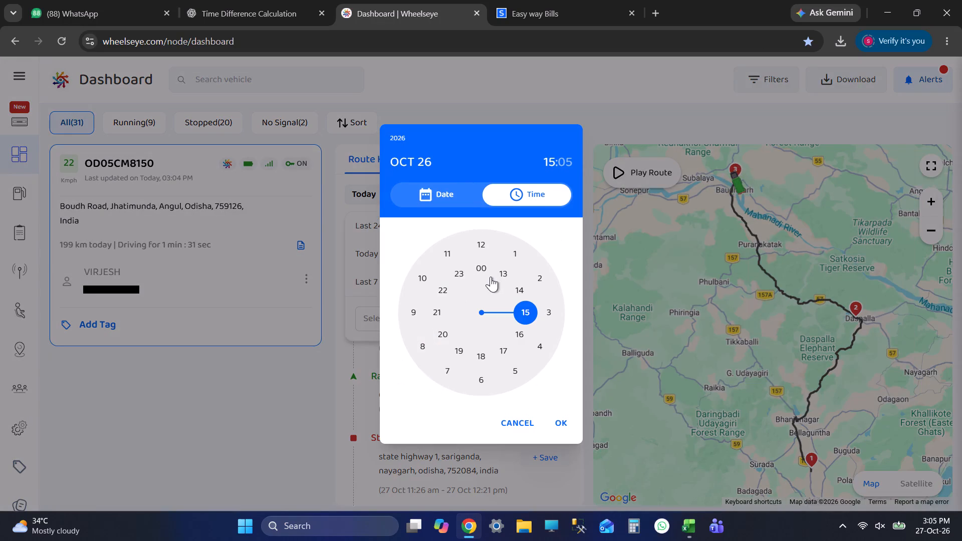
click(481, 265)
click(477, 246)
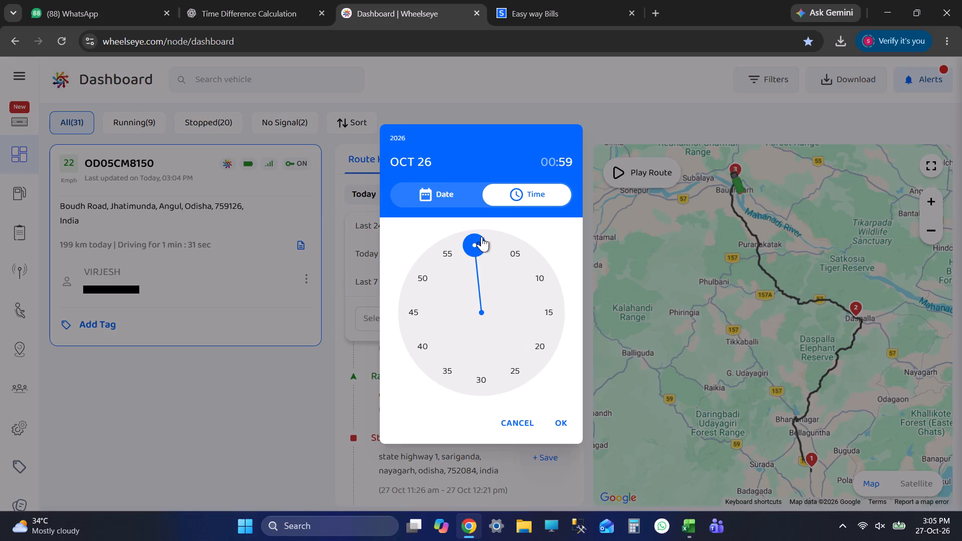
click(482, 236)
click(565, 416)
click(490, 315)
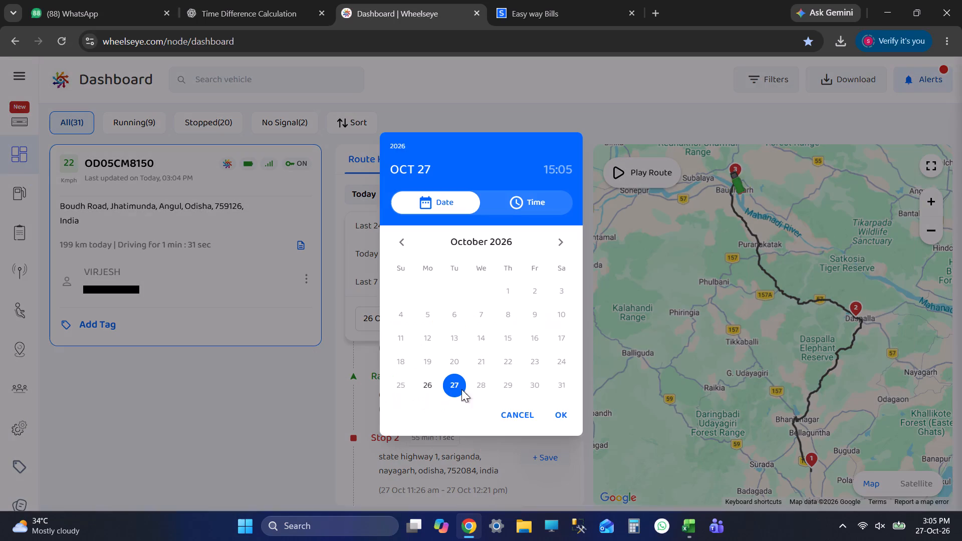
click(422, 378)
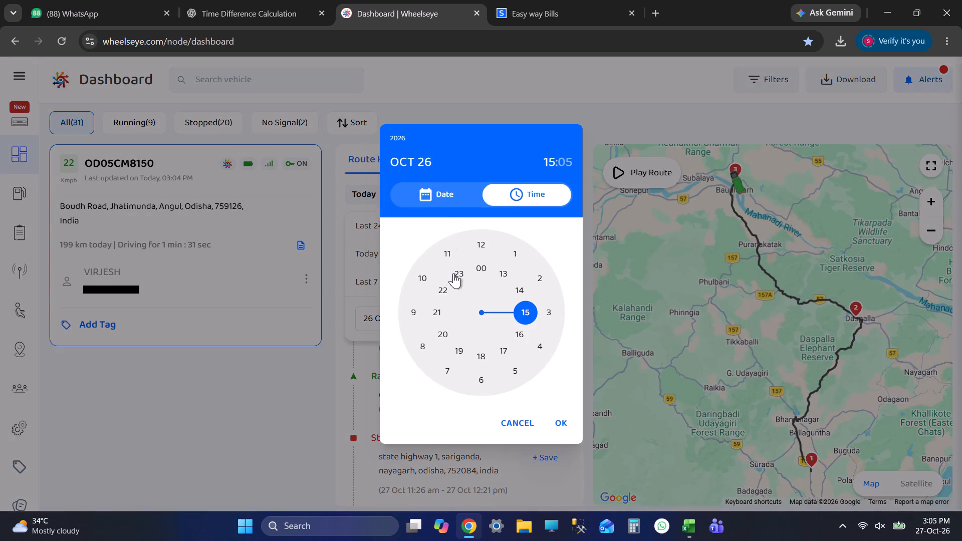
click(455, 271)
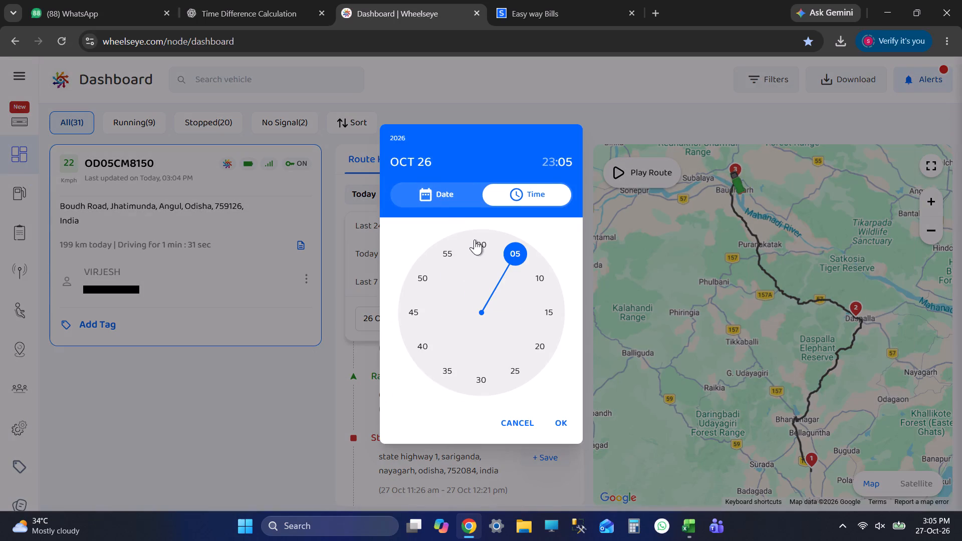
click(474, 239)
click(554, 421)
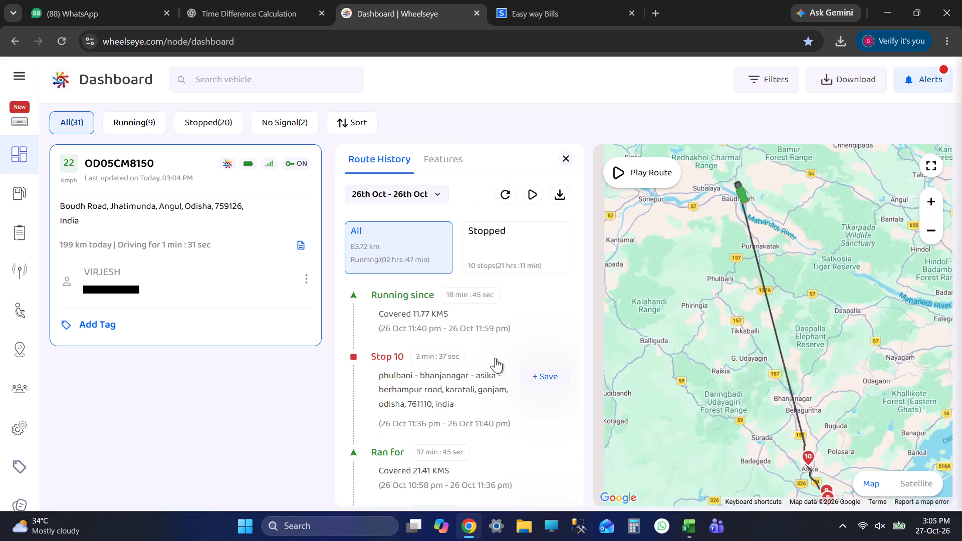
scroll(463, 349, down, 12)
scroll(470, 383, up, 1)
scroll(470, 384, down, 1)
scroll(470, 384, up, 1)
scroll(470, 384, down, 5)
scroll(470, 385, up, 1)
scroll(470, 385, down, 10)
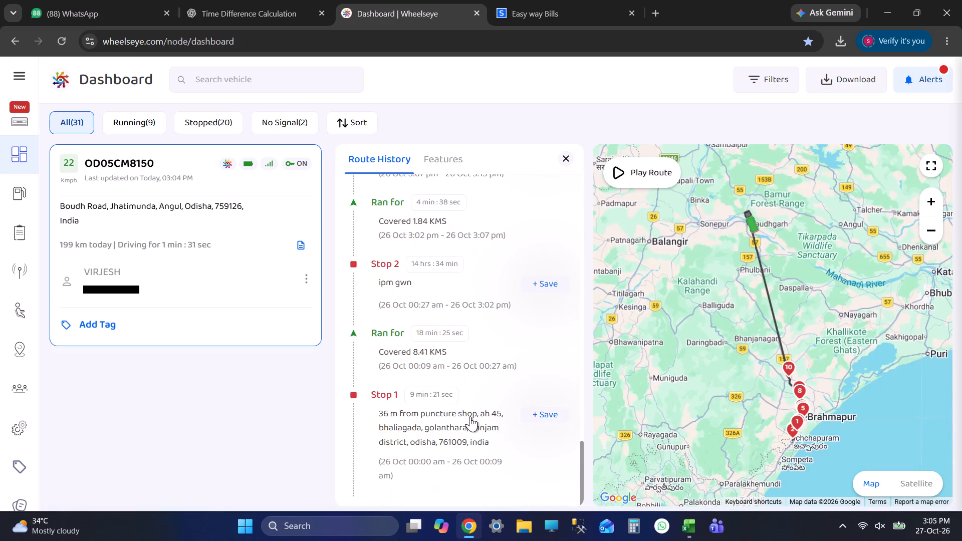
scroll(470, 416, down, 4)
scroll(470, 416, up, 1)
scroll(470, 416, down, 3)
click(470, 416)
click(485, 275)
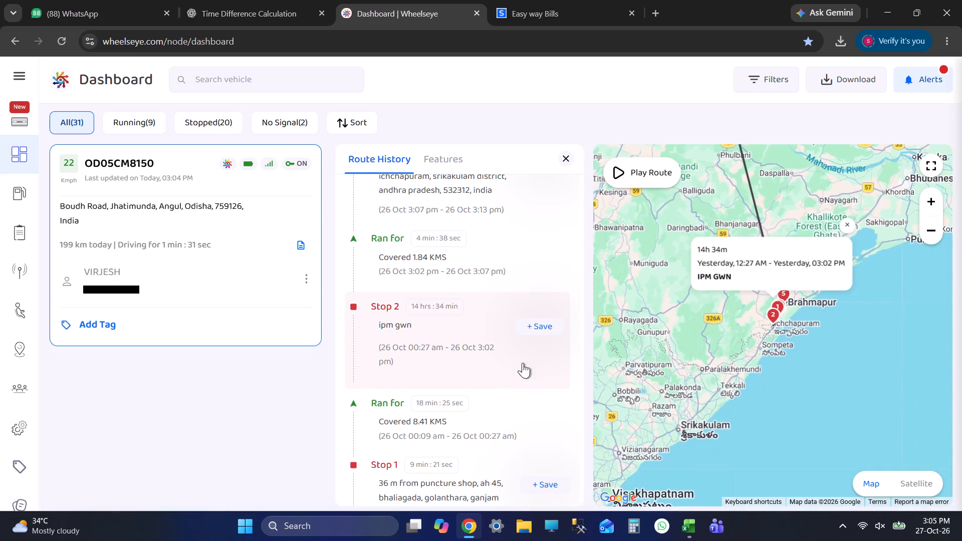
scroll(481, 361, up, 2)
click(469, 332)
scroll(469, 332, up, 4)
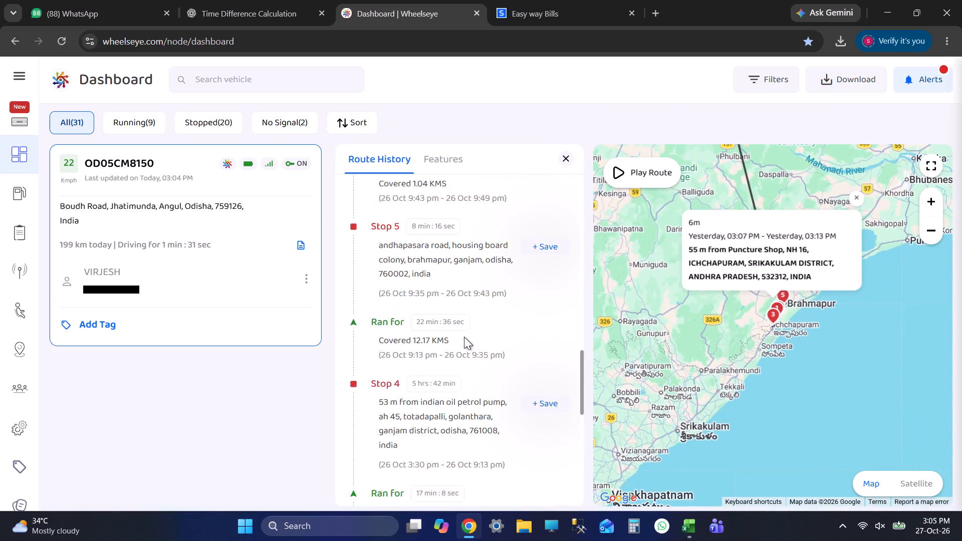
click(463, 415)
scroll(469, 415, up, 4)
click(462, 416)
scroll(462, 399, up, 4)
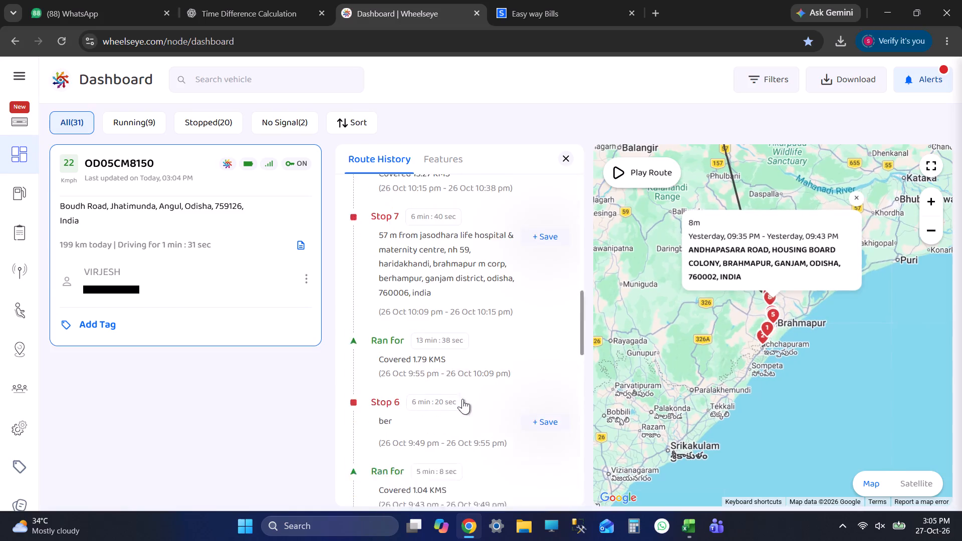
click(453, 432)
scroll(461, 427, up, 3)
click(461, 395)
scroll(466, 395, up, 4)
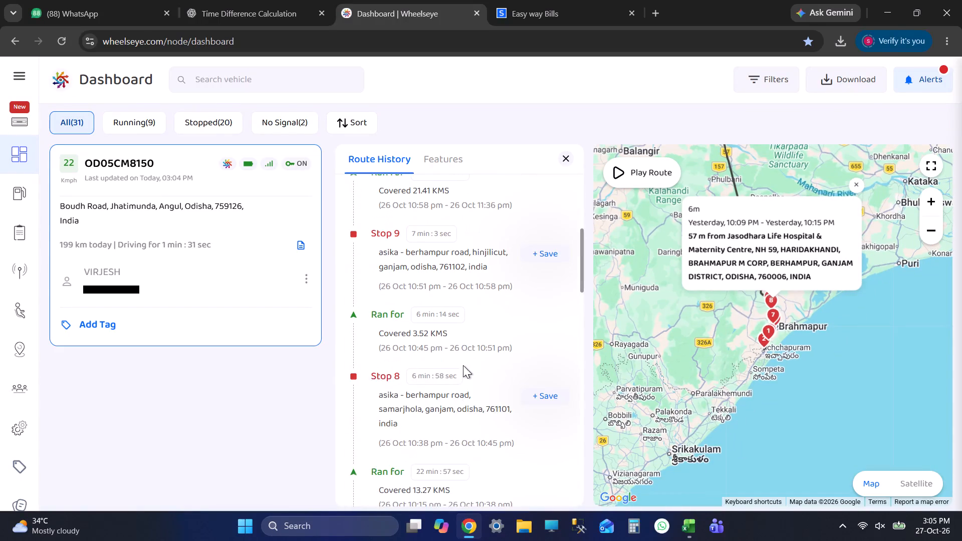
click(462, 362)
click(462, 388)
scroll(462, 388, up, 3)
click(462, 388)
scroll(462, 388, up, 3)
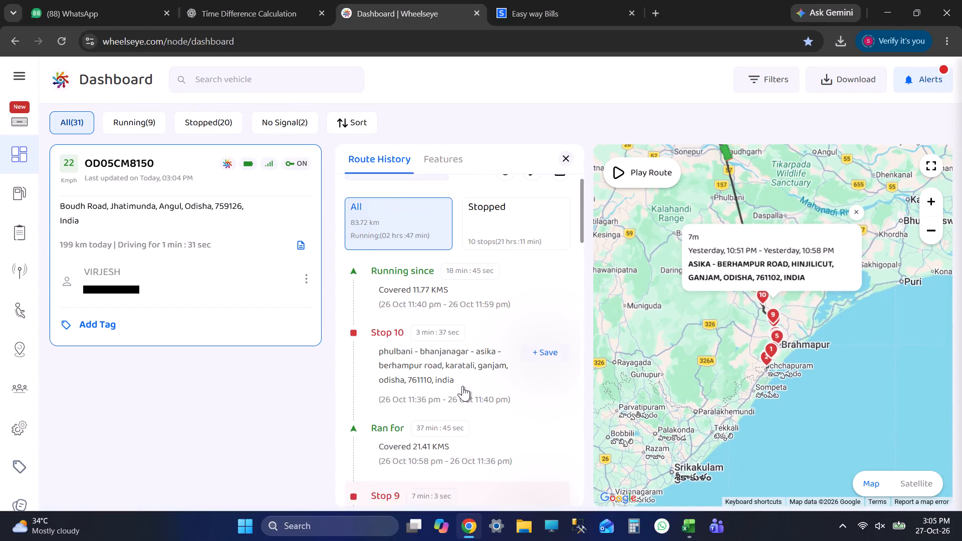
click(462, 386)
scroll(521, 375, down, 1)
scroll(521, 375, up, 1)
scroll(520, 376, down, 4)
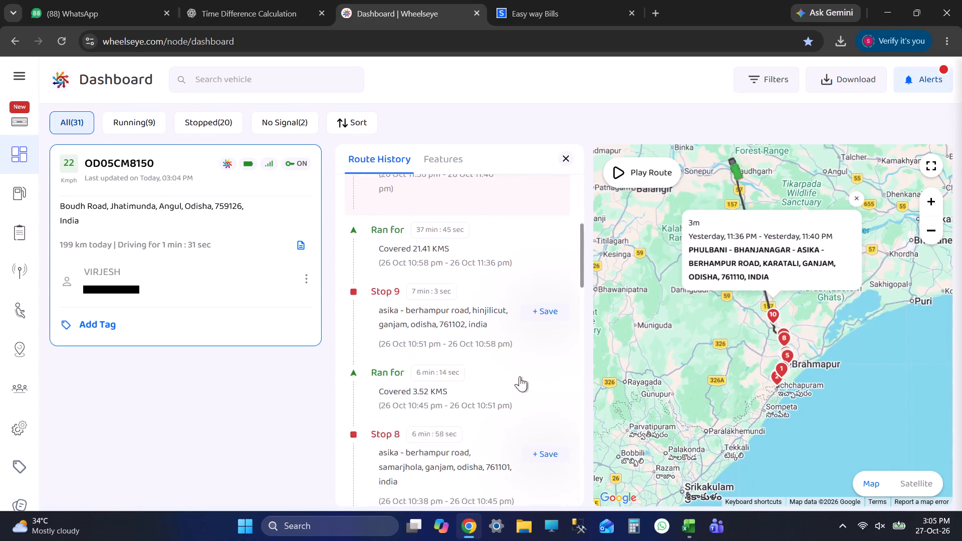
scroll(520, 376, down, 7)
click(477, 292)
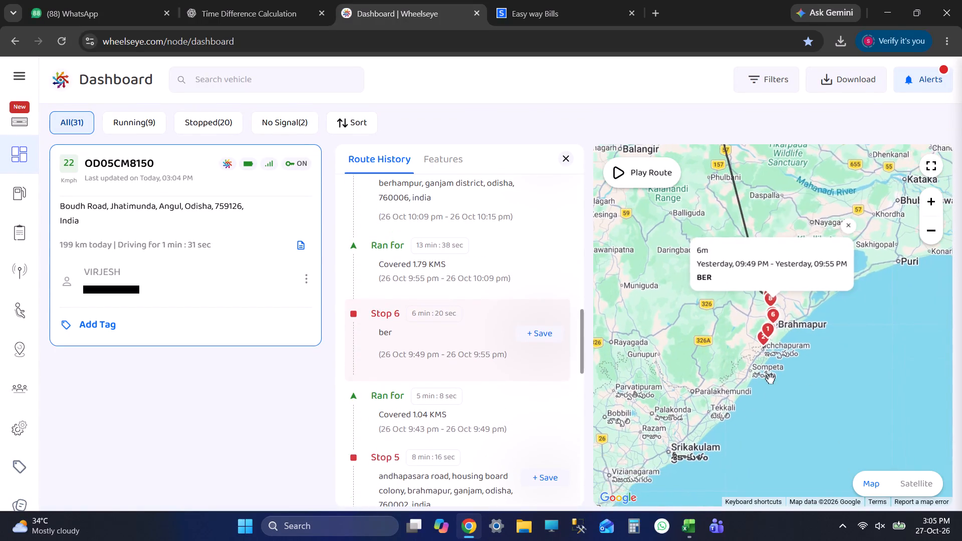
scroll(768, 332, up, 1)
scroll(497, 363, up, 2)
scroll(497, 363, down, 5)
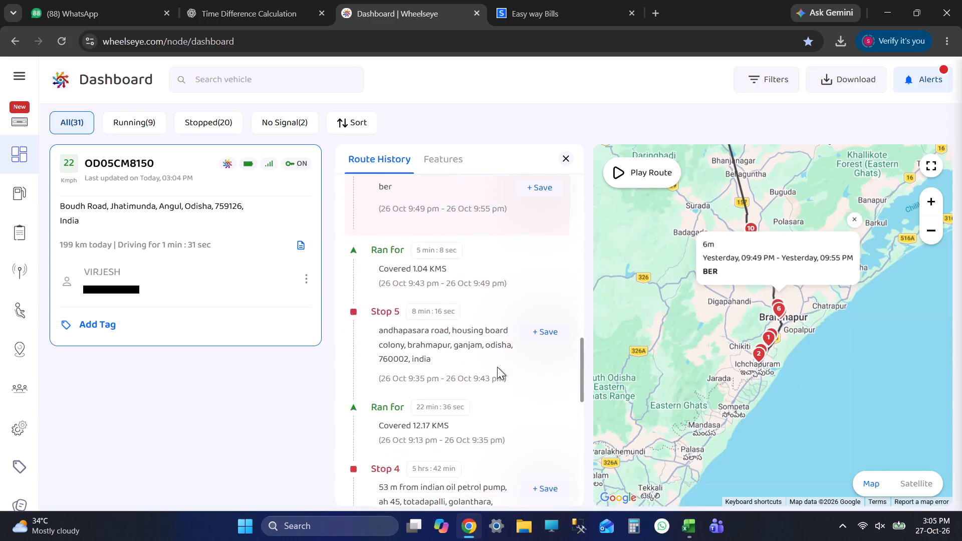
click(497, 309)
scroll(497, 309, down, 4)
click(498, 263)
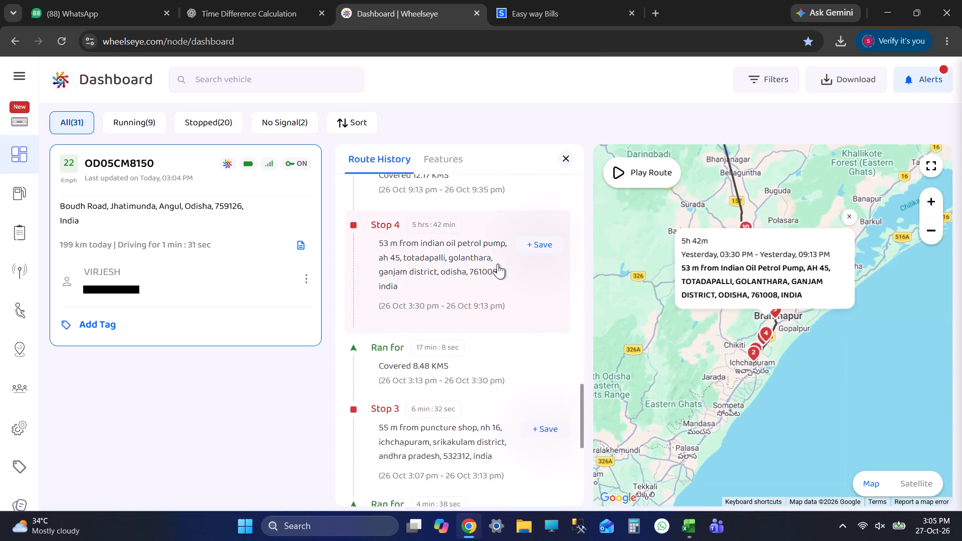
scroll(792, 317, up, 4)
scroll(383, 350, down, 4)
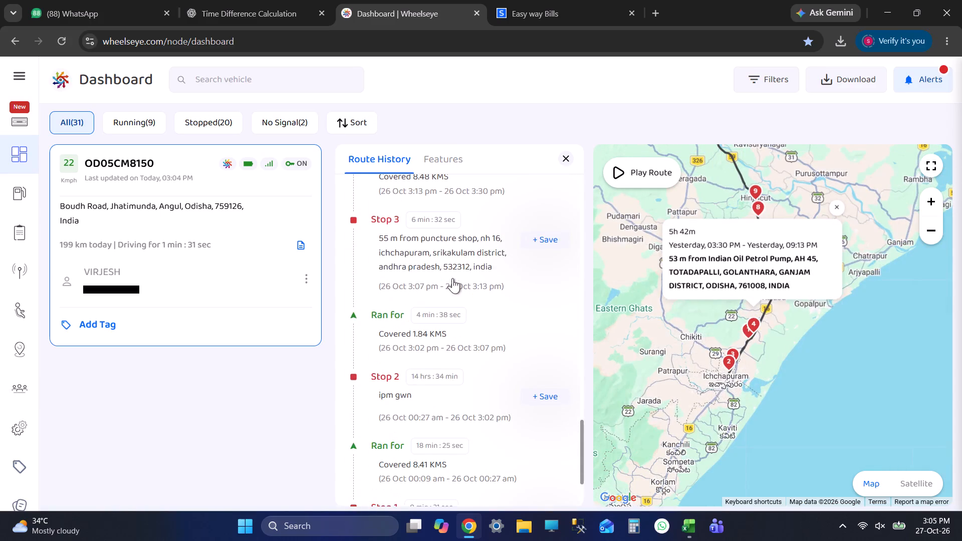
click(452, 268)
scroll(444, 368, down, 4)
click(443, 290)
key(alt+Tab)
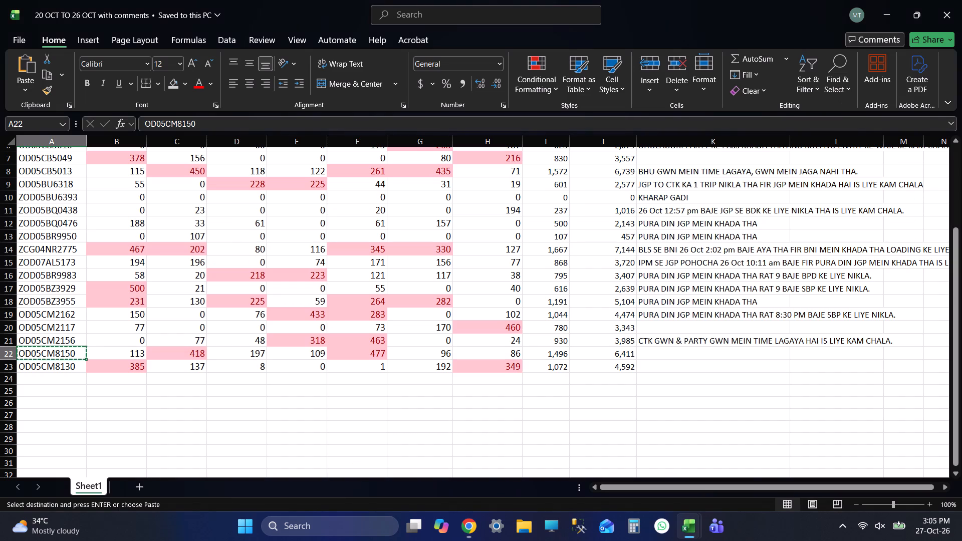
key(Tab)
key(Tab)
key(Tab)
key(Tab)
key(Tab)
key(Tab)
key(Tab)
key(Tab)
key(Tab)
key(Tab)
key(Tab)
key(alt+Tab)
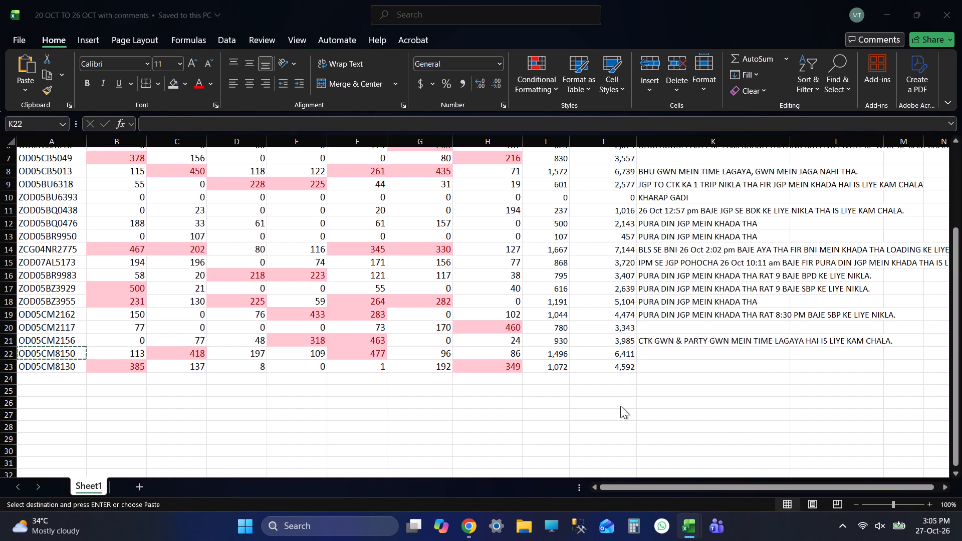
key(alt+Tab)
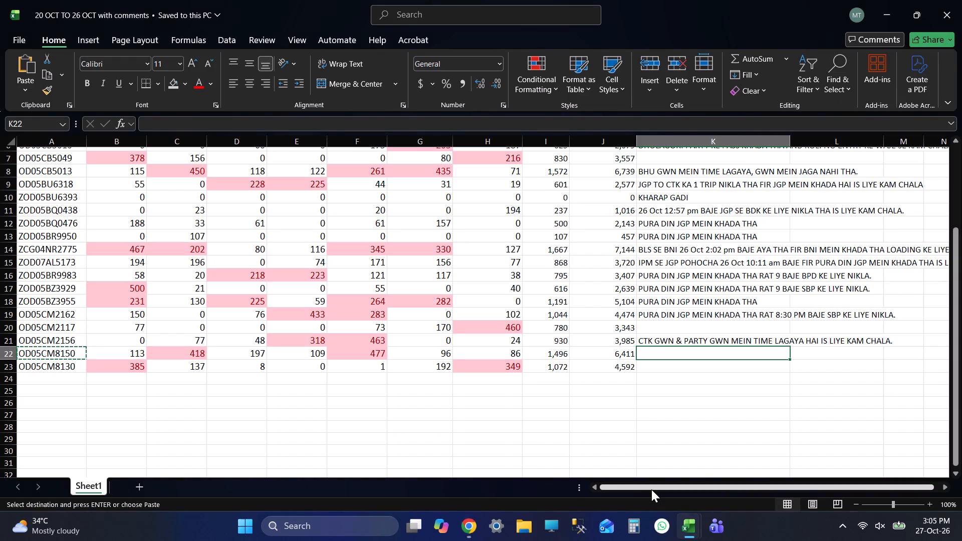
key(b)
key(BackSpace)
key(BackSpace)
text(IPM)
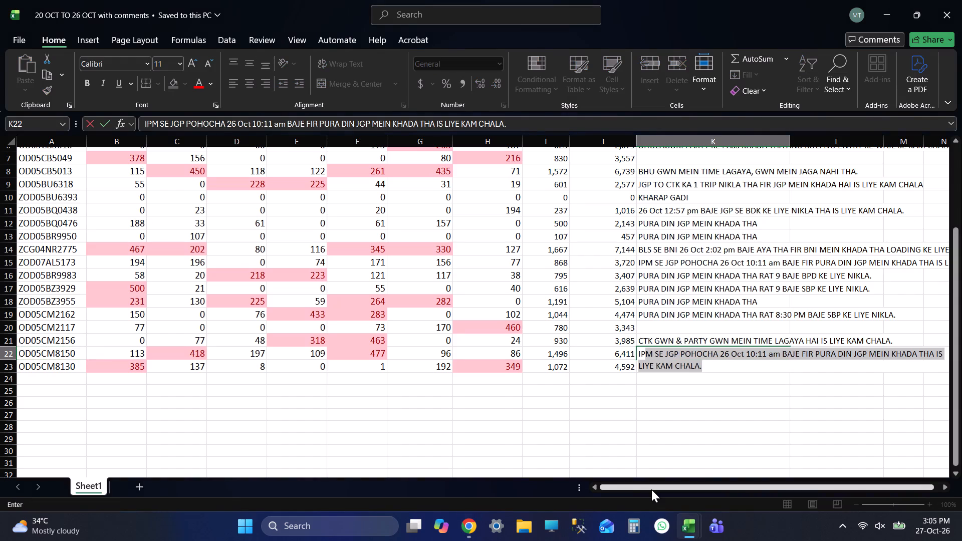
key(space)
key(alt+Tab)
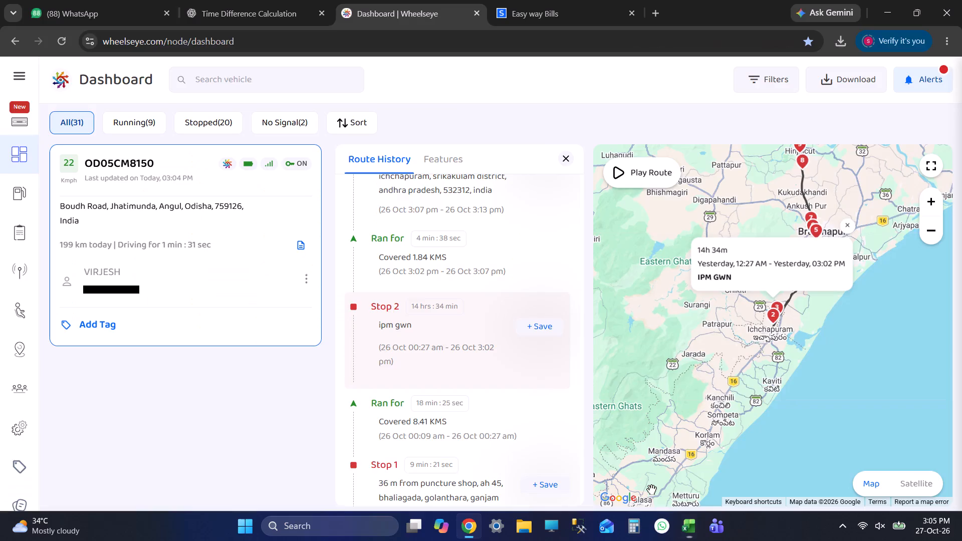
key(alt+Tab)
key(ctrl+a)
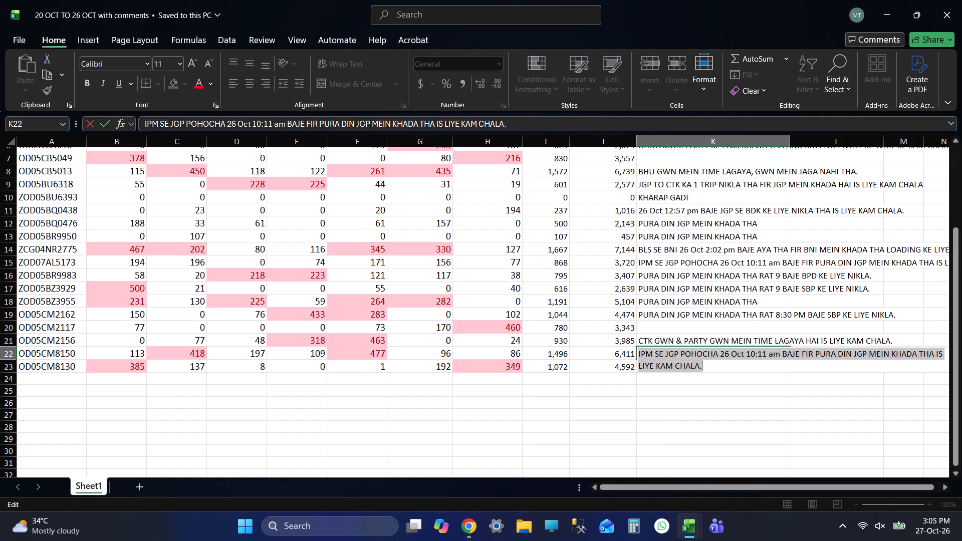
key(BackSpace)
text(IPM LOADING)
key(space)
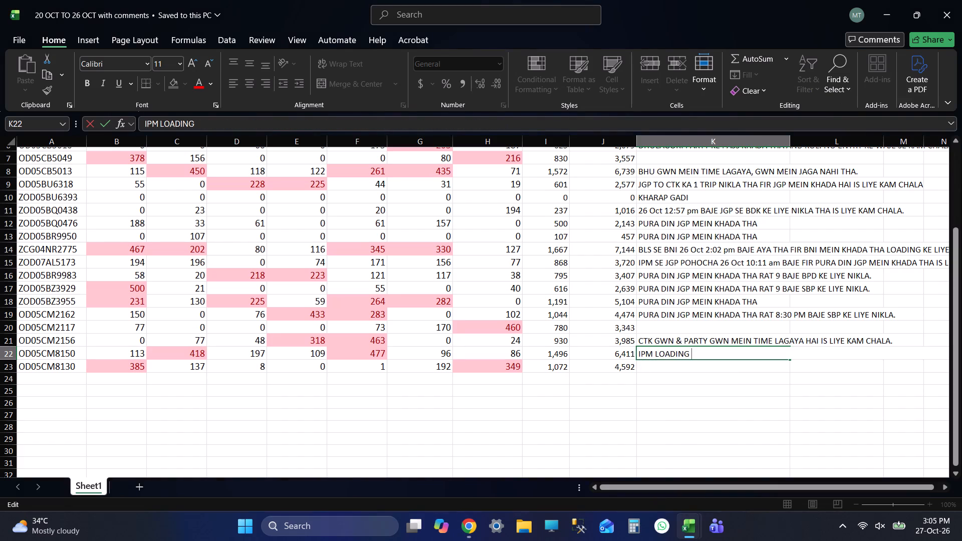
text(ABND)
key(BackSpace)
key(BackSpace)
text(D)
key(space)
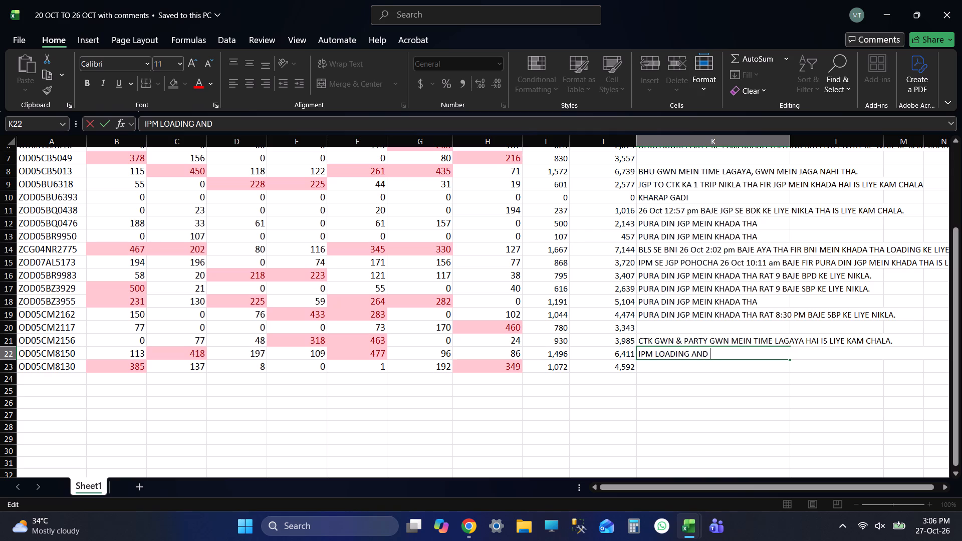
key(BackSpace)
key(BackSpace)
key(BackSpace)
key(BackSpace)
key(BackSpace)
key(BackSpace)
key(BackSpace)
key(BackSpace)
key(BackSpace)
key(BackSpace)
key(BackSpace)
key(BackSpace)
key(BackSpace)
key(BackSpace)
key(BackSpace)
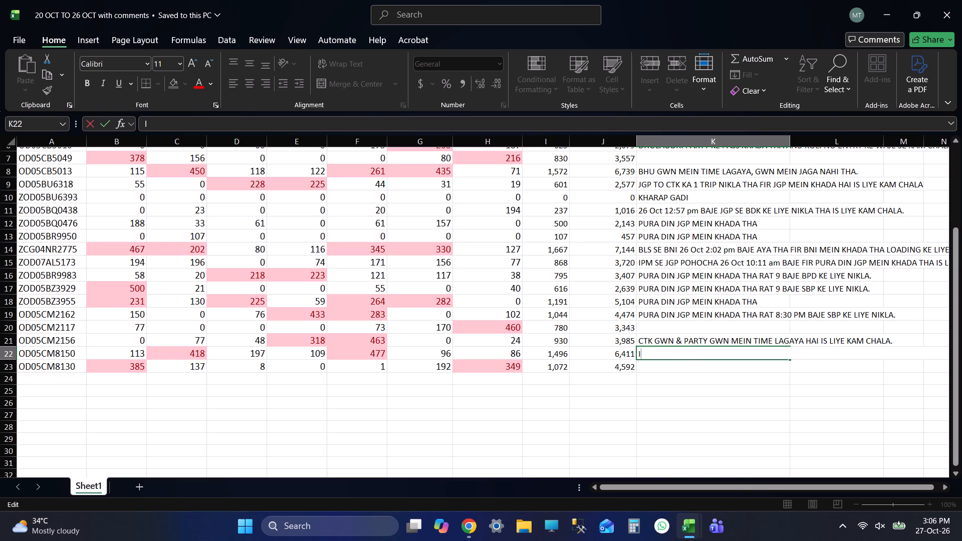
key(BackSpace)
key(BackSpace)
Enter "BERHAMPUR NO ENTRY KE WAJE SE KAM CHALA." as the comment in K22 and save the workbook.
text(BERHAMPUR NO ENTRY KE WAJE SE KAM CHA)
text(LA)
key(period)
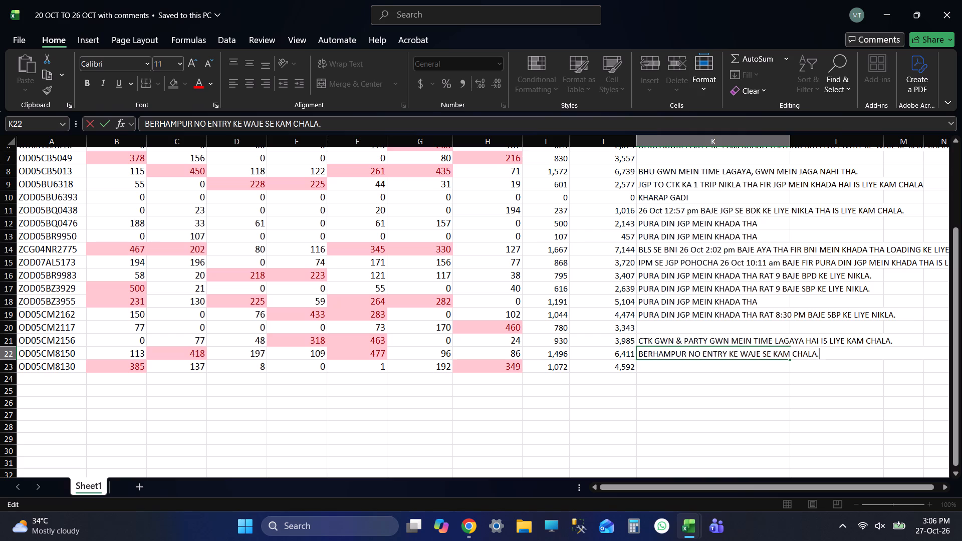
key(Return)
click(729, 349)
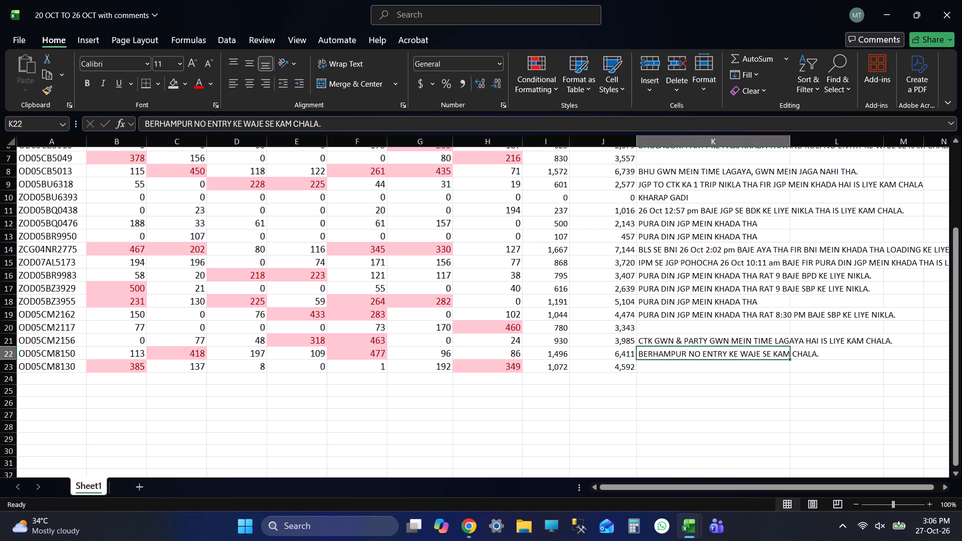
key(ctrl+s)
key(ctrl+s)
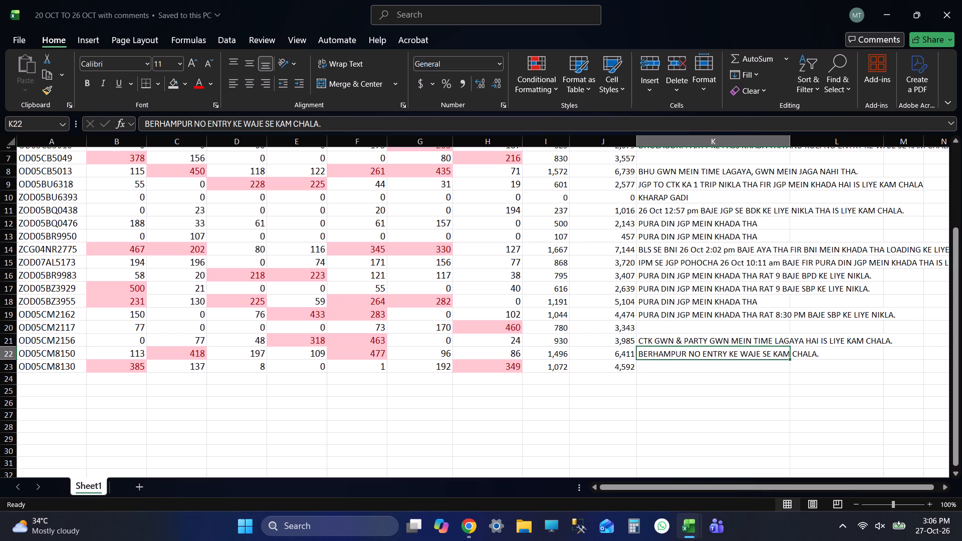
click(674, 362)
key(shift+Tab)
key(shift+Tab)
key(shift+Tab)
key(shift+Tab)
key(shift+Tab)
key(shift+Tab)
key(shift+Tab)
key(shift+Tab)
key(shift+Tab)
key(shift+Tab)
key(shift+Tab)
key(shift+Tab)
key(shift+Tab)
key(shift+Tab)
key(shift+Tab)
key(shift+Tab)
key(shift+Tab)
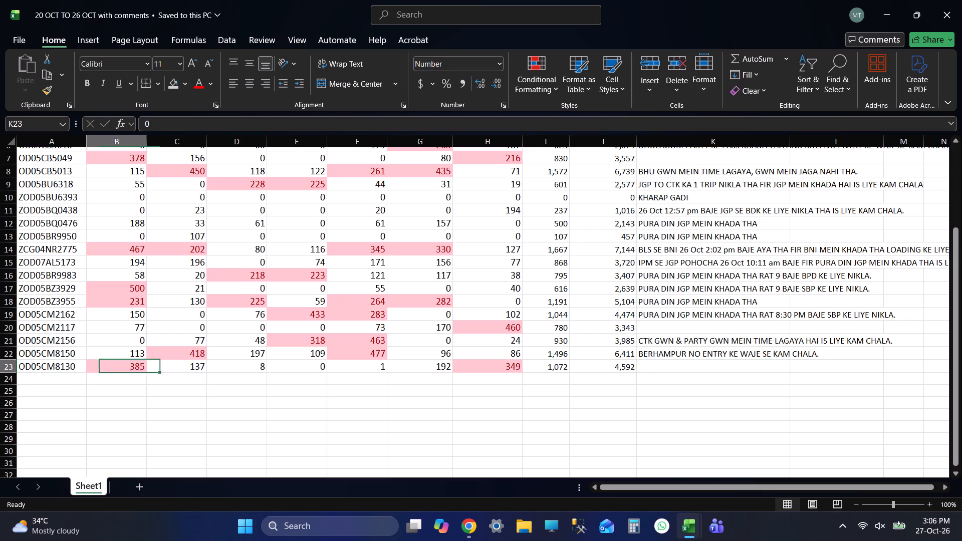
scroll(827, 372, up, 6)
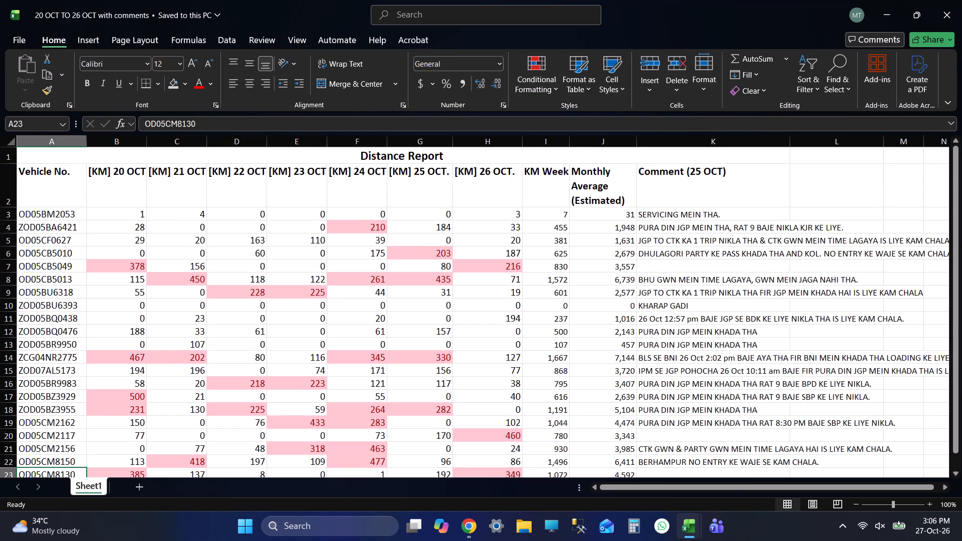
click(705, 210)
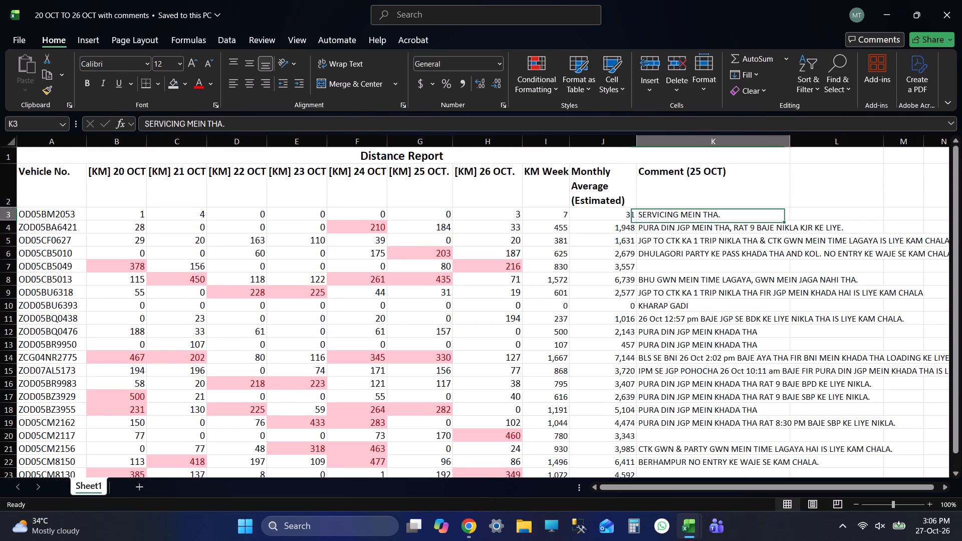
click(723, 230)
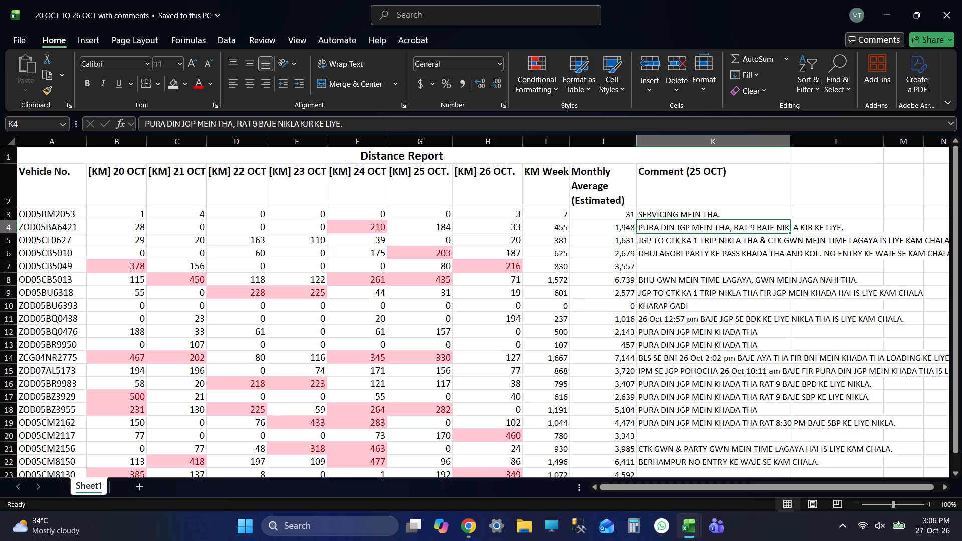
Save the 20 OCT TO 26 OCT workbook.
key(ctrl+s)
key(ctrl+s)
key(ctrl+s)
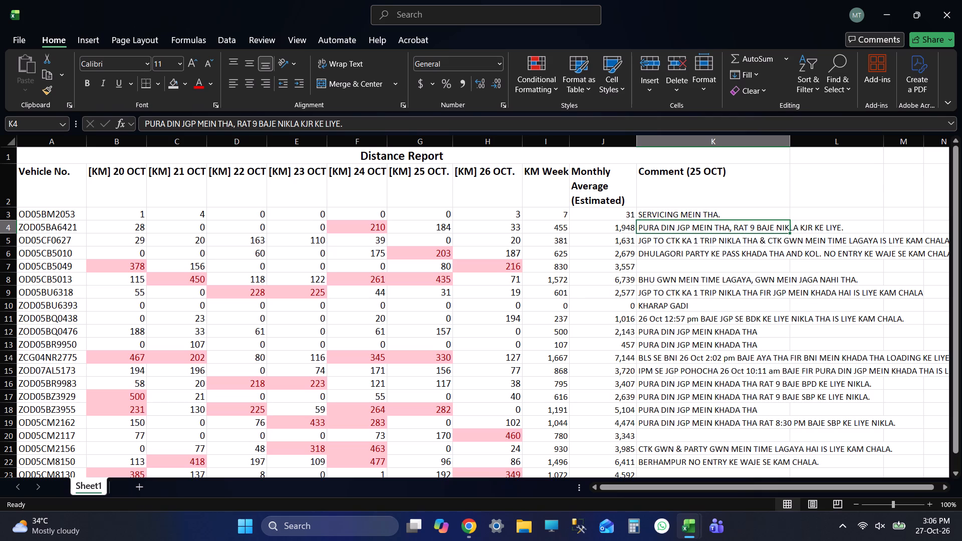
key(ctrl+s)
key(ctrl+s)
key(ctrl+s)
key(ctrl+s)
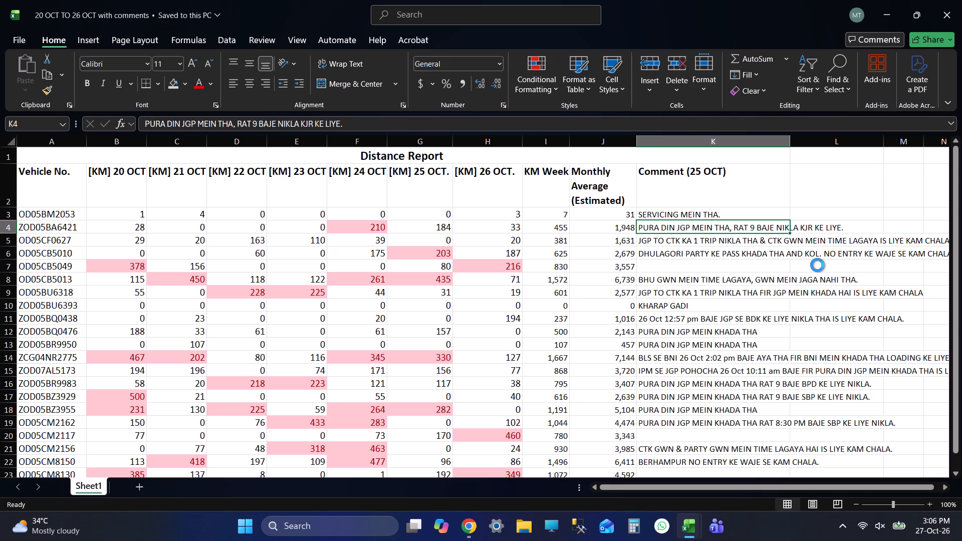
key(ctrl+s)
key(ctrl+s)
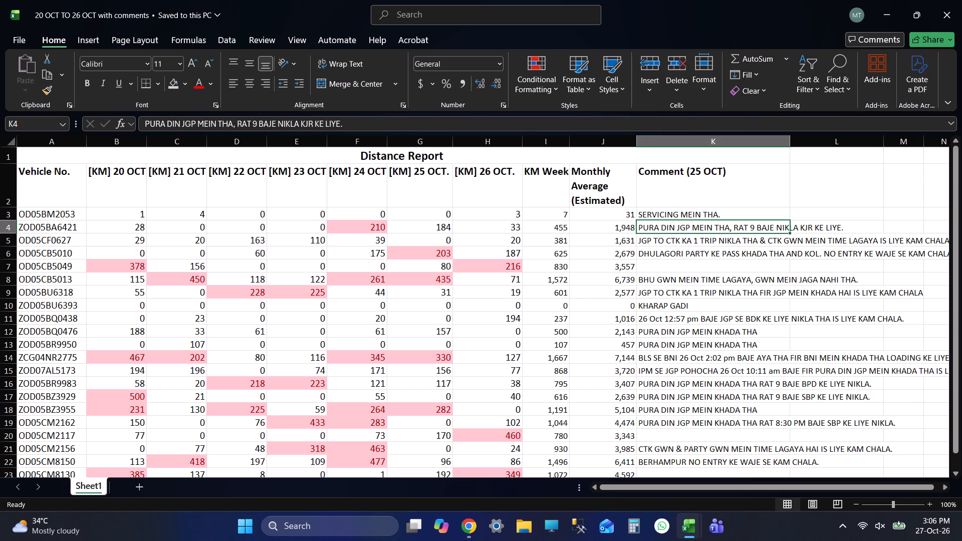
key(ctrl+s)
key(ctrl+s)
key(ctrl+s)
key(ctrl+s)
key(ctrl+s)
key(ctrl+s)
key(ctrl+s)
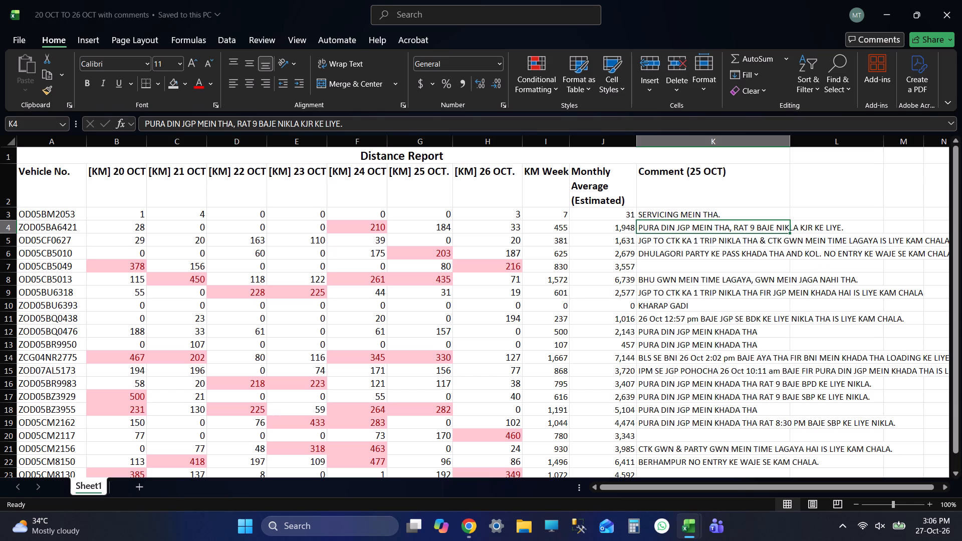
key(ctrl+s)
key(ctrl+s)
key(ctrl+s)
key(ctrl+s)
key(ctrl+s)
key(ctrl+s)
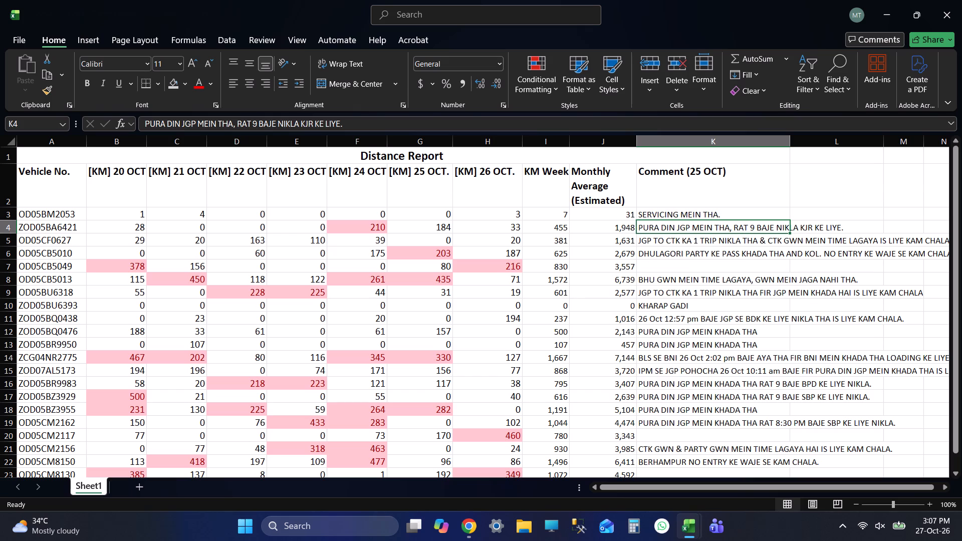
Save the "20 OCT TO 26 OCT with comments" workbook.
key(ctrl+s)
key(ctrl+s)
key(ctrl+s)
key(ctrl+s)
key(ctrl+s)
key(ctrl+s)
key(ctrl+s)
key(ctrl+s)
key(ctrl+s)
key(ctrl+s)
key(ctrl+s)
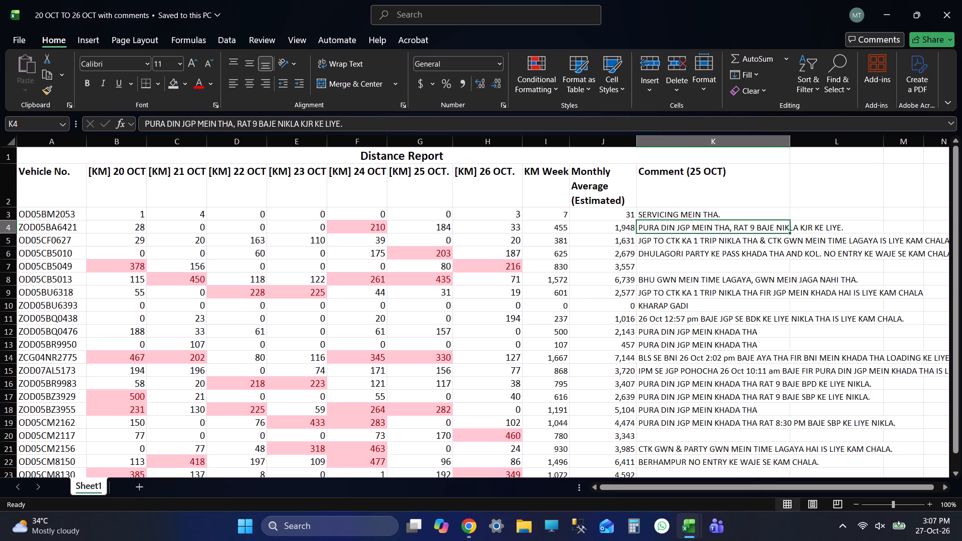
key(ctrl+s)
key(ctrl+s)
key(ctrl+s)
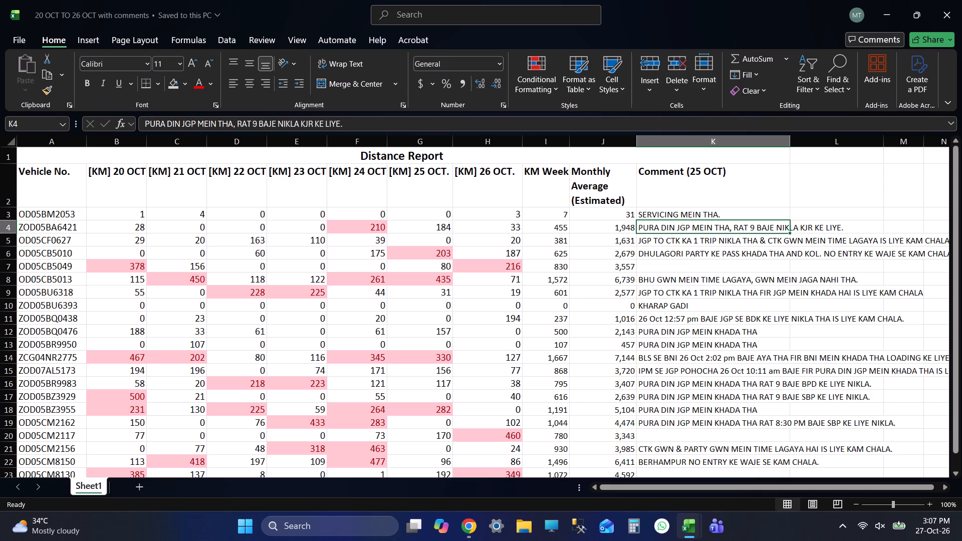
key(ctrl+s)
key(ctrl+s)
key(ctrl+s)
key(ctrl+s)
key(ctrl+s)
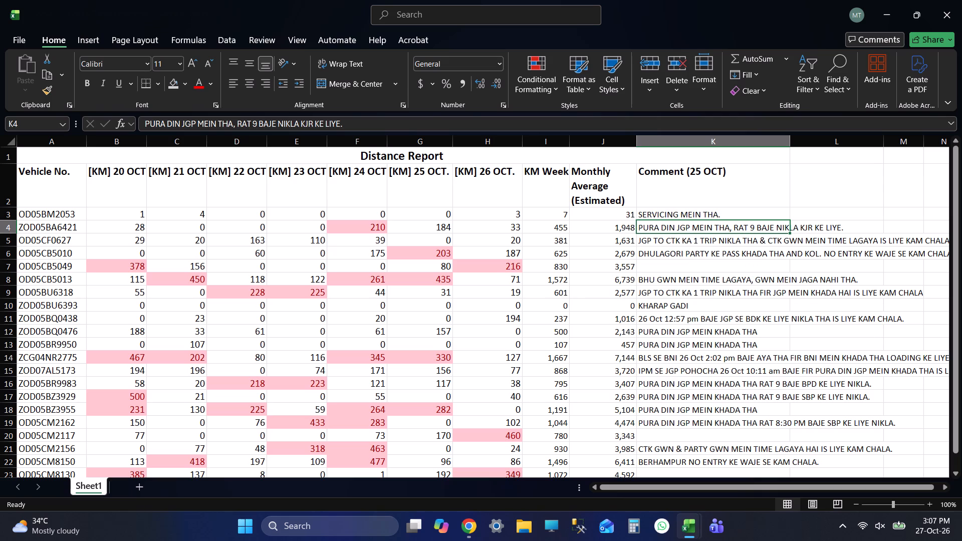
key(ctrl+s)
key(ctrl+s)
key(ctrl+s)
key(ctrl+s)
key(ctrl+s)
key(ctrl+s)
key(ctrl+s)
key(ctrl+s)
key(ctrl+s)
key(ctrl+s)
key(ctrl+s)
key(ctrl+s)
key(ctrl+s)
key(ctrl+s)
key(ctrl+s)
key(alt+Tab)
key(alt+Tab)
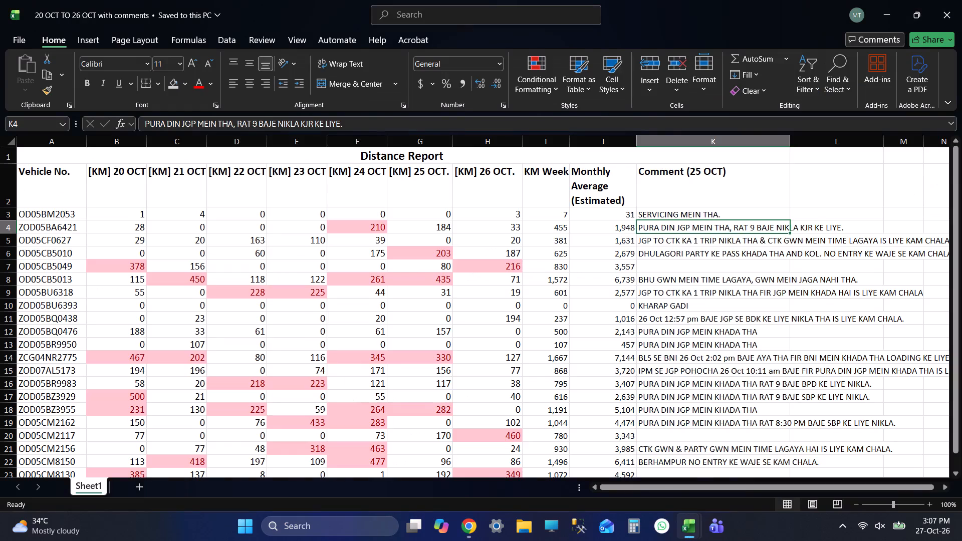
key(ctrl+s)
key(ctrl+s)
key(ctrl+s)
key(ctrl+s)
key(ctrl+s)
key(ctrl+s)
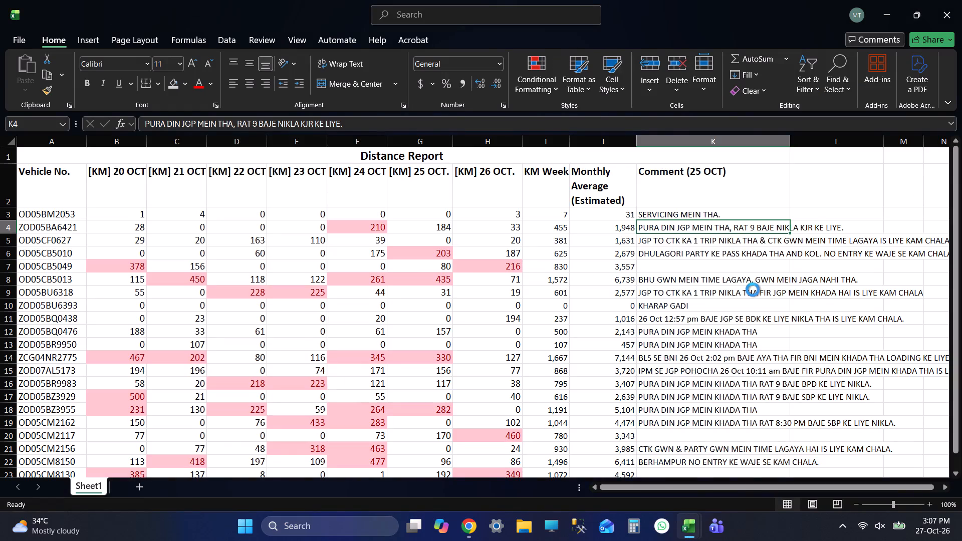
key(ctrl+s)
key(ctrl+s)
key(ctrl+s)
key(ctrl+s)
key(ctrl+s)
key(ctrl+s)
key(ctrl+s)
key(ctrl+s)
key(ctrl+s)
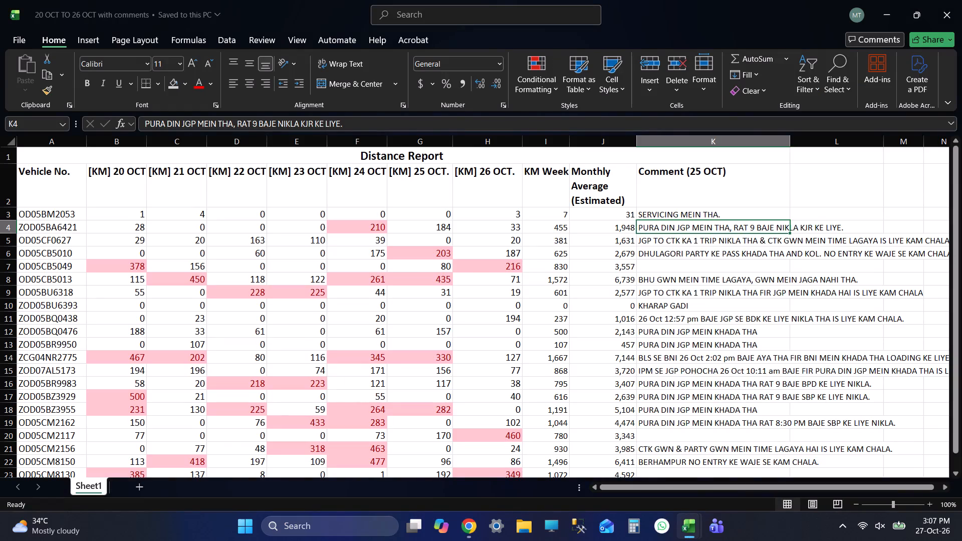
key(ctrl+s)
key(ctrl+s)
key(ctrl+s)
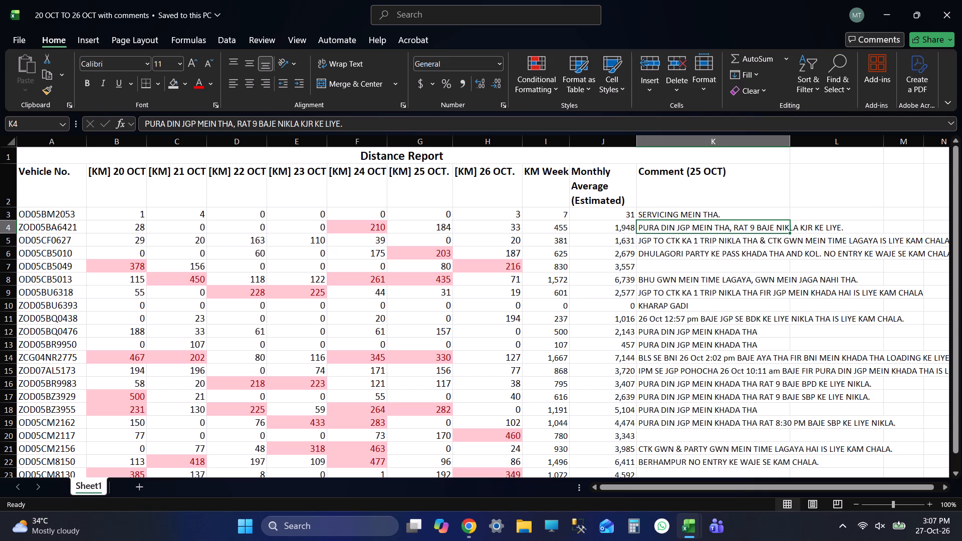
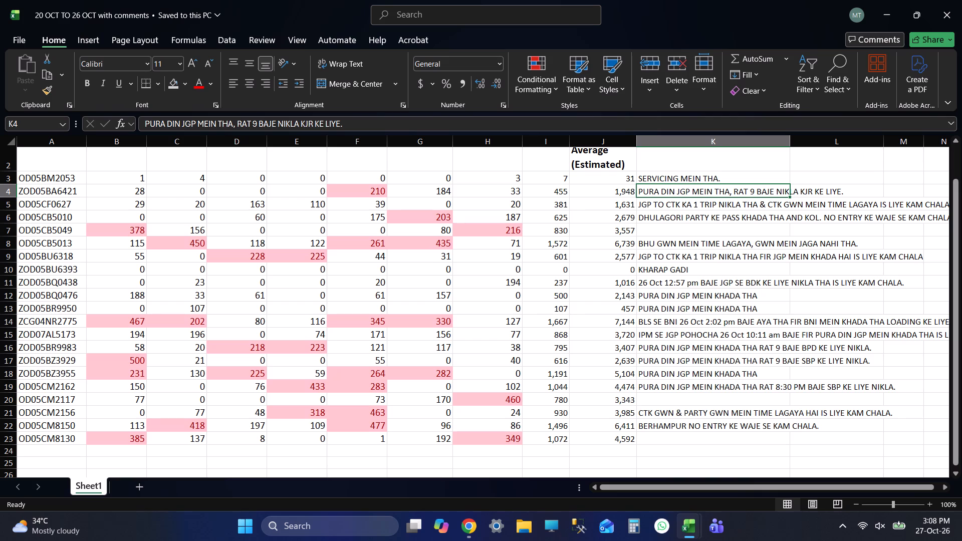
click(816, 319)
click(722, 324)
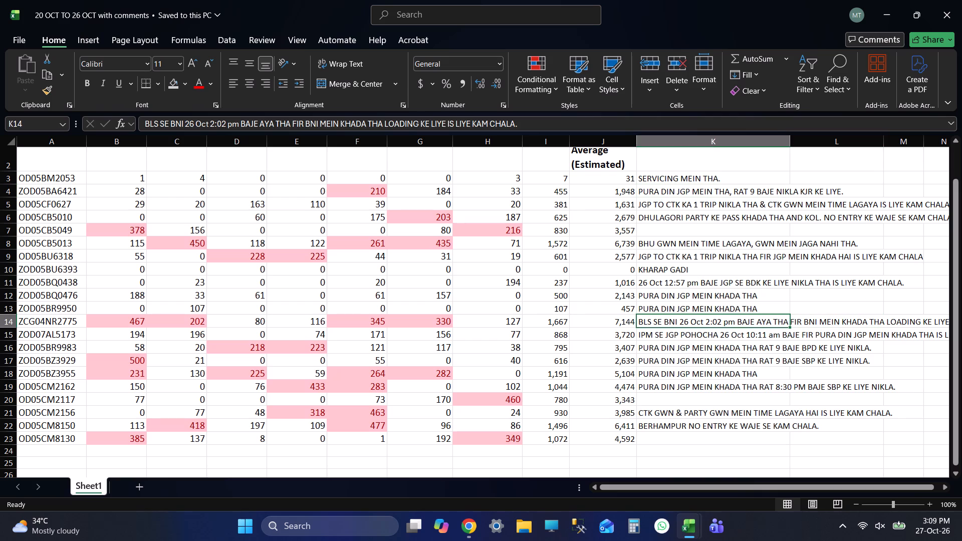
click(717, 334)
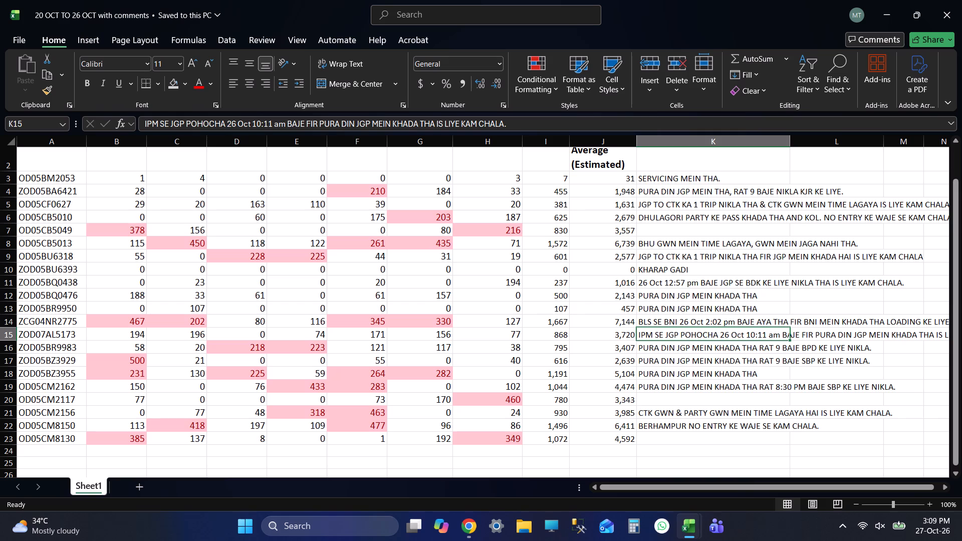
click(689, 351)
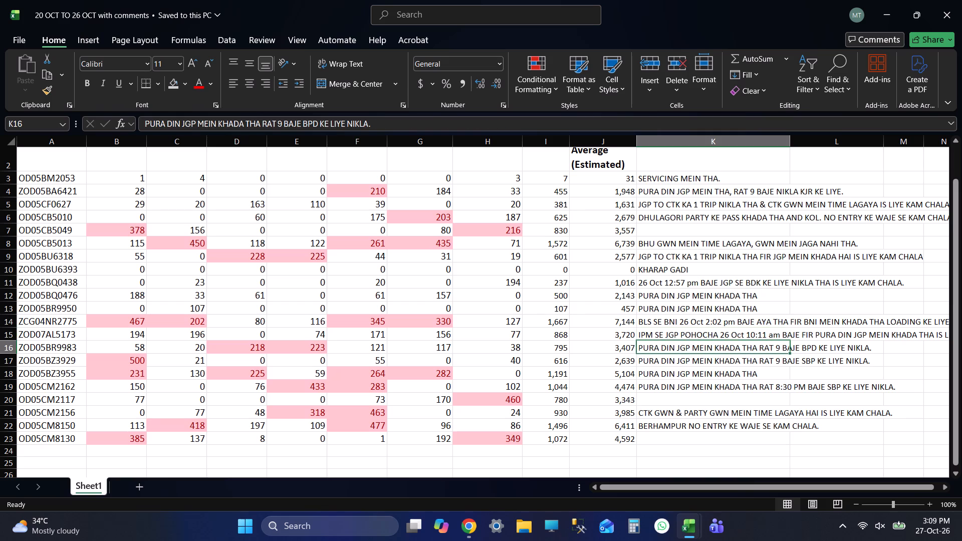
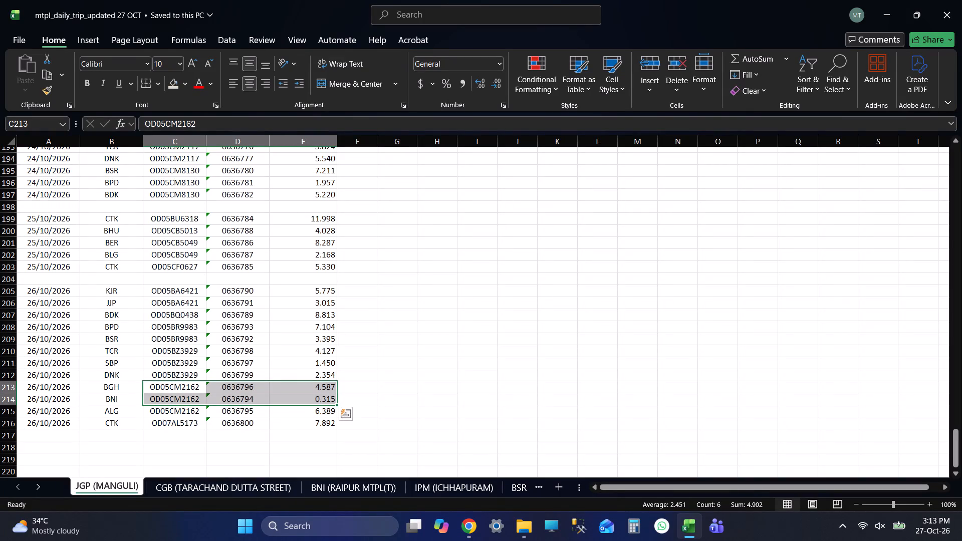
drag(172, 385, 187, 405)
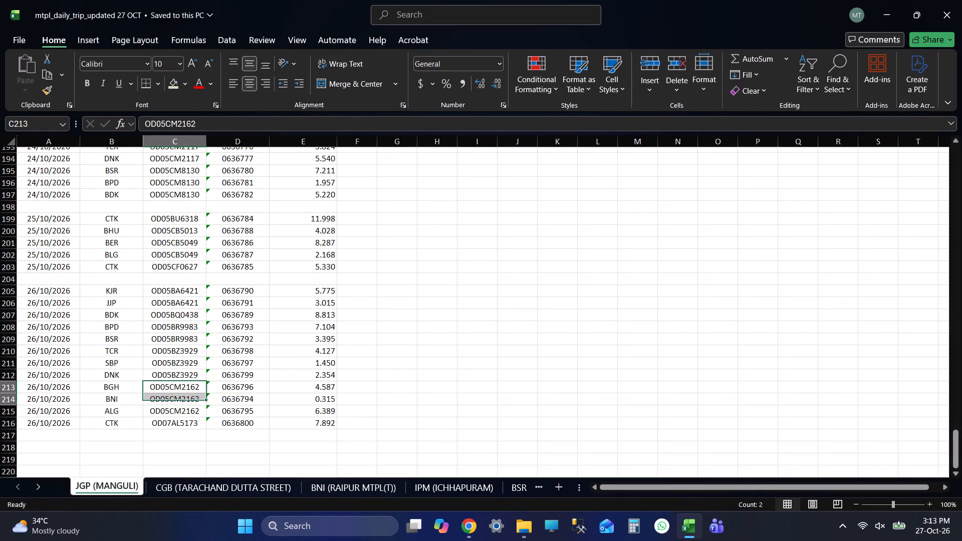
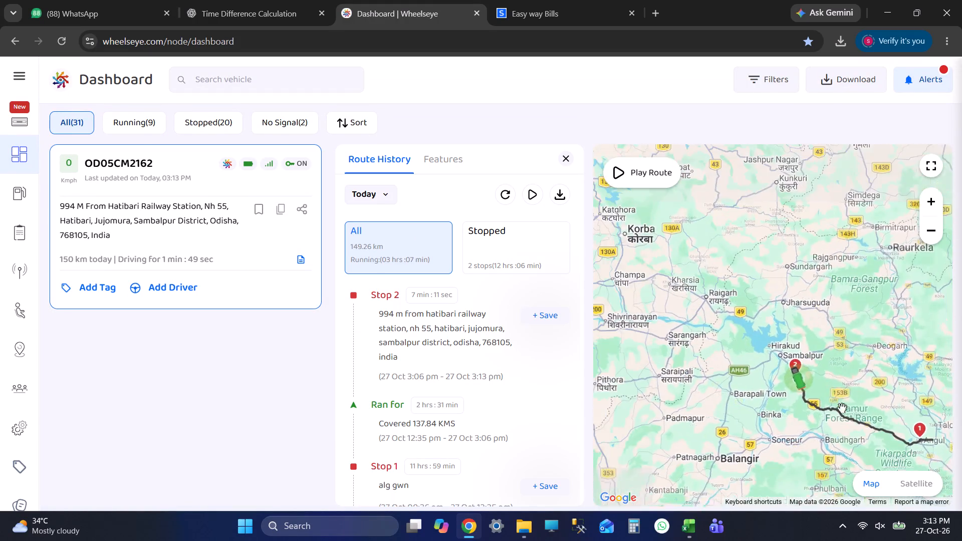
scroll(798, 371, up, 7)
drag(797, 371, 827, 402)
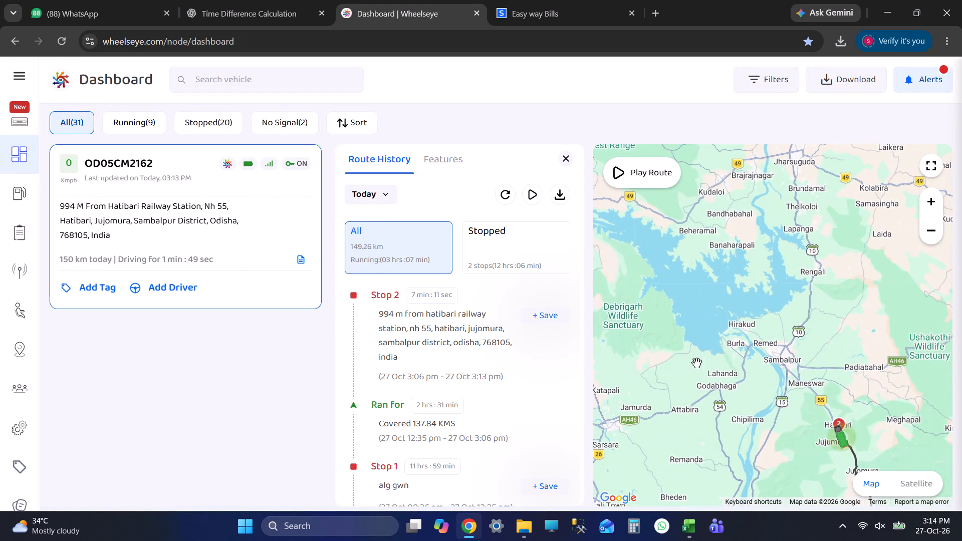
click(455, 320)
scroll(787, 319, up, 11)
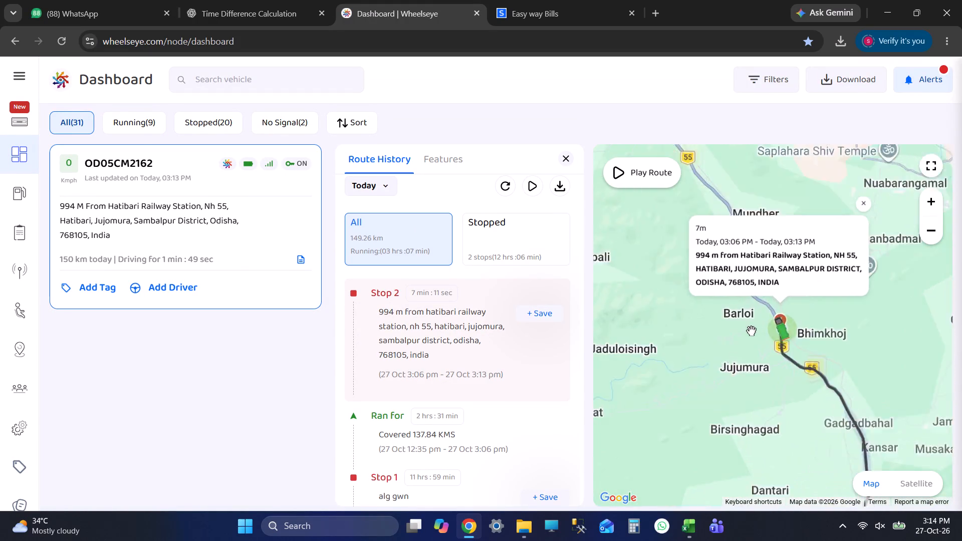
drag(751, 331, 742, 407)
scroll(742, 407, down, 5)
scroll(657, 427, down, 5)
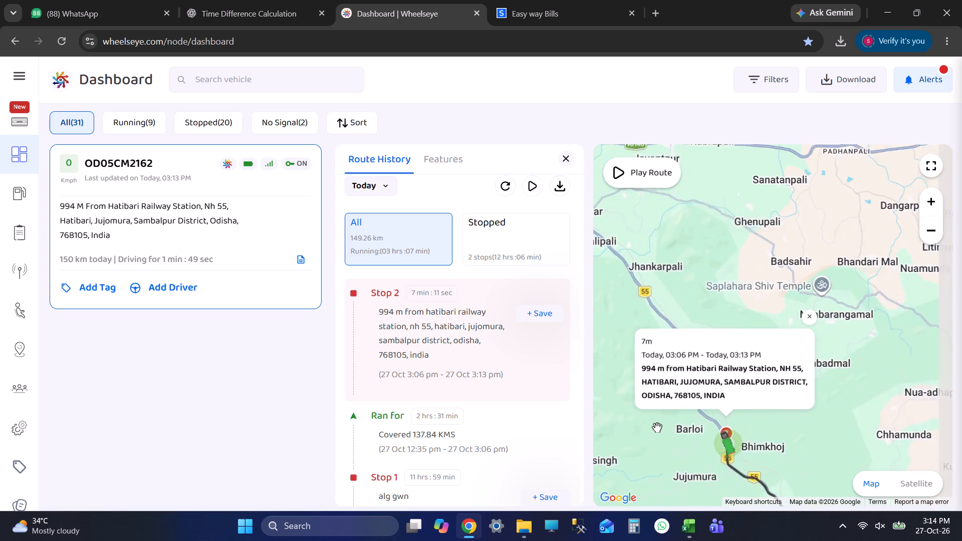
scroll(657, 427, down, 4)
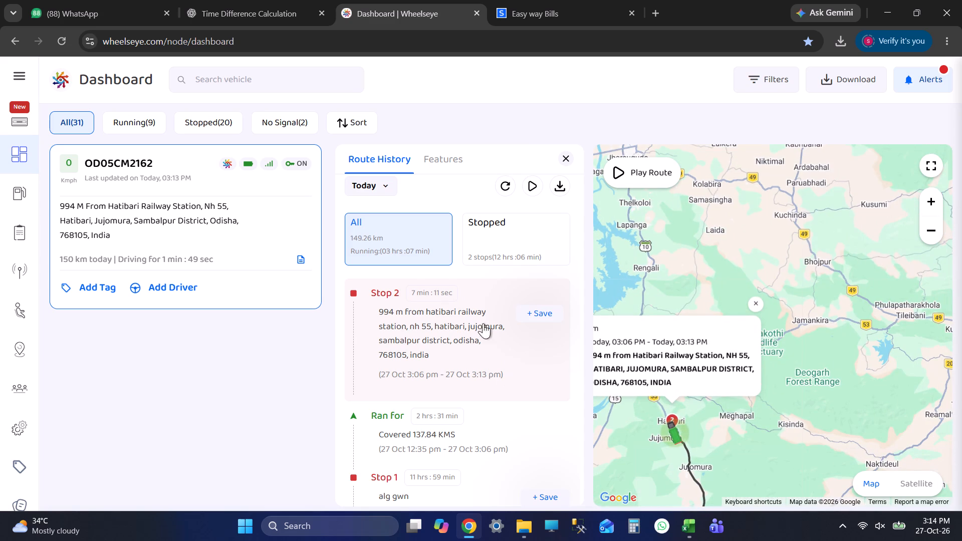